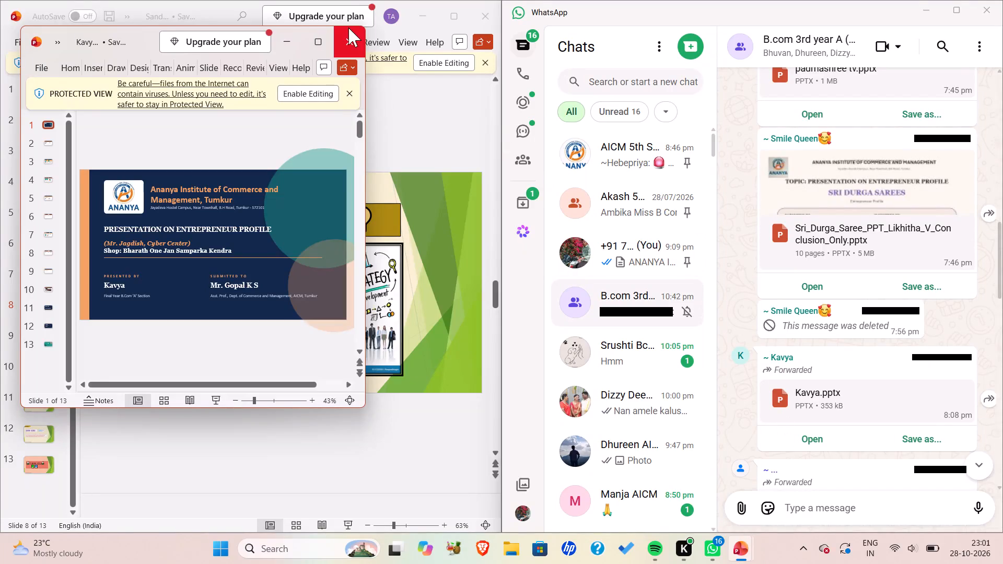
Maximize the entrepreneur profile presentation and review slides 1 to 5, from the title and contents through products, services and customers.
{"action": "left_click", "coordinate": [307, 30]}
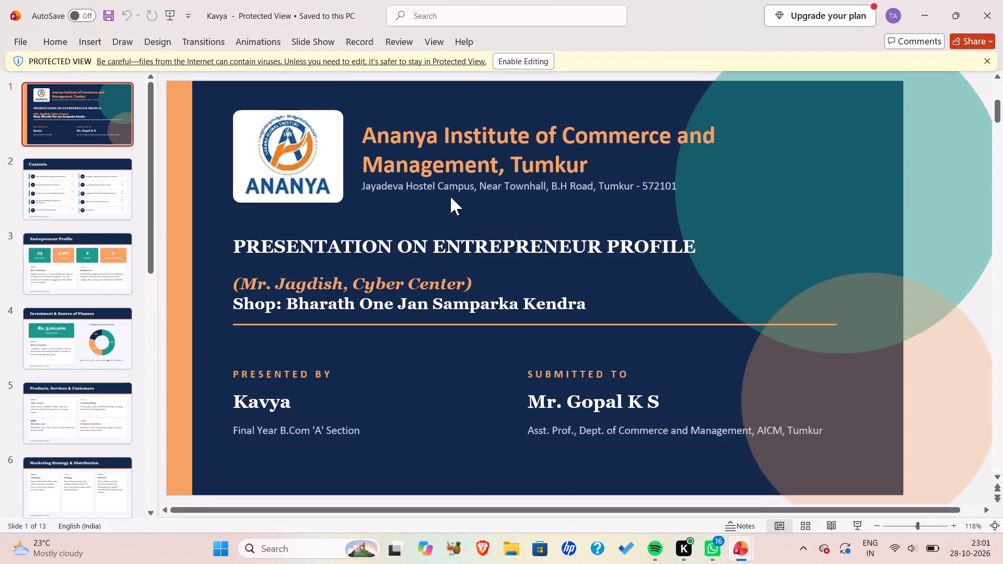
{"action": "scroll", "coordinate": [450, 196], "scroll_direction": "down", "scroll_amount": 1}
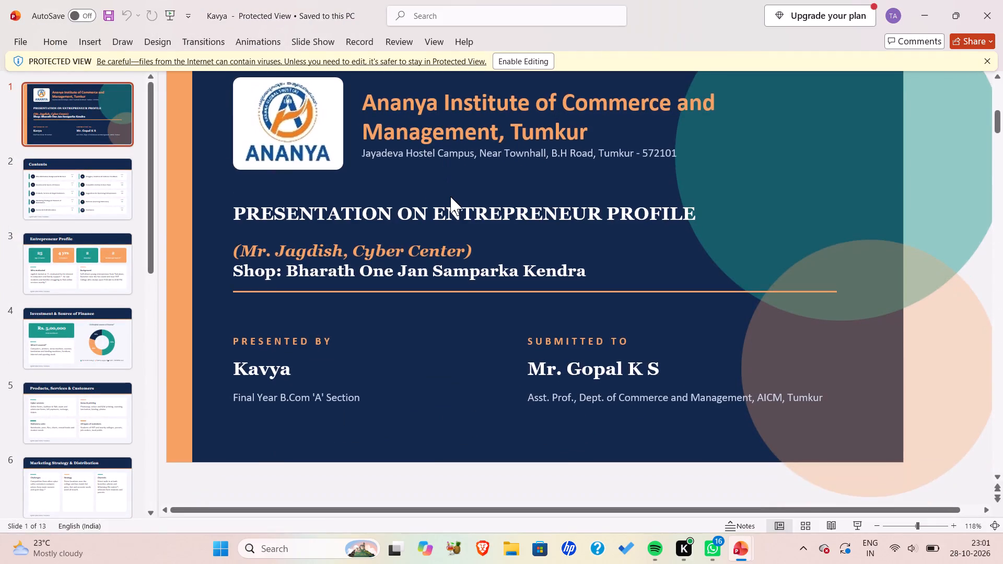
{"action": "scroll", "coordinate": [450, 196], "scroll_direction": "down", "scroll_amount": 1}
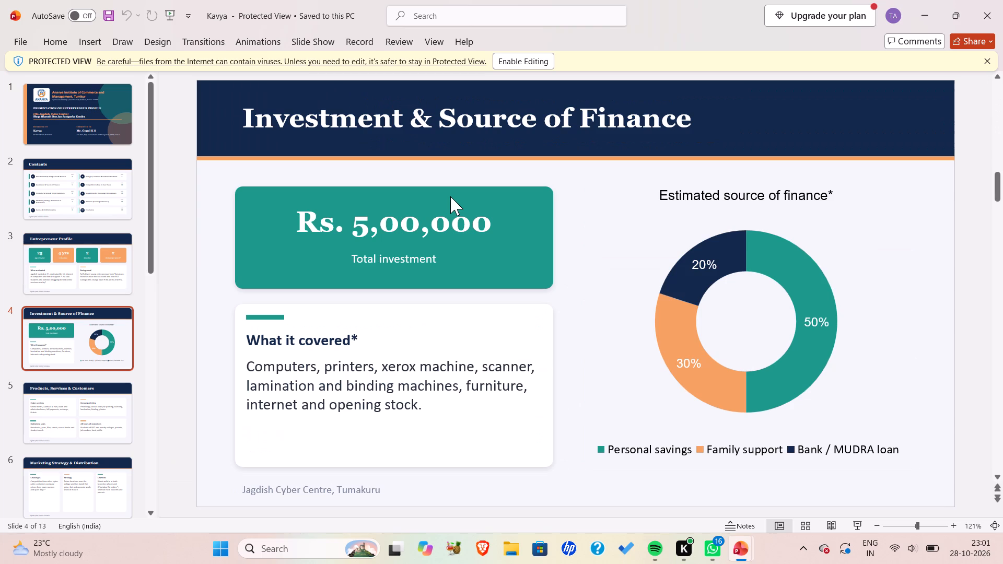
{"action": "scroll", "coordinate": [450, 196], "scroll_direction": "up", "scroll_amount": 1}
{"action": "left_click", "coordinate": [95, 186]}
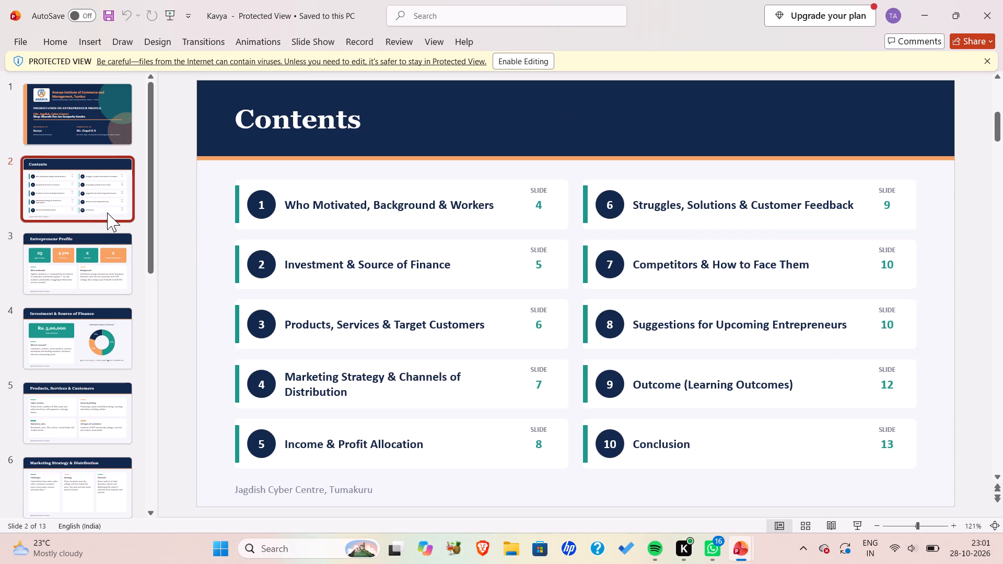
{"action": "left_click", "coordinate": [97, 248]}
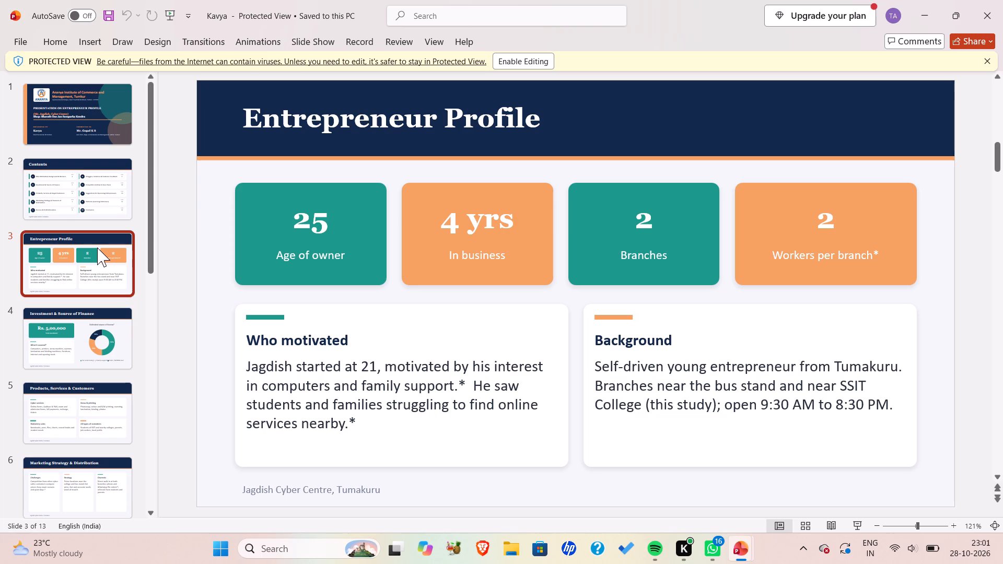
{"action": "left_click", "coordinate": [87, 318]}
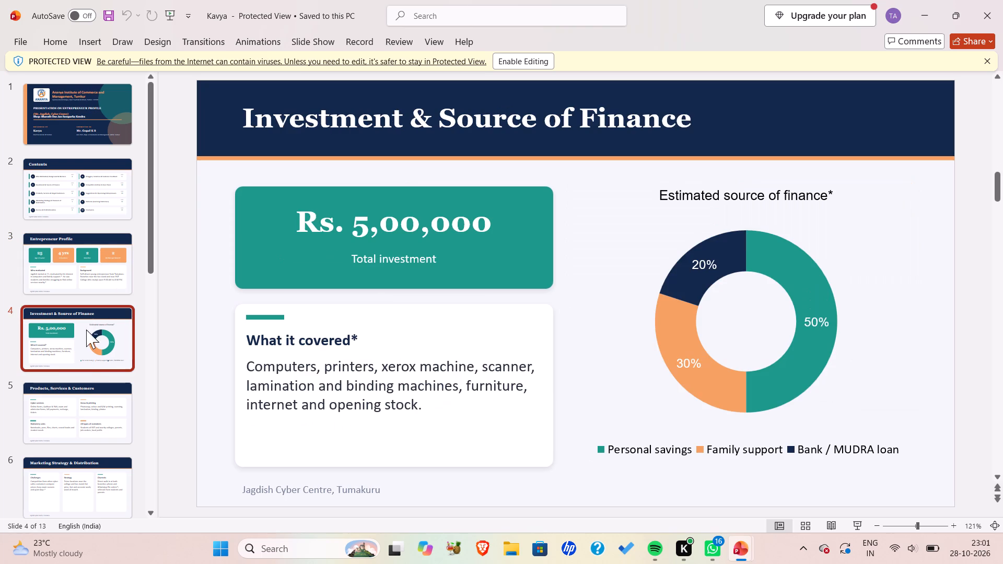
{"action": "left_click", "coordinate": [74, 388]}
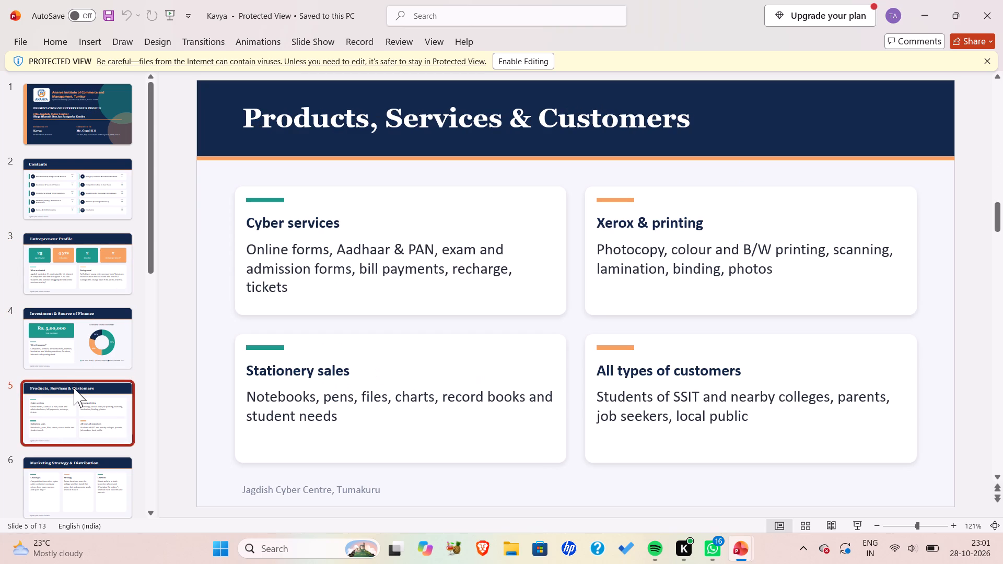
{"action": "left_click", "coordinate": [78, 370]}
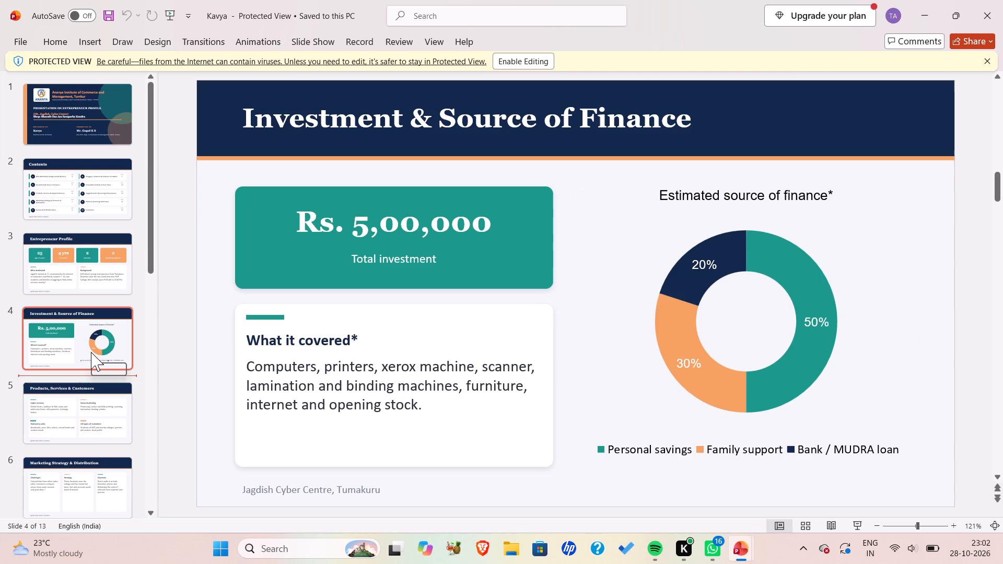
{"action": "left_click", "coordinate": [84, 409]}
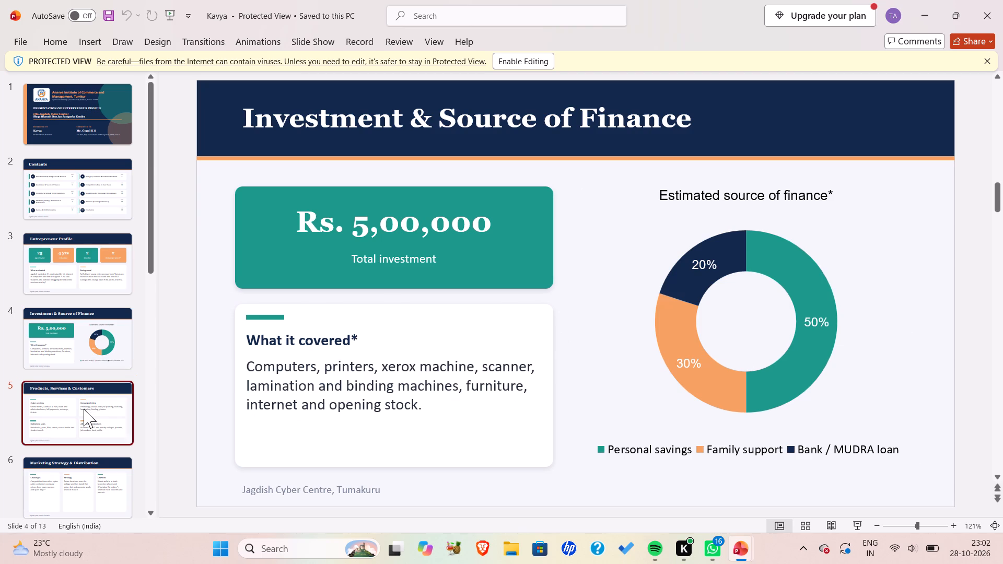
Examine the presentation's closing slides: Conclusion, Thank You, Learning Outcomes and Business Photos.
{"action": "scroll", "coordinate": [84, 409], "scroll_direction": "down", "scroll_amount": 4}
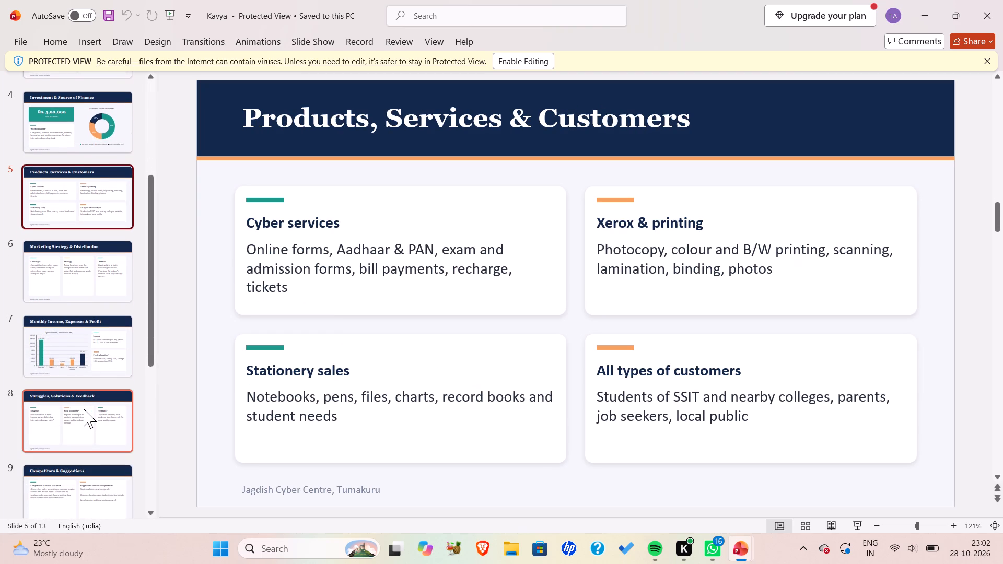
{"action": "scroll", "coordinate": [84, 409], "scroll_direction": "down", "scroll_amount": 6}
{"action": "left_click", "coordinate": [52, 475]}
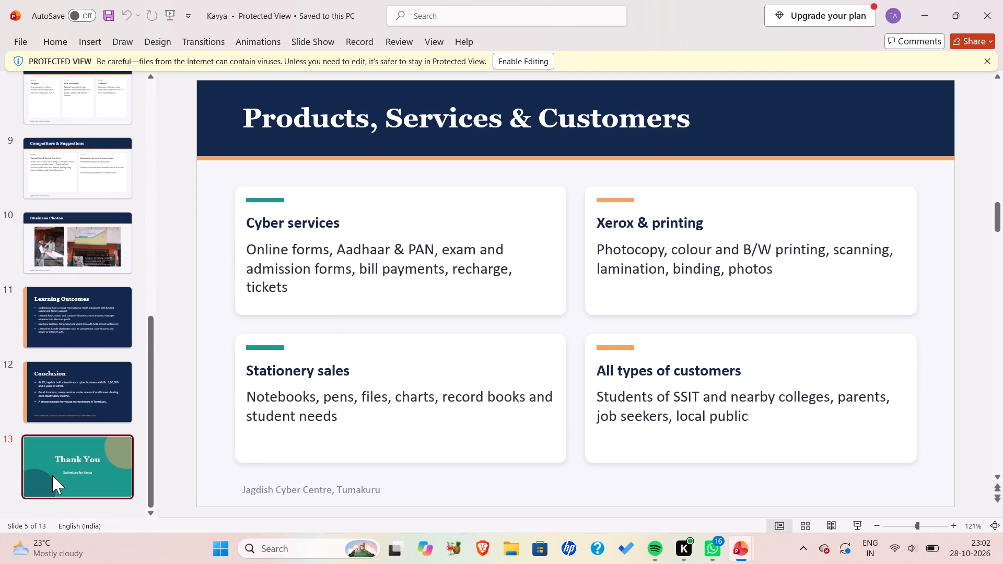
{"action": "left_click", "coordinate": [84, 390]}
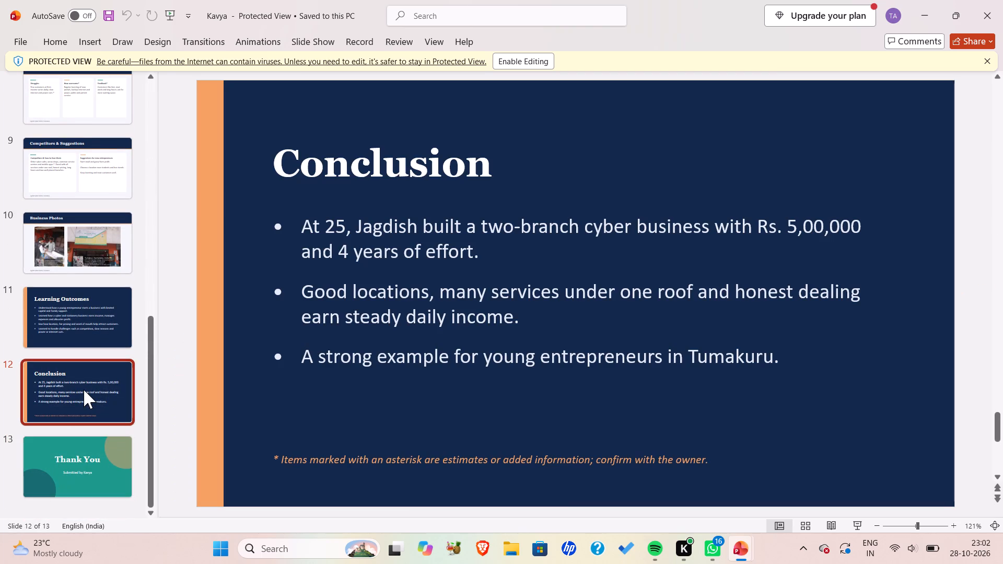
{"action": "left_click", "coordinate": [76, 456]}
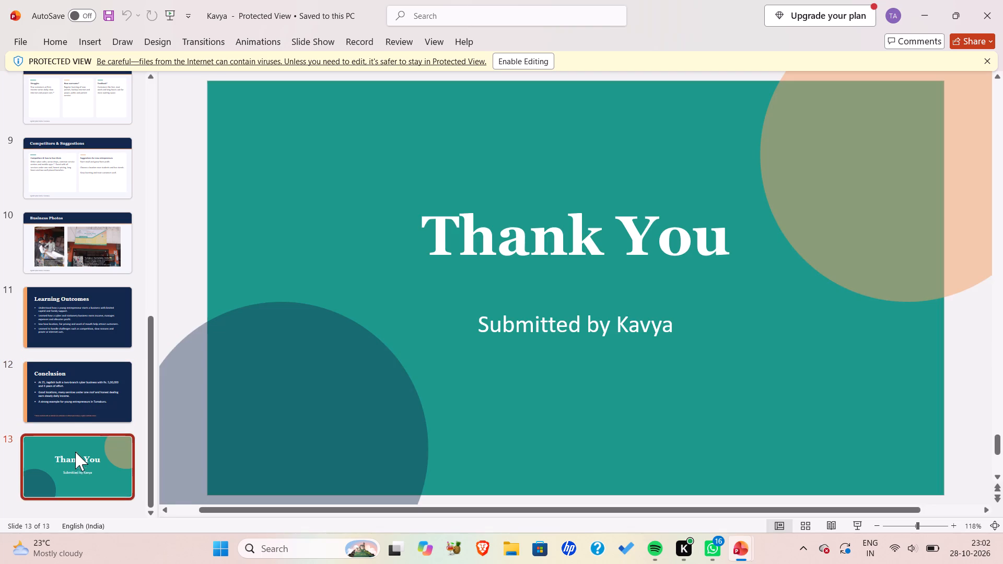
{"action": "left_click", "coordinate": [97, 313]}
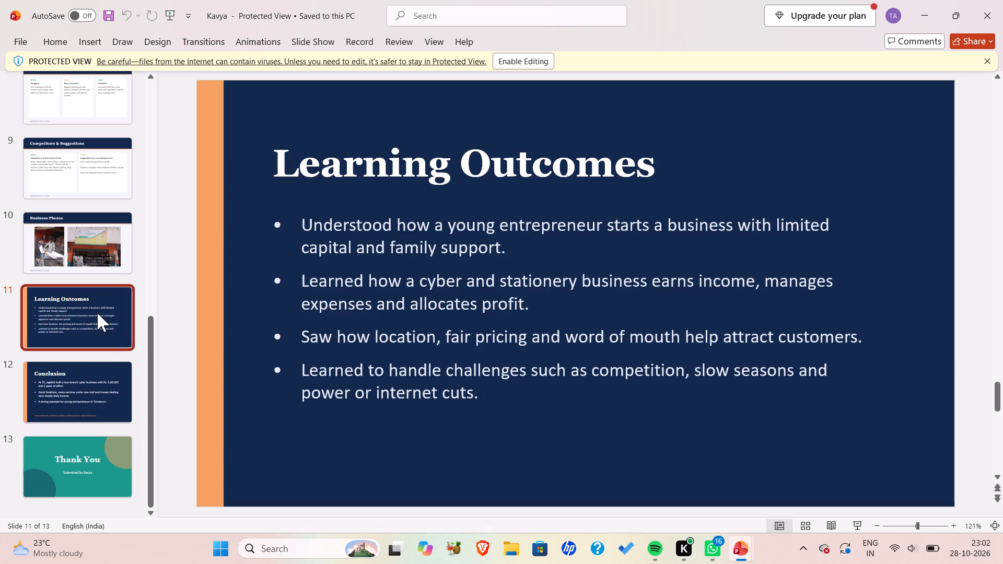
{"action": "left_click", "coordinate": [102, 245]}
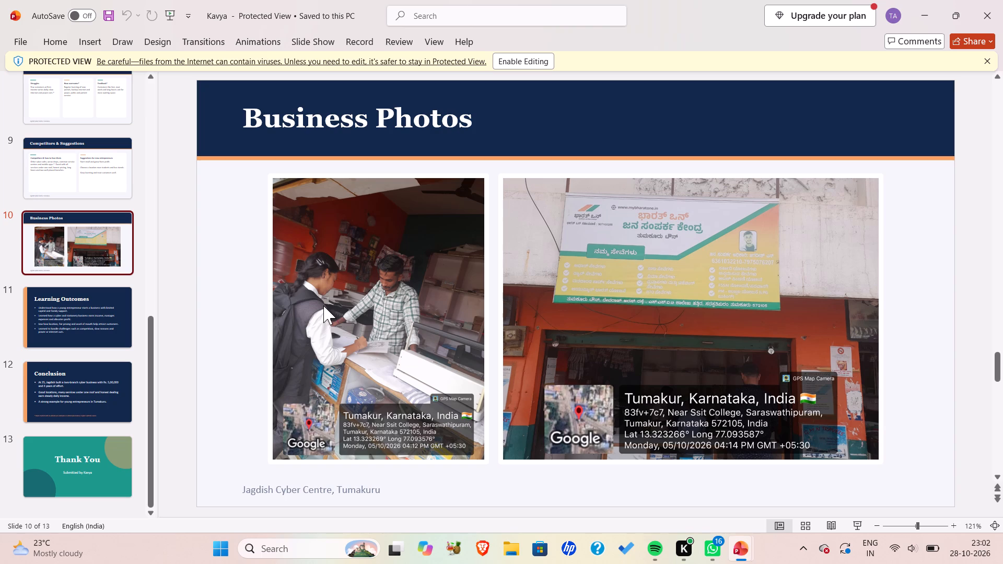
Examine the Competitors & Suggestions slide and the Monthly Income, Expenses & Profit slide.
{"action": "left_click", "coordinate": [68, 155]}
{"action": "scroll", "coordinate": [68, 155], "scroll_direction": "up", "scroll_amount": 1}
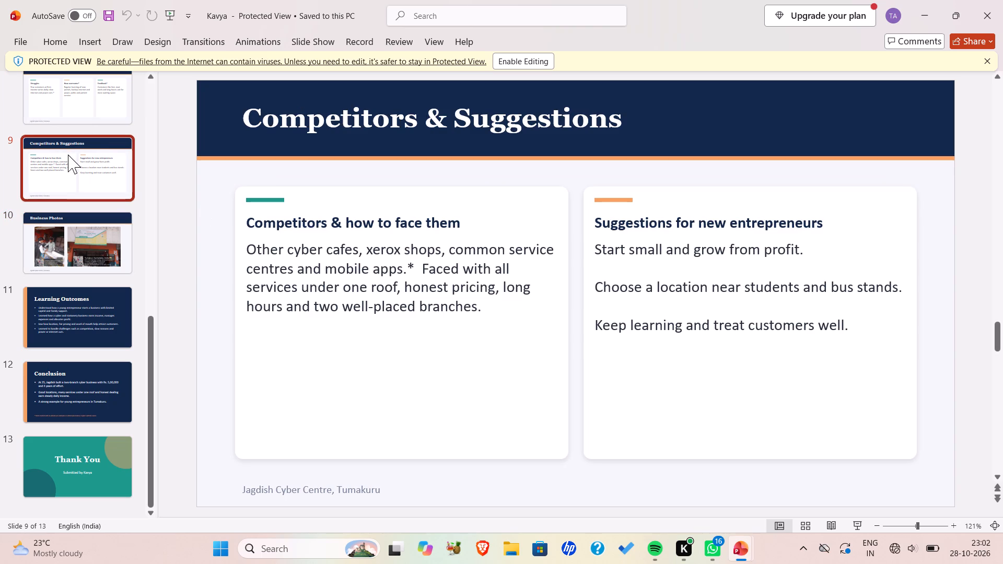
{"action": "scroll", "coordinate": [68, 155], "scroll_direction": "up", "scroll_amount": 4}
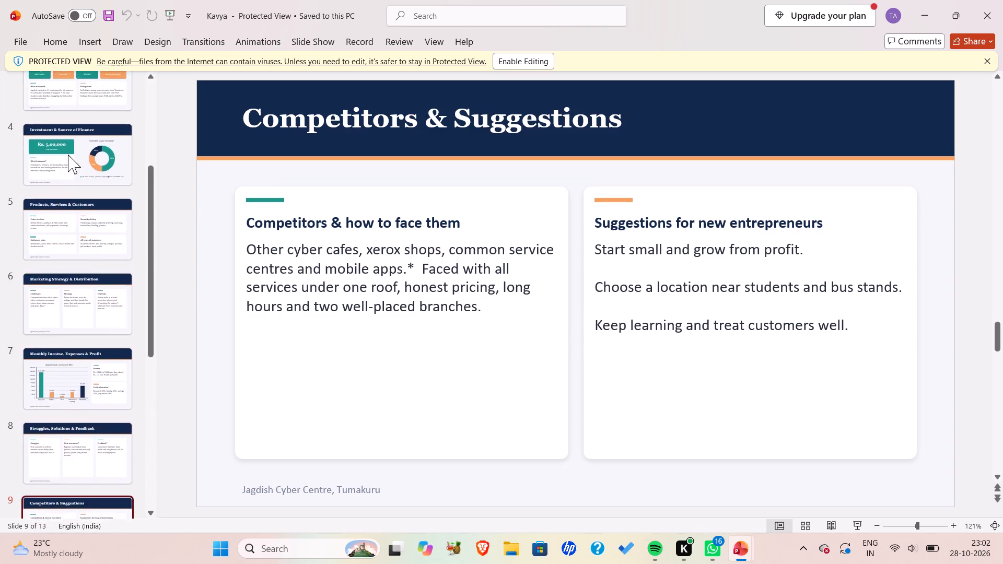
{"action": "scroll", "coordinate": [68, 155], "scroll_direction": "up", "scroll_amount": 1}
{"action": "scroll", "coordinate": [35, 462], "scroll_direction": "down", "scroll_amount": 1}
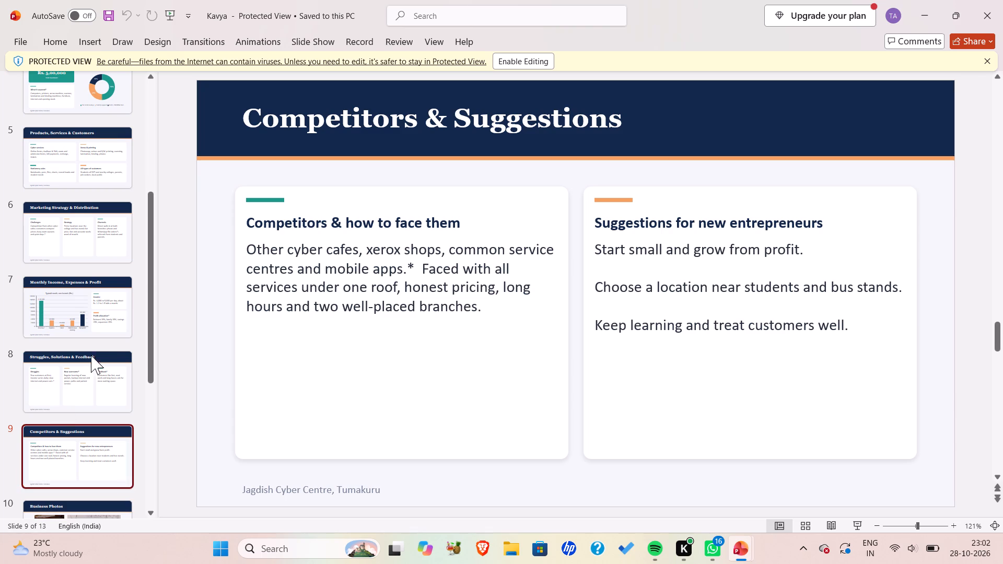
{"action": "left_click", "coordinate": [94, 333]}
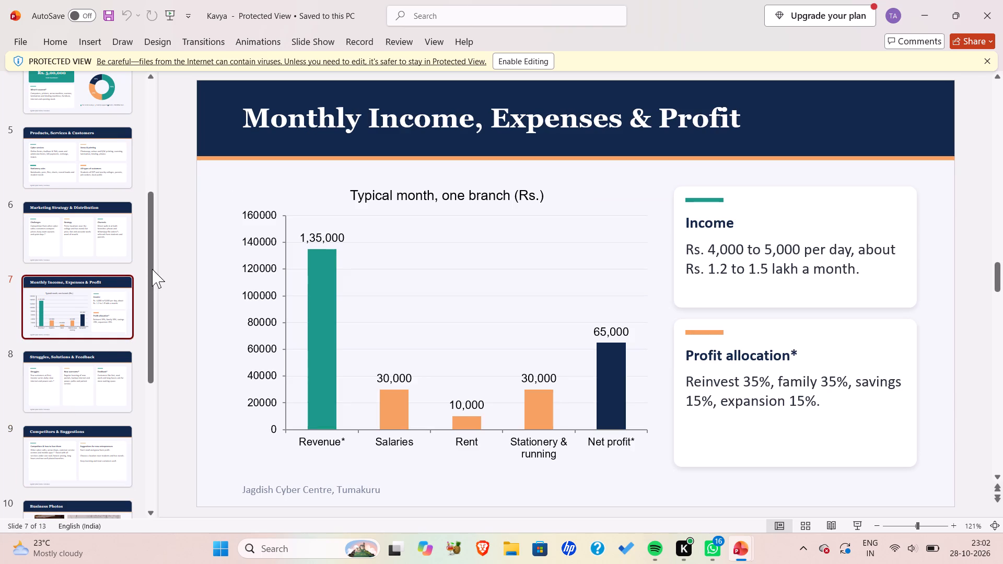
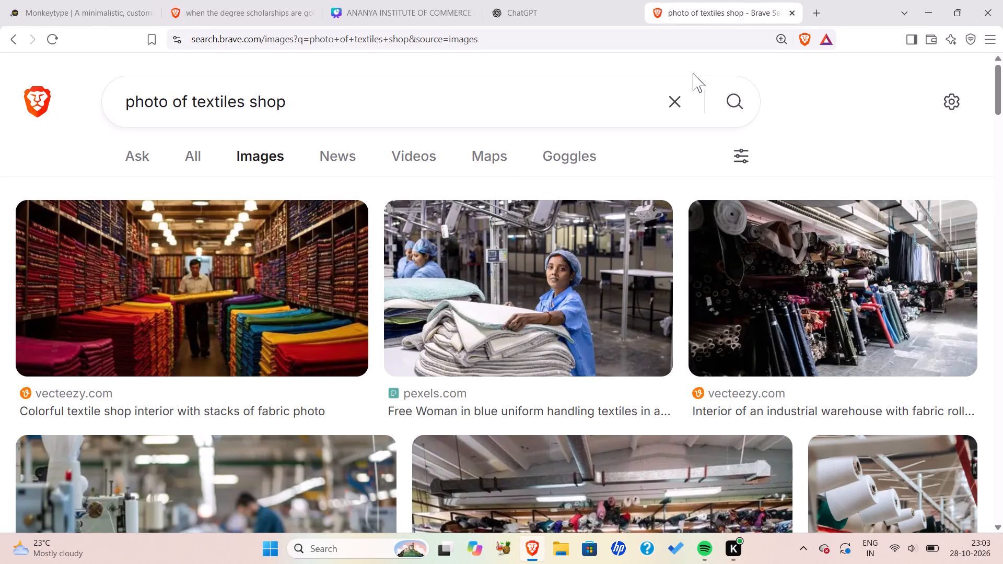
Replace the textile shop image search with a search for "profit" images.
{"action": "left_click", "coordinate": [681, 96]}
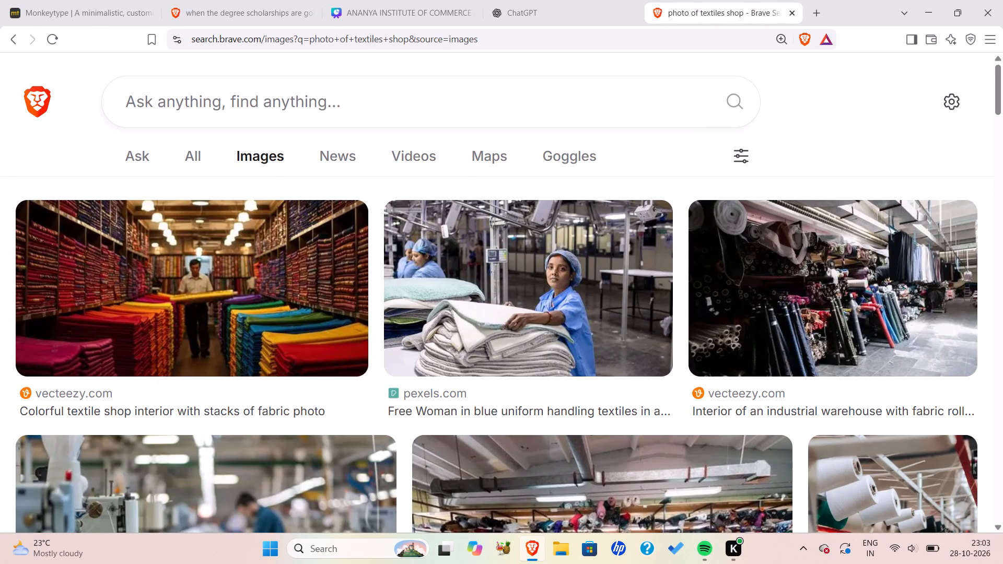
{"action": "type", "text": "profit"}
{"action": "key", "text": "Return"}
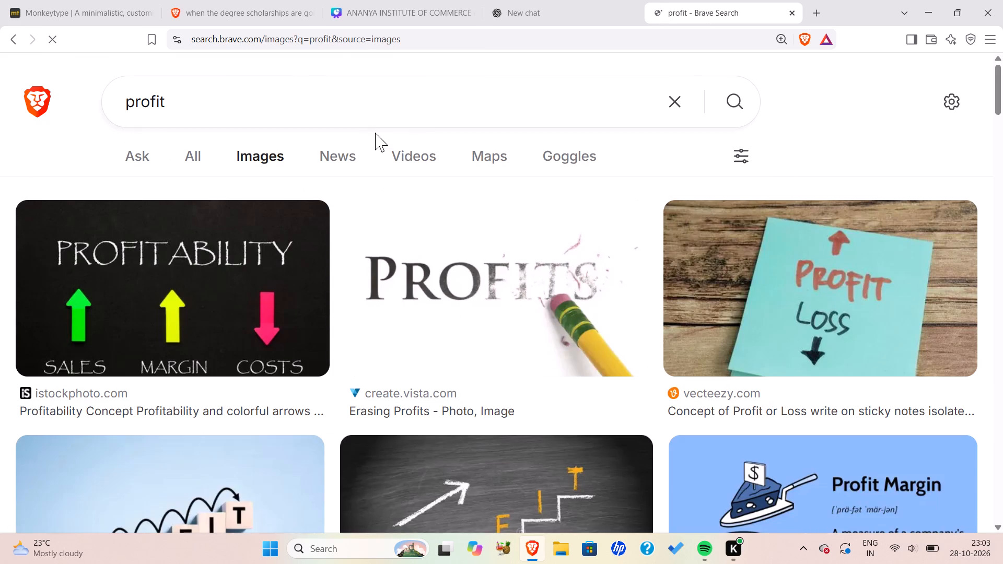
Look through the profit image results for a picture that could suit the presentation.
{"action": "scroll", "coordinate": [435, 203], "scroll_direction": "down", "scroll_amount": 1}
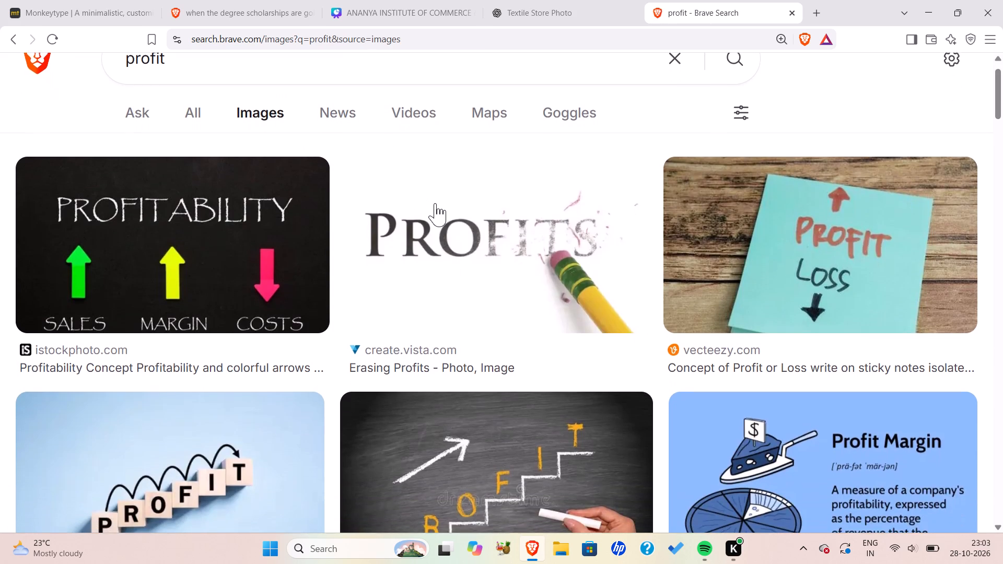
{"action": "scroll", "coordinate": [435, 203], "scroll_direction": "down", "scroll_amount": 5}
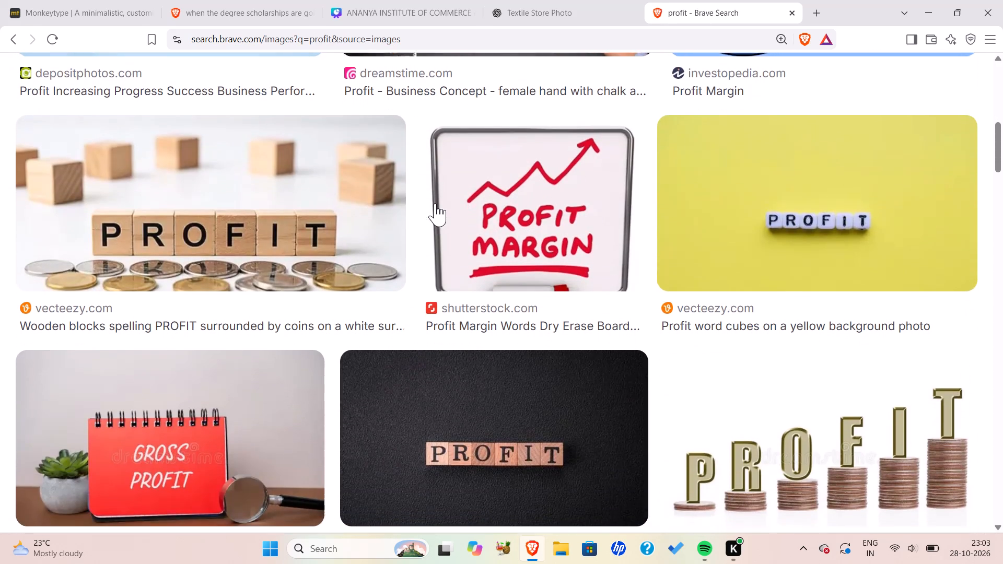
{"action": "scroll", "coordinate": [435, 203], "scroll_direction": "down", "scroll_amount": 3}
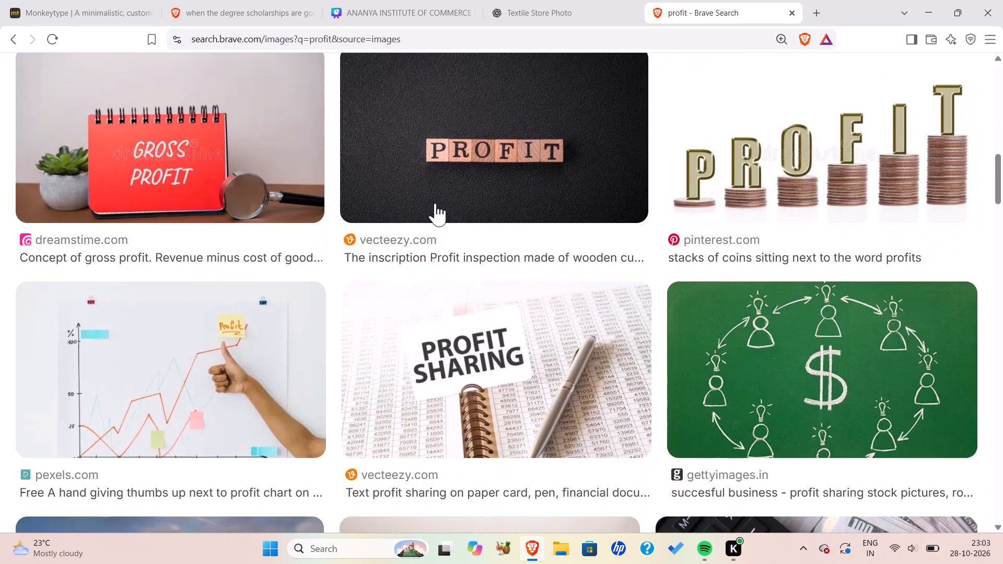
{"action": "scroll", "coordinate": [448, 160], "scroll_direction": "down", "scroll_amount": 1}
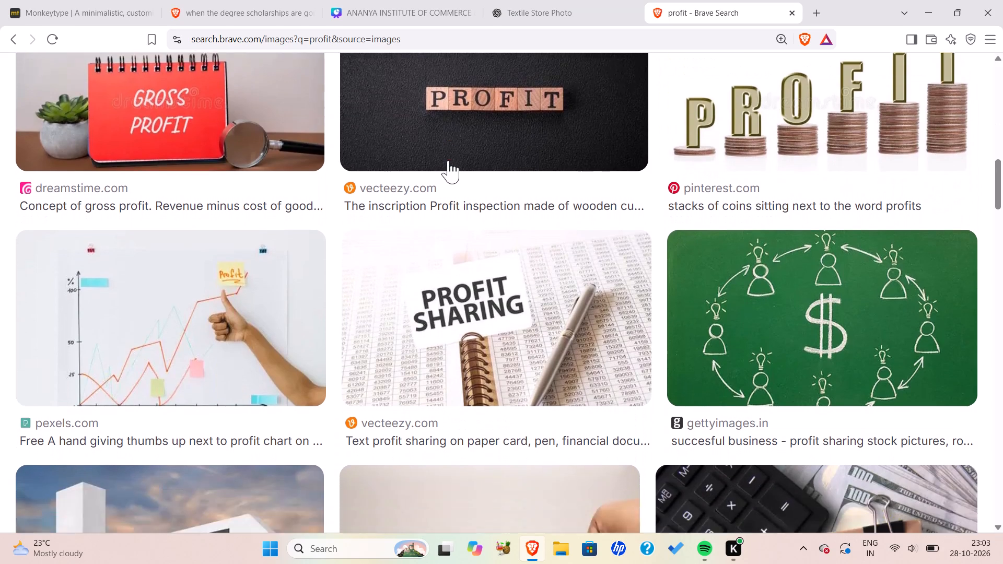
{"action": "scroll", "coordinate": [448, 160], "scroll_direction": "down", "scroll_amount": 4}
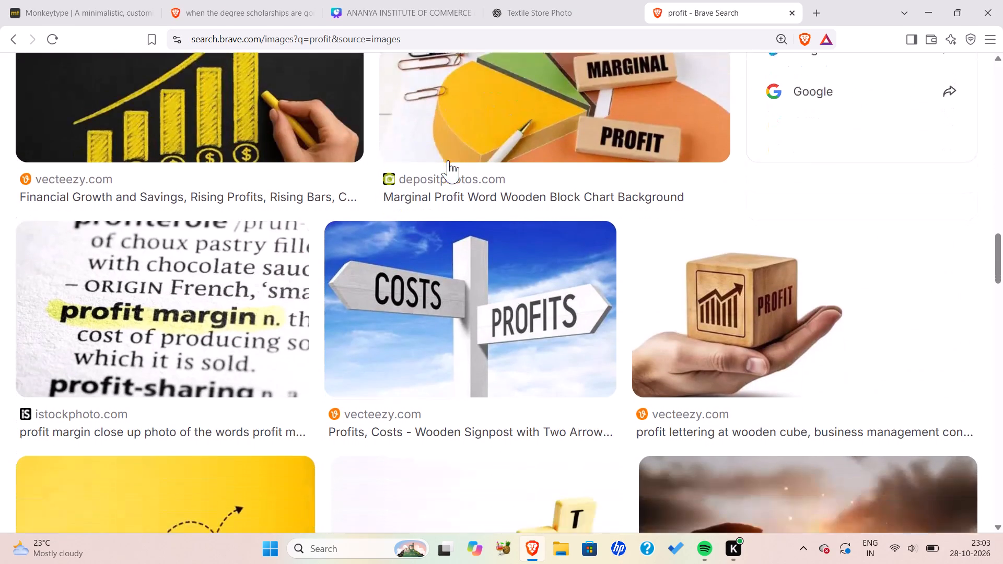
{"action": "scroll", "coordinate": [448, 160], "scroll_direction": "down", "scroll_amount": 3}
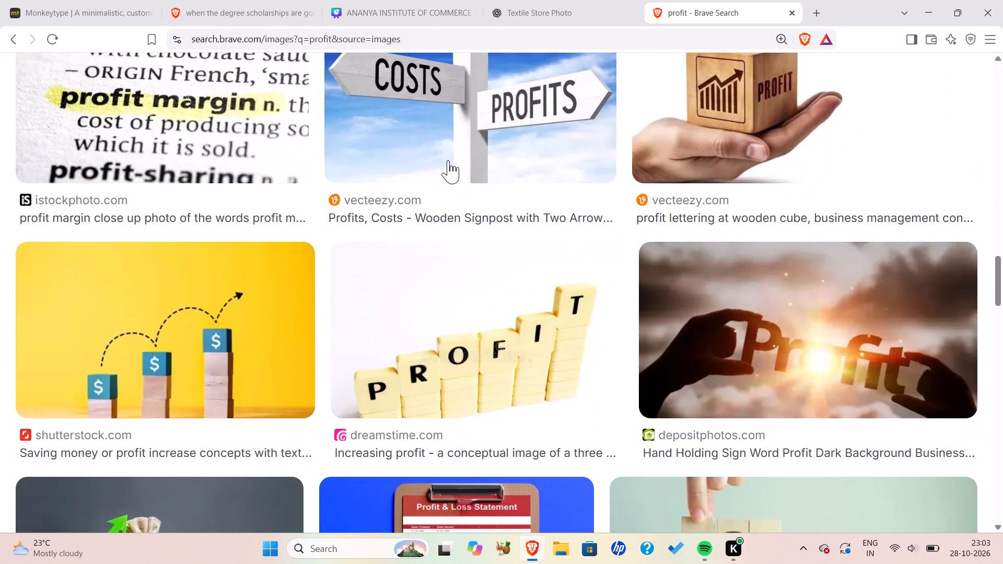
{"action": "scroll", "coordinate": [448, 160], "scroll_direction": "down", "scroll_amount": 1}
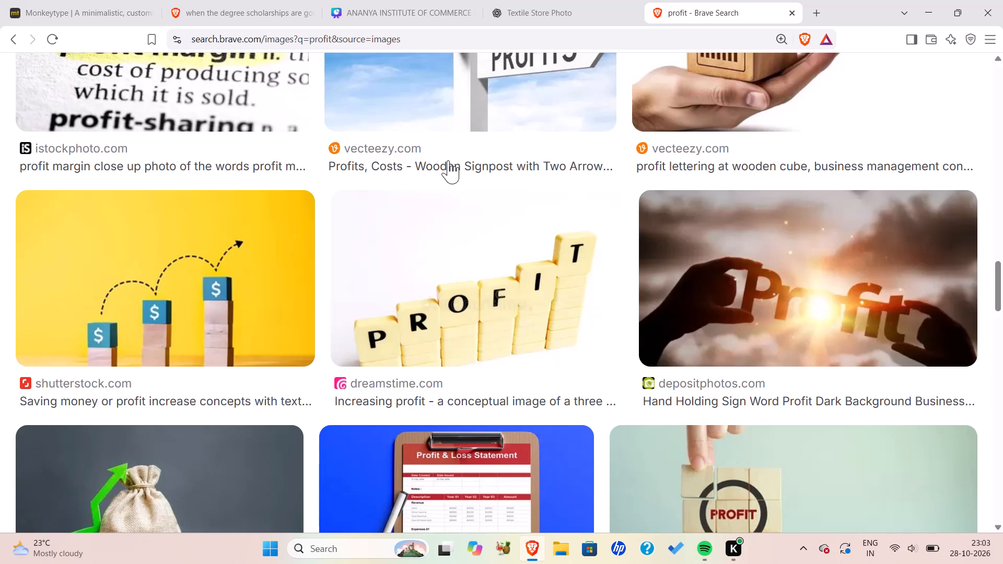
{"action": "scroll", "coordinate": [448, 160], "scroll_direction": "down", "scroll_amount": 3}
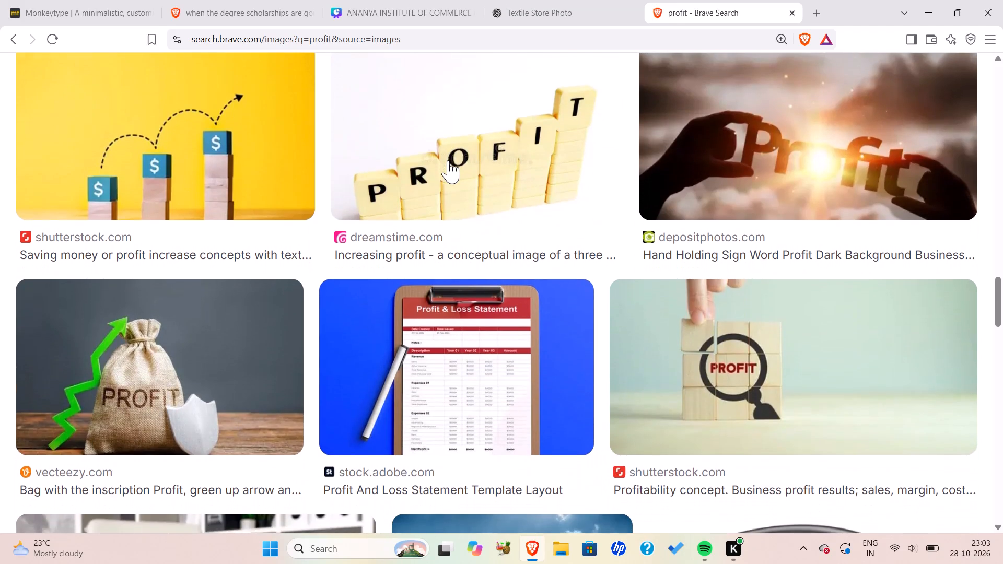
{"action": "scroll", "coordinate": [448, 160], "scroll_direction": "down", "scroll_amount": 5}
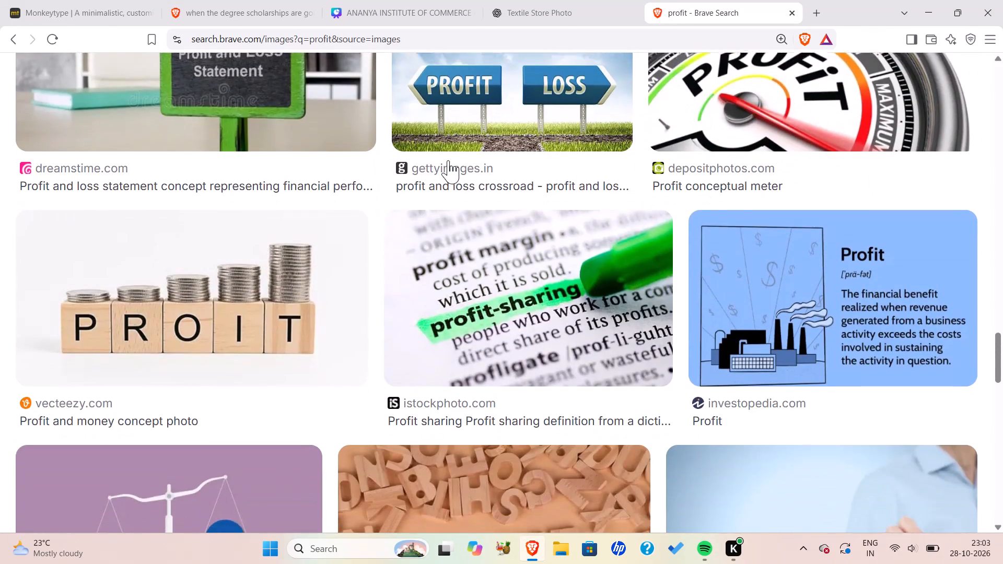
{"action": "scroll", "coordinate": [448, 160], "scroll_direction": "down", "scroll_amount": 1}
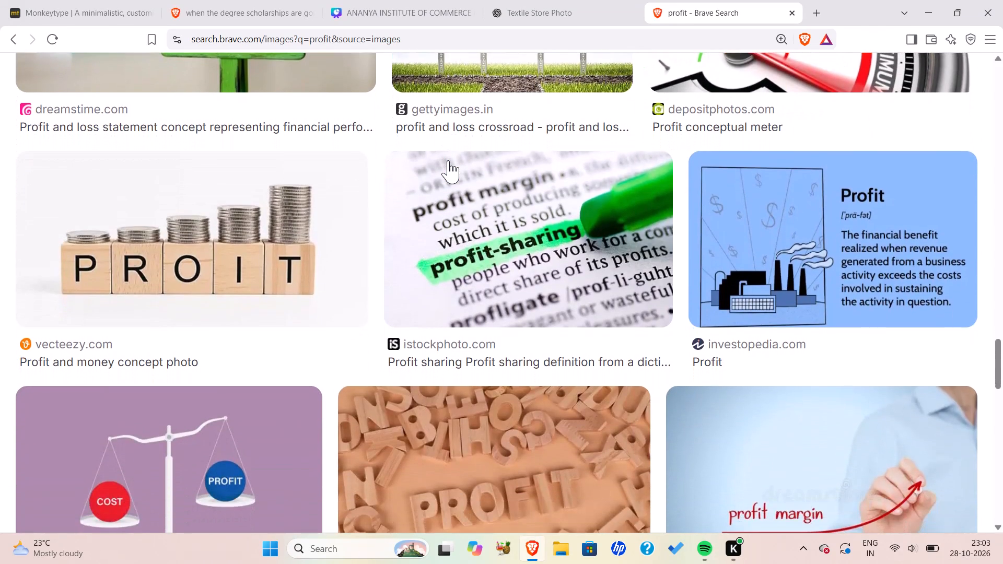
{"action": "scroll", "coordinate": [448, 160], "scroll_direction": "down", "scroll_amount": 2}
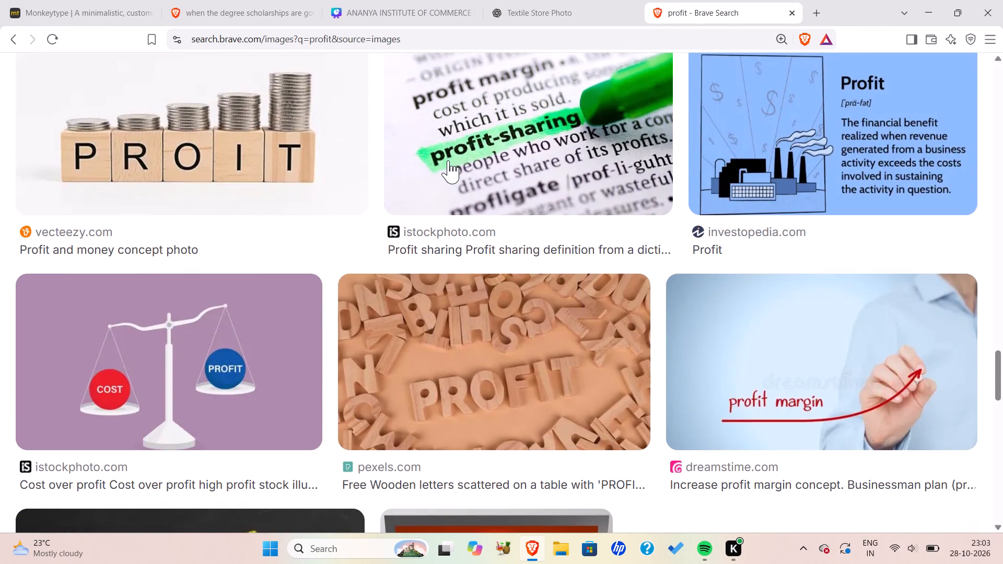
{"action": "scroll", "coordinate": [448, 160], "scroll_direction": "down", "scroll_amount": 2}
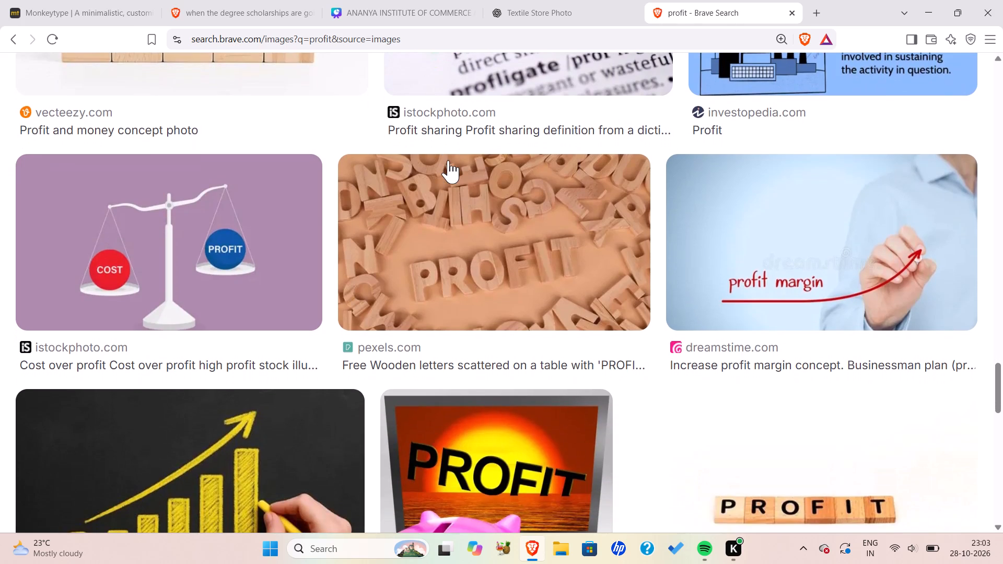
{"action": "scroll", "coordinate": [448, 160], "scroll_direction": "down", "scroll_amount": 1}
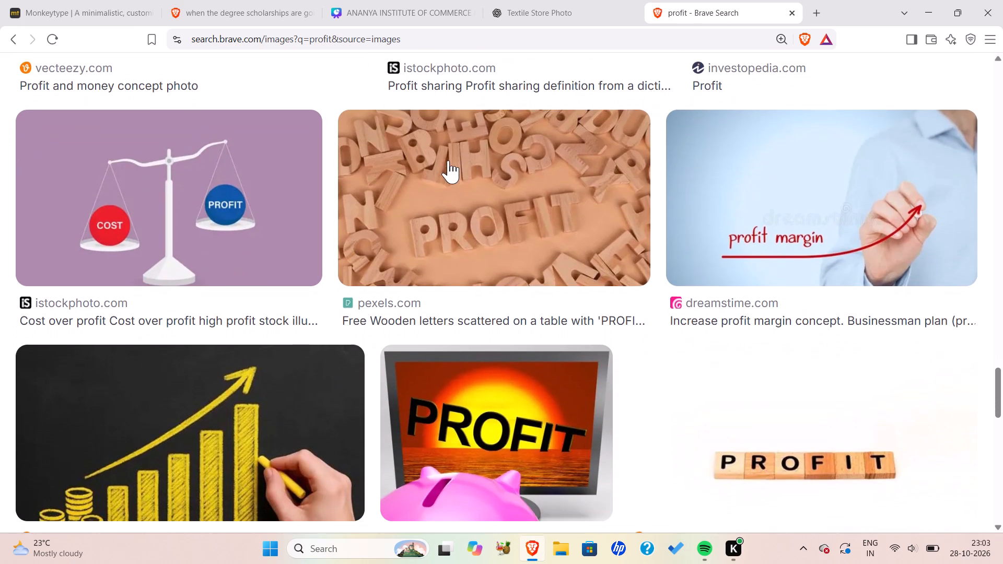
{"action": "scroll", "coordinate": [448, 160], "scroll_direction": "down", "scroll_amount": 5}
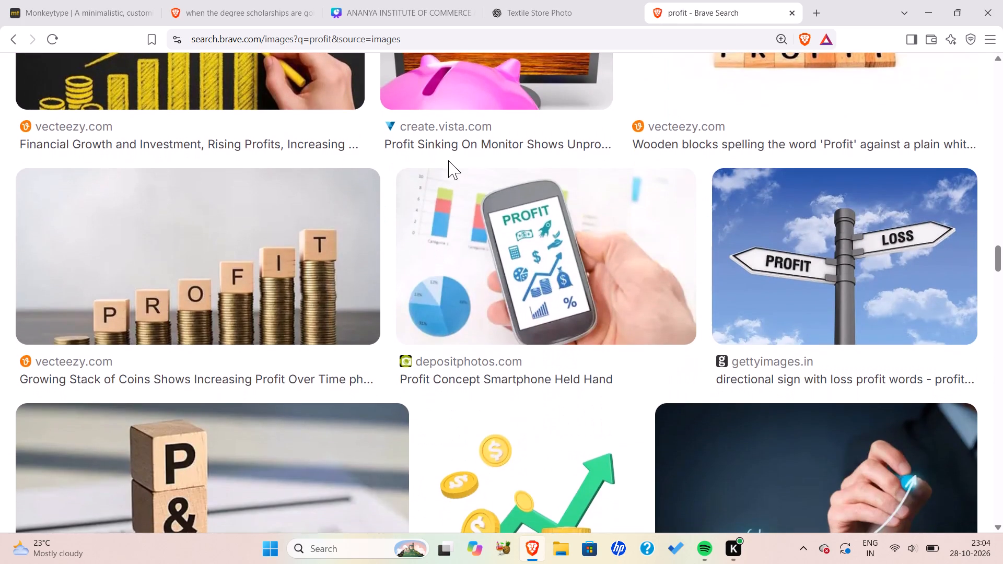
{"action": "scroll", "coordinate": [448, 160], "scroll_direction": "down", "scroll_amount": 5}
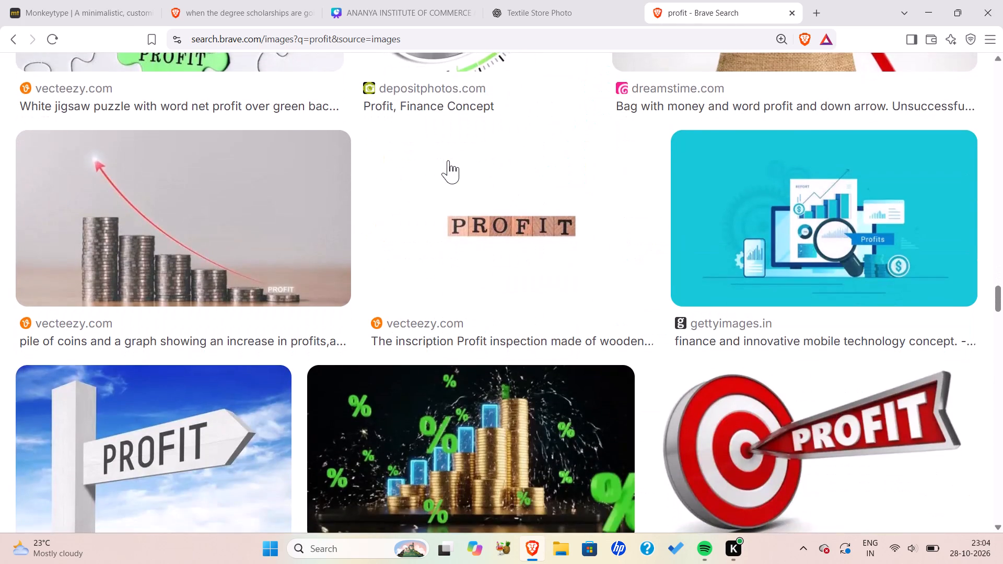
{"action": "scroll", "coordinate": [448, 160], "scroll_direction": "down", "scroll_amount": 5}
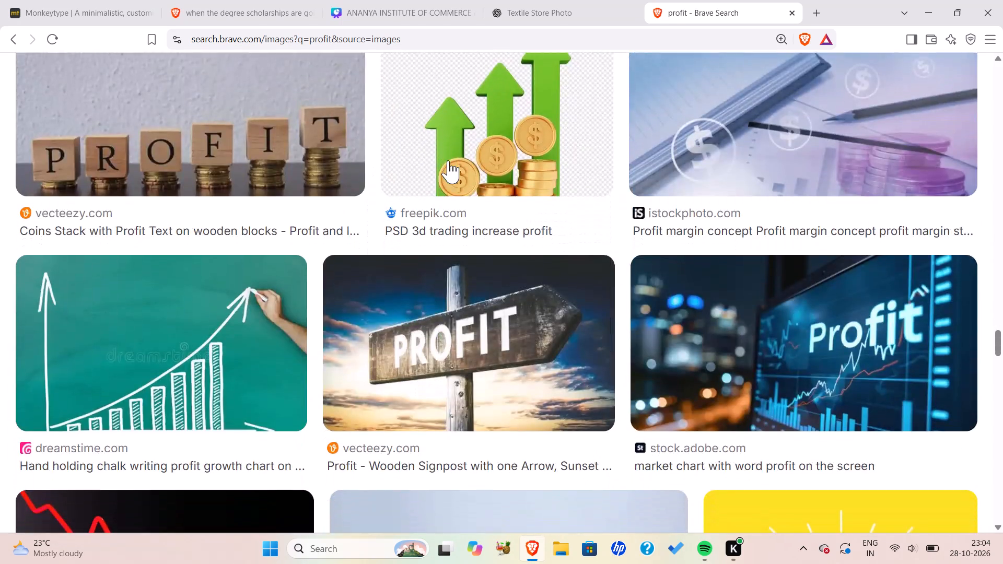
{"action": "scroll", "coordinate": [448, 160], "scroll_direction": "down", "scroll_amount": 1}
Switch to the Canva presentation and examine the Business Overview, Business Highlights and Objectives of the Business slides.
{"action": "left_click", "coordinate": [441, 6]}
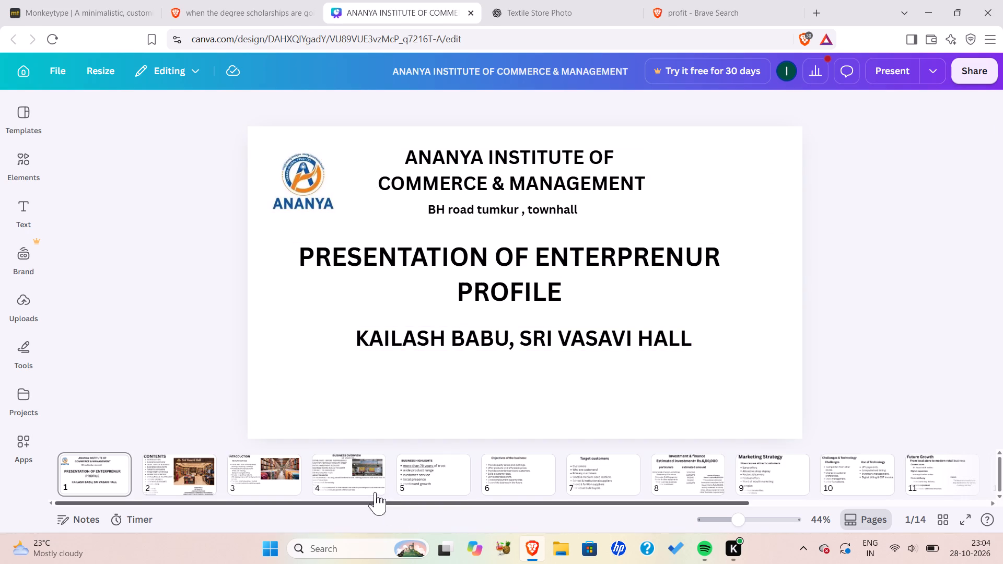
{"action": "left_click_drag", "start_coordinate": [479, 477], "coordinate": [454, 478]}
{"action": "left_click", "coordinate": [454, 478]}
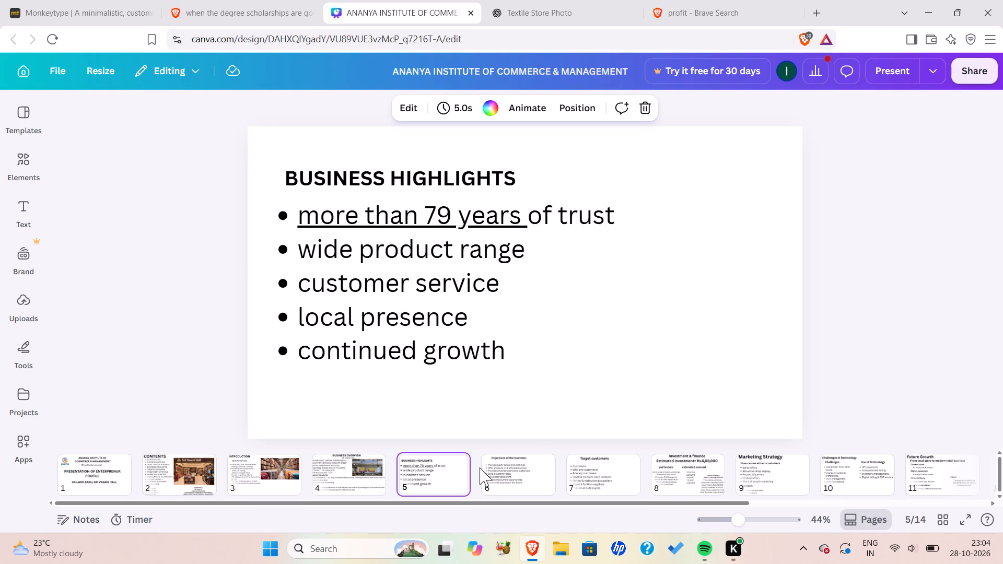
{"action": "left_click", "coordinate": [497, 475]}
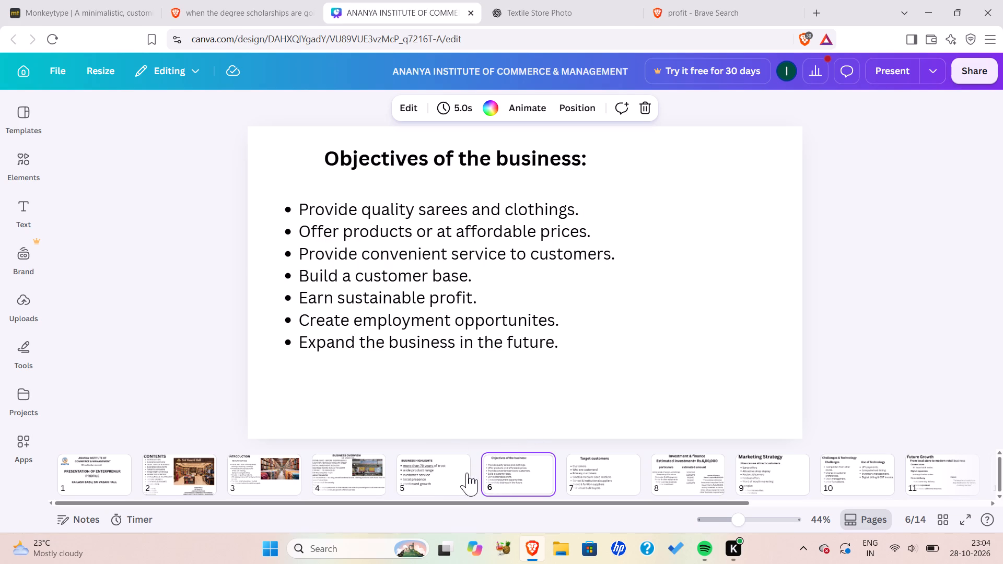
{"action": "left_click", "coordinate": [427, 475]}
{"action": "left_click", "coordinate": [360, 464]}
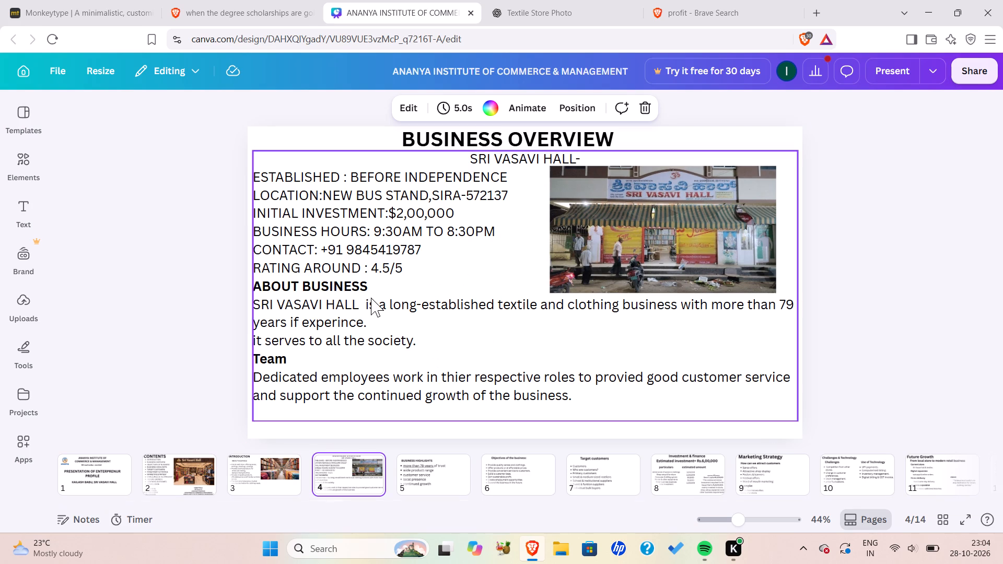
{"action": "double_click", "coordinate": [305, 183]}
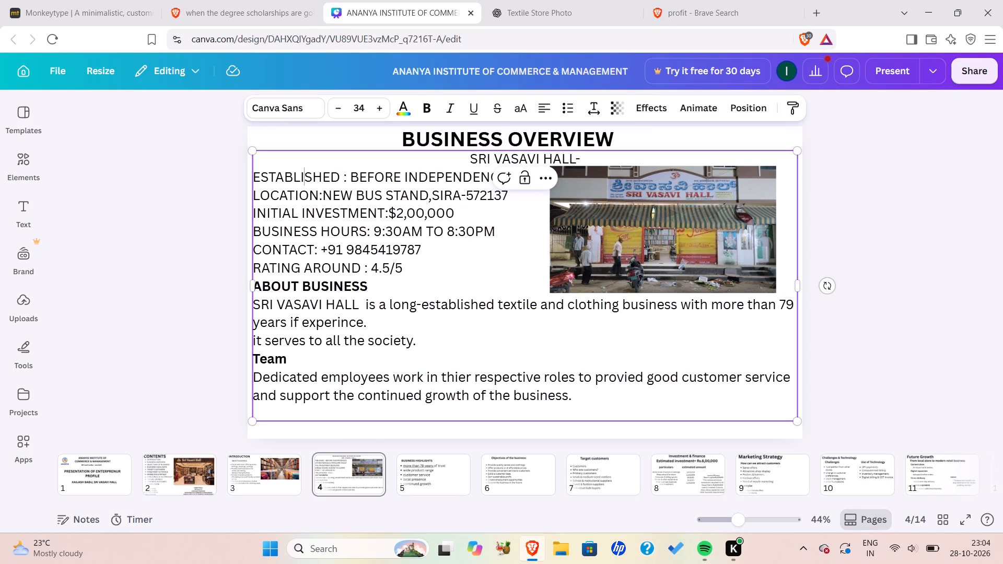
{"action": "left_click", "coordinate": [422, 465]}
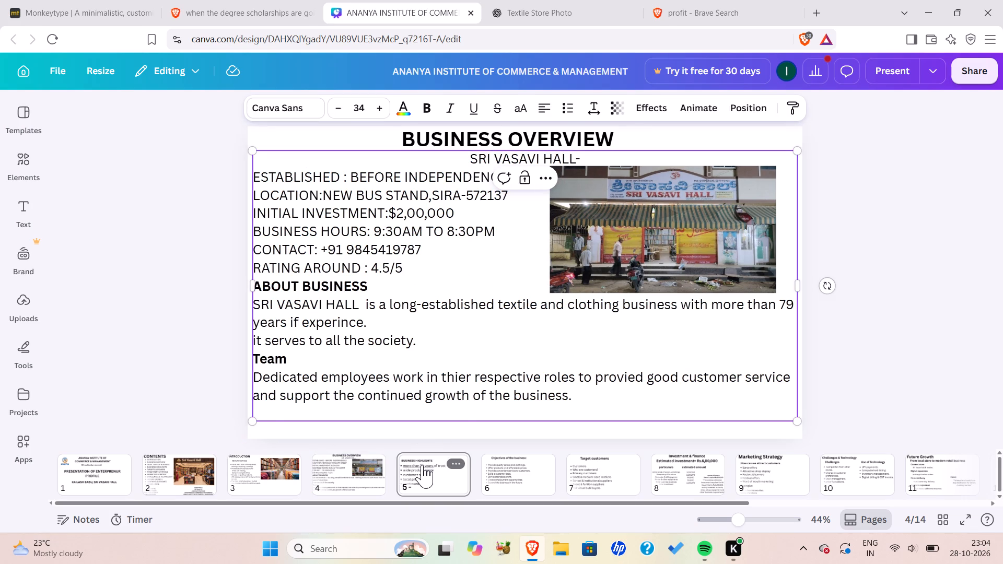
{"action": "left_click", "coordinate": [493, 472]}
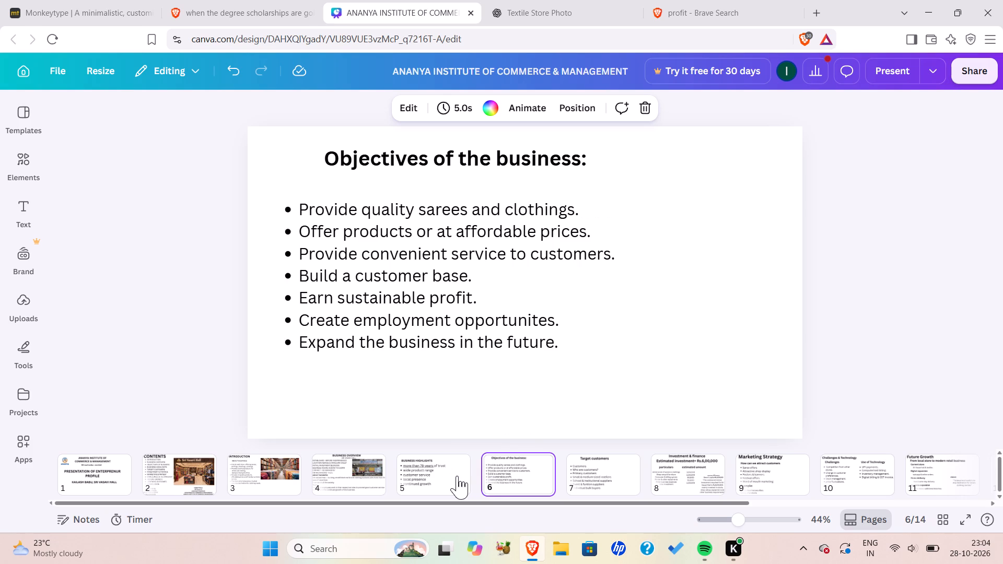
{"action": "left_click", "coordinate": [440, 476]}
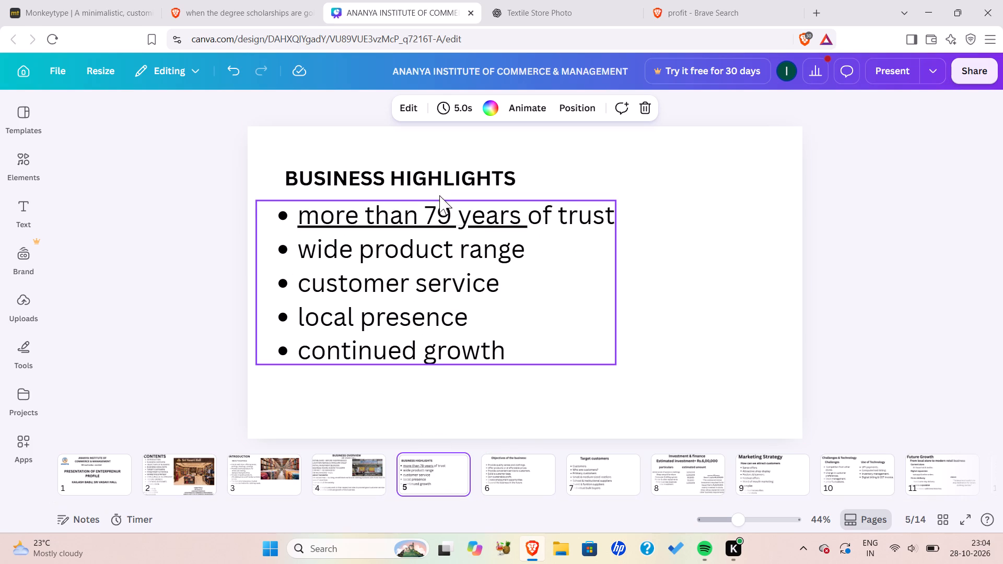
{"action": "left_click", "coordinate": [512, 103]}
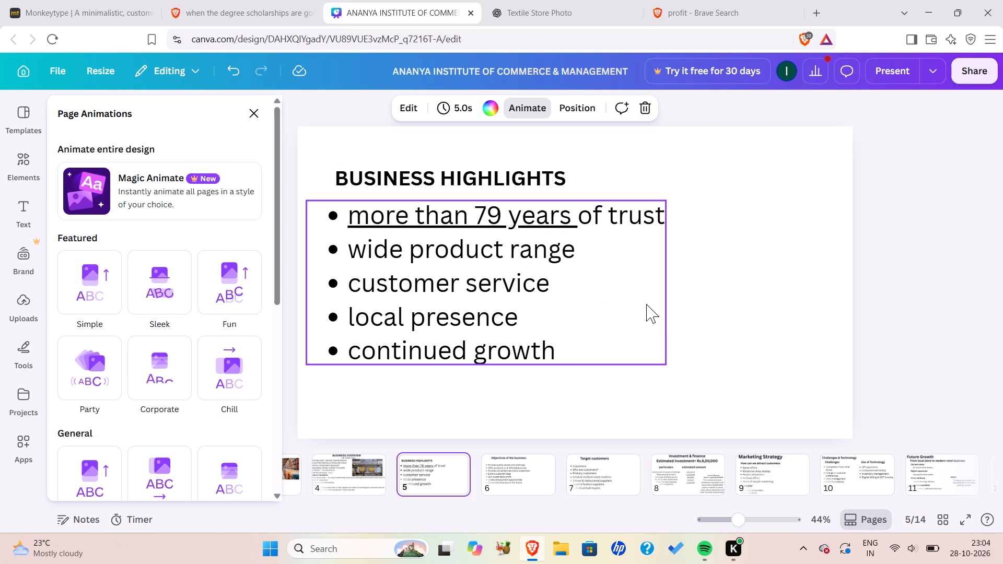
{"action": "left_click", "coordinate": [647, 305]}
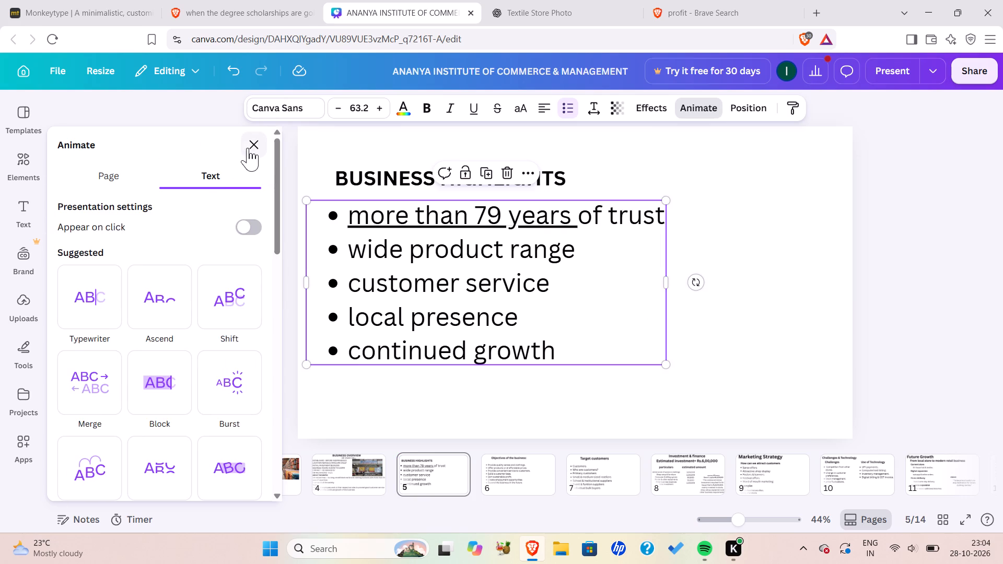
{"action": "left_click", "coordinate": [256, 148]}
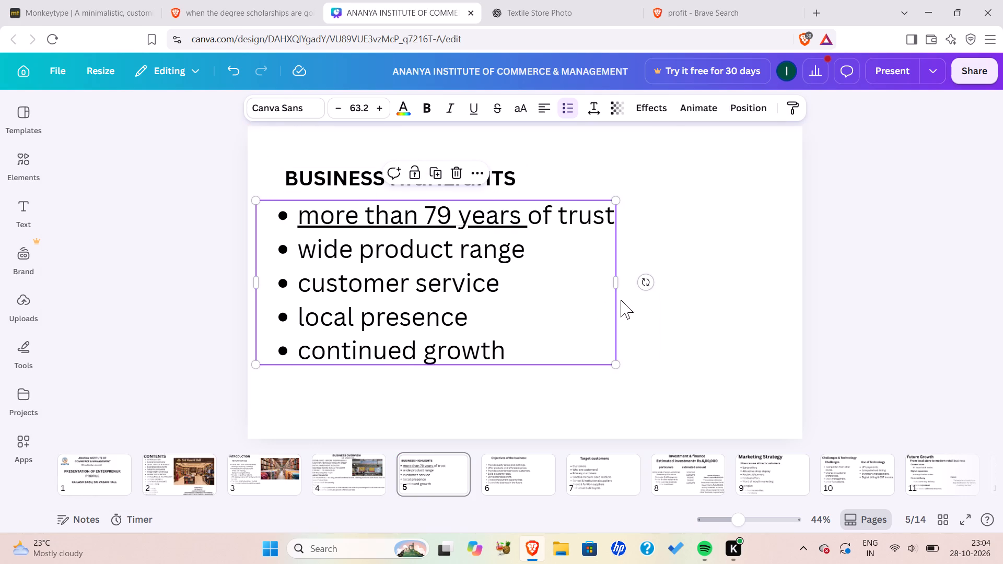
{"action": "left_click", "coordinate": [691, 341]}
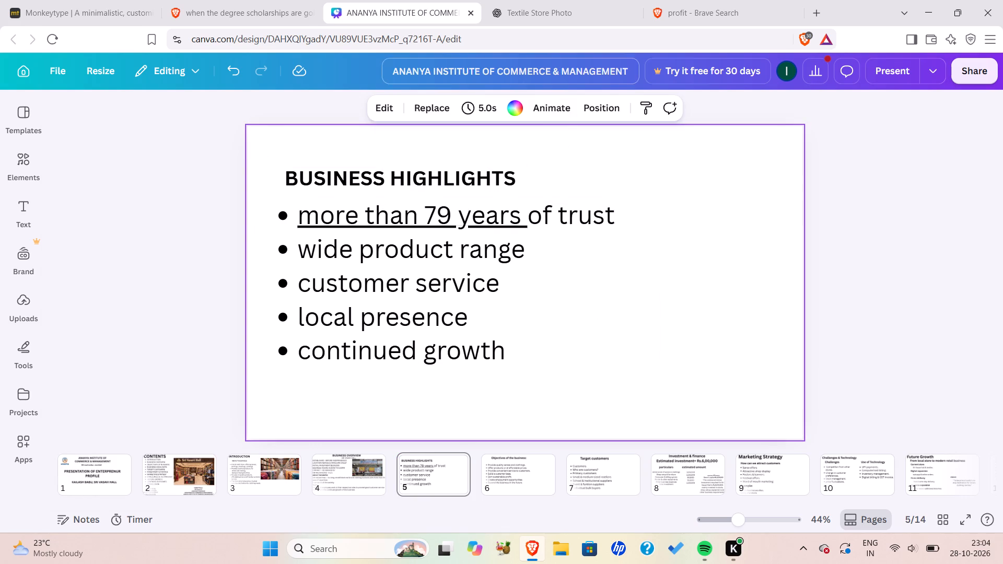
Close the ChatGPT conversation containing the generated textile store photo.
{"action": "left_click", "coordinate": [545, 17]}
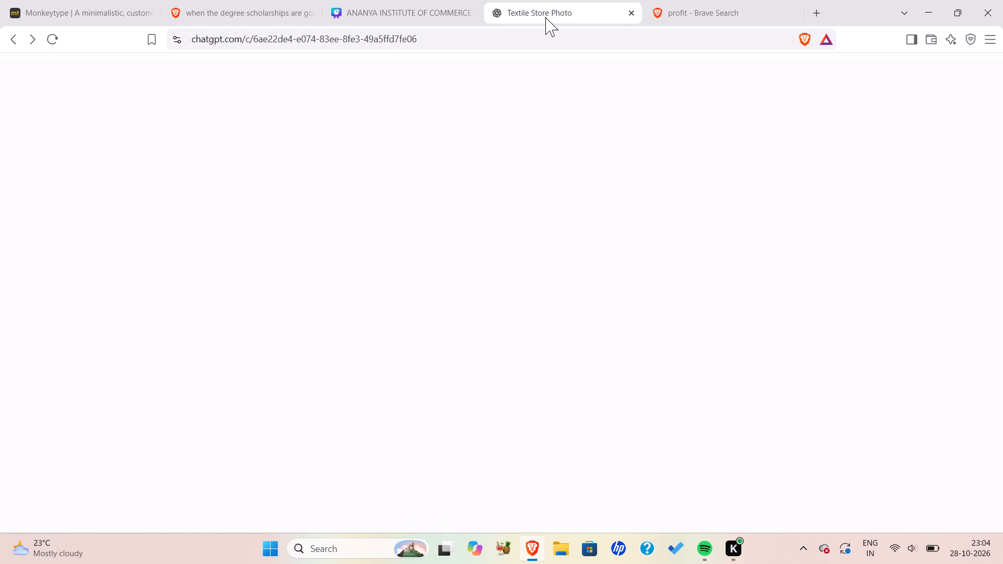
{"action": "left_click", "coordinate": [632, 9]}
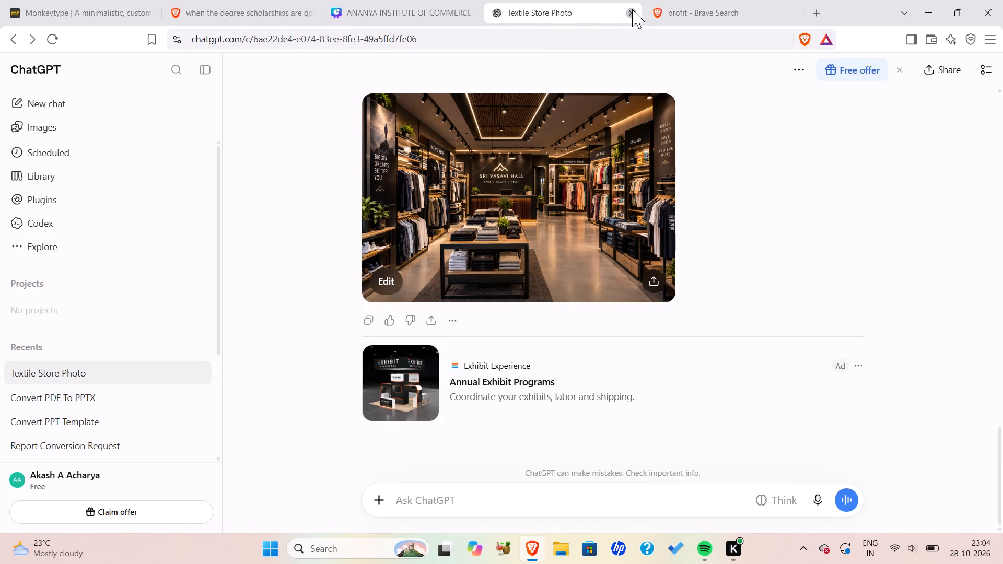
Look further through the profit image results and return to the Business Highlights slide in Canva.
{"action": "left_click", "coordinate": [597, 12]}
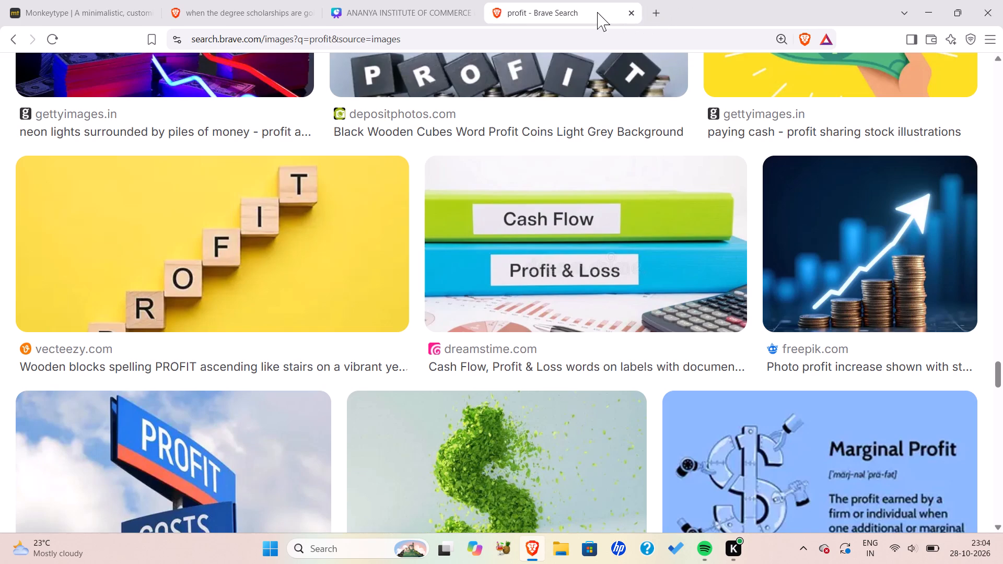
{"action": "scroll", "coordinate": [494, 142], "scroll_direction": "down", "scroll_amount": 5}
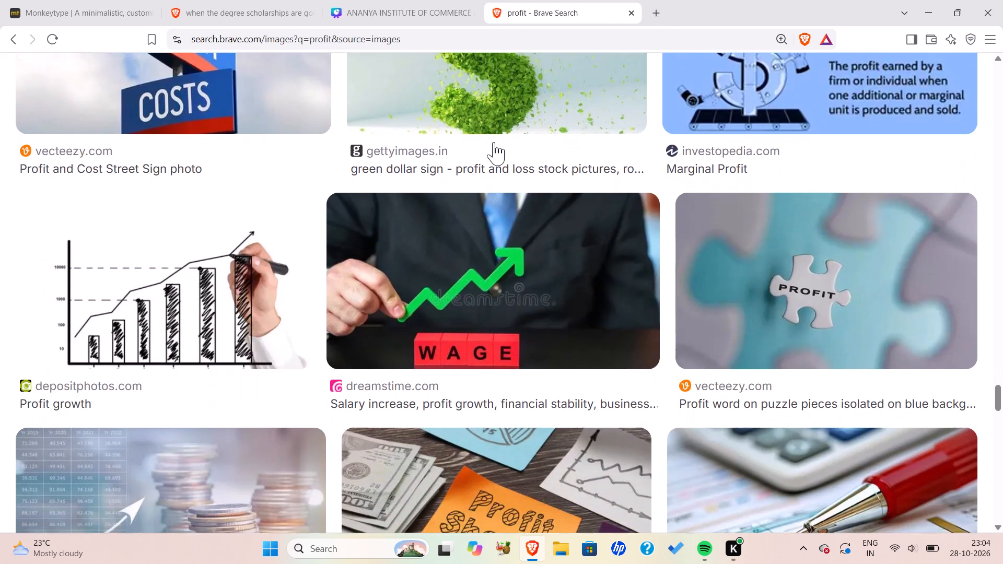
{"action": "scroll", "coordinate": [494, 142], "scroll_direction": "down", "scroll_amount": 1}
{"action": "left_click", "coordinate": [395, 0]}
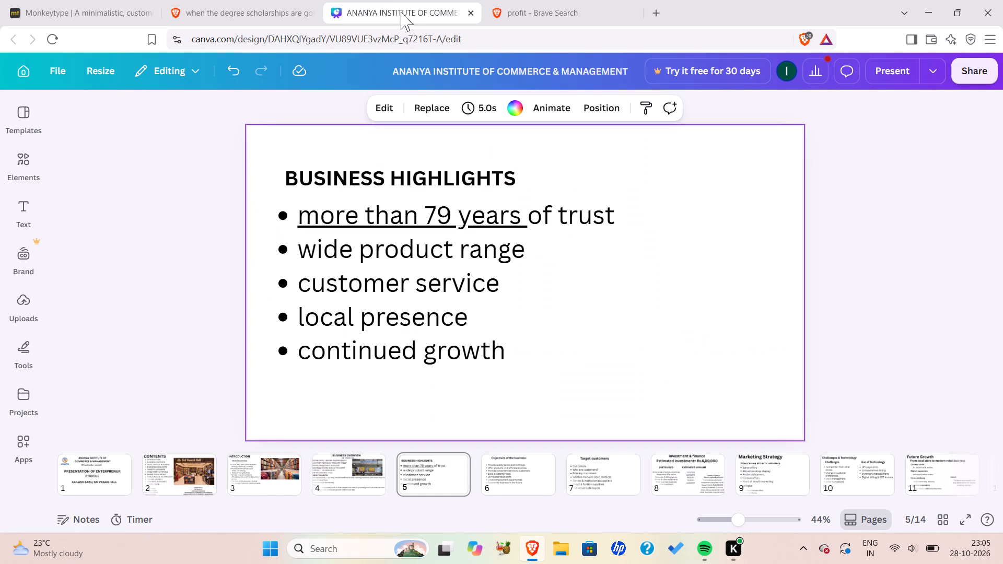
Close the profit image search results.
{"action": "left_click", "coordinate": [498, 9]}
{"action": "left_click", "coordinate": [630, 13]}
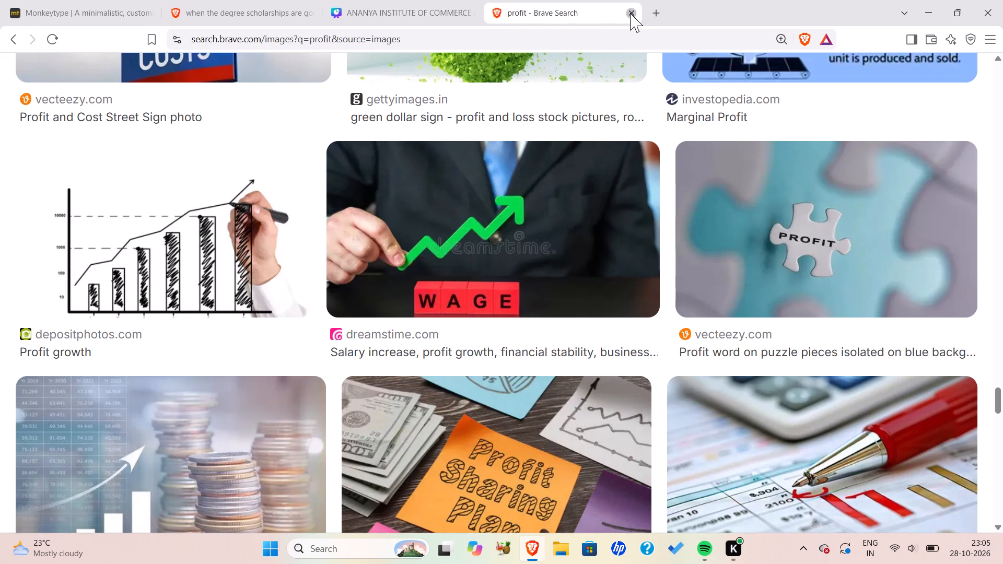
Open ChatGPT in a new browser tab.
{"action": "left_click", "coordinate": [495, 11]}
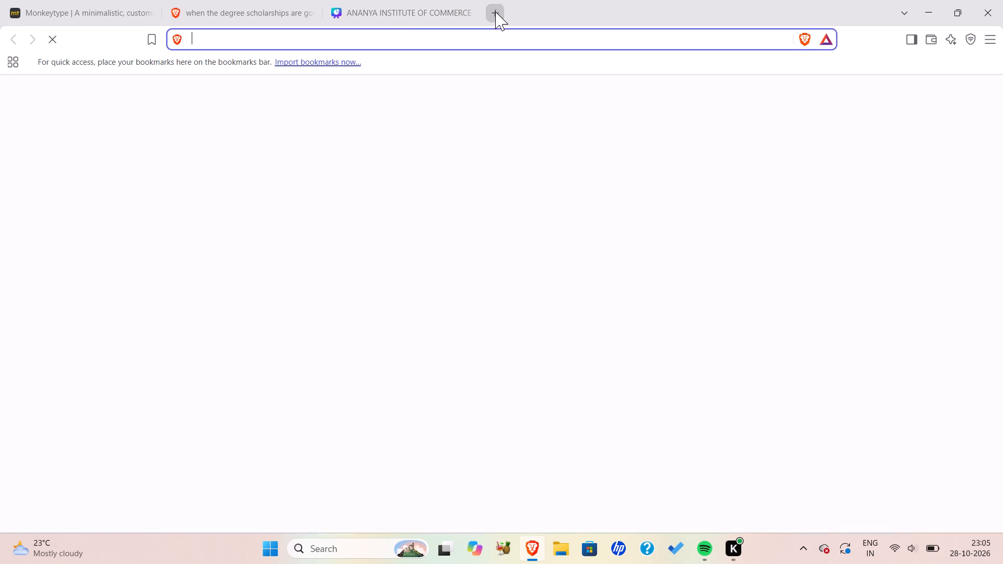
{"action": "left_click", "coordinate": [415, 17]}
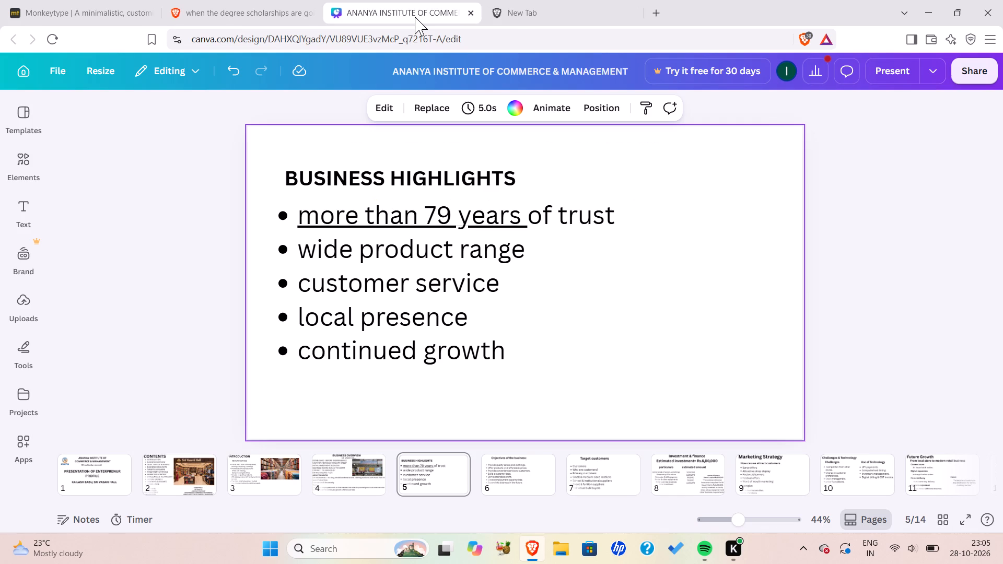
{"action": "left_click", "coordinate": [541, 13]}
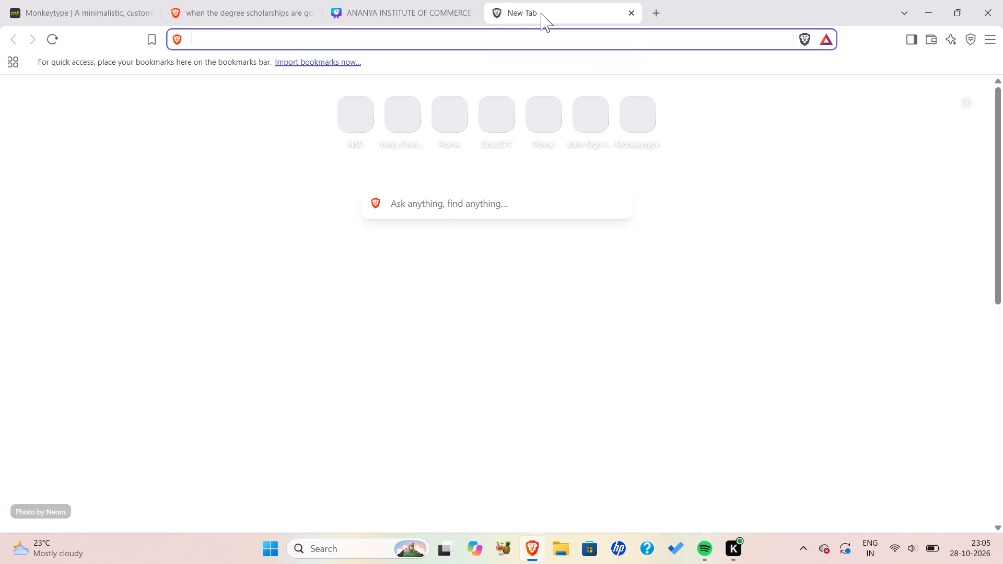
{"action": "left_click", "coordinate": [497, 105]}
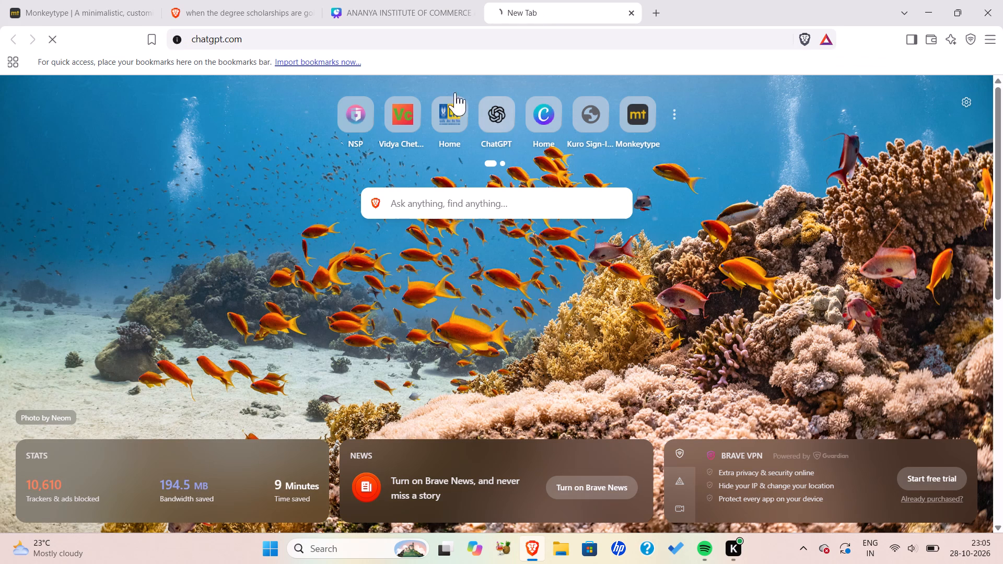
Switch to Canva and change "79" to "79+" in the first bullet of the Business Highlights slide.
{"action": "left_click", "coordinate": [403, 4]}
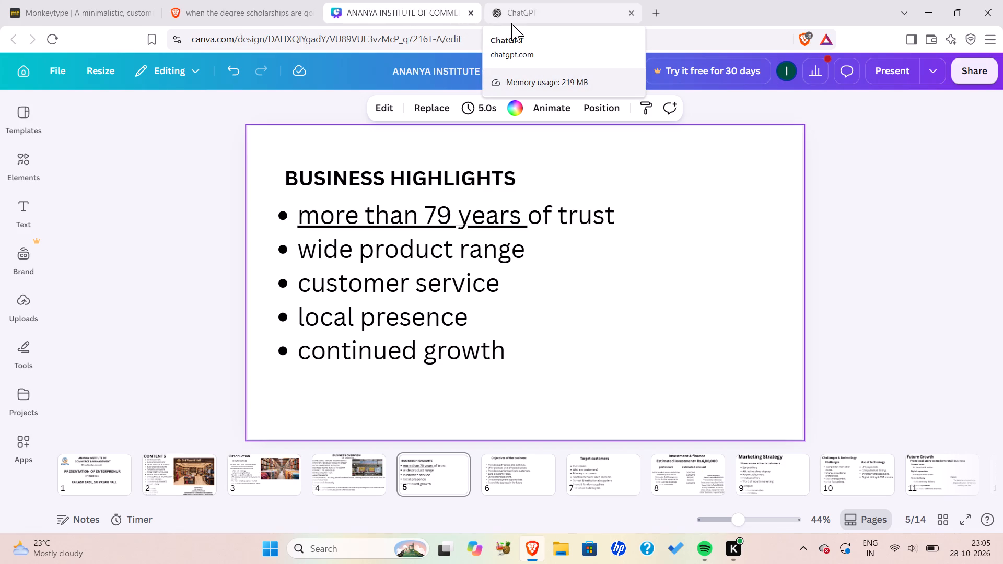
{"action": "left_click", "coordinate": [453, 208]}
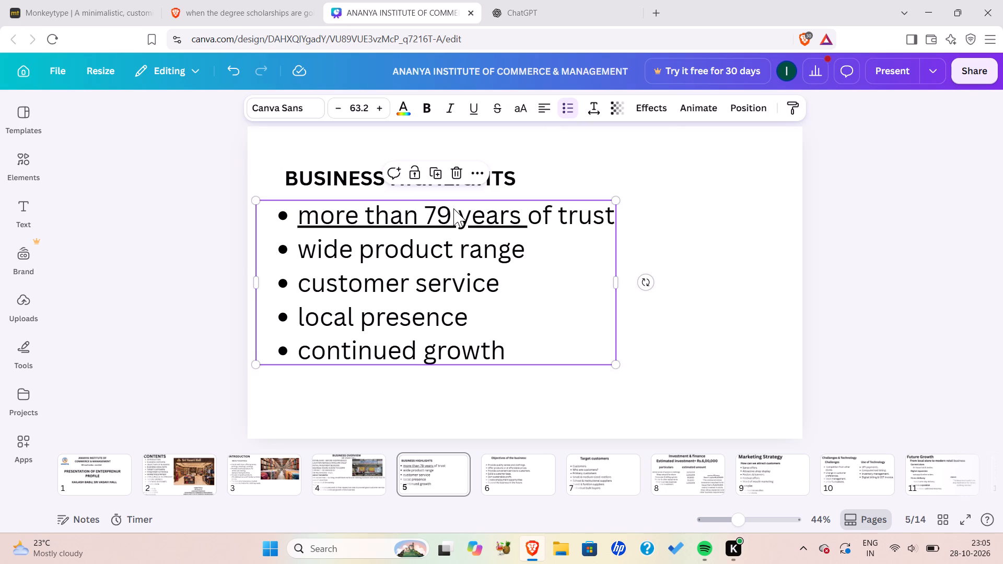
{"action": "left_click", "coordinate": [449, 210]}
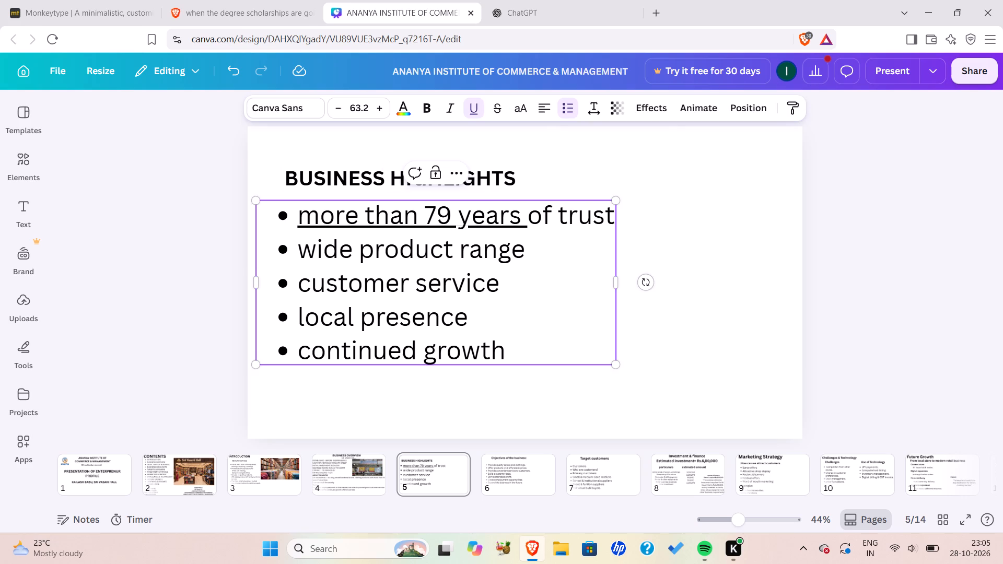
{"action": "key", "text": "equal"}
{"action": "key", "text": "BackSpace"}
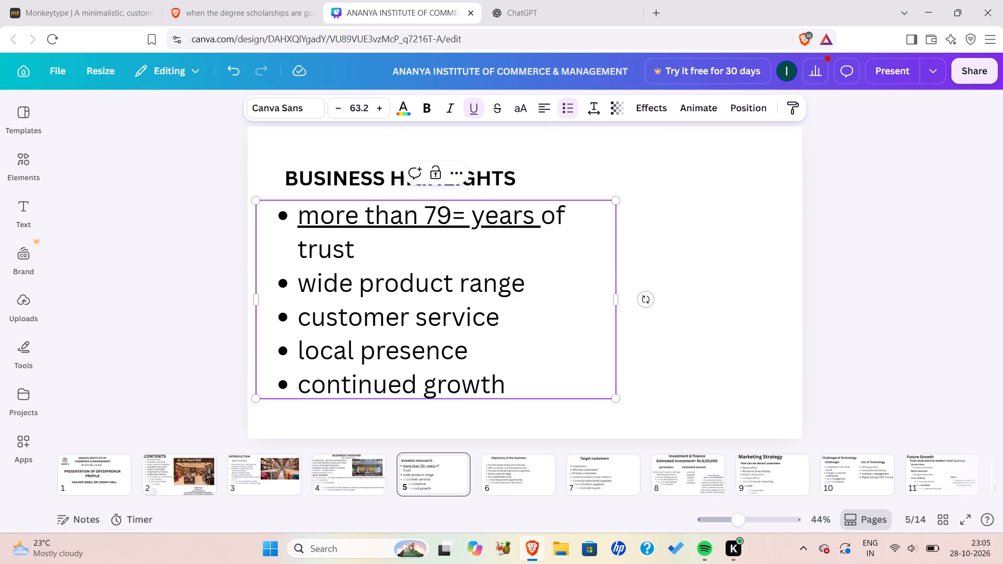
{"action": "key", "text": "shift+plus"}
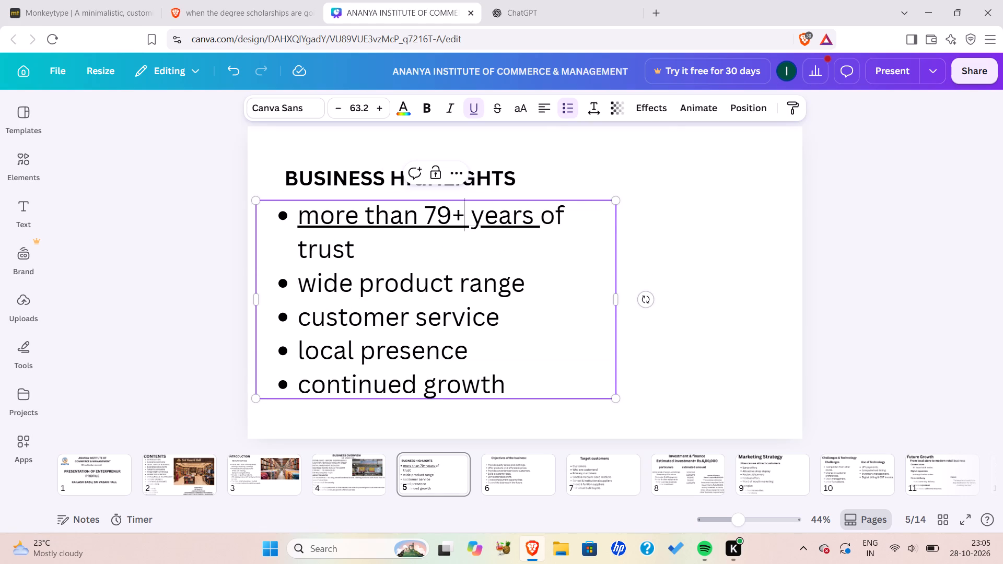
{"action": "left_click", "coordinate": [645, 258]}
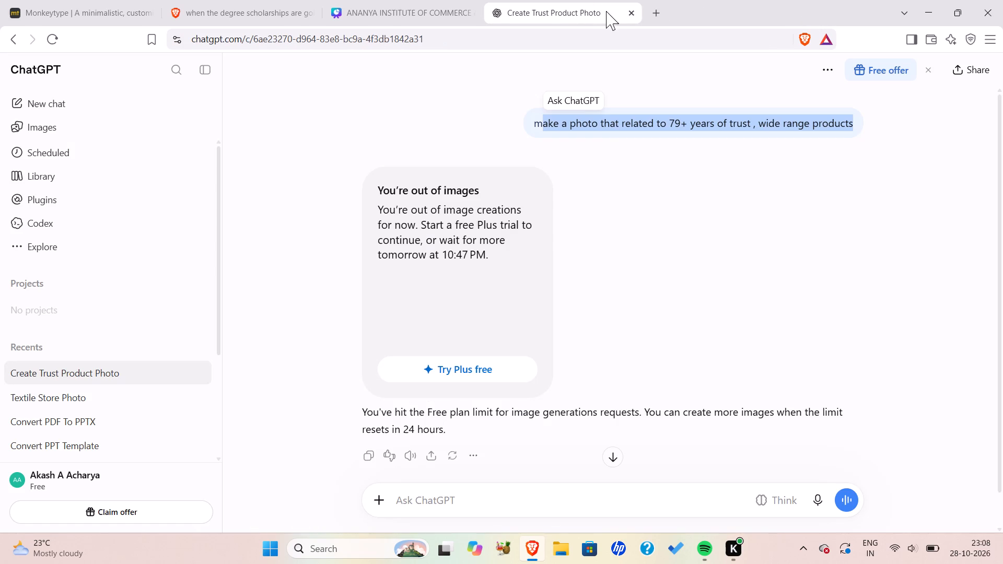
{"action": "left_click", "coordinate": [633, 11]}
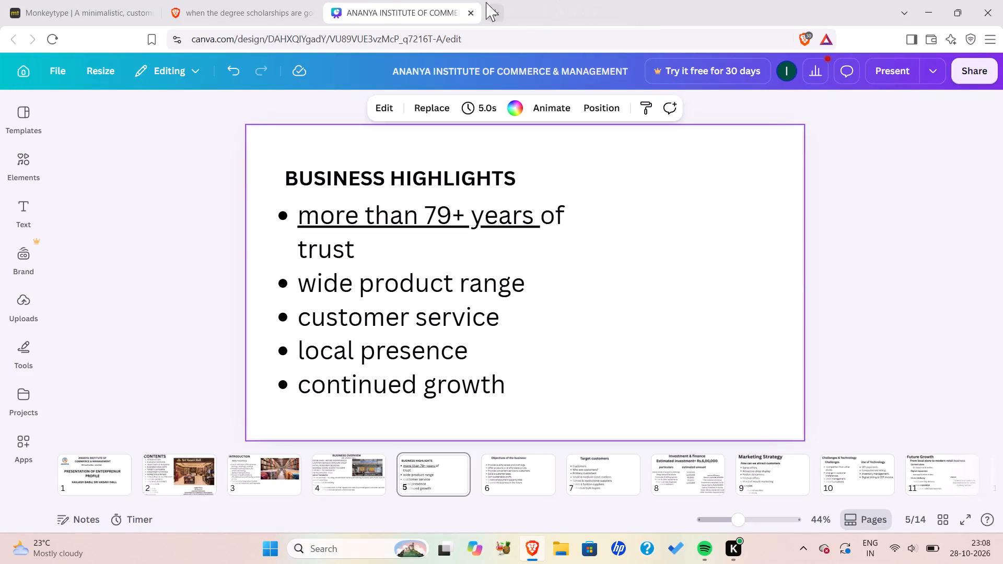
Open a new browser tab.
{"action": "left_click", "coordinate": [497, 11]}
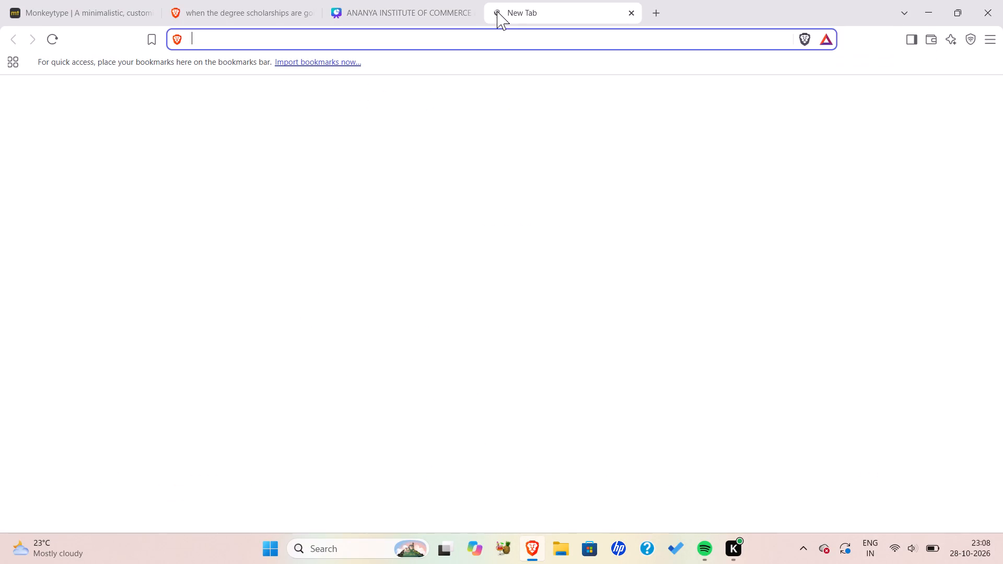
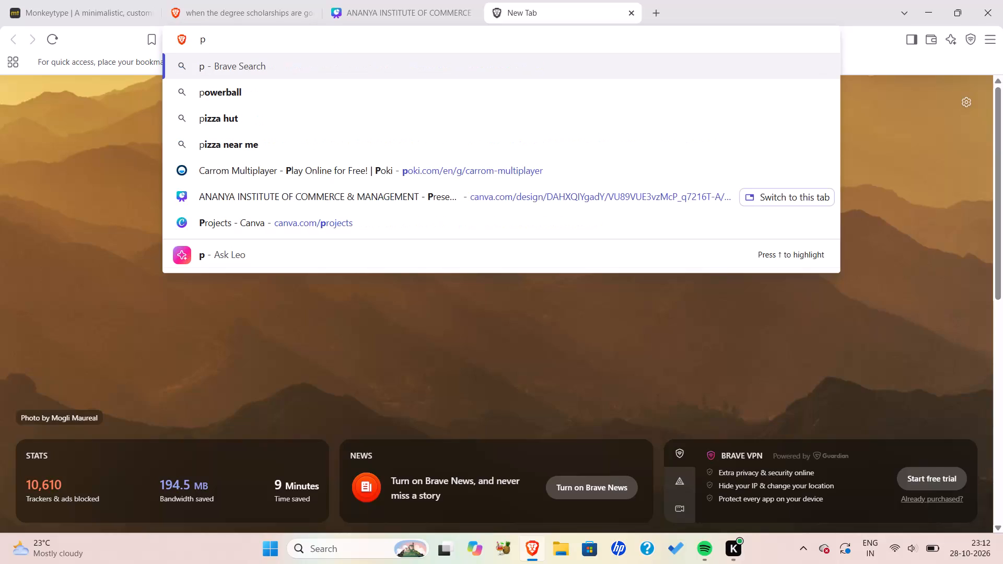
Enter "create a photo that relatable to trust &" as the start of a web search query in the new tab.
{"action": "key", "text": "BackSpace"}
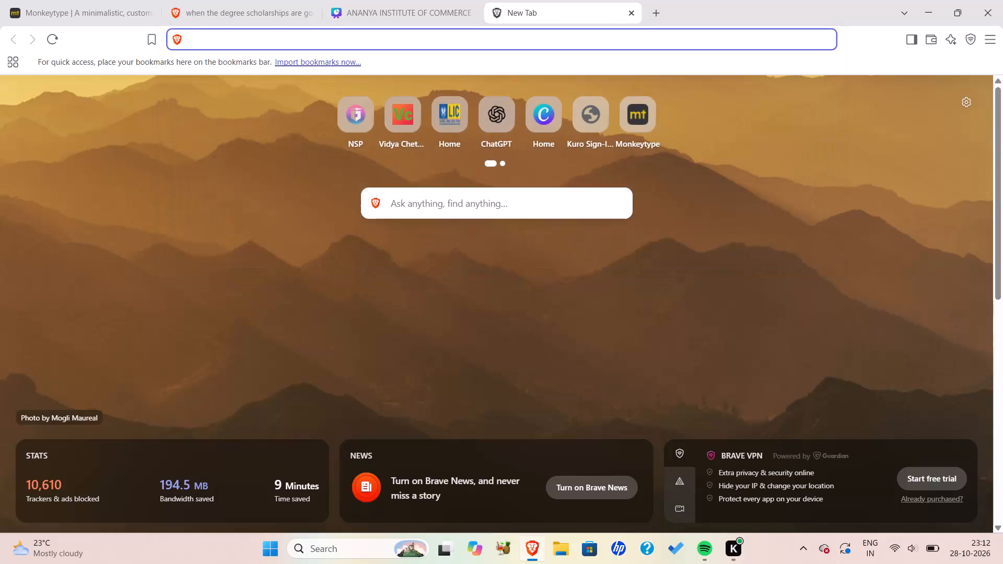
{"action": "type", "text": "cer"}
{"action": "key", "text": "BackSpace"}
{"action": "key", "text": "BackSpace"}
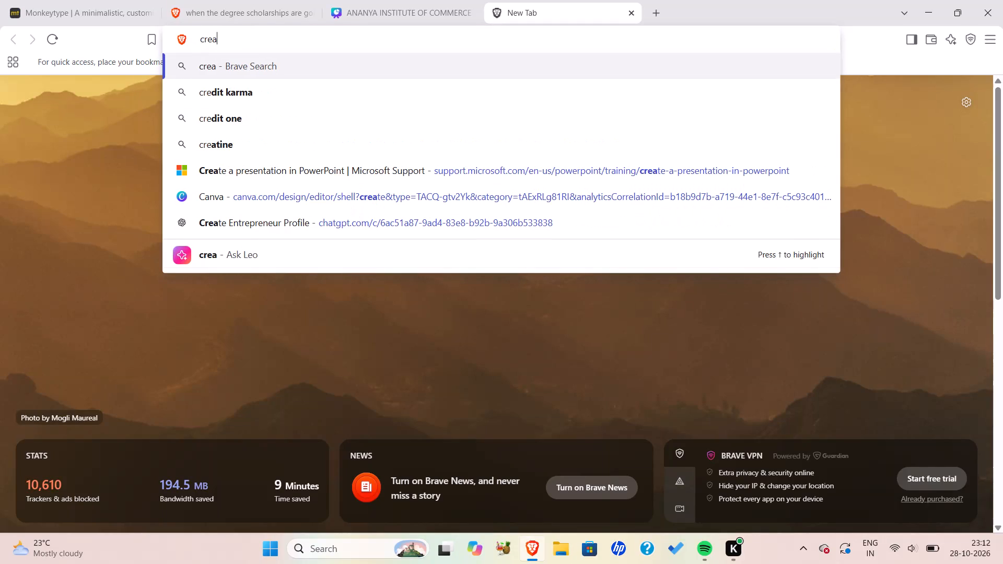
{"action": "key", "text": "space"}
{"action": "key", "text": "BackSpace"}
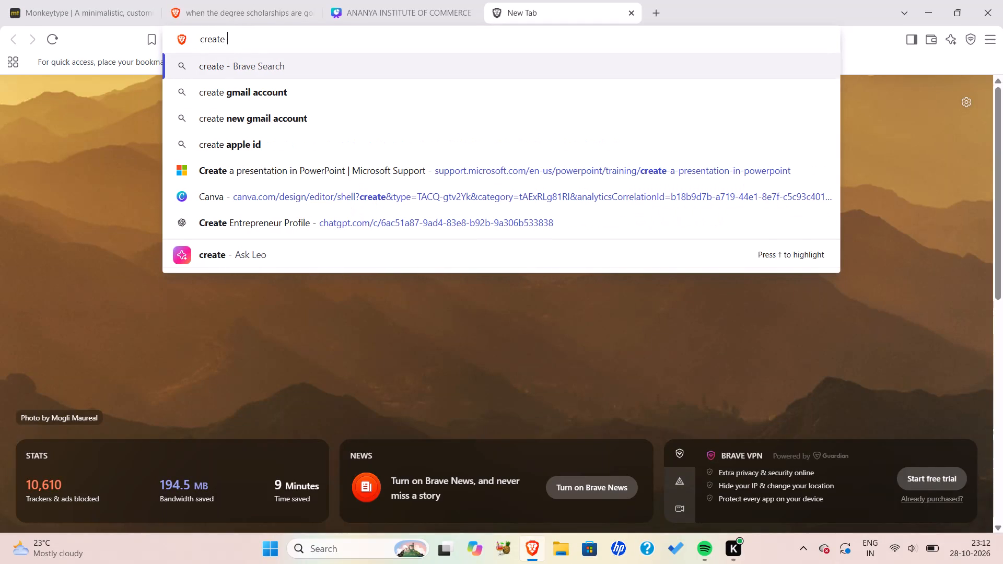
{"action": "type", "text": "A,"}
{"action": "key", "text": "BackSpace"}
{"action": "key", "text": "BackSpace"}
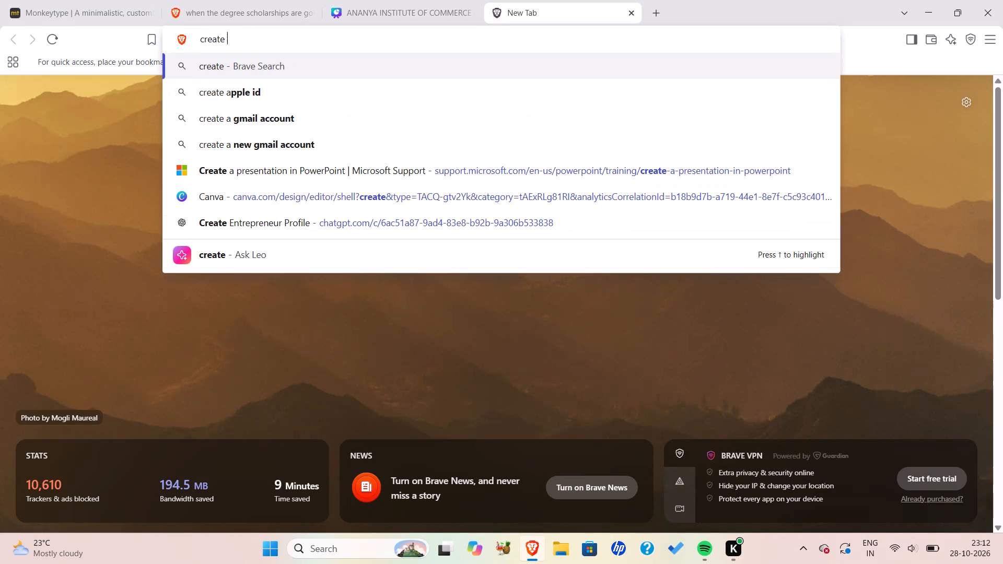
{"action": "type", "text": "a"}
{"action": "key", "text": "space"}
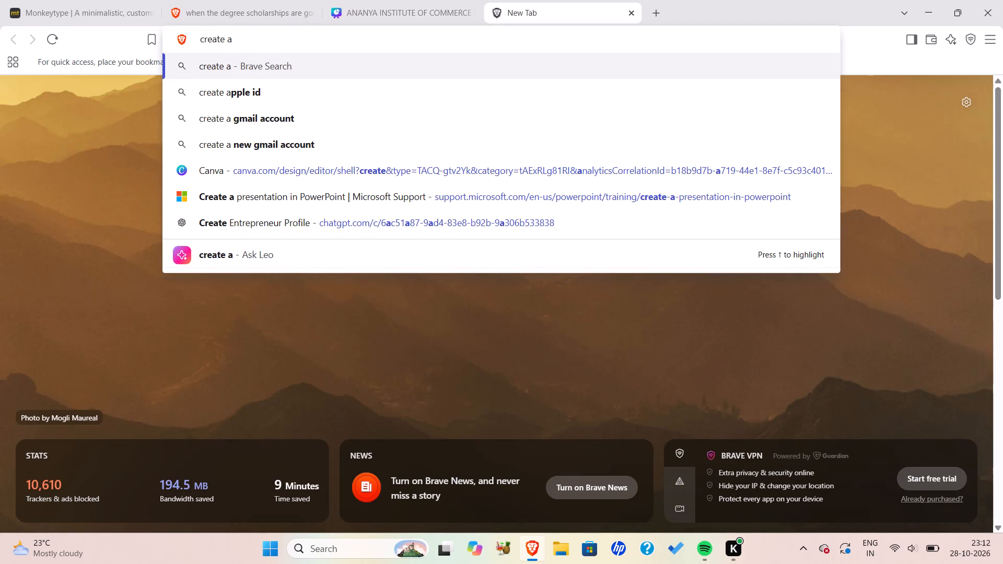
{"action": "type", "text": "photo"}
{"action": "key", "text": "space"}
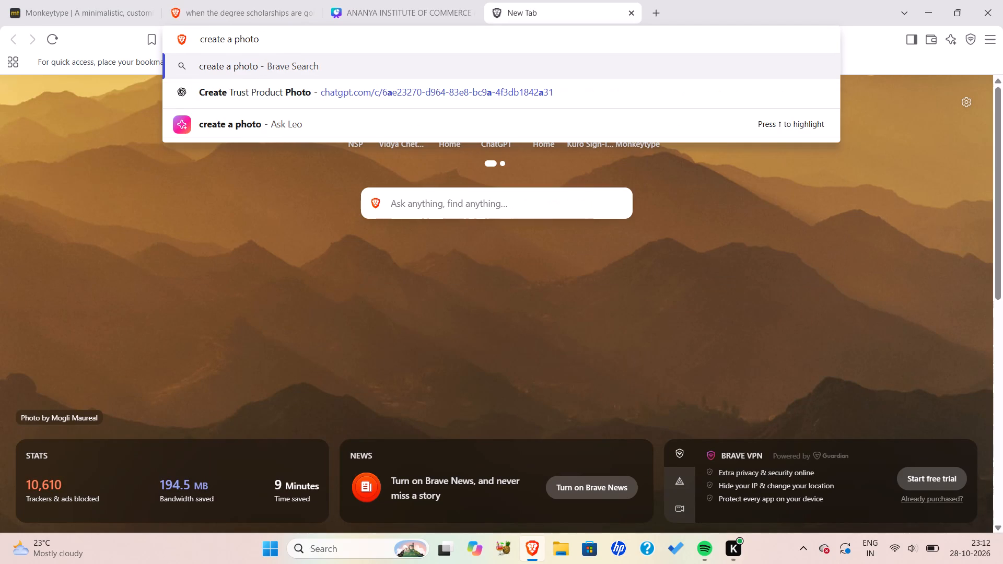
{"action": "type", "text": "that in"}
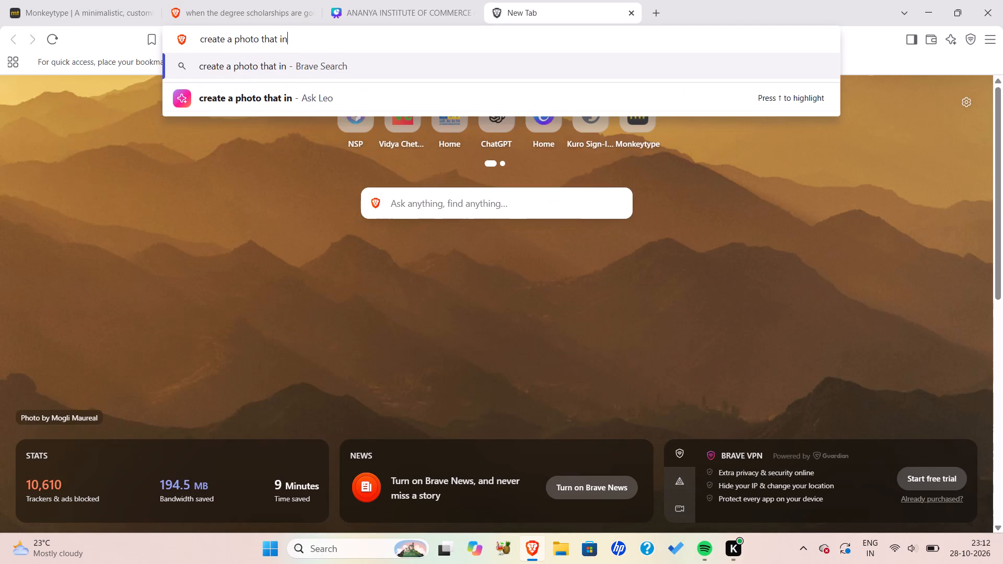
{"action": "key", "text": "BackSpace"}
{"action": "key", "text": "BackSpace"}
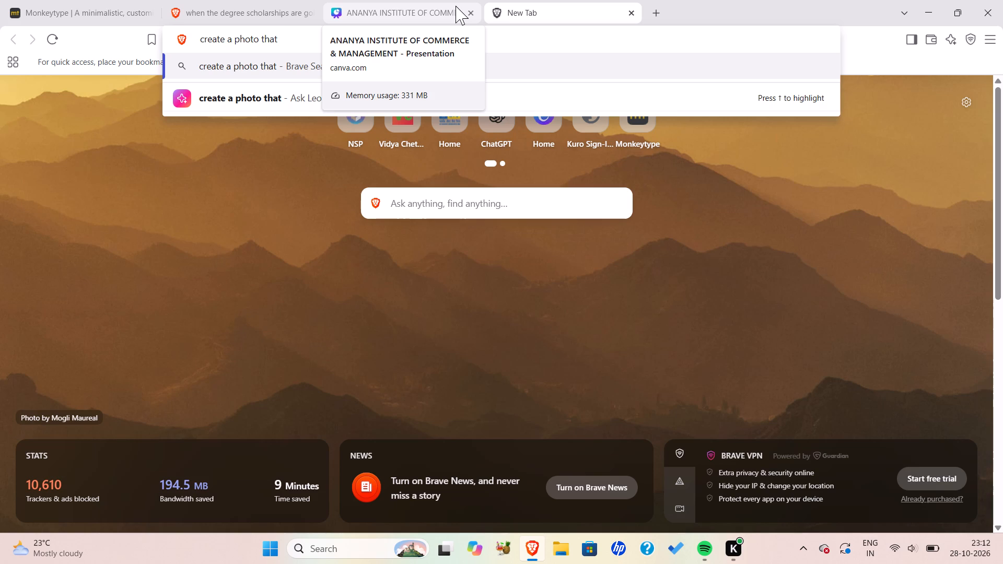
{"action": "type", "text": "relst"}
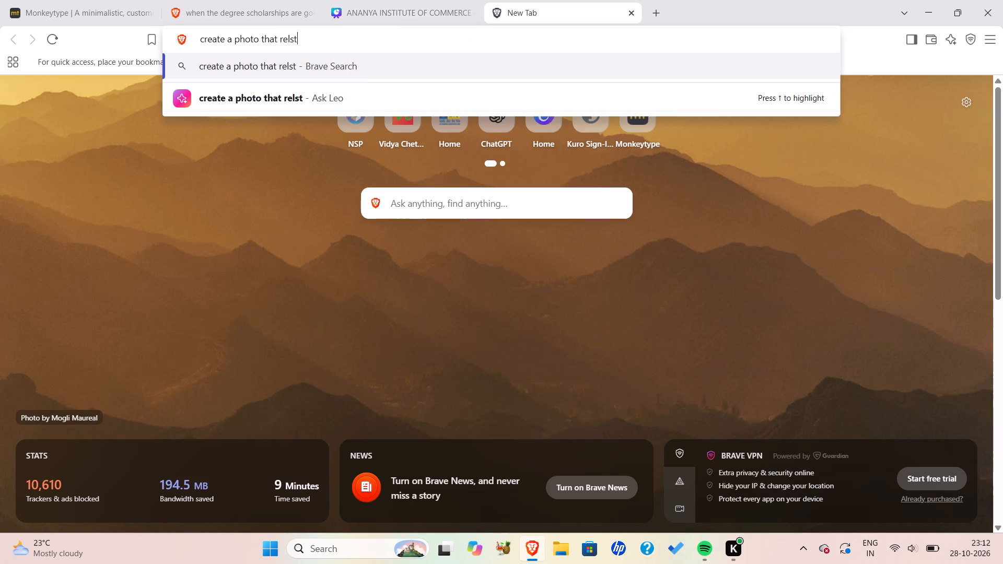
{"action": "key", "text": "BackSpace"}
{"action": "key", "text": "BackSpace"}
{"action": "key", "text": "a"}
{"action": "key", "text": "BackSpace"}
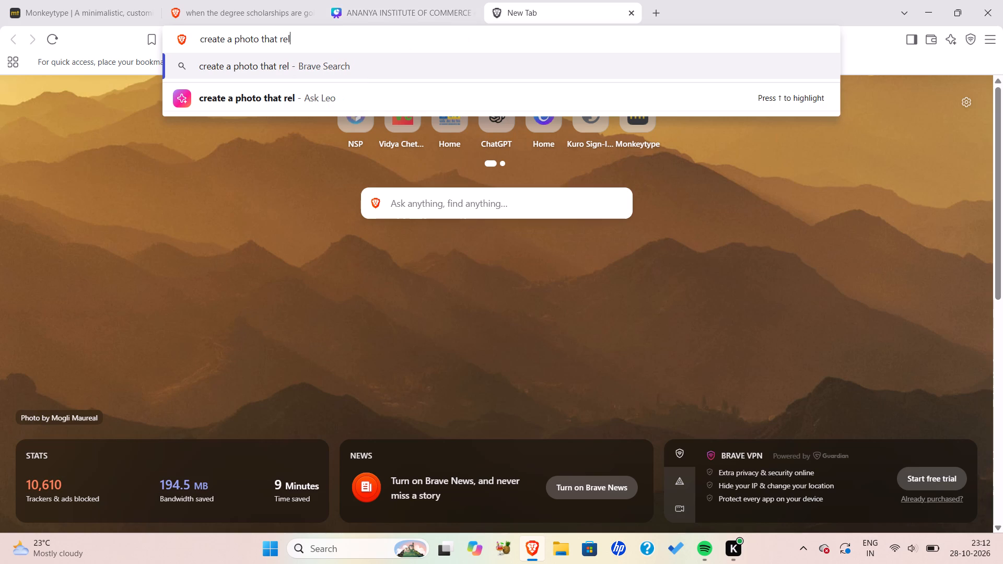
{"action": "type", "text": "table"}
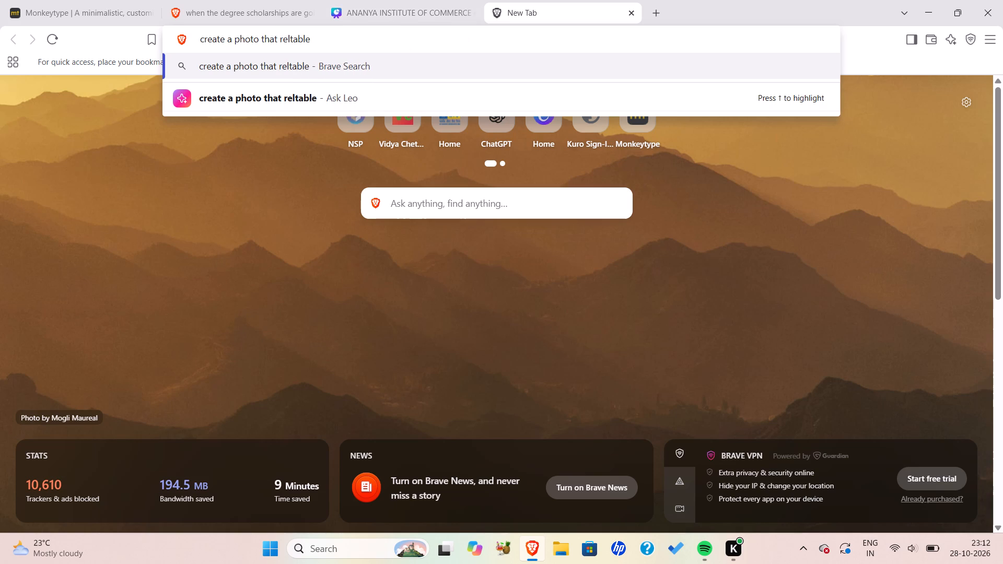
{"action": "key", "text": "space"}
{"action": "key", "text": "BackSpace"}
{"action": "key", "text": "BackSpace"}
{"action": "key", "text": "BackSpace"}
{"action": "key", "text": "BackSpace"}
{"action": "key", "text": "BackSpace"}
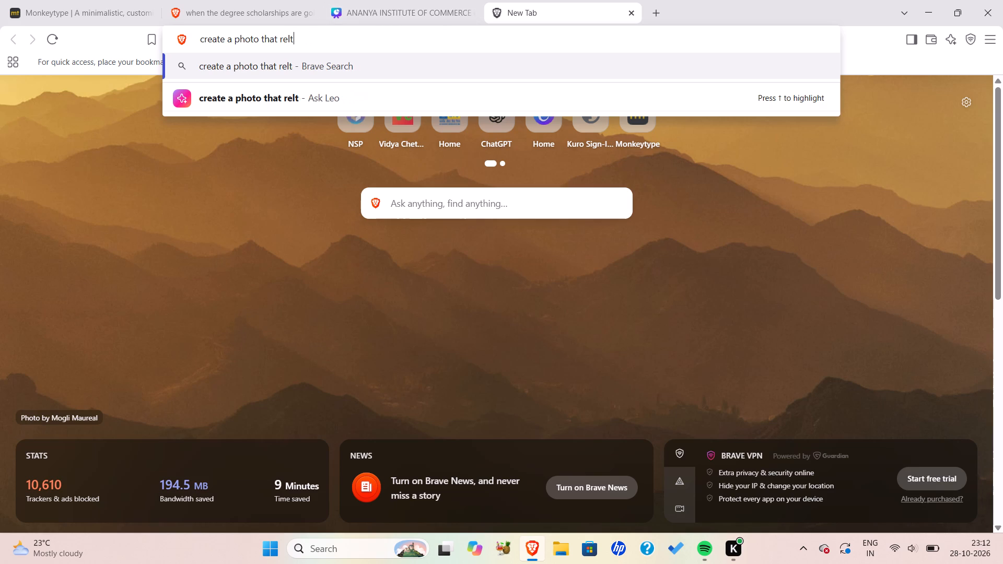
{"action": "key", "text": "BackSpace"}
{"action": "key", "text": "a"}
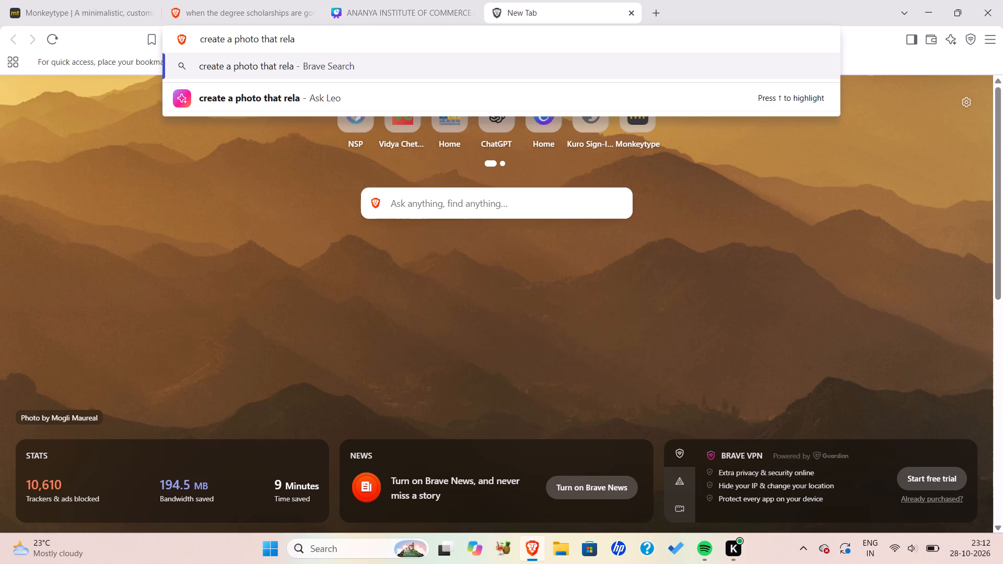
{"action": "type", "text": "ta"}
{"action": "type", "text": "ble"}
{"action": "key", "text": "space"}
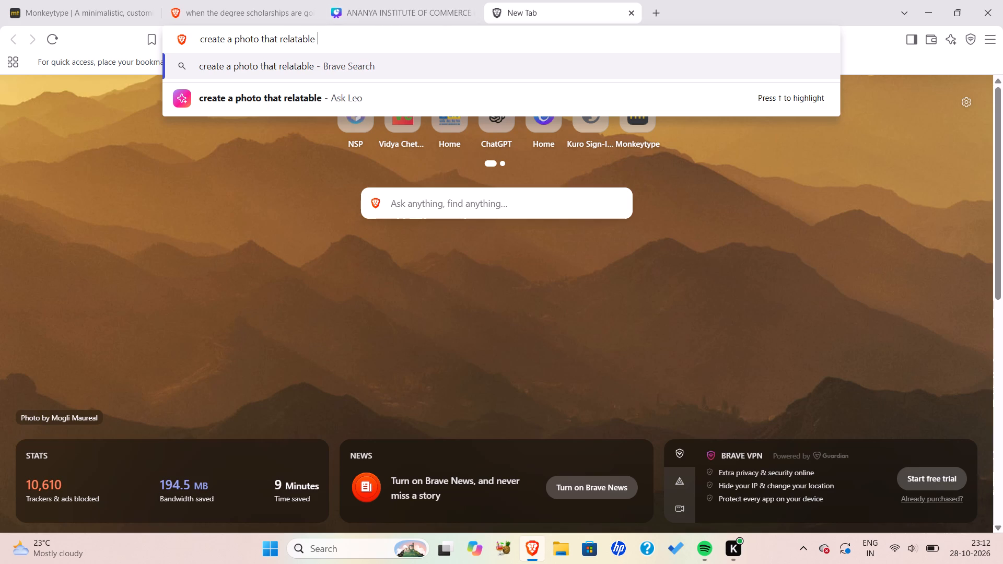
{"action": "type", "text": "to"}
{"action": "key", "text": "space"}
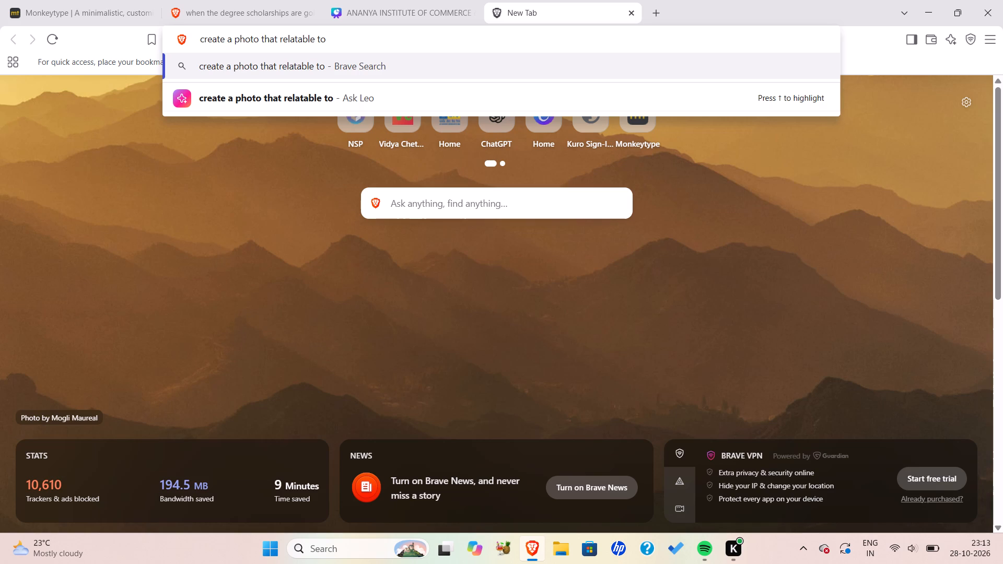
{"action": "type", "text": "trust"}
{"action": "key", "text": "space"}
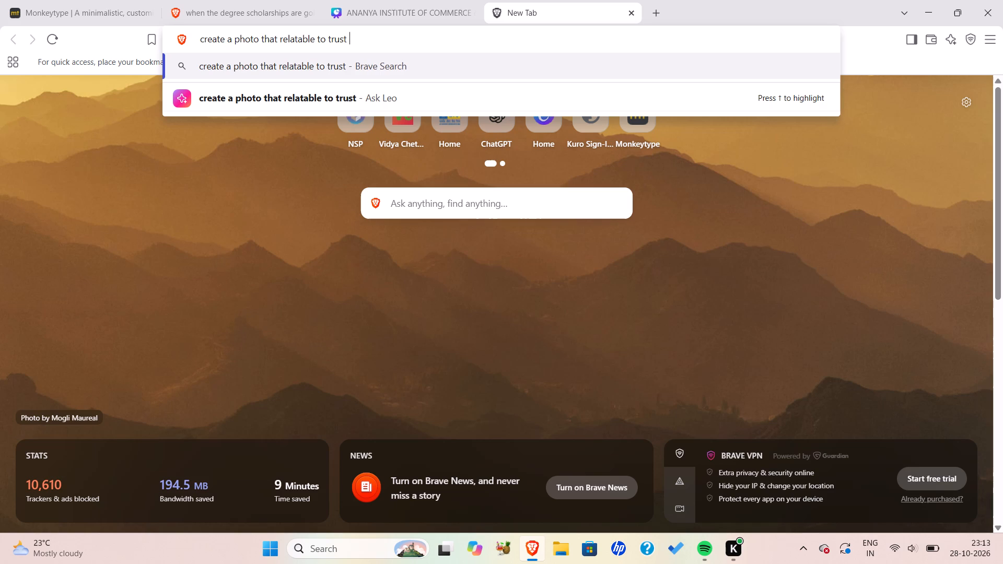
{"action": "type", "text": "&"}
{"action": "key", "text": "space"}
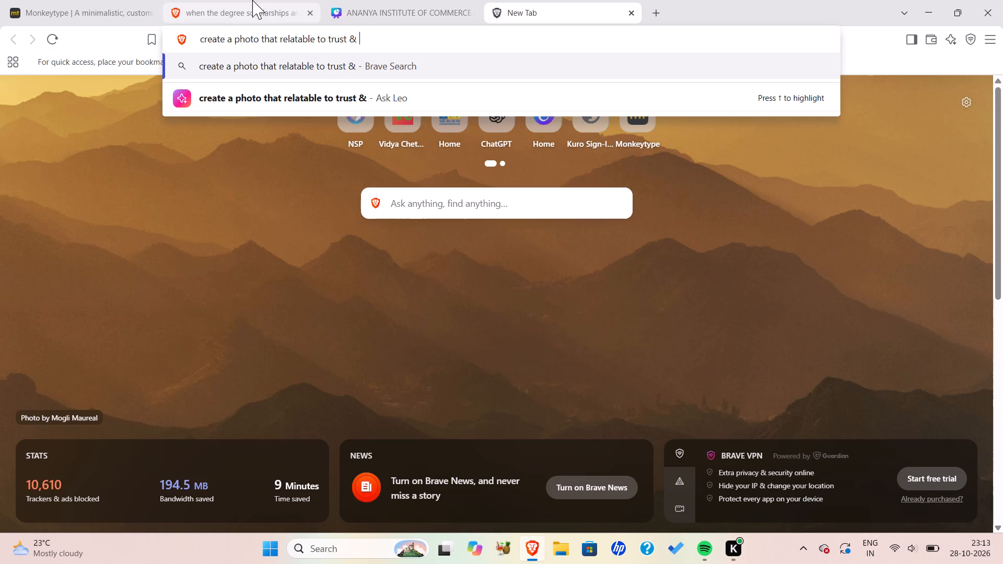
Consult the Business Highlights slide, complete the query with "wide range of products", and run the web search.
{"action": "left_click", "coordinate": [358, 1]}
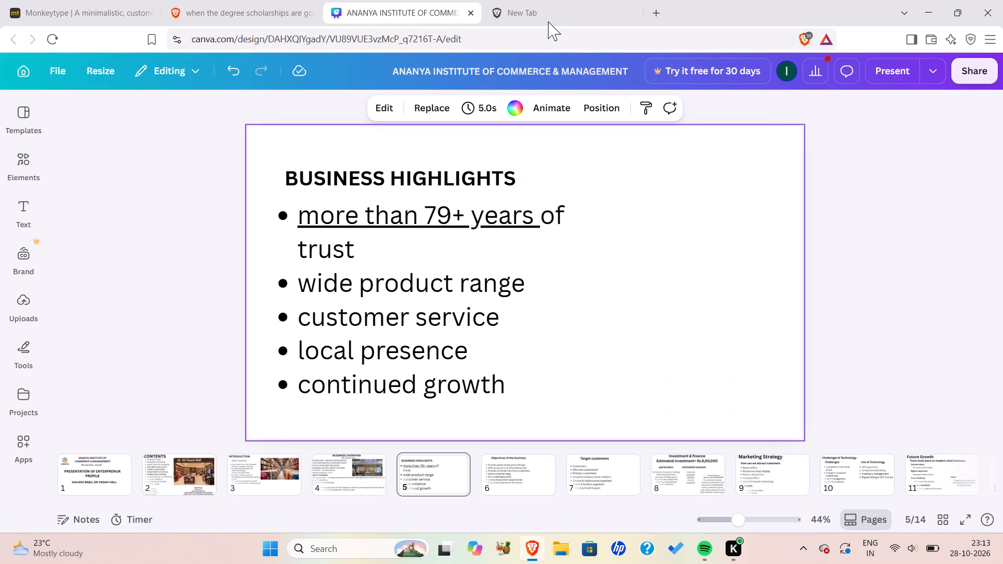
{"action": "left_click", "coordinate": [548, 21]}
{"action": "type", "text": "wide range"}
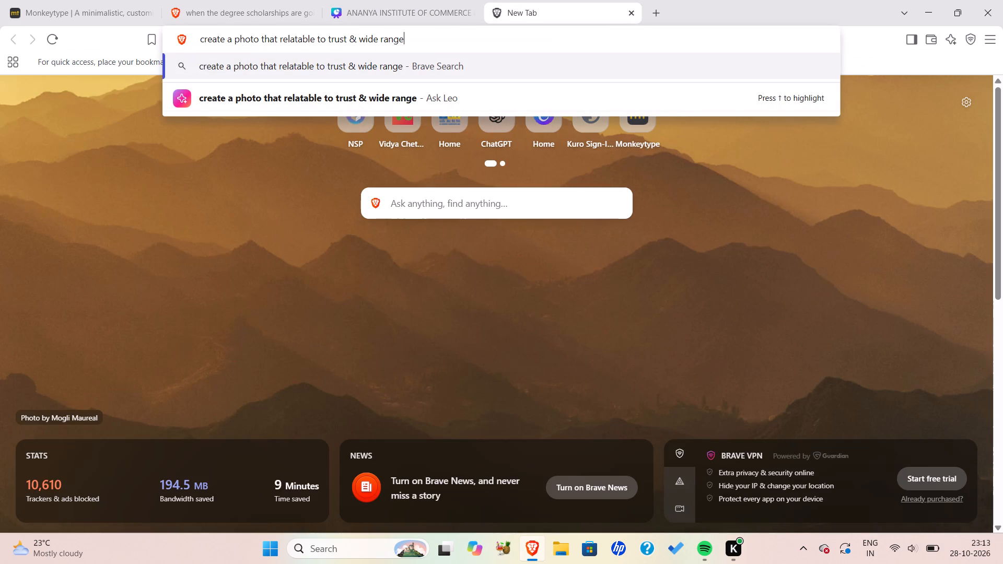
{"action": "key", "text": "space"}
{"action": "type", "text": "of"}
{"action": "key", "text": "space"}
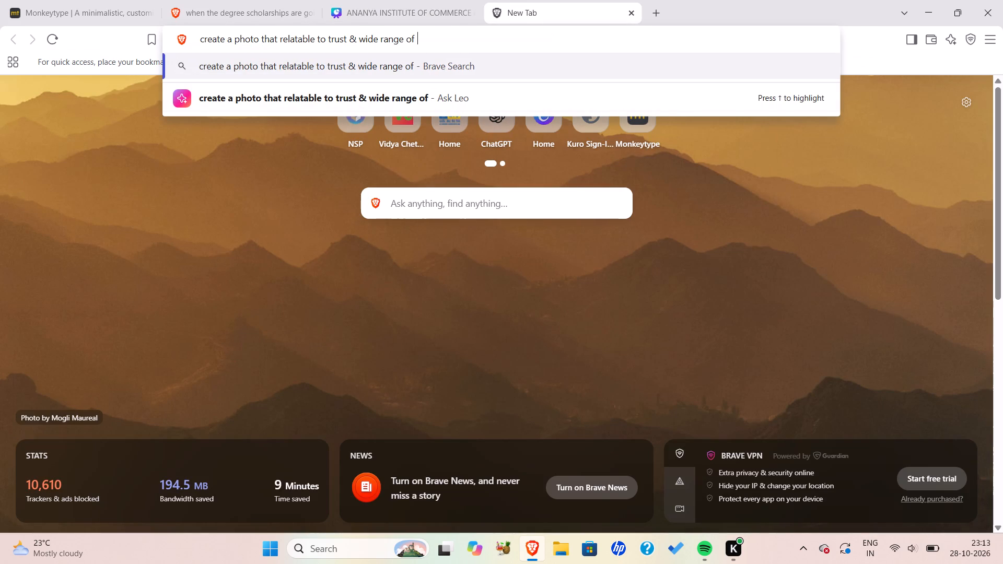
{"action": "type", "text": "products"}
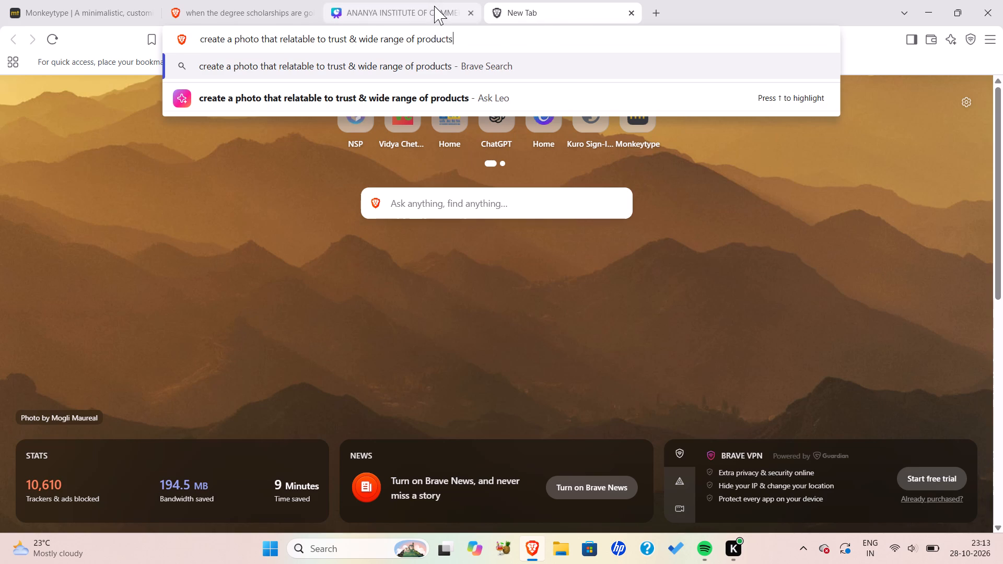
{"action": "left_click", "coordinate": [433, 6]}
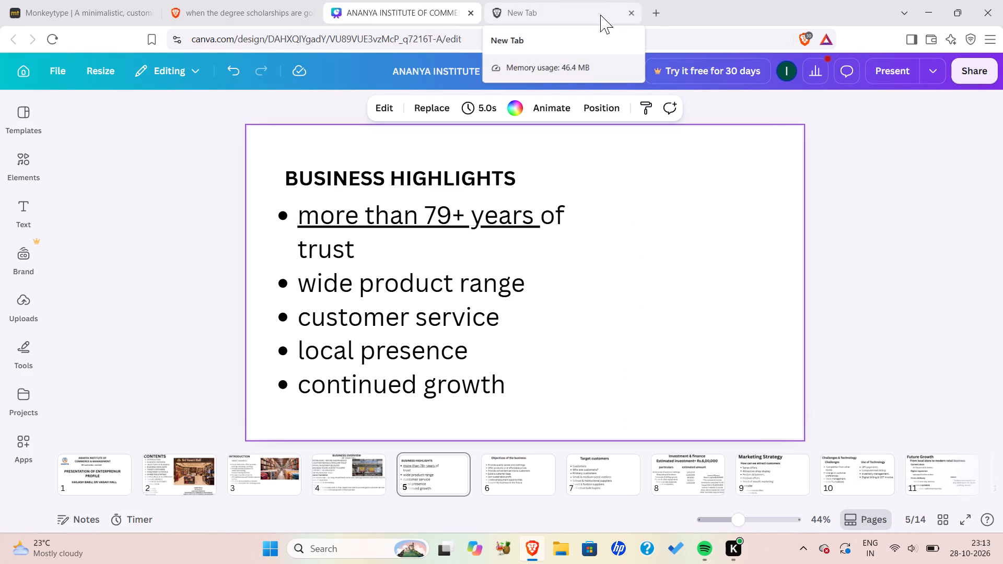
{"action": "left_click", "coordinate": [549, 0]}
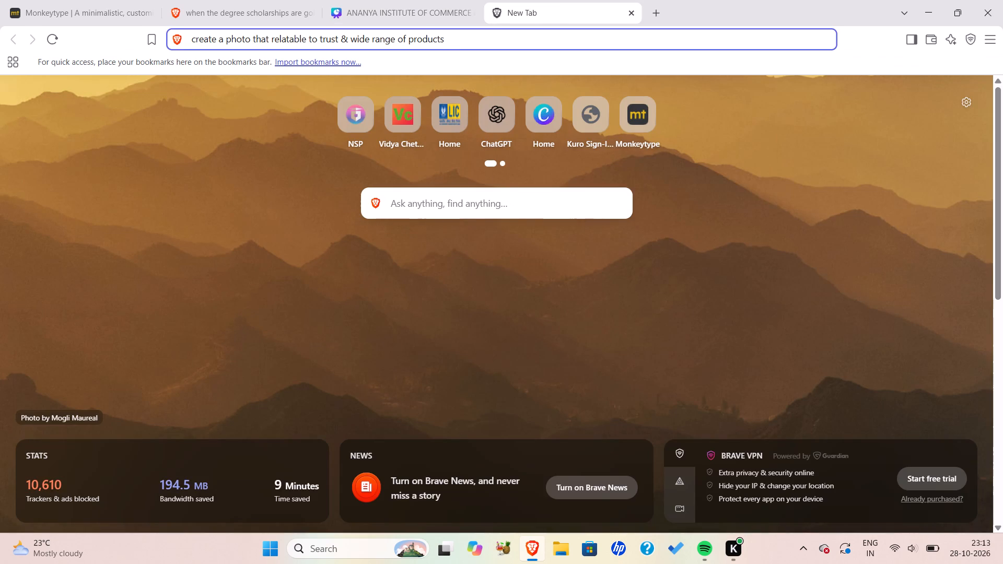
{"action": "key", "text": "Return"}
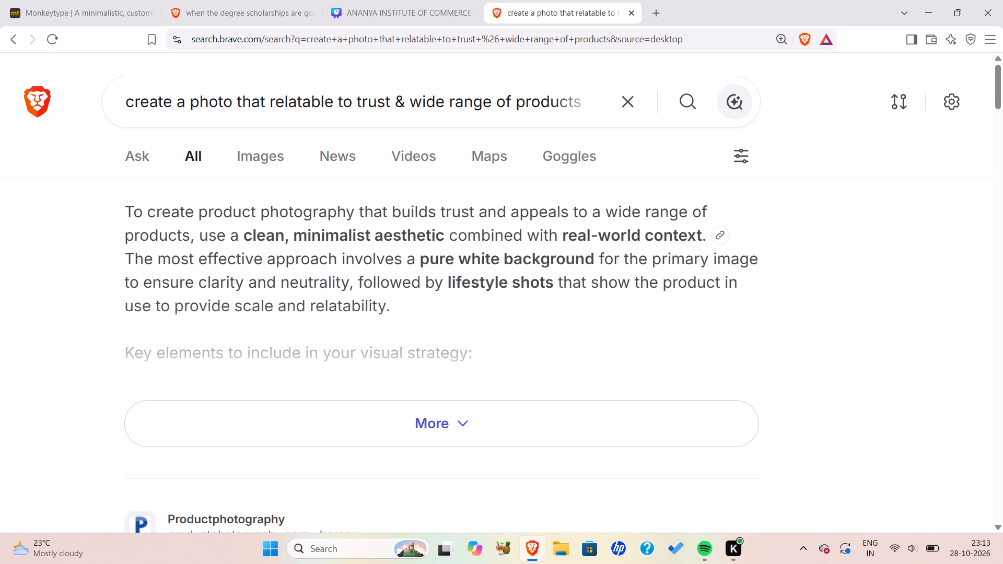
Browse the image results for a picture conveying trust and a wide product range.
{"action": "left_click", "coordinate": [228, 146]}
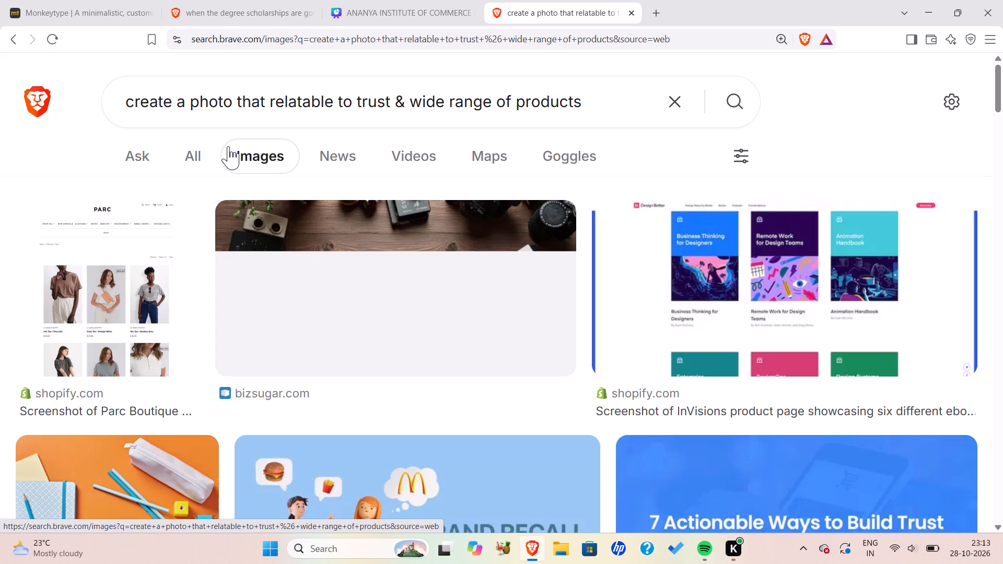
{"action": "scroll", "coordinate": [228, 146], "scroll_direction": "down", "scroll_amount": 6}
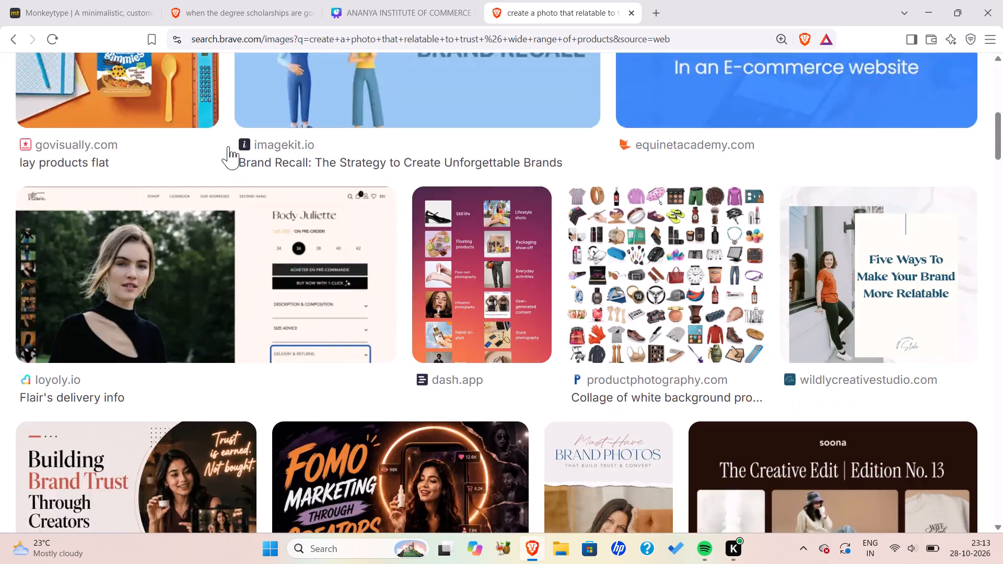
{"action": "scroll", "coordinate": [228, 146], "scroll_direction": "down", "scroll_amount": 1}
{"action": "scroll", "coordinate": [228, 146], "scroll_direction": "up", "scroll_amount": 1}
{"action": "scroll", "coordinate": [228, 146], "scroll_direction": "down", "scroll_amount": 1}
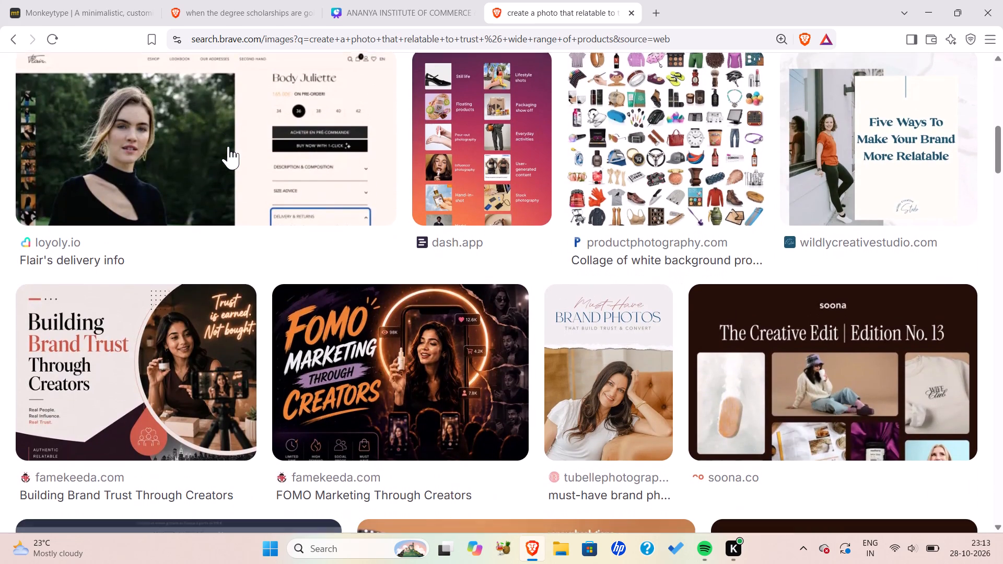
{"action": "scroll", "coordinate": [228, 146], "scroll_direction": "down", "scroll_amount": 2}
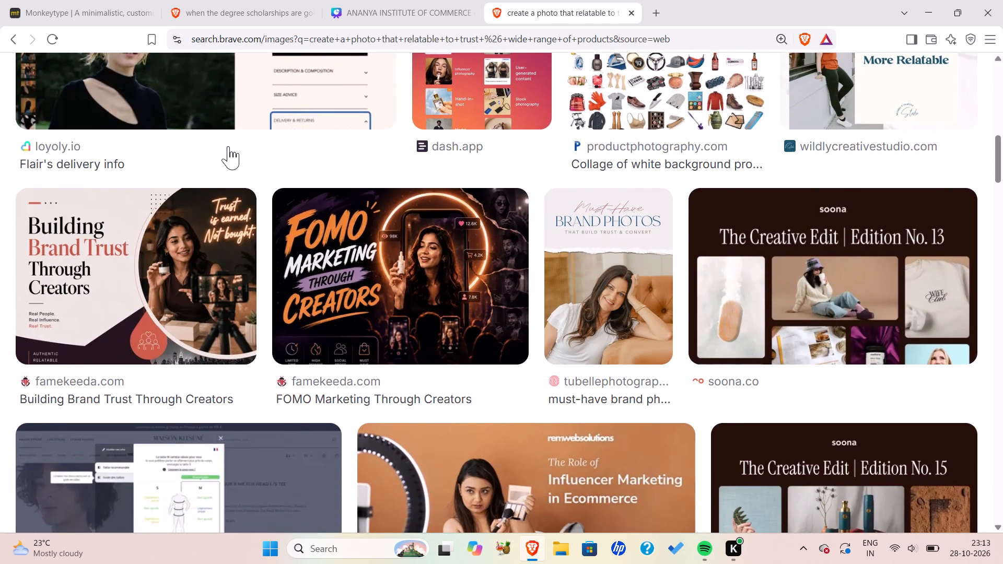
{"action": "scroll", "coordinate": [228, 146], "scroll_direction": "down", "scroll_amount": 6}
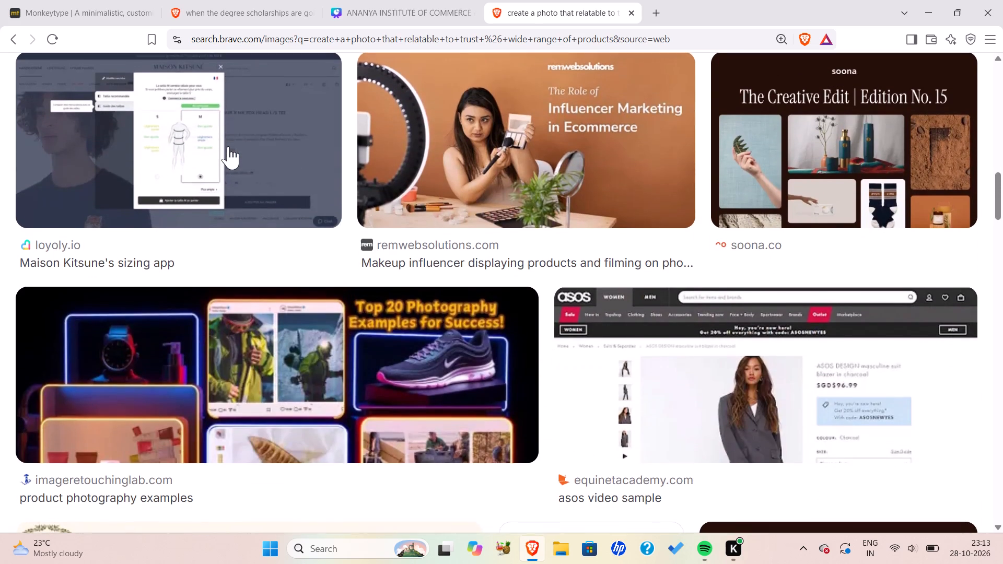
{"action": "scroll", "coordinate": [228, 146], "scroll_direction": "down", "scroll_amount": 4}
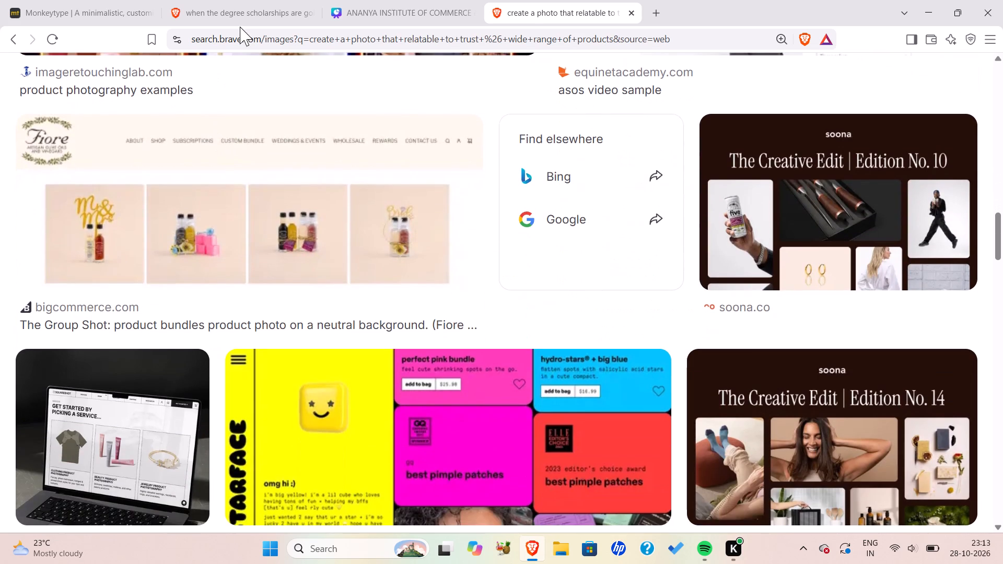
{"action": "scroll", "coordinate": [240, 27], "scroll_direction": "up", "scroll_amount": 6}
{"action": "scroll", "coordinate": [256, 78], "scroll_direction": "up", "scroll_amount": 6}
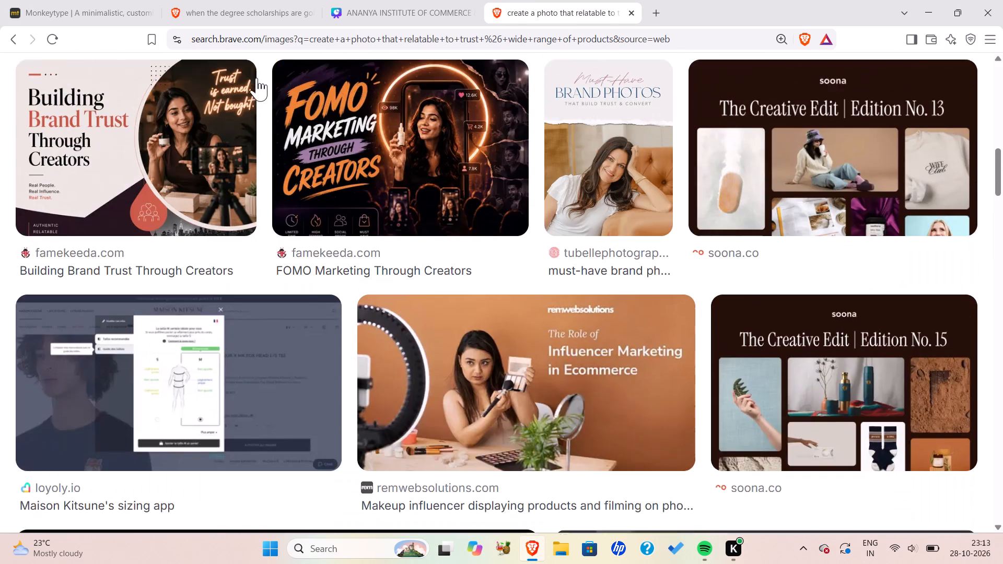
{"action": "scroll", "coordinate": [256, 78], "scroll_direction": "up", "scroll_amount": 8}
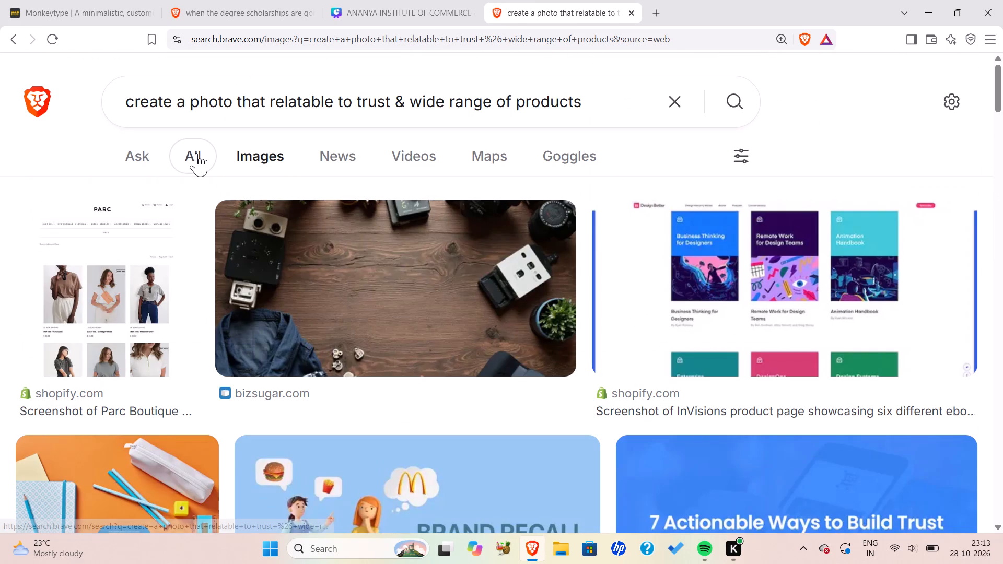
Return to the all-results view and expand the AI-generated answer to read its visual strategy advice.
{"action": "left_click", "coordinate": [196, 153]}
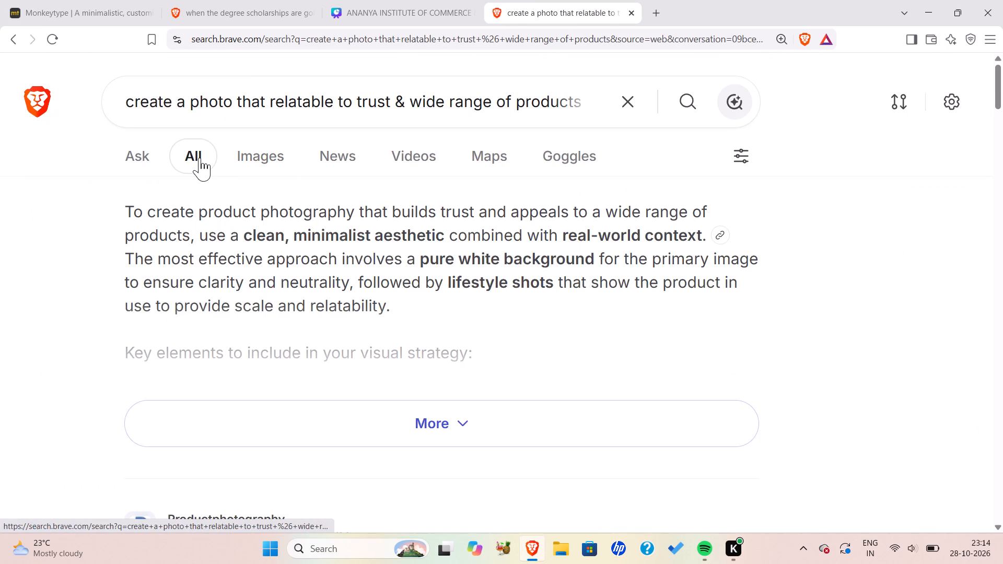
{"action": "left_click", "coordinate": [384, 407]}
{"action": "scroll", "coordinate": [384, 407], "scroll_direction": "down", "scroll_amount": 3}
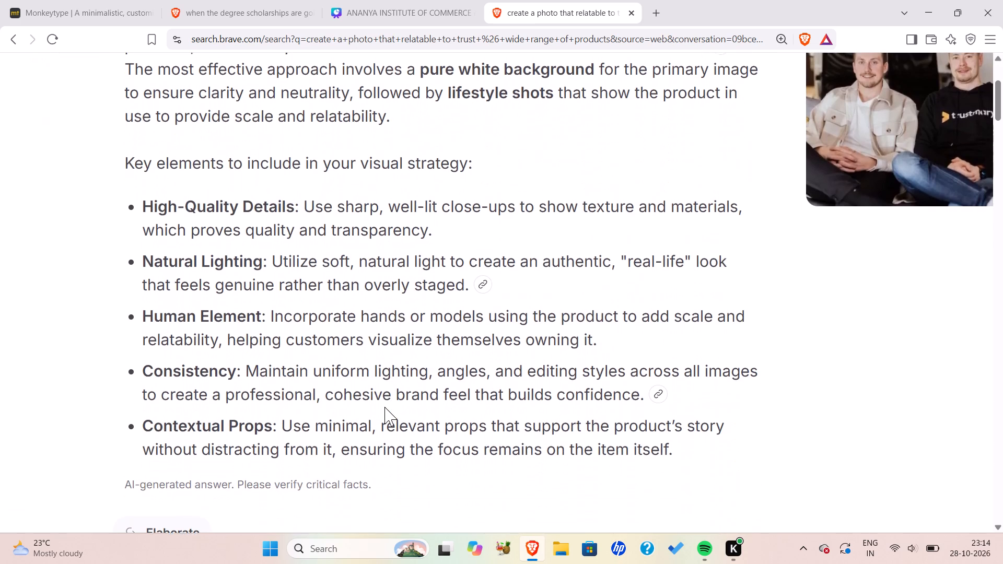
Read the rest of the AI-generated answer and look through the web results for product photography ideas conveying trust.
{"action": "scroll", "coordinate": [384, 407], "scroll_direction": "down", "scroll_amount": 3}
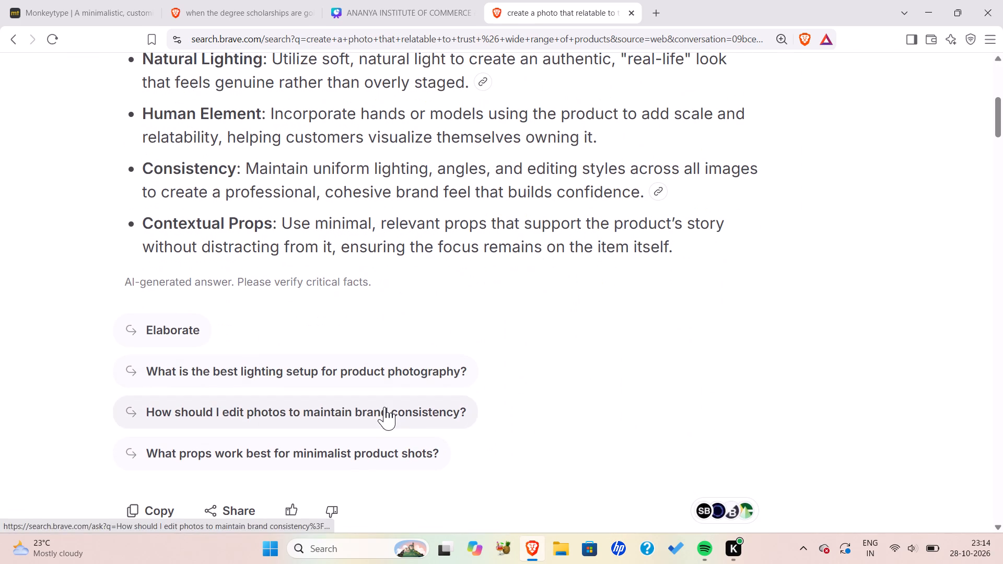
{"action": "scroll", "coordinate": [384, 407], "scroll_direction": "down", "scroll_amount": 4}
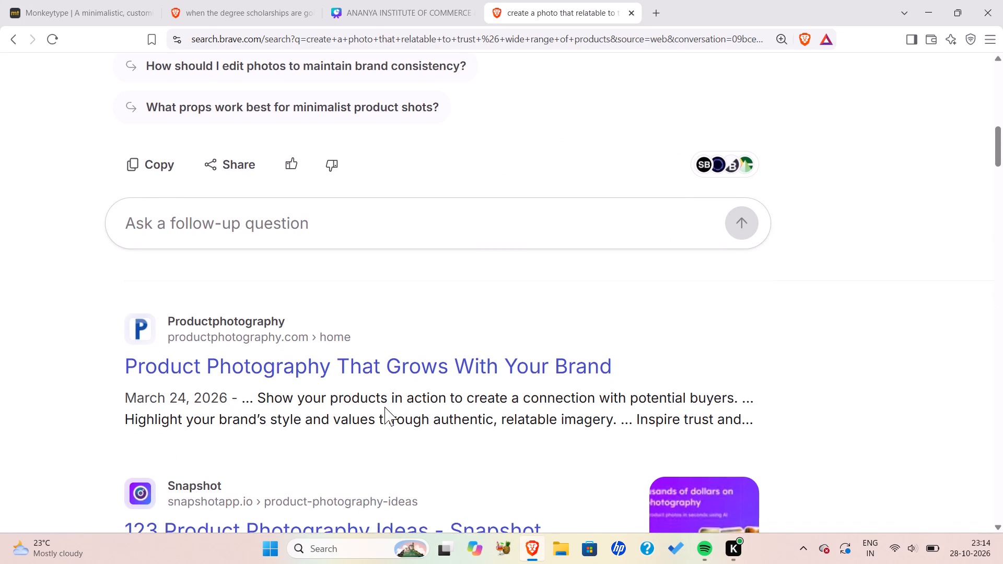
{"action": "scroll", "coordinate": [384, 407], "scroll_direction": "down", "scroll_amount": 1}
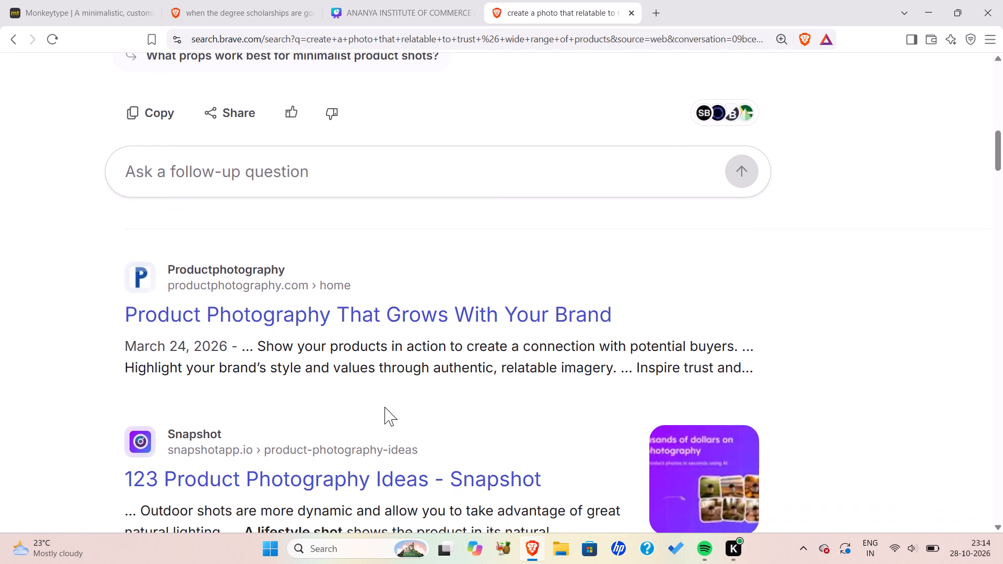
{"action": "scroll", "coordinate": [384, 407], "scroll_direction": "down", "scroll_amount": 2}
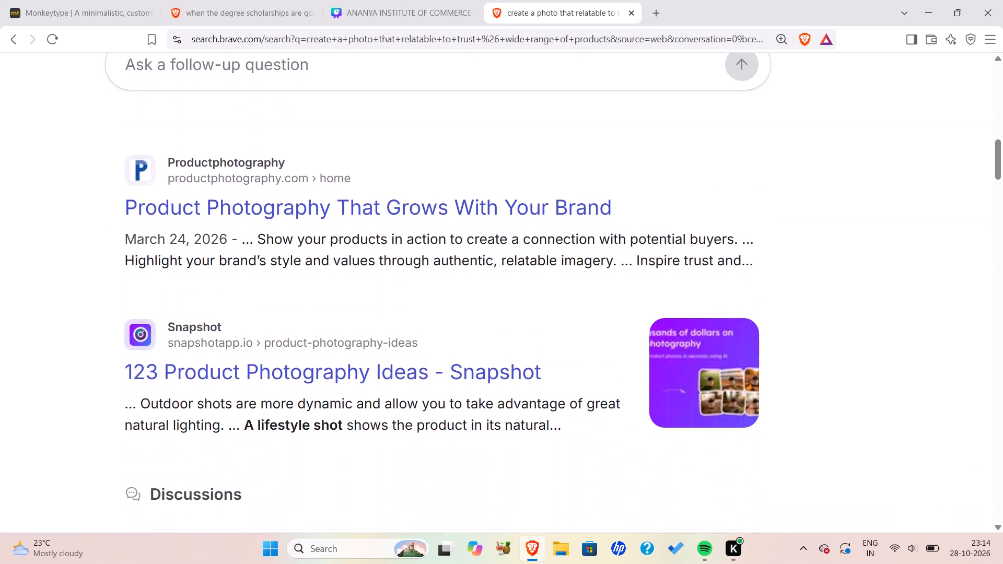
{"action": "scroll", "coordinate": [384, 407], "scroll_direction": "down", "scroll_amount": 7}
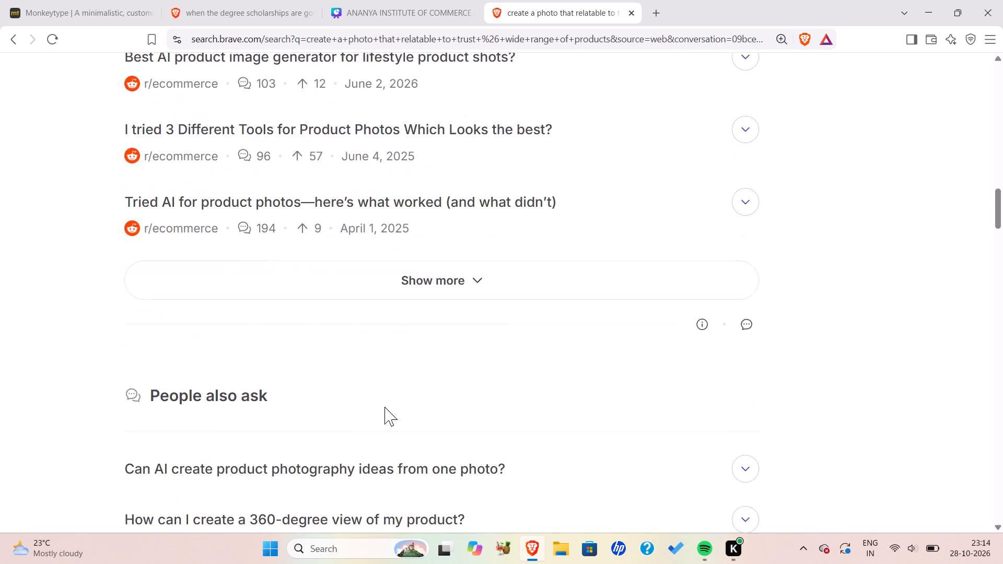
{"action": "scroll", "coordinate": [384, 407], "scroll_direction": "down", "scroll_amount": 2}
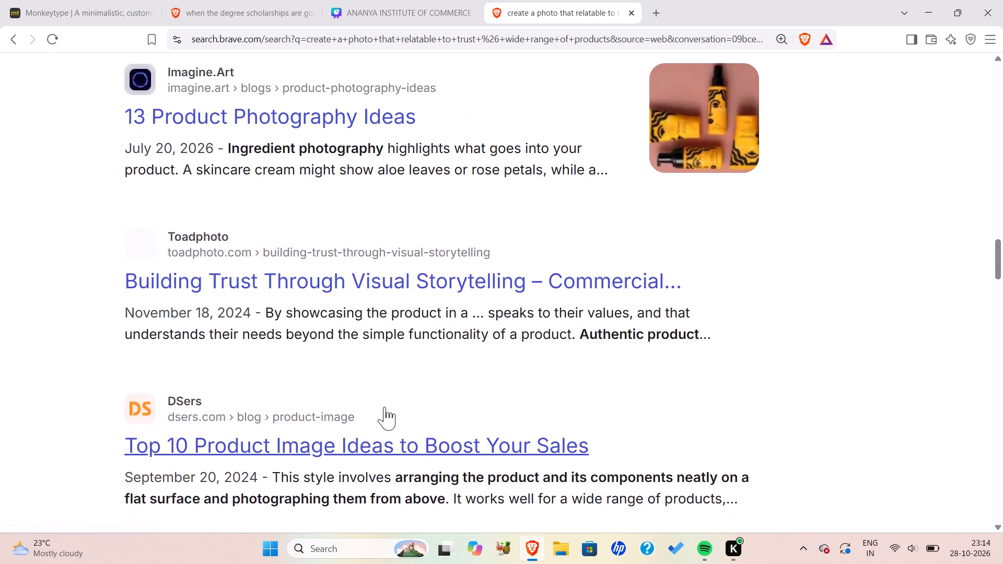
{"action": "scroll", "coordinate": [384, 407], "scroll_direction": "up", "scroll_amount": 9}
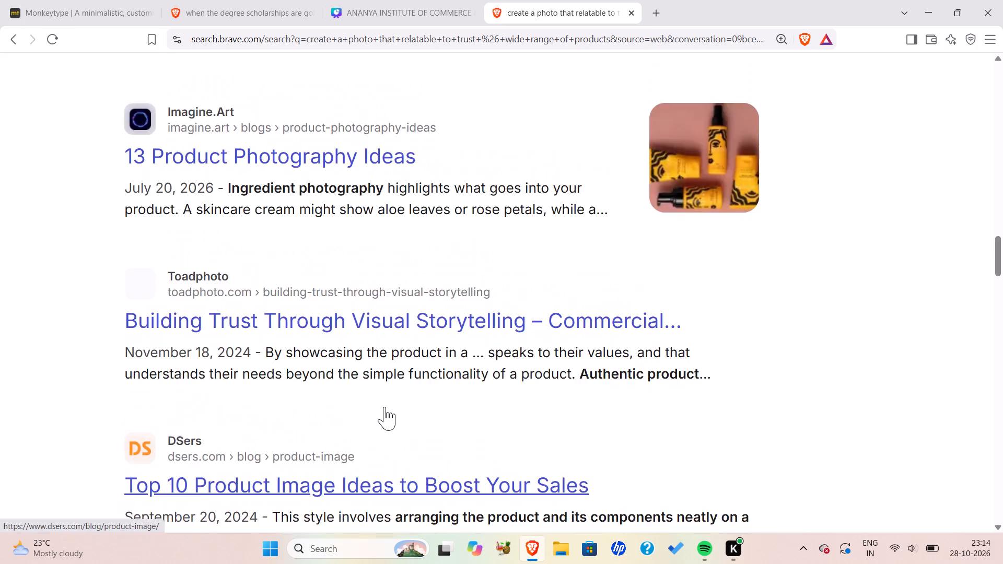
{"action": "scroll", "coordinate": [384, 407], "scroll_direction": "up", "scroll_amount": 6}
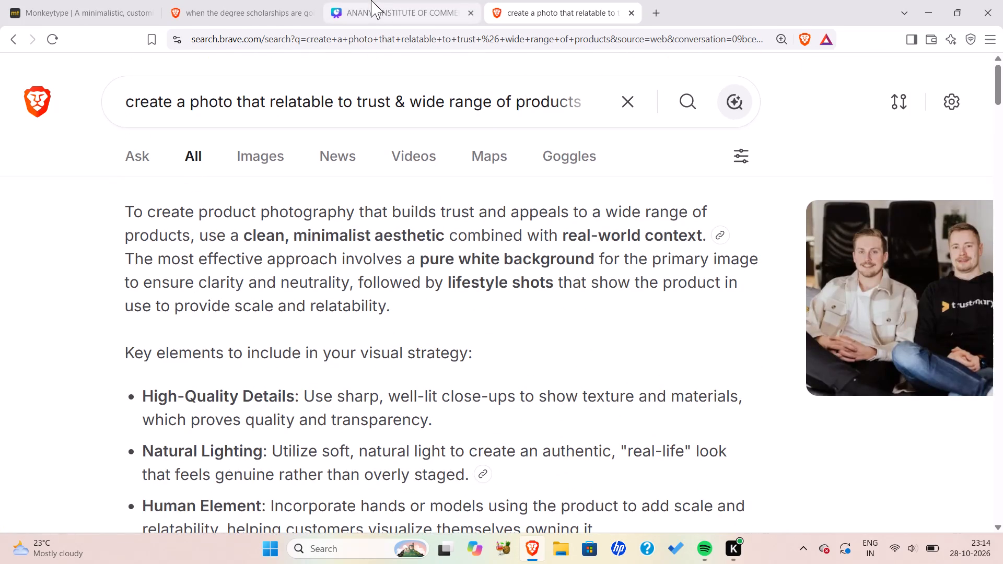
Return to the Canva presentation and review the Objectives of the business, Target customers, Investment & finance and Marketing Strategy slides.
{"action": "left_click", "coordinate": [371, 0]}
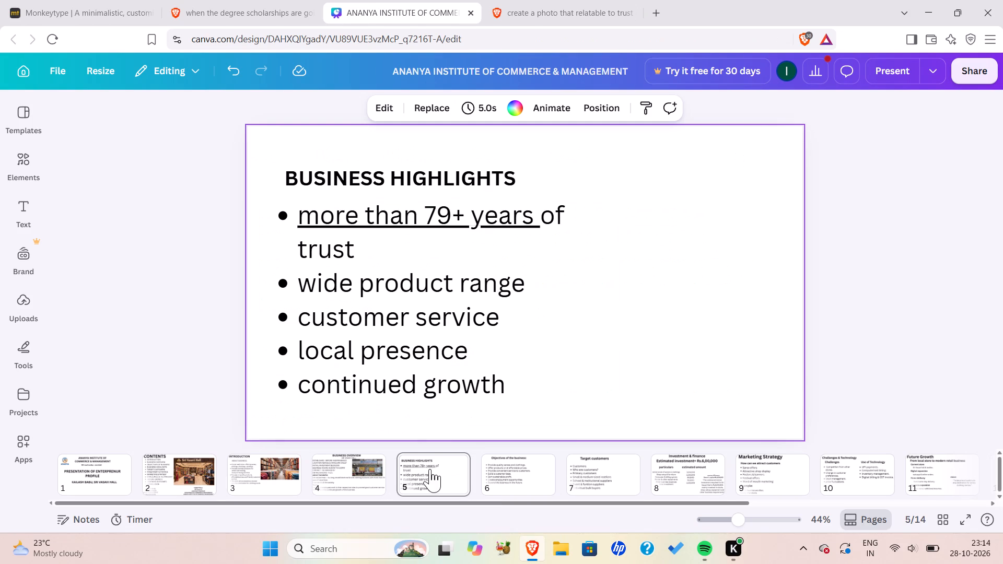
{"action": "left_click", "coordinate": [496, 488]}
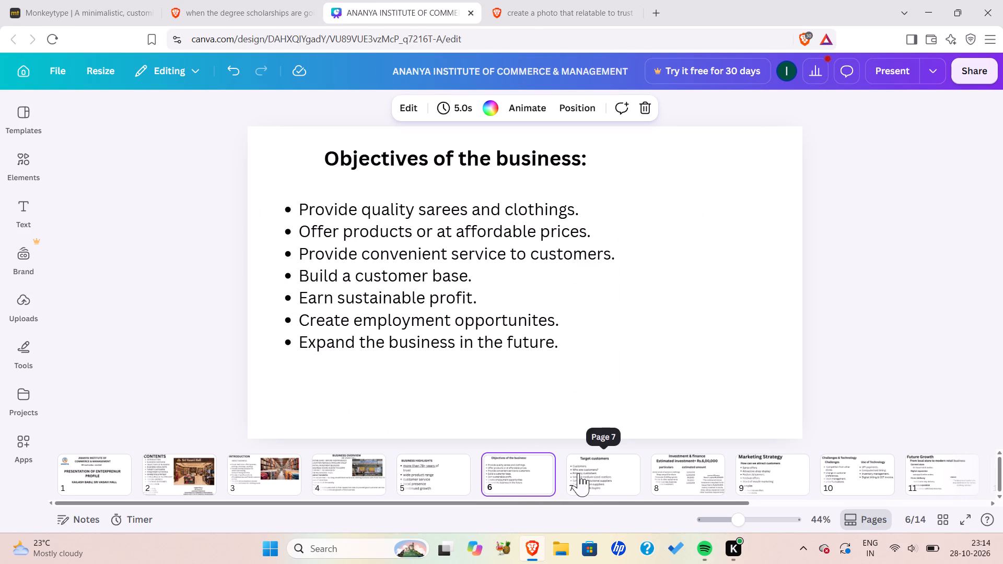
{"action": "left_click", "coordinate": [619, 460]}
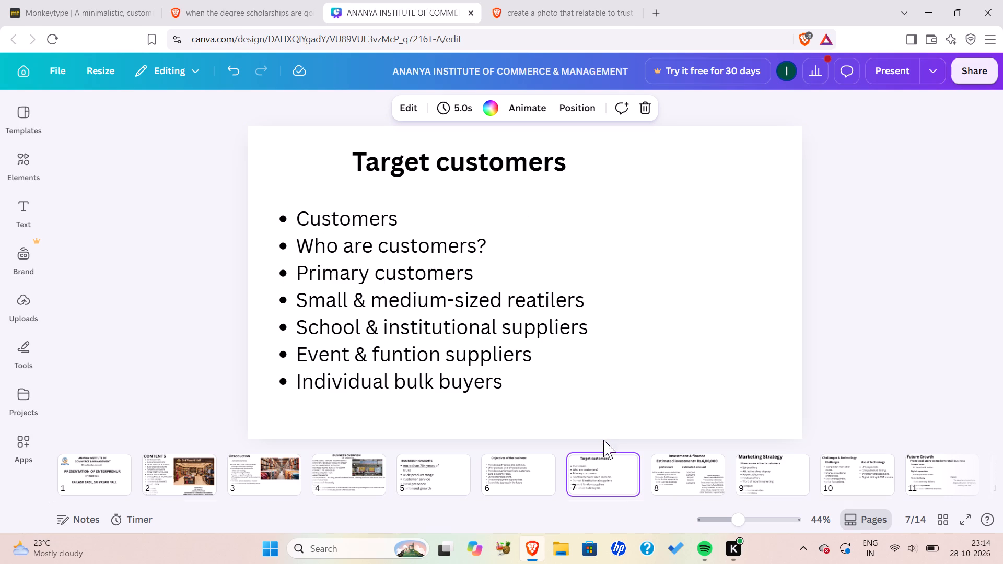
{"action": "left_click", "coordinate": [667, 484]}
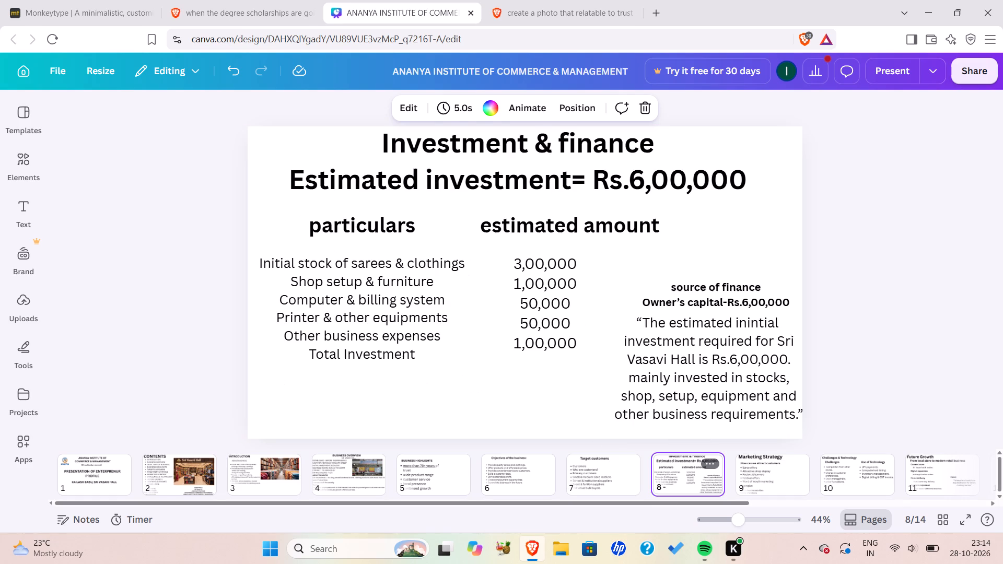
{"action": "left_click", "coordinate": [761, 490]}
Underline the amount "Rs.6,00,000" in the quoted estimated-investment paragraph on the Investment & finance slide.
{"action": "left_click", "coordinate": [669, 470]}
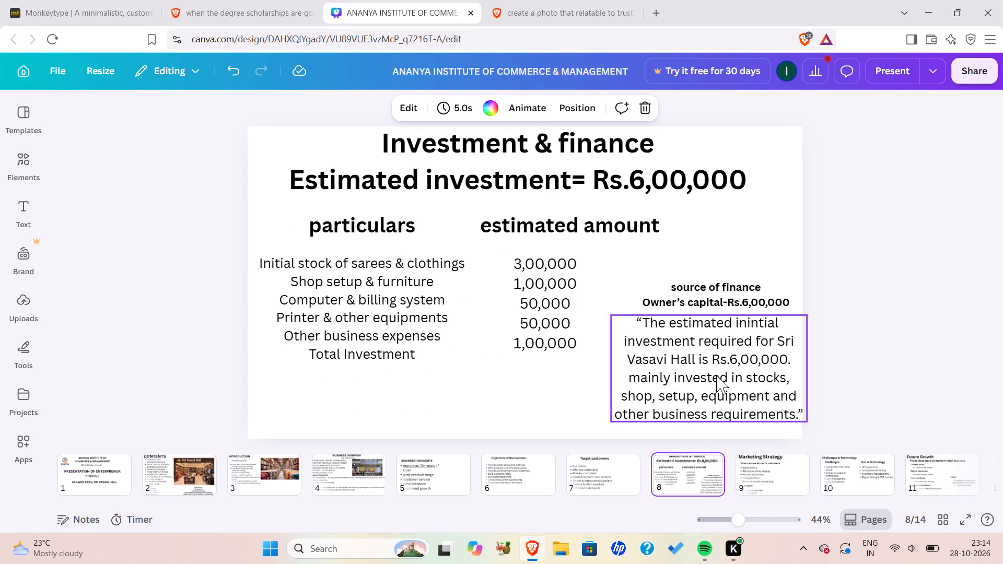
{"action": "left_click", "coordinate": [755, 361]}
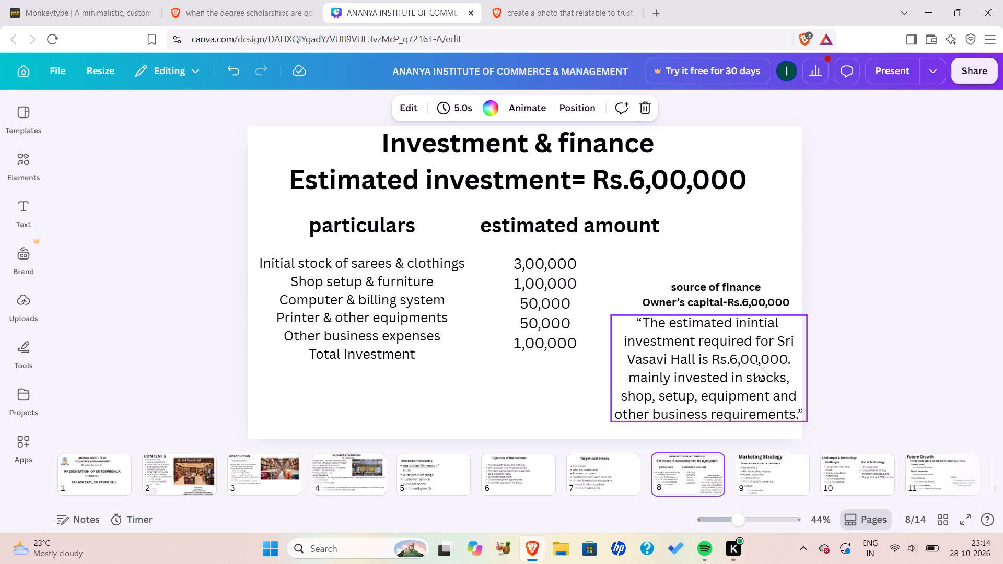
{"action": "left_click", "coordinate": [755, 361]}
{"action": "left_click", "coordinate": [755, 361]}
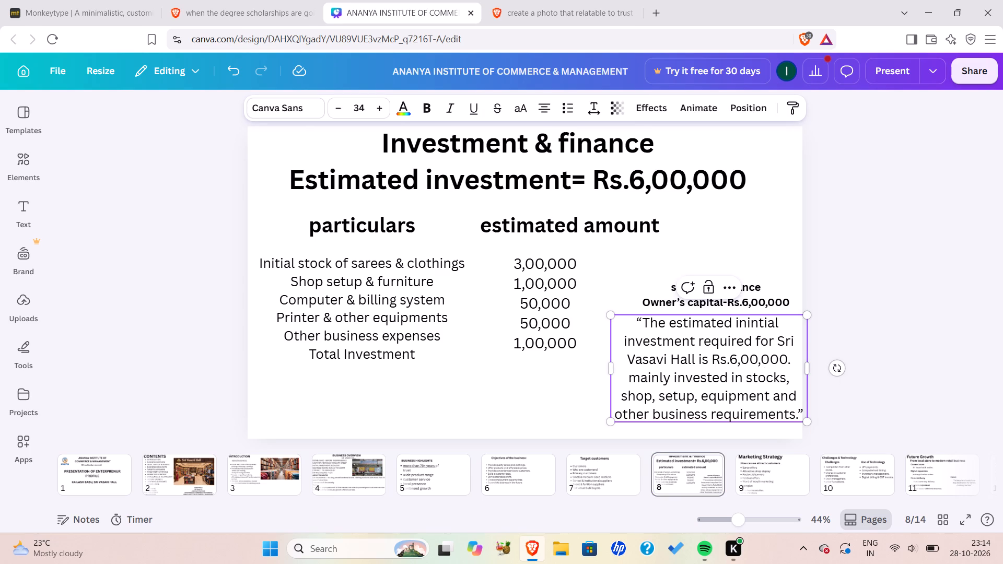
{"action": "left_click_drag", "start_coordinate": [712, 359], "coordinate": [799, 358]}
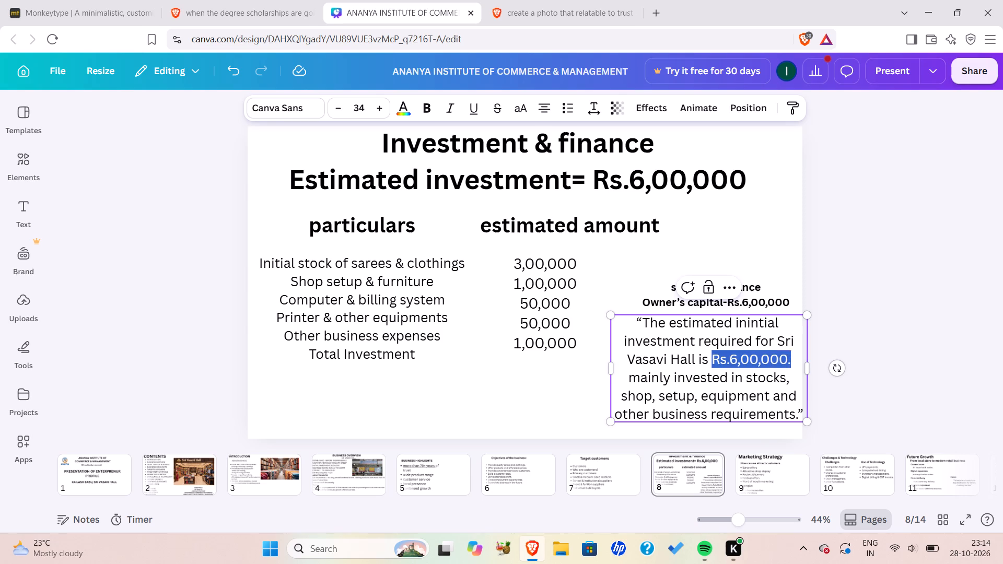
{"action": "left_click_drag", "start_coordinate": [799, 358], "coordinate": [787, 359]}
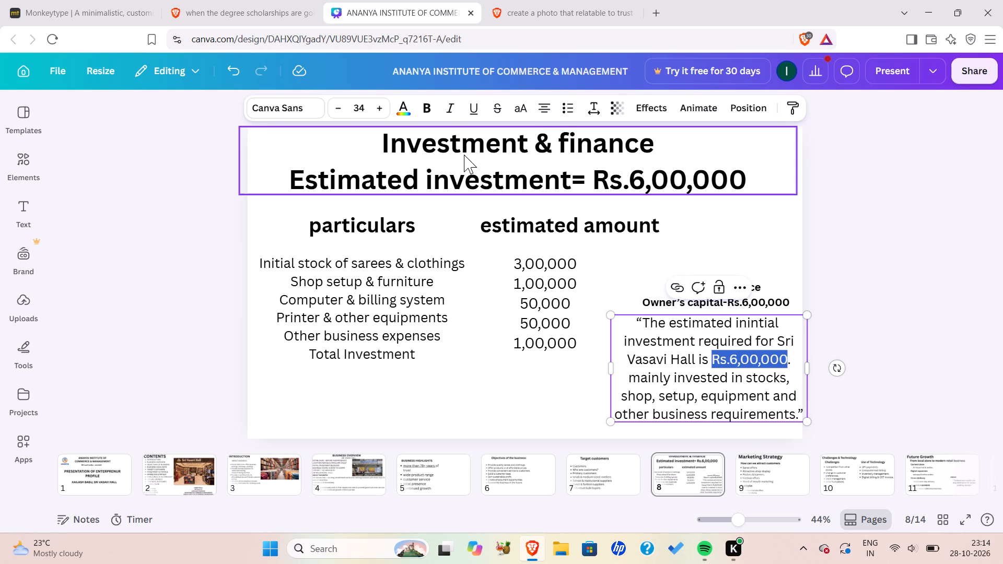
{"action": "left_click", "coordinate": [471, 108]}
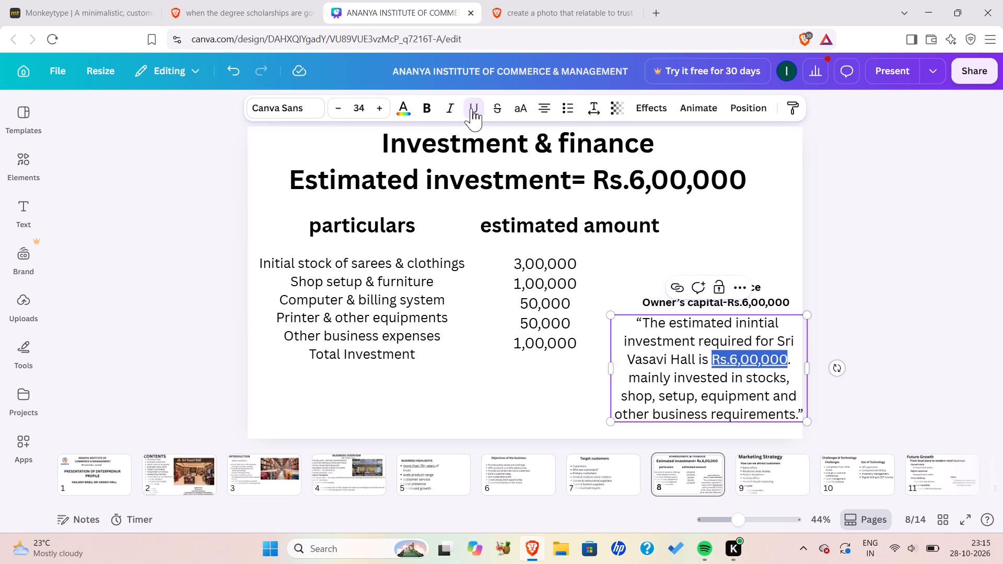
{"action": "left_click", "coordinate": [512, 379]}
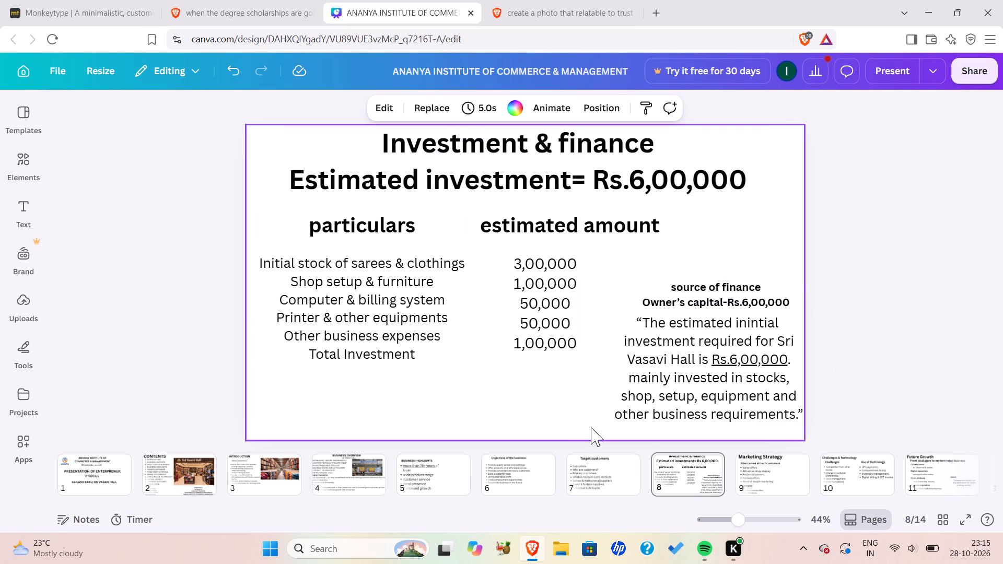
Consult the Marketing Strategy slide, and replace the previous web search with one for "marketing strategy".
{"action": "left_click", "coordinate": [763, 481]}
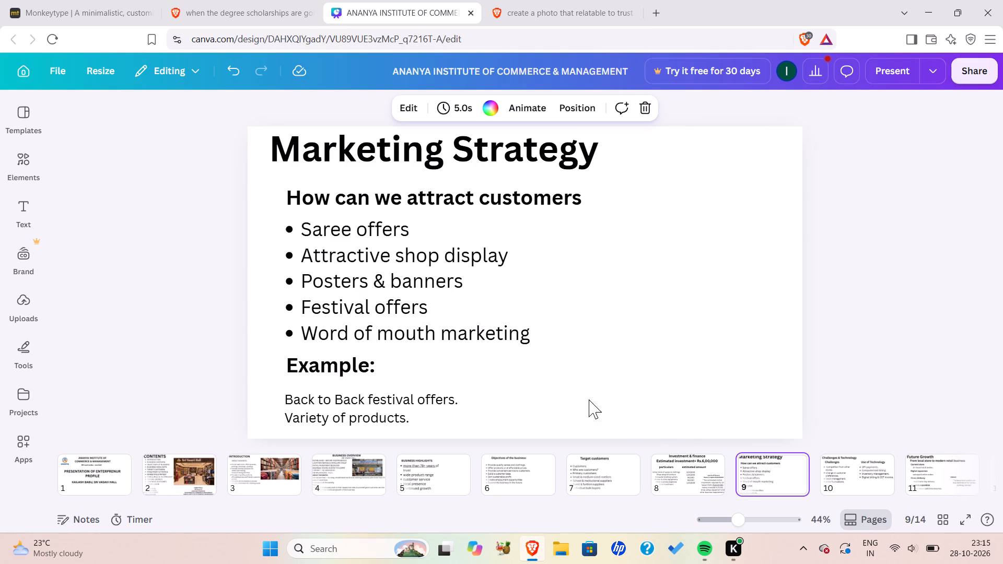
{"action": "left_click", "coordinate": [521, 19]}
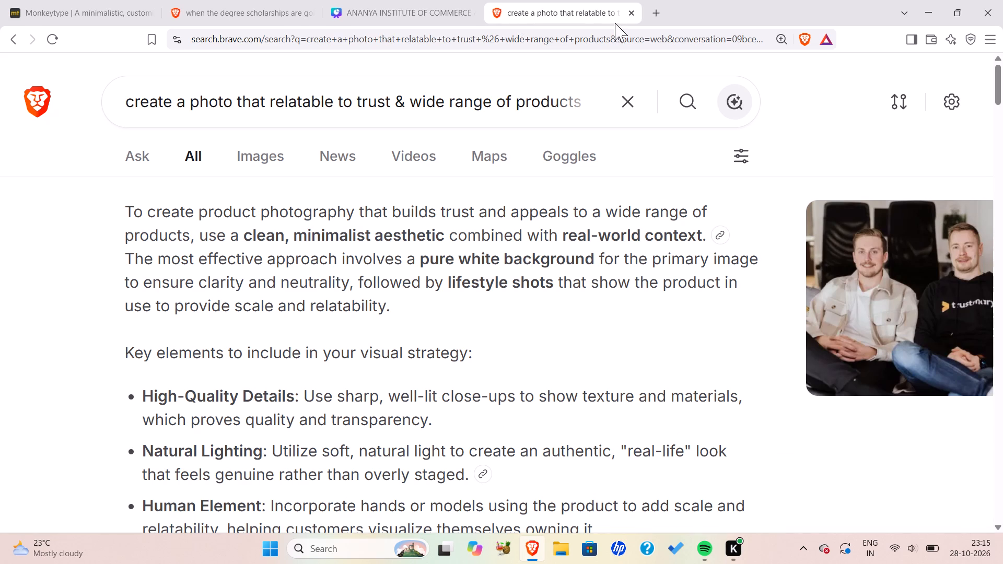
{"action": "left_click", "coordinate": [624, 109]}
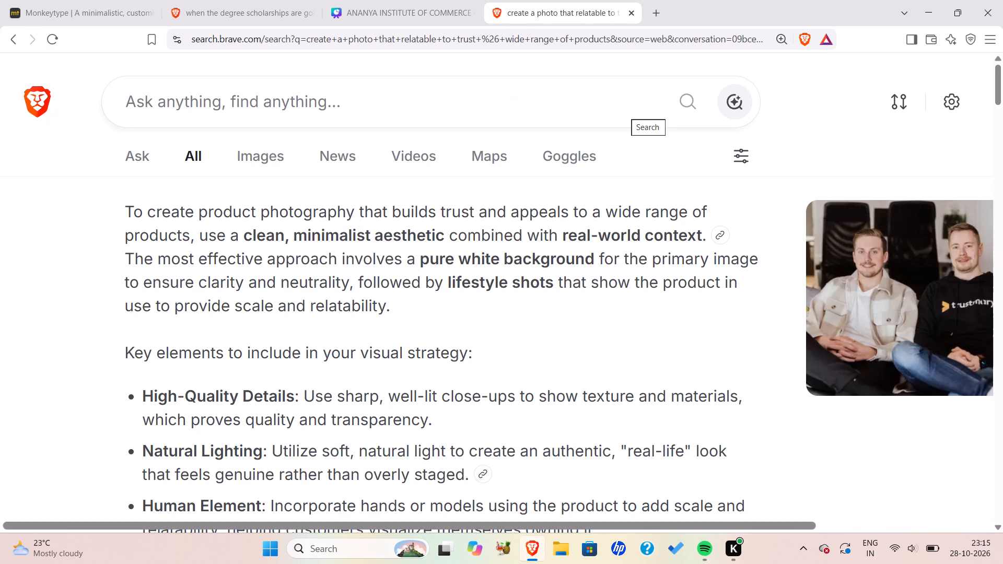
{"action": "type", "text": "mka"}
{"action": "key", "text": "BackSpace"}
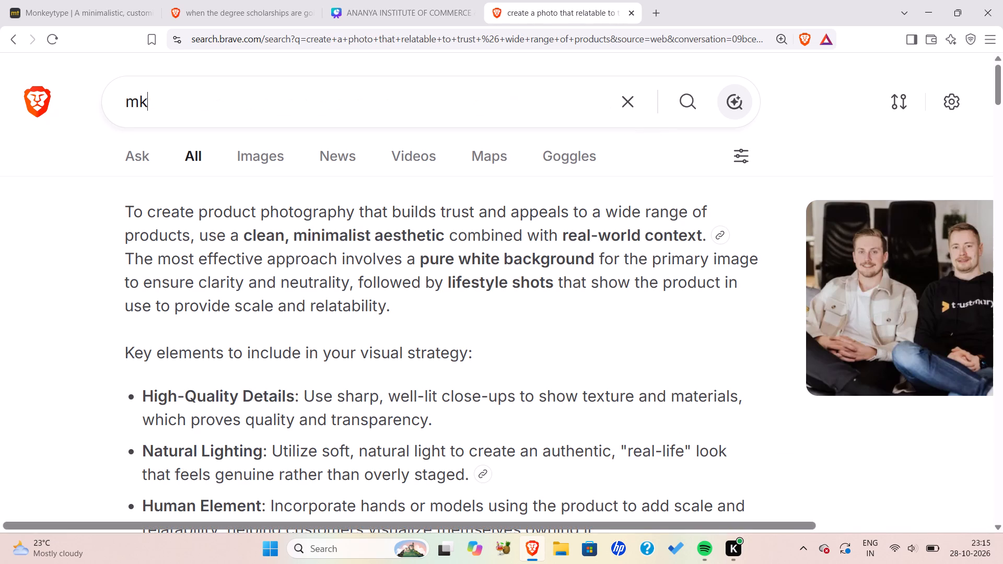
{"action": "type", "text": "rket"}
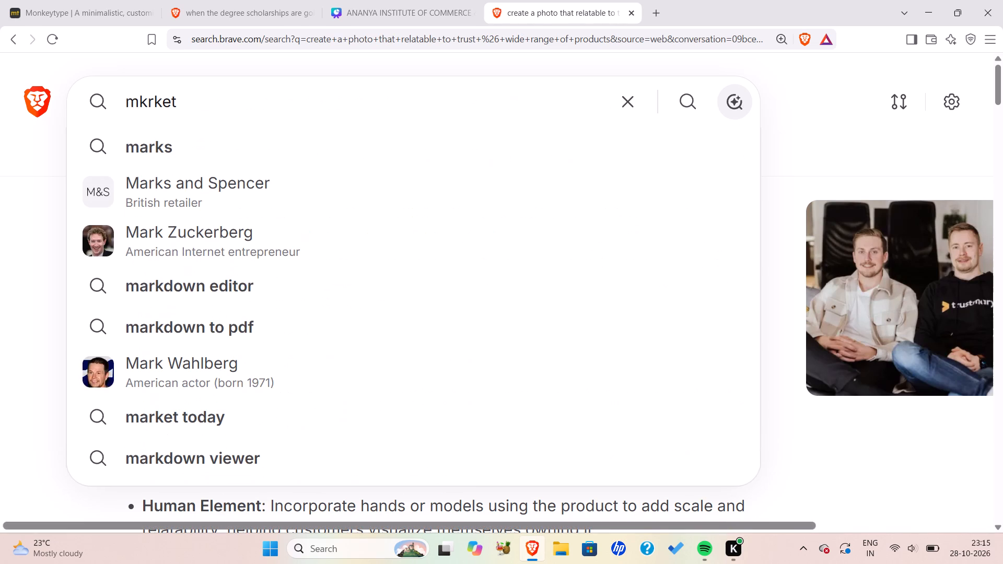
{"action": "type", "text": "ing"}
{"action": "key", "text": "space"}
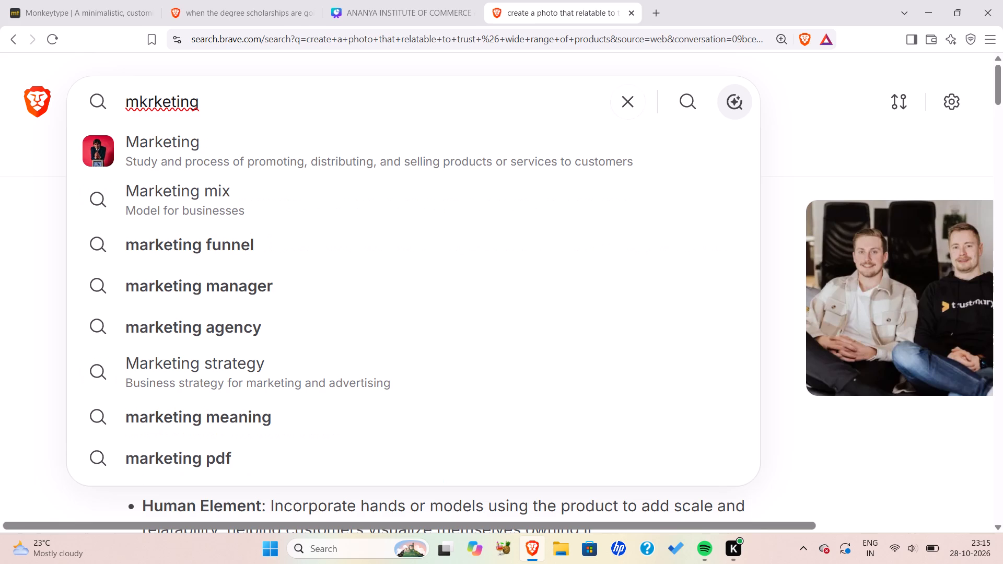
{"action": "left_click", "coordinate": [385, 369]}
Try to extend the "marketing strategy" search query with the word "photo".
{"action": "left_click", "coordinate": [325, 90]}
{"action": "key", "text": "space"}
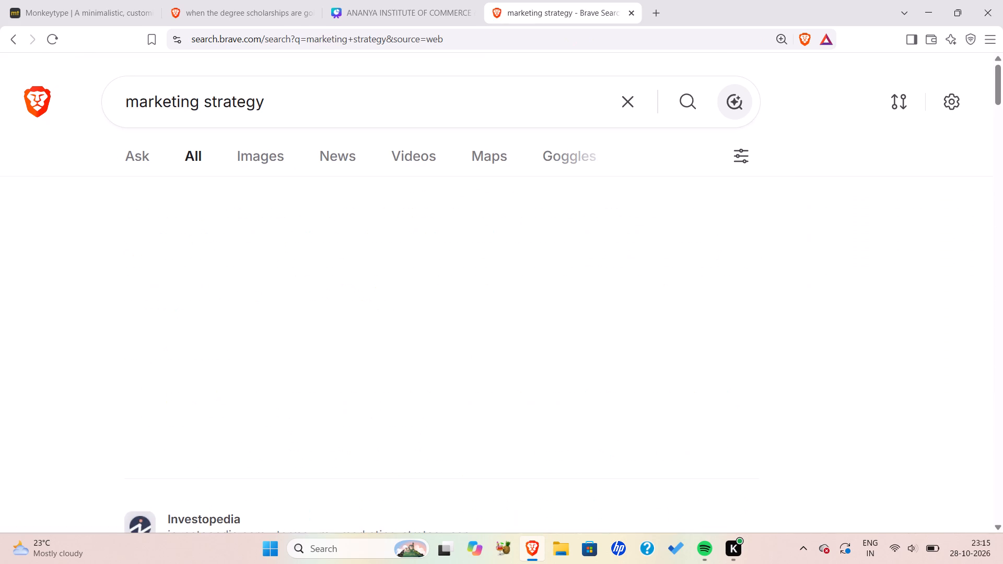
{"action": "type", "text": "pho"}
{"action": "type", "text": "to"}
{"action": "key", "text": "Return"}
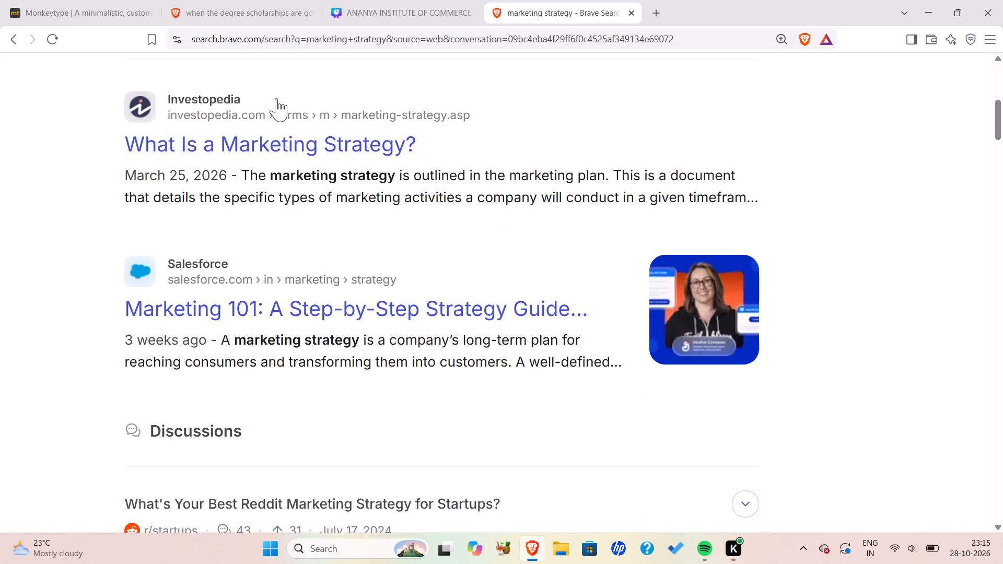
Show the image results for "marketing strategy" and preview the freepik photo of hands around an open notebook.
{"action": "scroll", "coordinate": [208, 183], "scroll_direction": "up", "scroll_amount": 4}
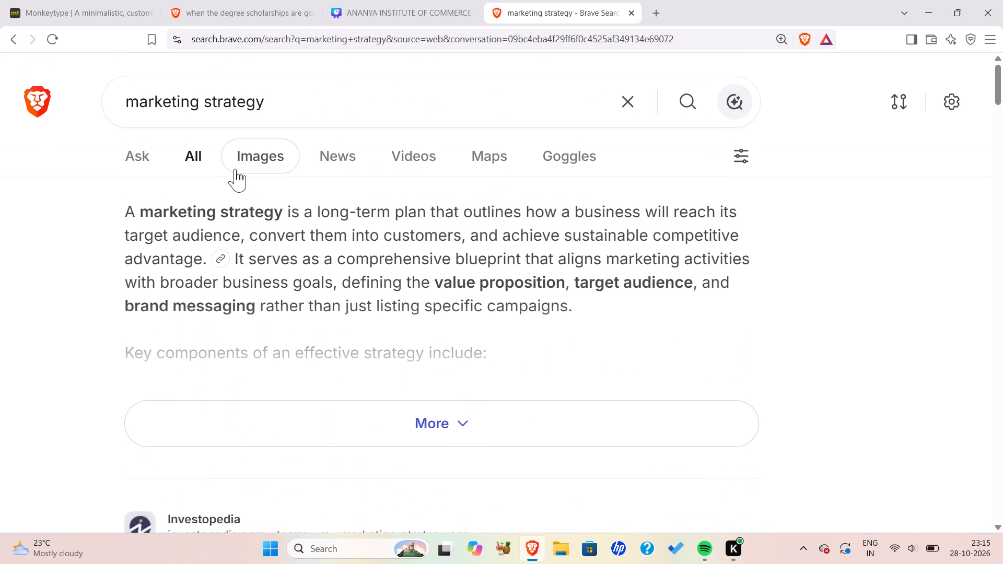
{"action": "left_click", "coordinate": [240, 167]}
{"action": "left_click", "coordinate": [256, 161]}
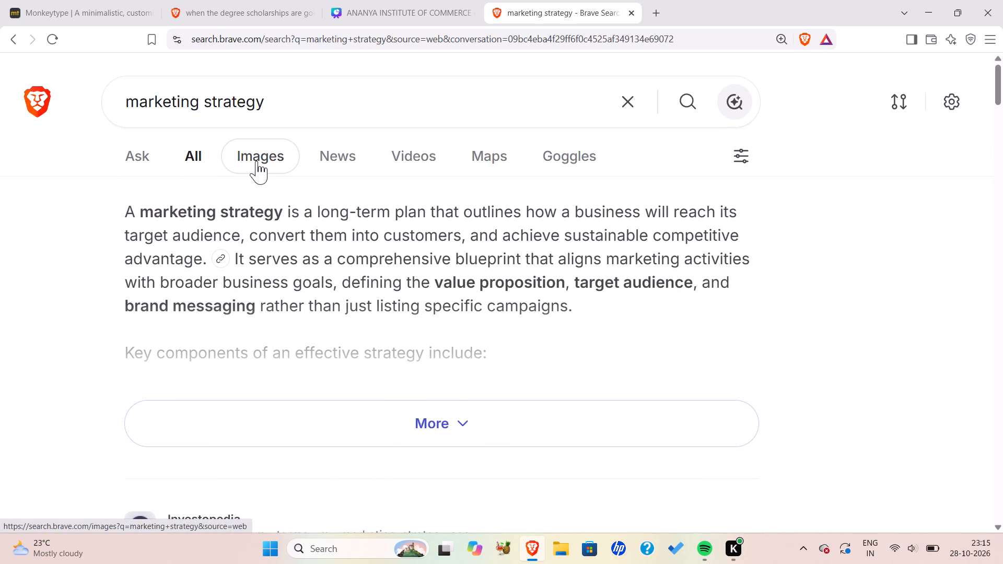
{"action": "left_click", "coordinate": [256, 161]}
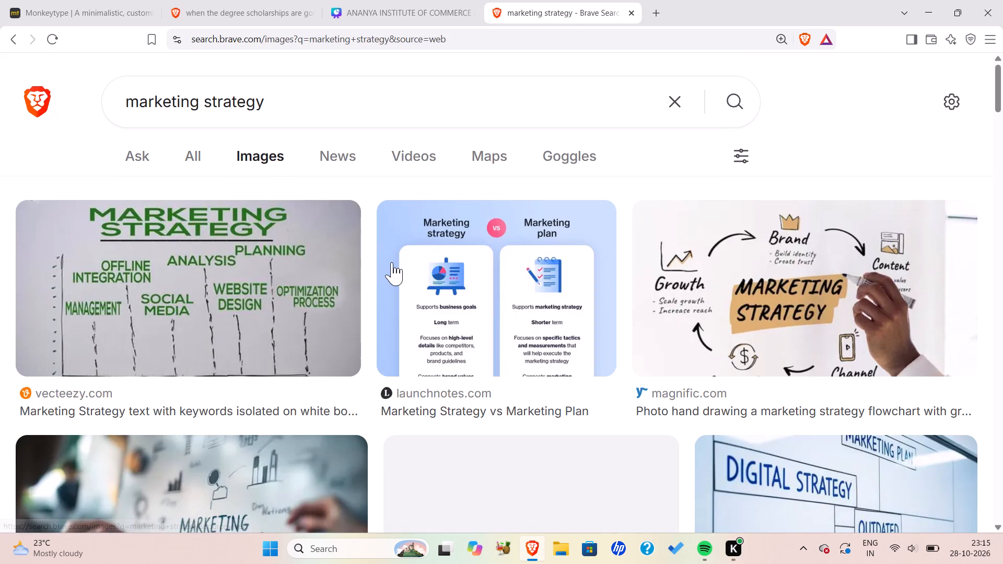
{"action": "scroll", "coordinate": [392, 262], "scroll_direction": "down", "scroll_amount": 1}
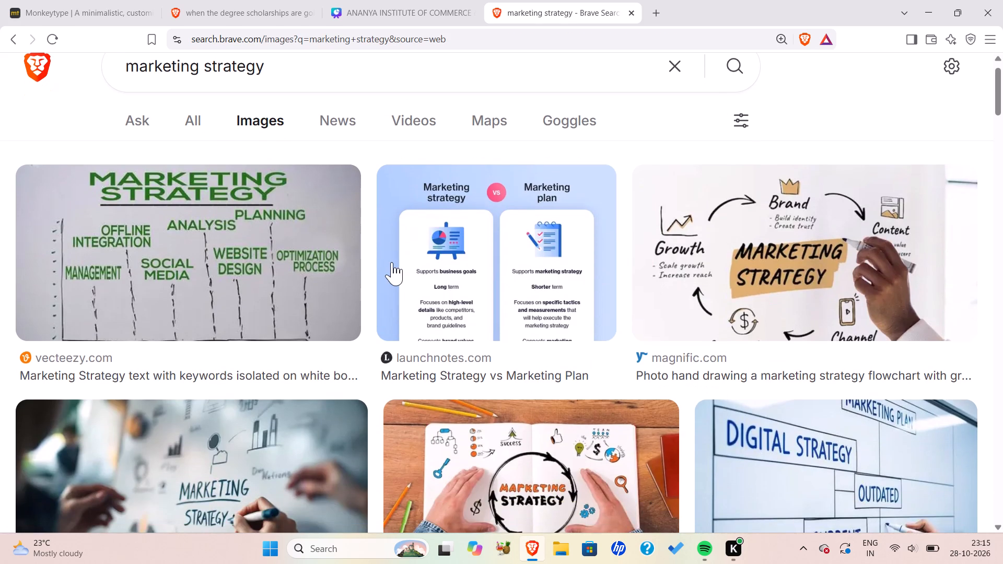
{"action": "scroll", "coordinate": [392, 262], "scroll_direction": "down", "scroll_amount": 2}
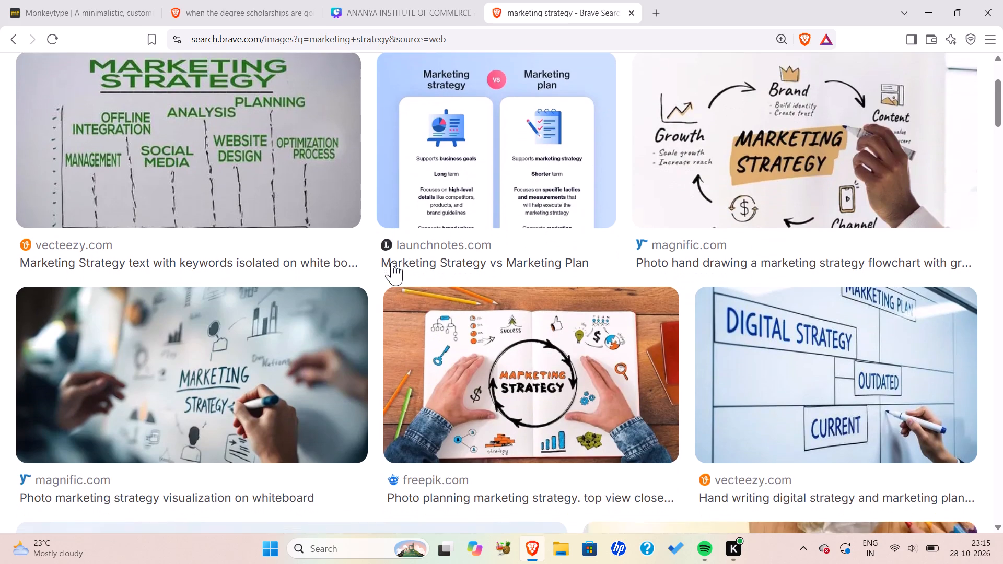
{"action": "scroll", "coordinate": [392, 262], "scroll_direction": "down", "scroll_amount": 4}
{"action": "scroll", "coordinate": [392, 262], "scroll_direction": "up", "scroll_amount": 2}
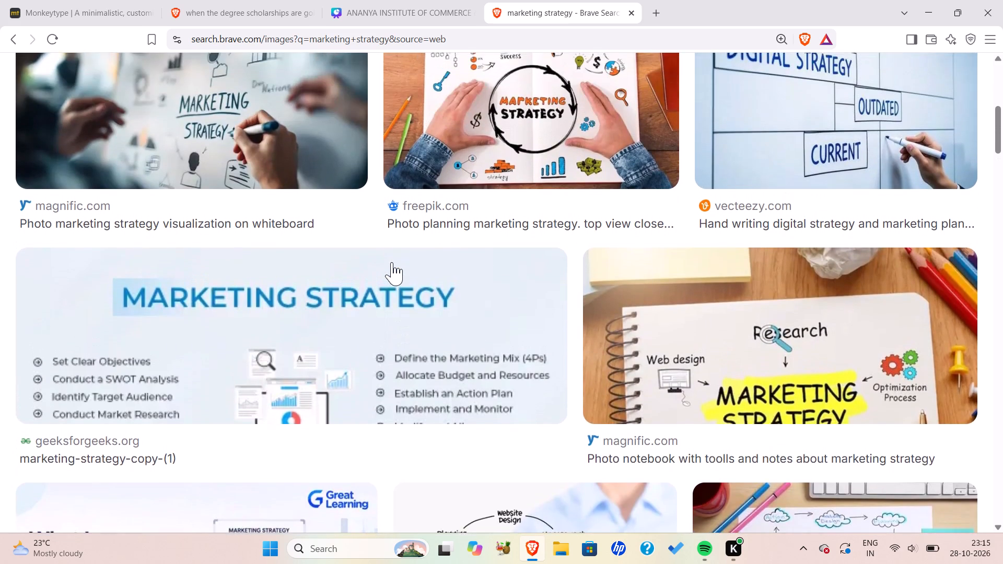
{"action": "scroll", "coordinate": [392, 262], "scroll_direction": "up", "scroll_amount": 1}
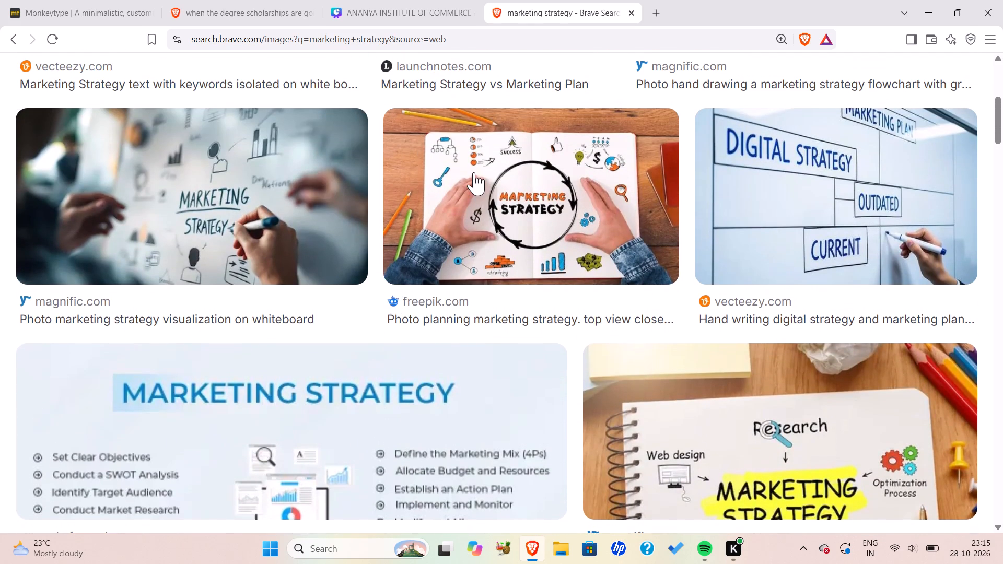
{"action": "left_click", "coordinate": [474, 172]}
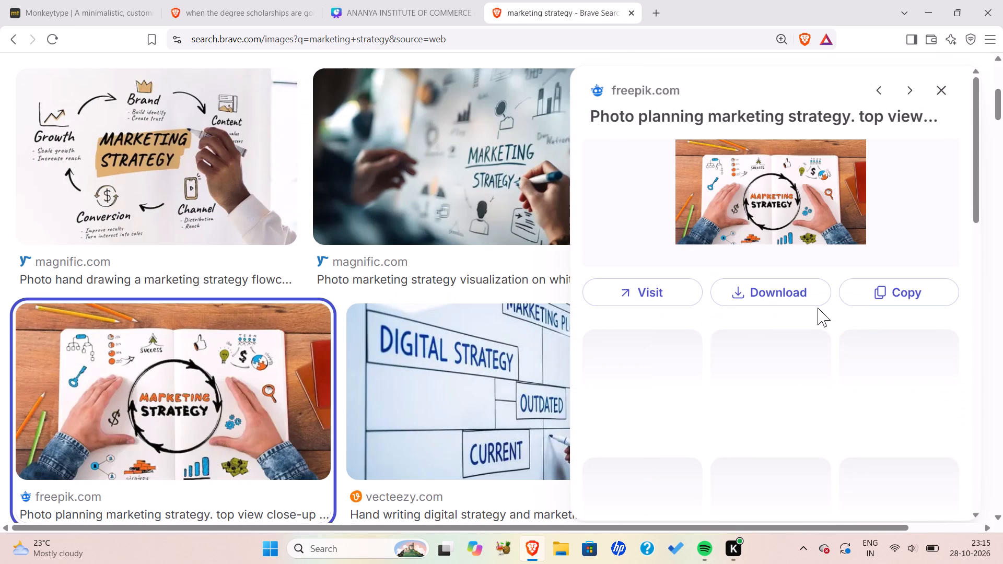
Open the notebook photo at full size and save it to the Desktop under its suggested name.
{"action": "left_click", "coordinate": [797, 301]}
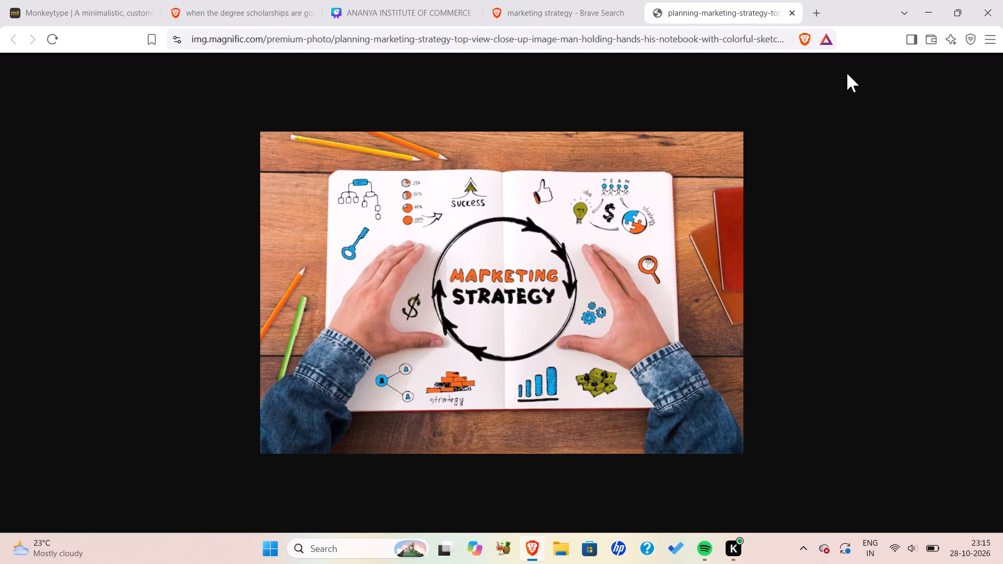
{"action": "left_click", "coordinate": [735, 108]}
{"action": "left_click", "coordinate": [718, 153]}
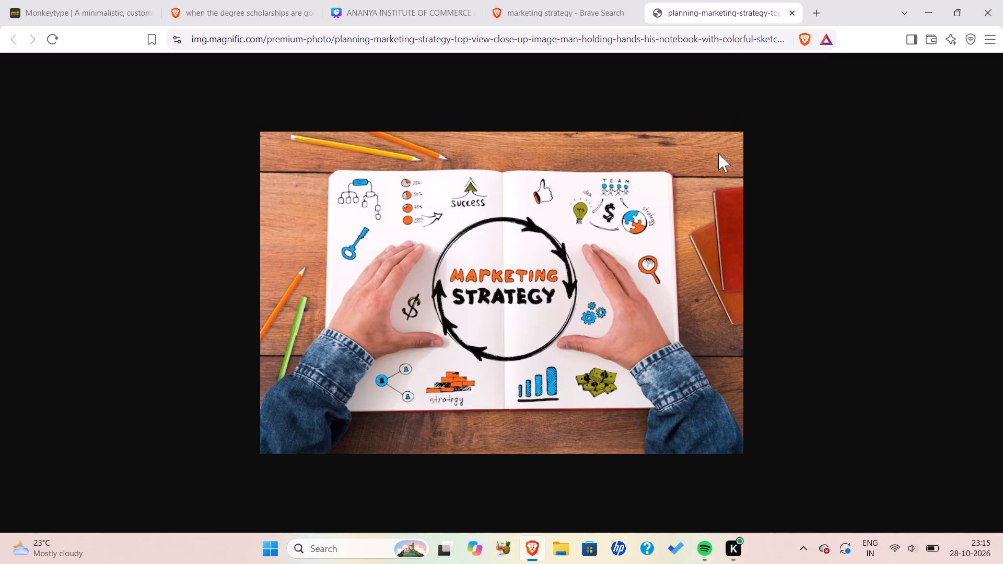
{"action": "right_click", "coordinate": [718, 153]}
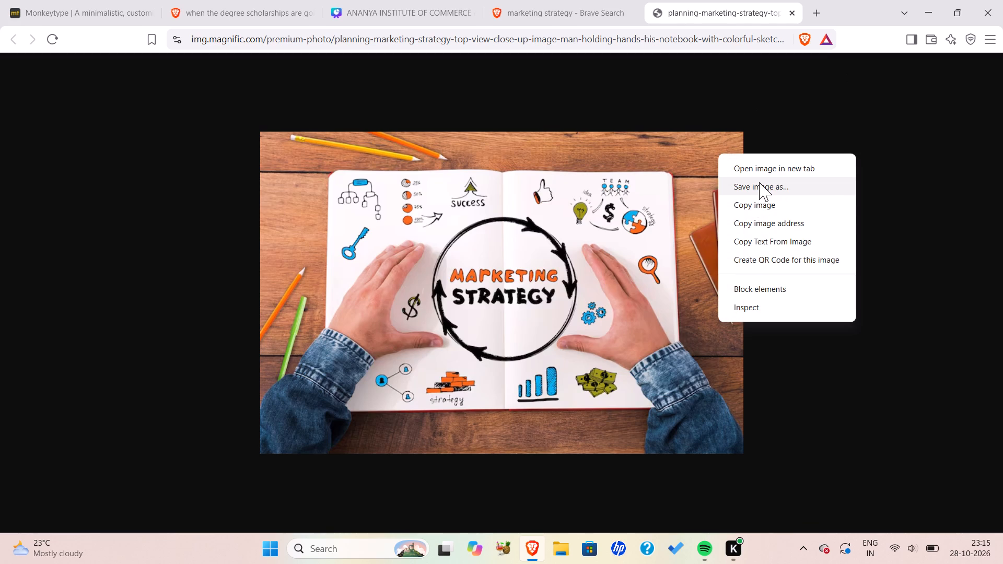
{"action": "left_click", "coordinate": [759, 182]}
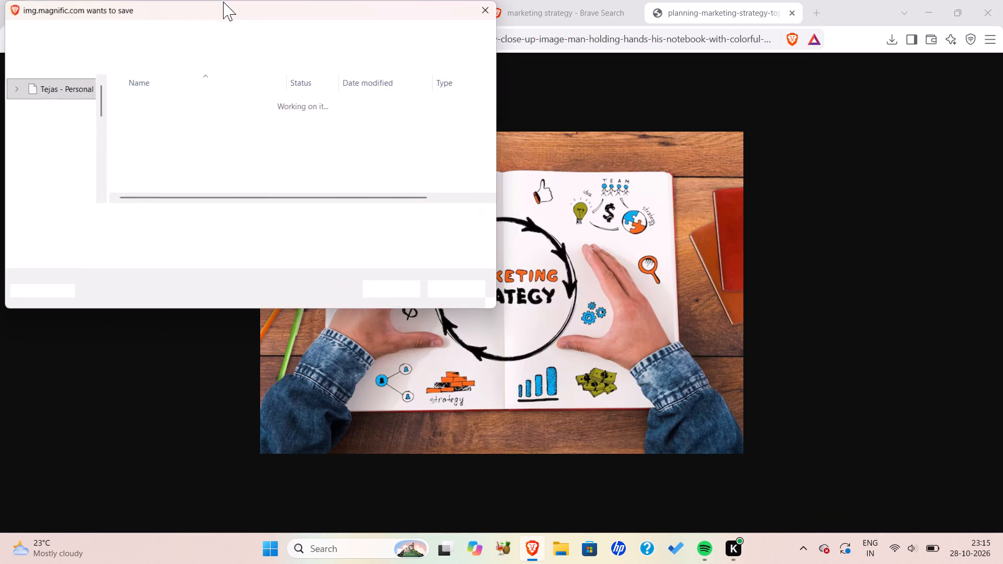
{"action": "left_click", "coordinate": [74, 170]}
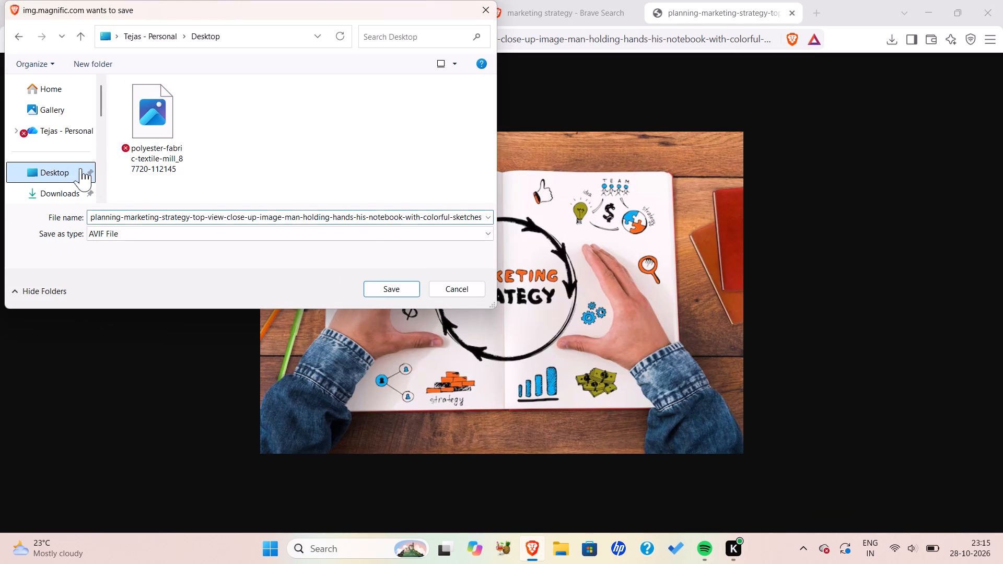
{"action": "left_click", "coordinate": [407, 290]}
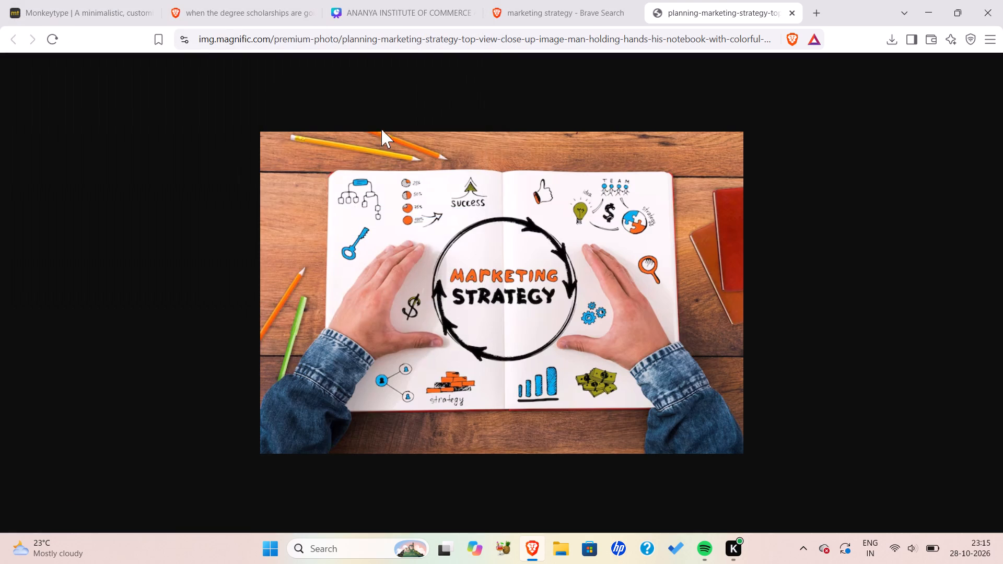
Switch to the Canva presentation and upload the saved planning-marketing-strategy image from the Desktop.
{"action": "left_click", "coordinate": [422, 0]}
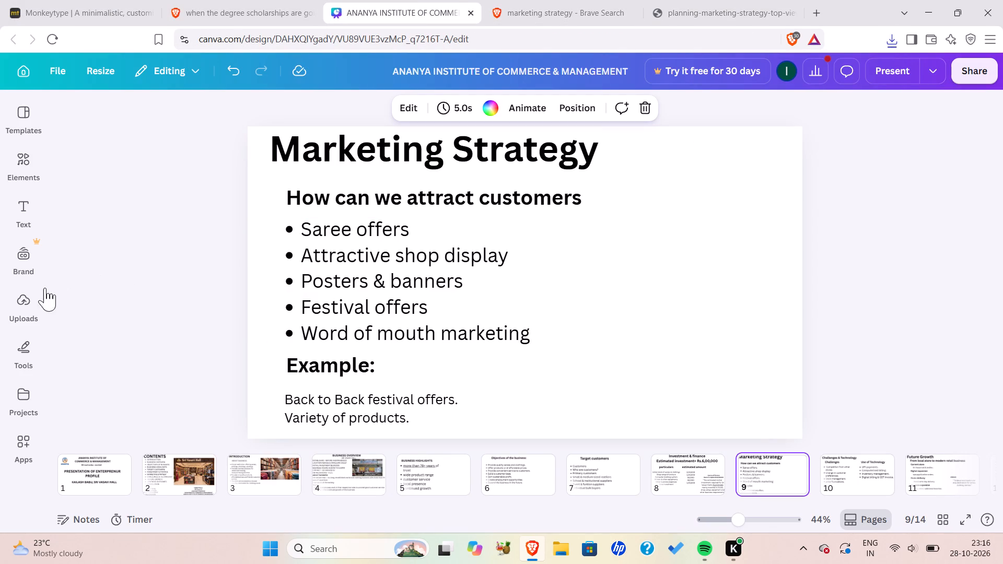
{"action": "left_click", "coordinate": [14, 310]}
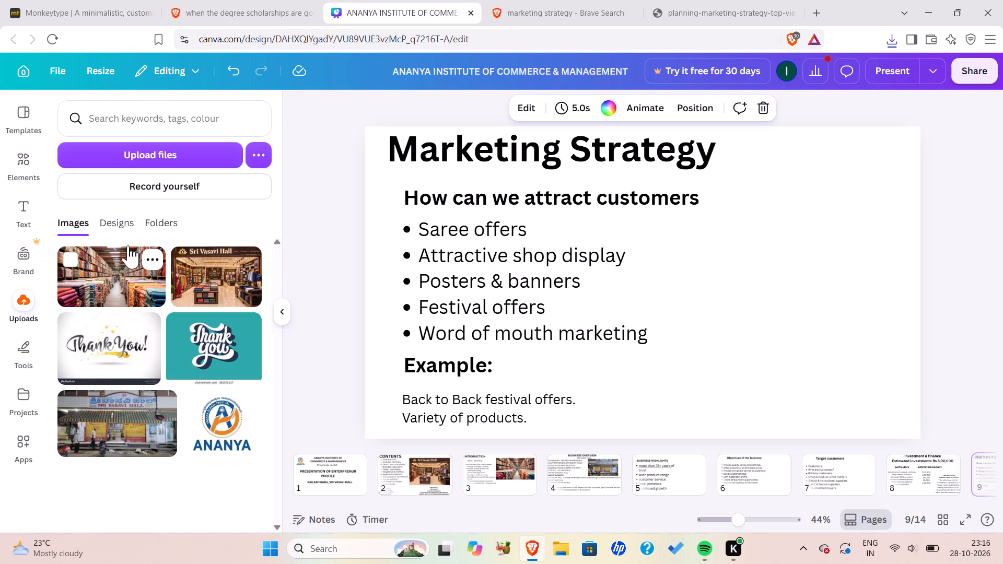
{"action": "left_click", "coordinate": [136, 153]}
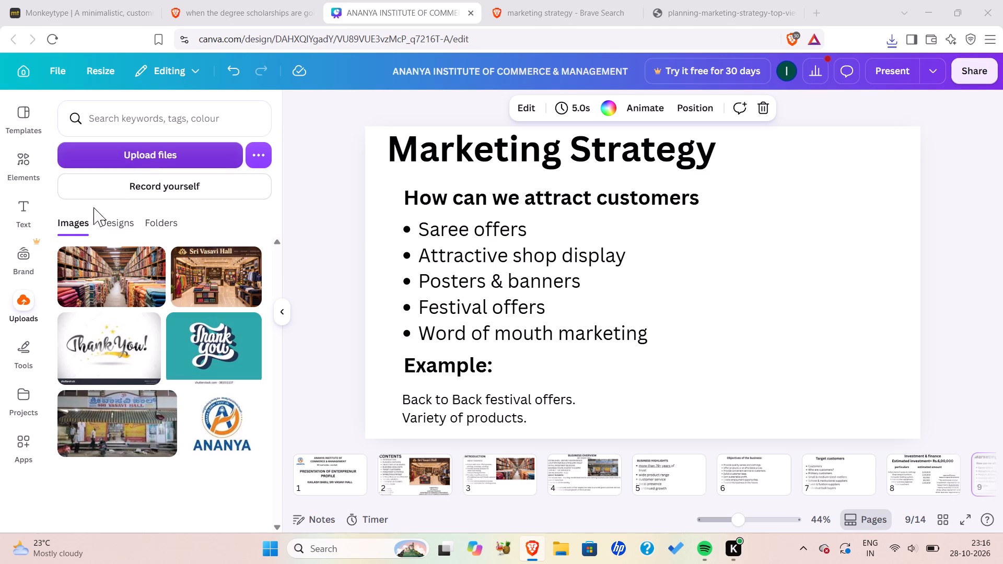
{"action": "left_click", "coordinate": [64, 169]}
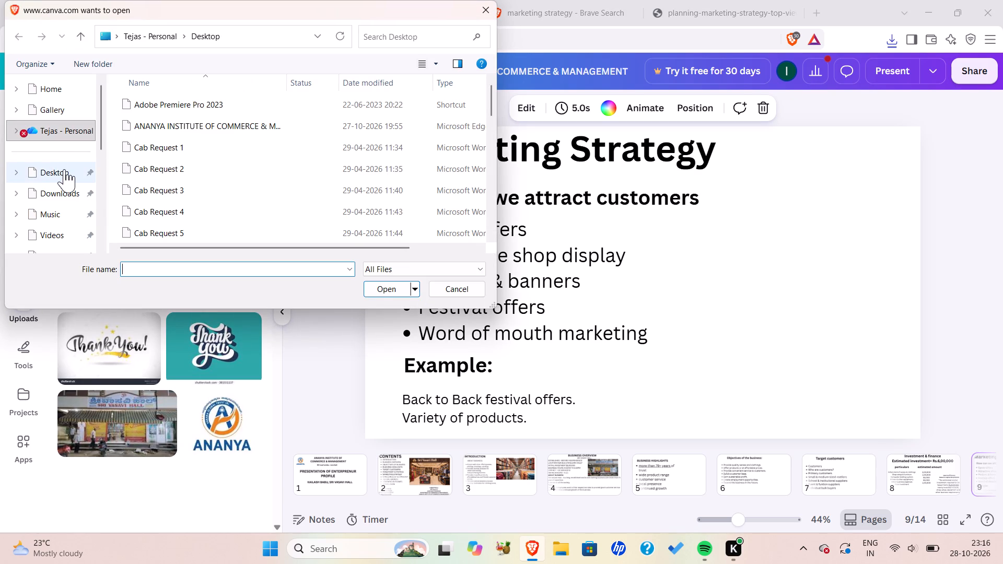
{"action": "scroll", "coordinate": [158, 174], "scroll_direction": "down", "scroll_amount": 10}
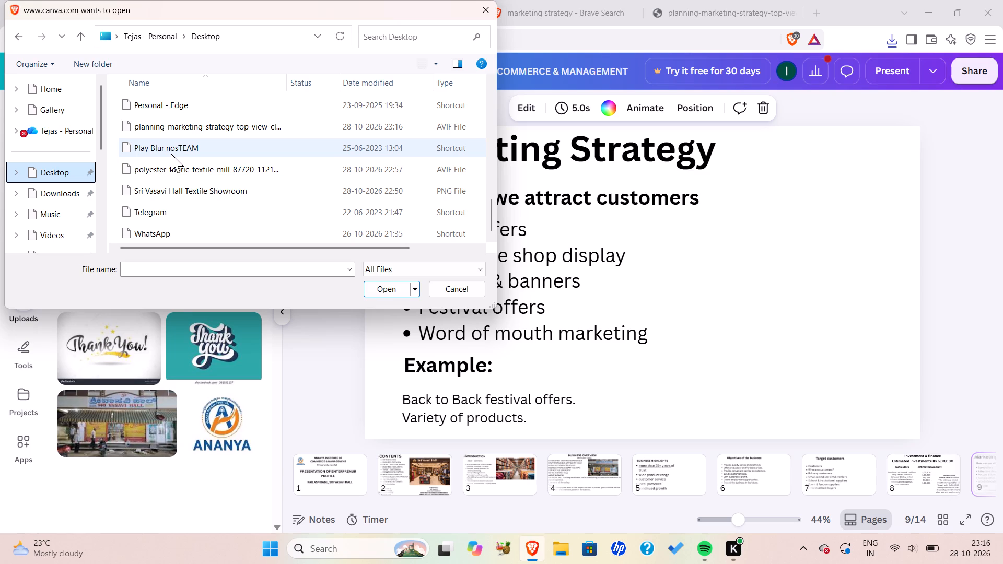
{"action": "double_click", "coordinate": [184, 127]}
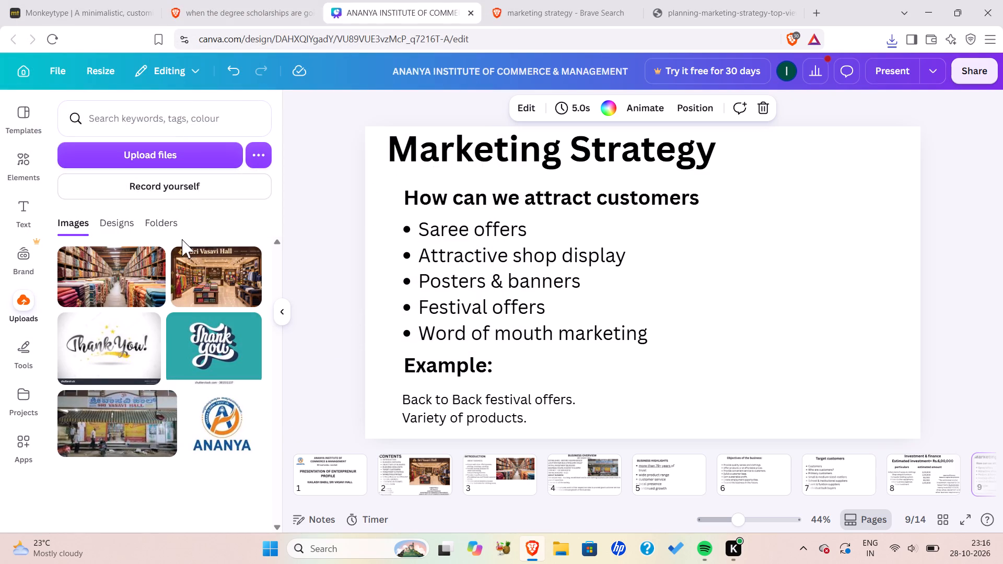
Place a single copy of the uploaded photo on the Marketing Strategy slide, beside the bullet list and flush with the slide's right edge.
{"action": "scroll", "coordinate": [149, 280], "scroll_direction": "up", "scroll_amount": 3}
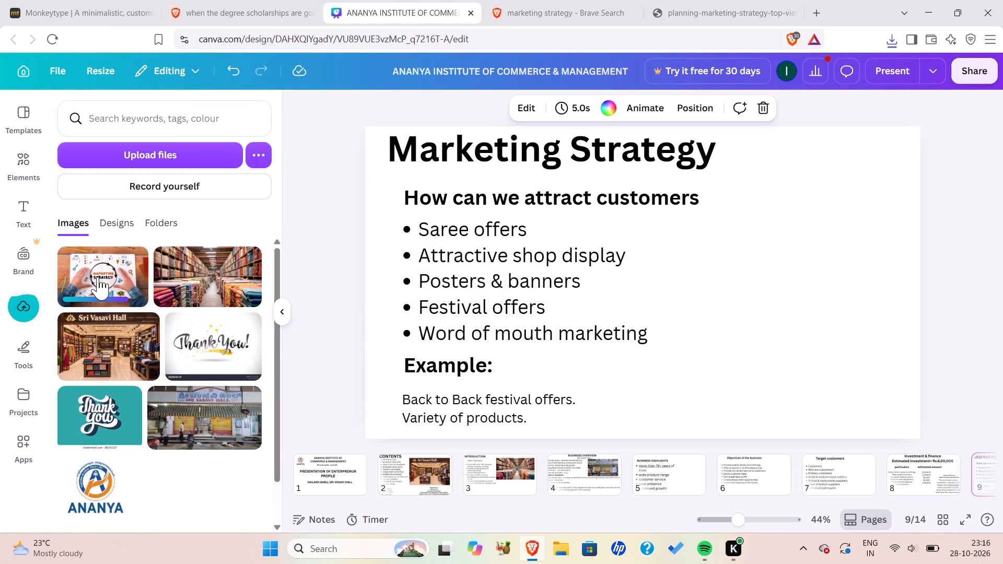
{"action": "double_click", "coordinate": [98, 277]}
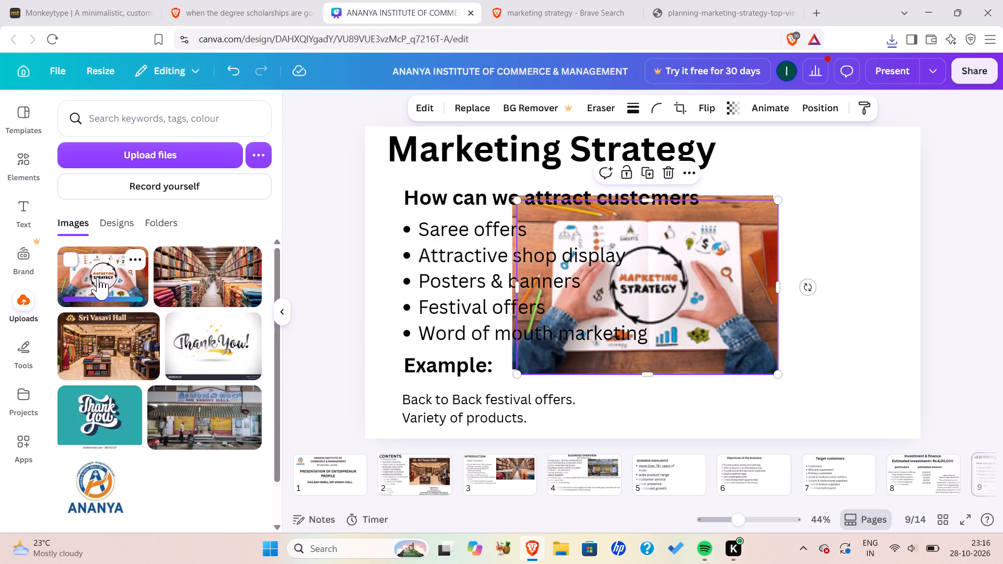
{"action": "left_click_drag", "start_coordinate": [684, 272], "coordinate": [849, 280]}
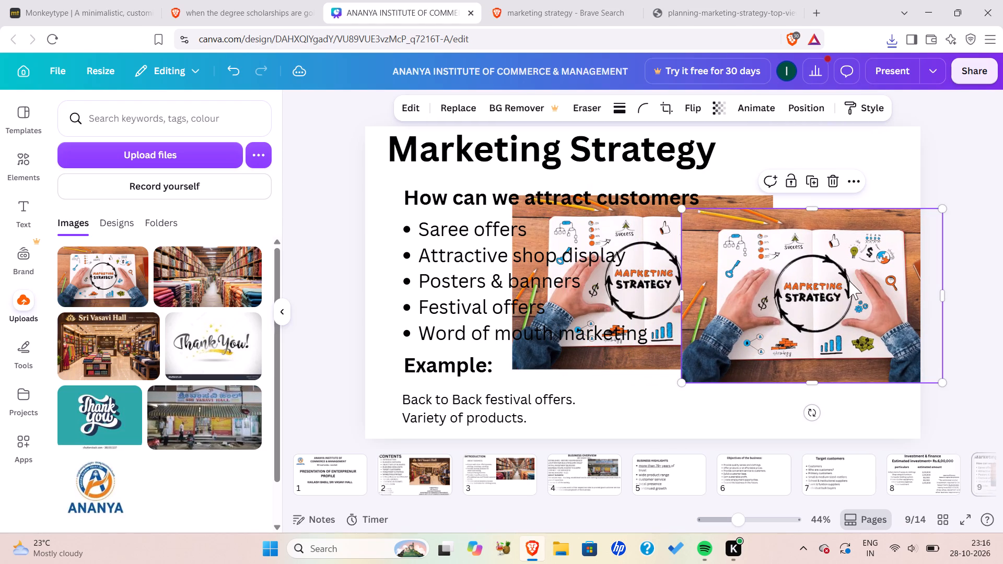
{"action": "left_click", "coordinate": [650, 231]}
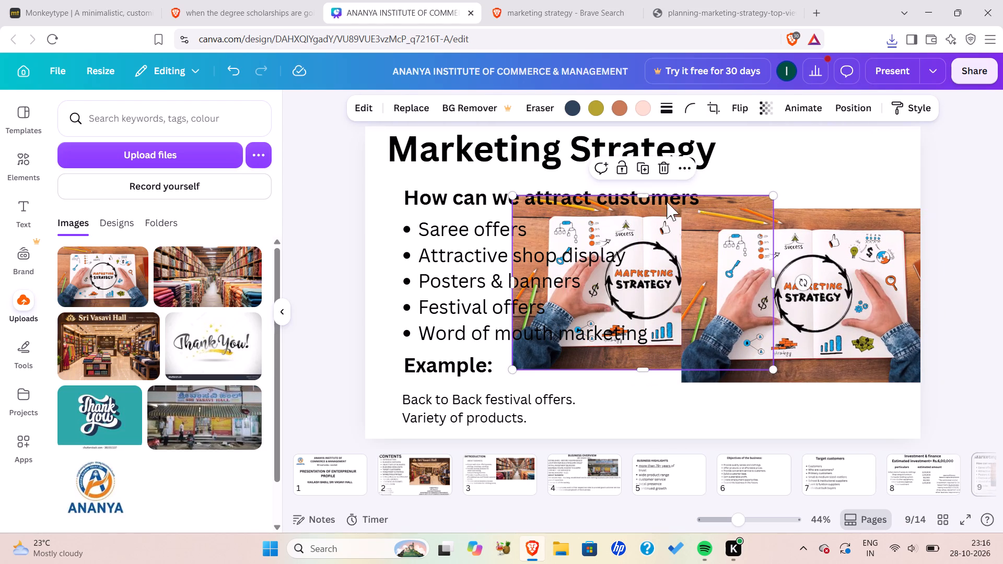
{"action": "left_click", "coordinate": [666, 169]}
{"action": "left_click_drag", "start_coordinate": [757, 279], "coordinate": [734, 283]}
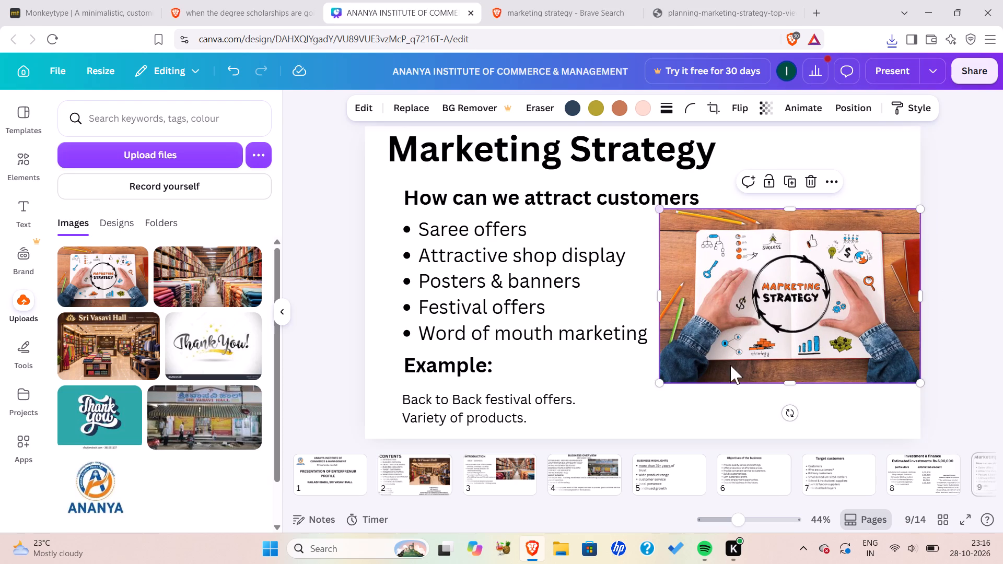
Resize the photo on the Marketing Strategy slide to about 898 by 657, leaving a small margin at the slide's right edge.
{"action": "left_click_drag", "start_coordinate": [780, 382], "coordinate": [777, 398]}
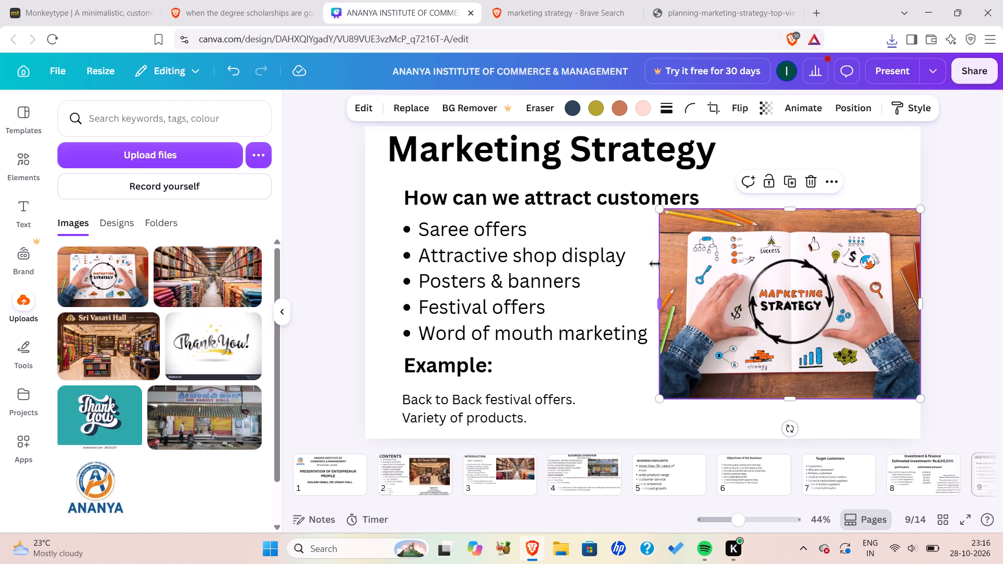
{"action": "left_click_drag", "start_coordinate": [655, 264], "coordinate": [649, 264]}
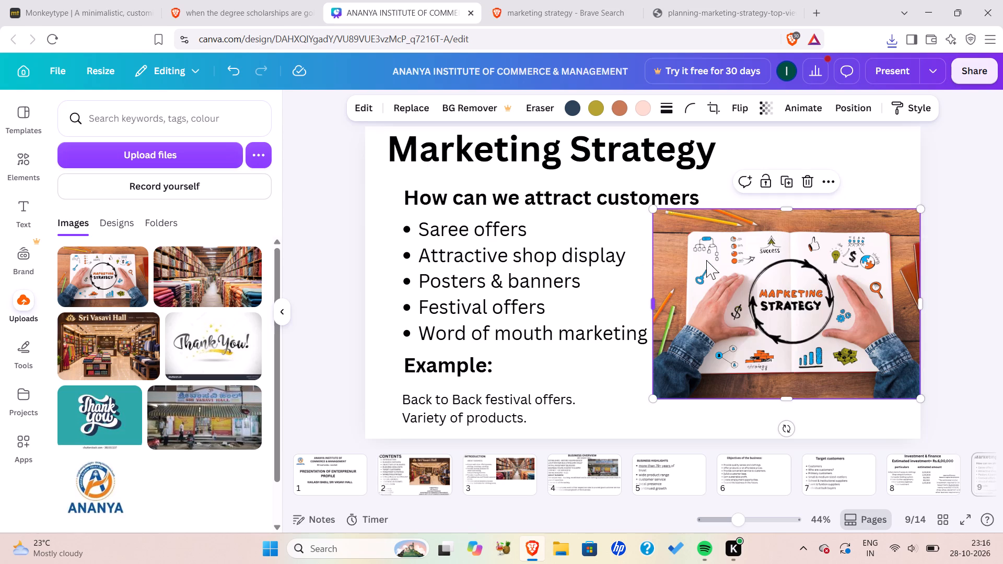
{"action": "left_click_drag", "start_coordinate": [919, 281], "coordinate": [912, 284]}
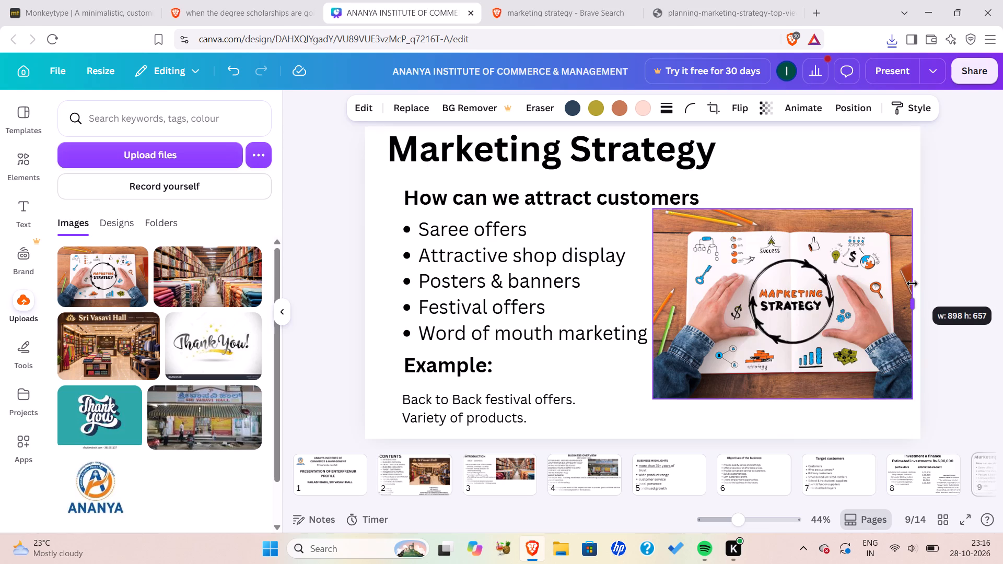
{"action": "left_click_drag", "start_coordinate": [912, 284], "coordinate": [912, 284]}
{"action": "left_click", "coordinate": [912, 284]}
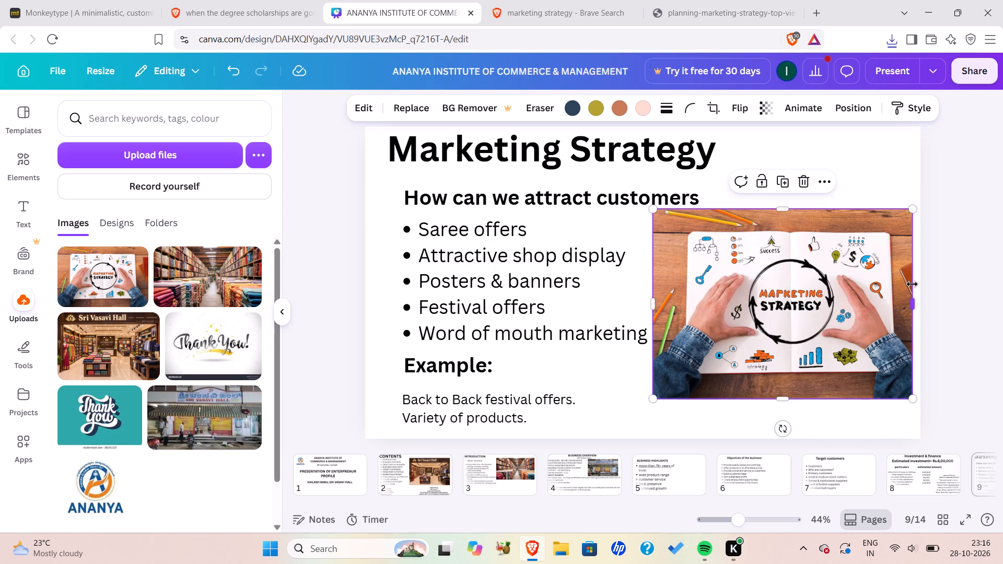
{"action": "left_click", "coordinate": [878, 174]}
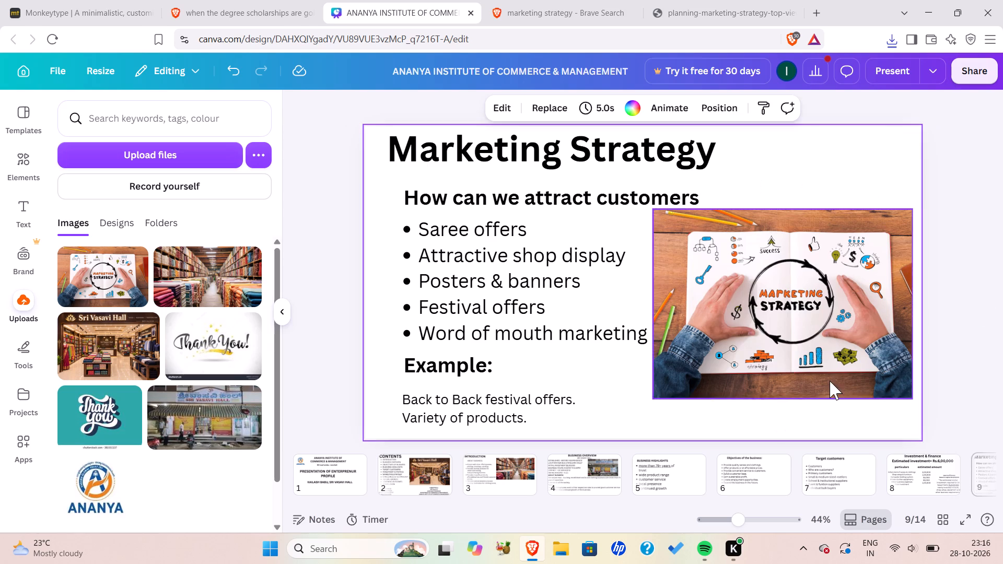
Review the Business Highlights, Objectives of the business and Target customers slides.
{"action": "left_click", "coordinate": [669, 471]}
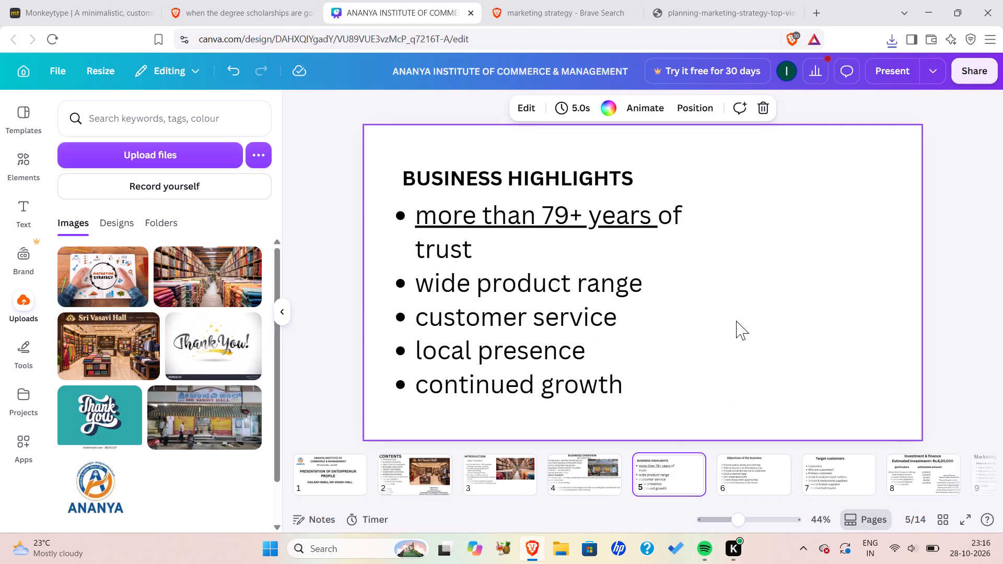
{"action": "left_click", "coordinate": [737, 484]}
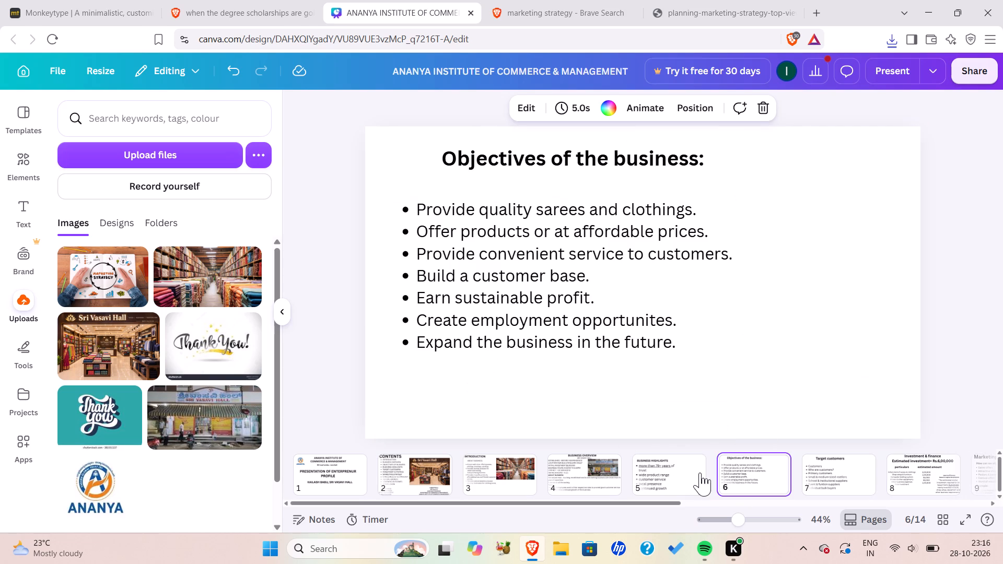
{"action": "left_click", "coordinate": [809, 476]}
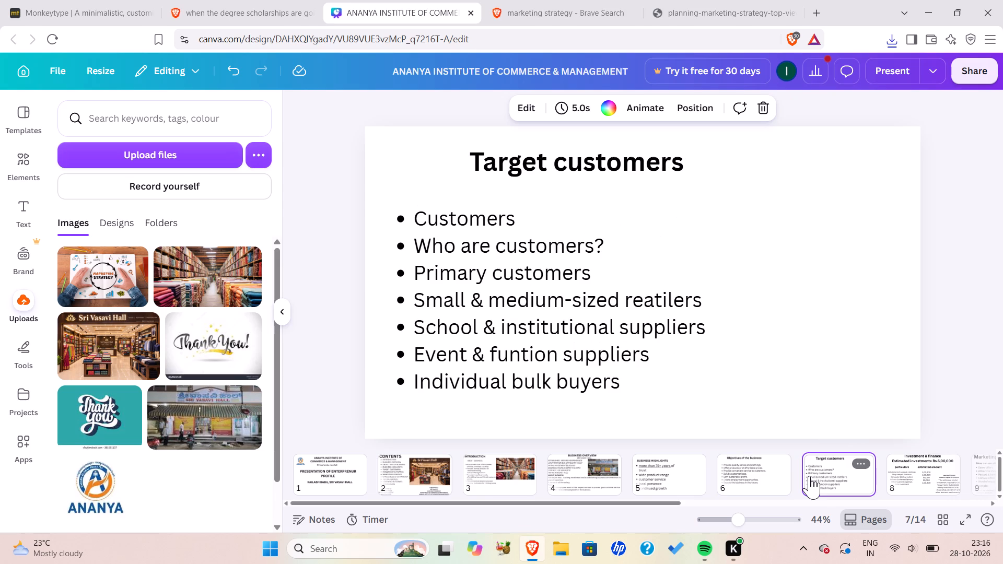
{"action": "scroll", "coordinate": [549, 478], "scroll_direction": "right", "scroll_amount": 7}
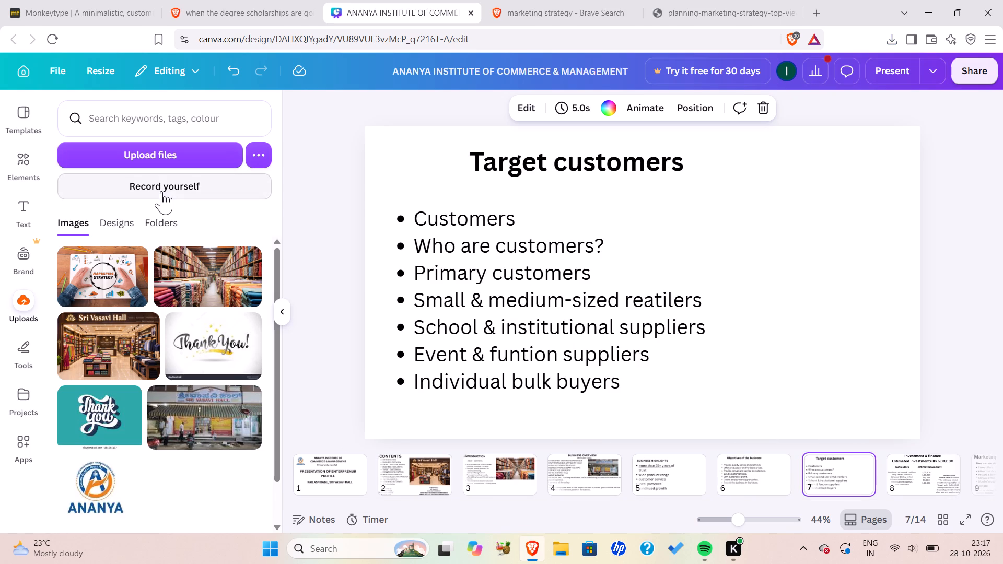
Browse the presentation templates and preview the pages of the dark blue gradient Group Project template.
{"action": "left_click", "coordinate": [22, 122]}
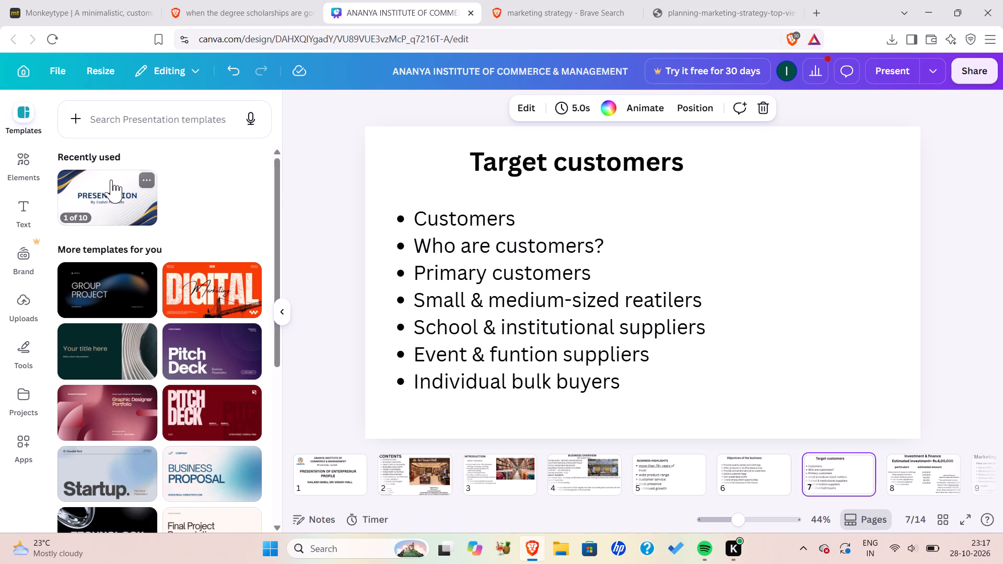
{"action": "scroll", "coordinate": [825, 450], "scroll_direction": "left", "scroll_amount": 5}
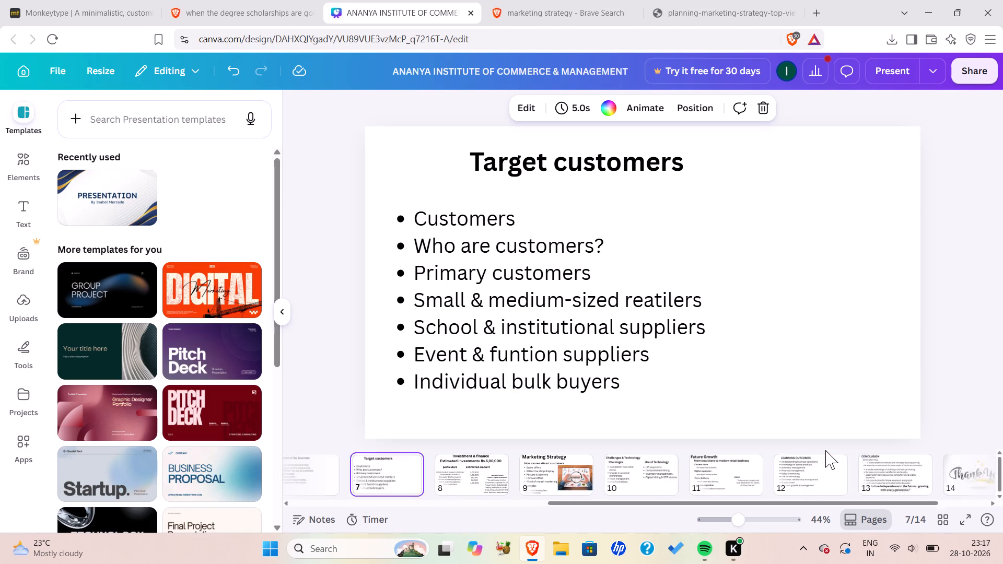
{"action": "scroll", "coordinate": [825, 450], "scroll_direction": "right", "scroll_amount": 6}
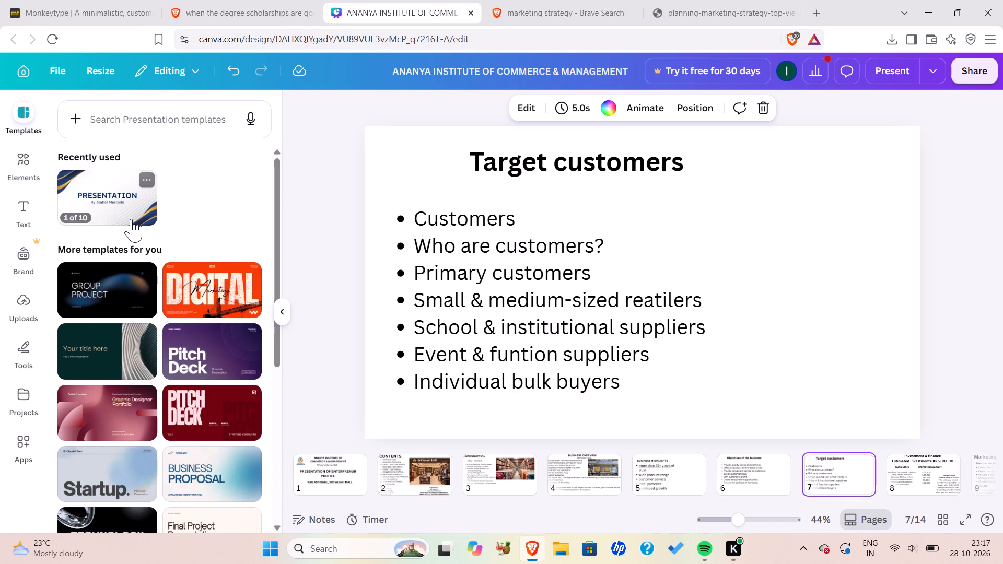
{"action": "left_click", "coordinate": [122, 283]}
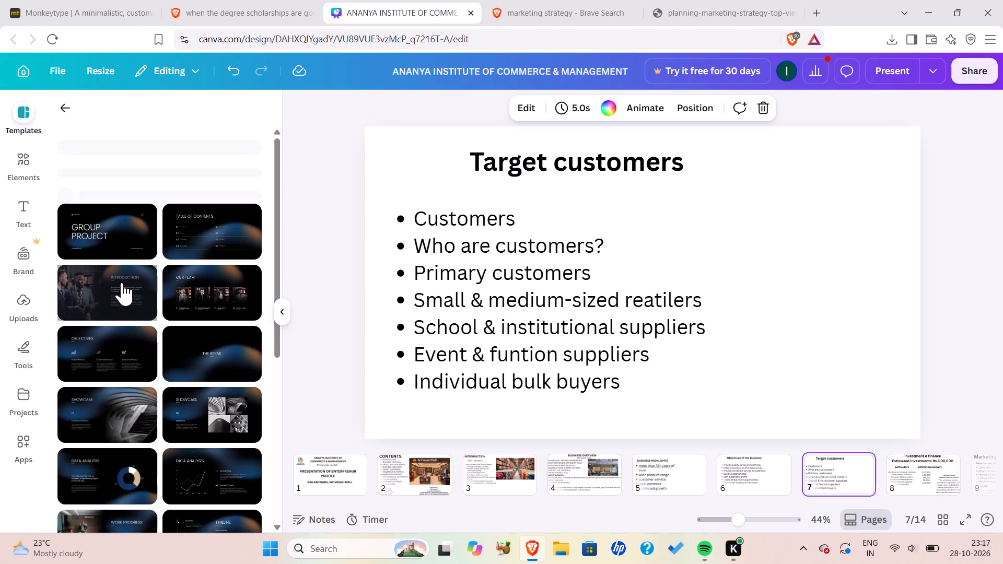
{"action": "scroll", "coordinate": [127, 283], "scroll_direction": "down", "scroll_amount": 1}
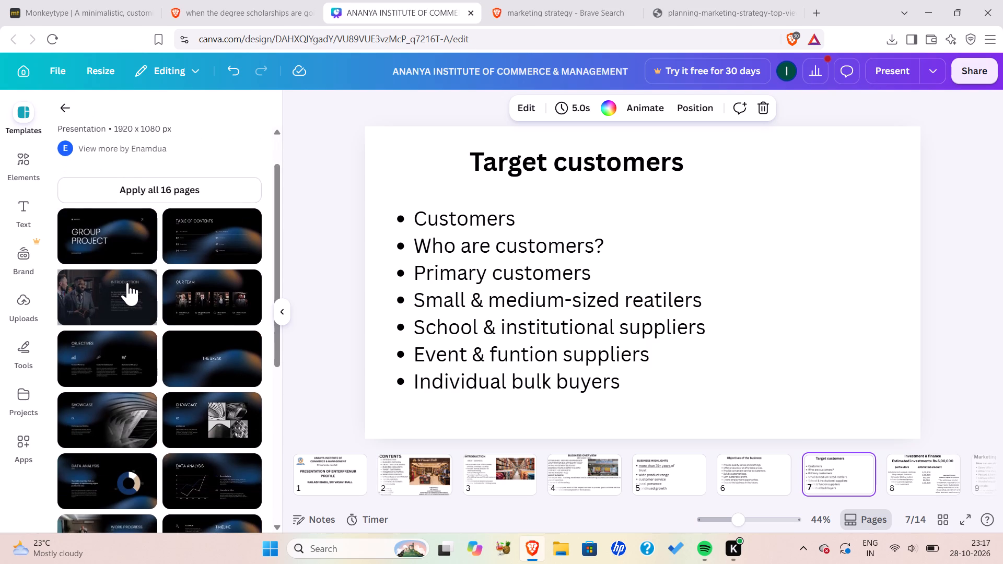
{"action": "scroll", "coordinate": [127, 283], "scroll_direction": "down", "scroll_amount": 8}
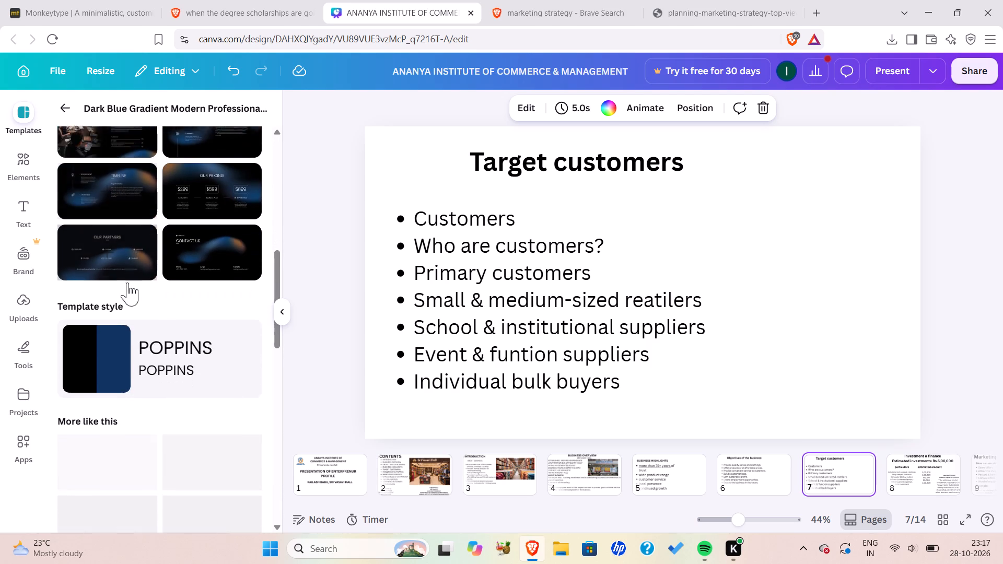
{"action": "scroll", "coordinate": [127, 283], "scroll_direction": "up", "scroll_amount": 7}
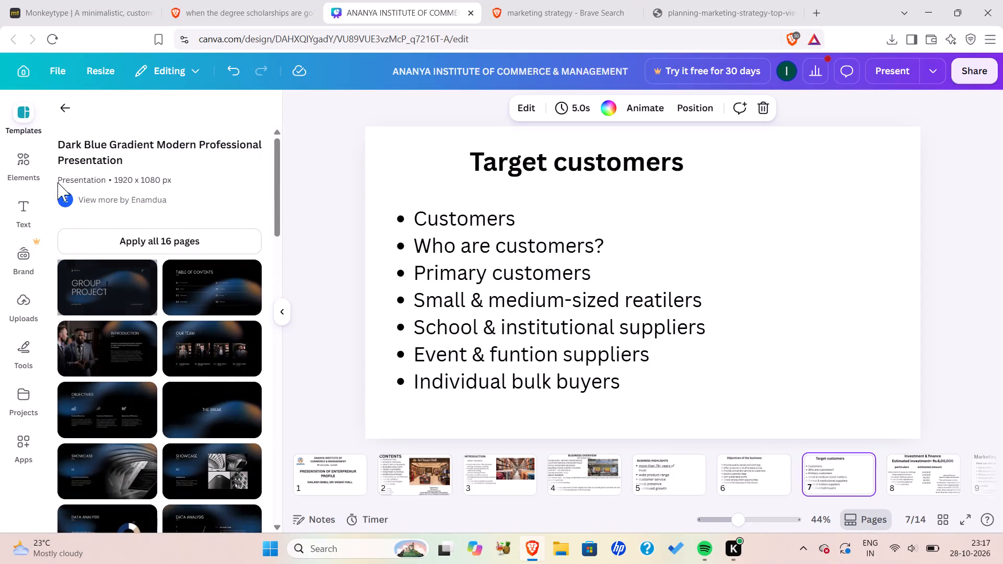
{"action": "left_click", "coordinate": [72, 103]}
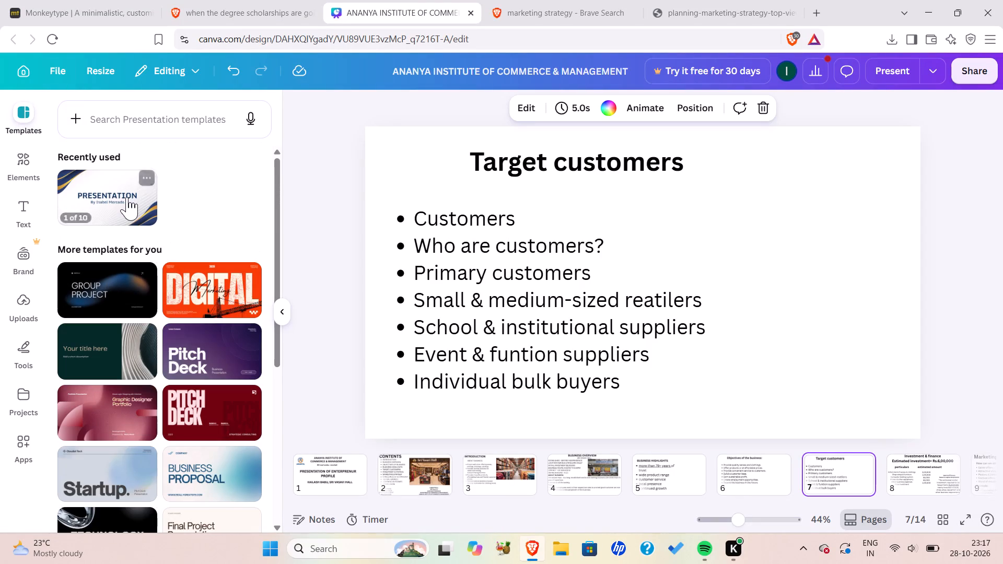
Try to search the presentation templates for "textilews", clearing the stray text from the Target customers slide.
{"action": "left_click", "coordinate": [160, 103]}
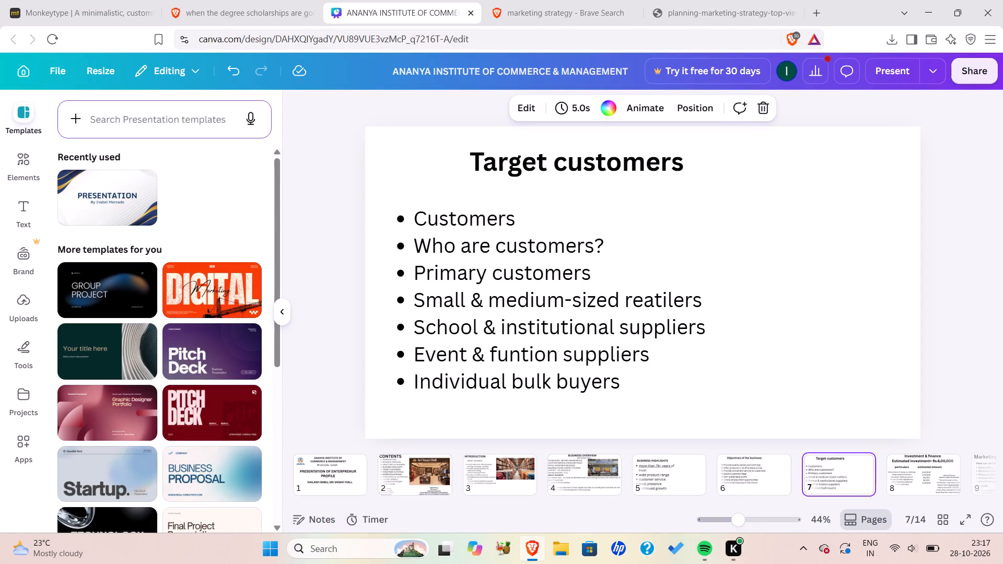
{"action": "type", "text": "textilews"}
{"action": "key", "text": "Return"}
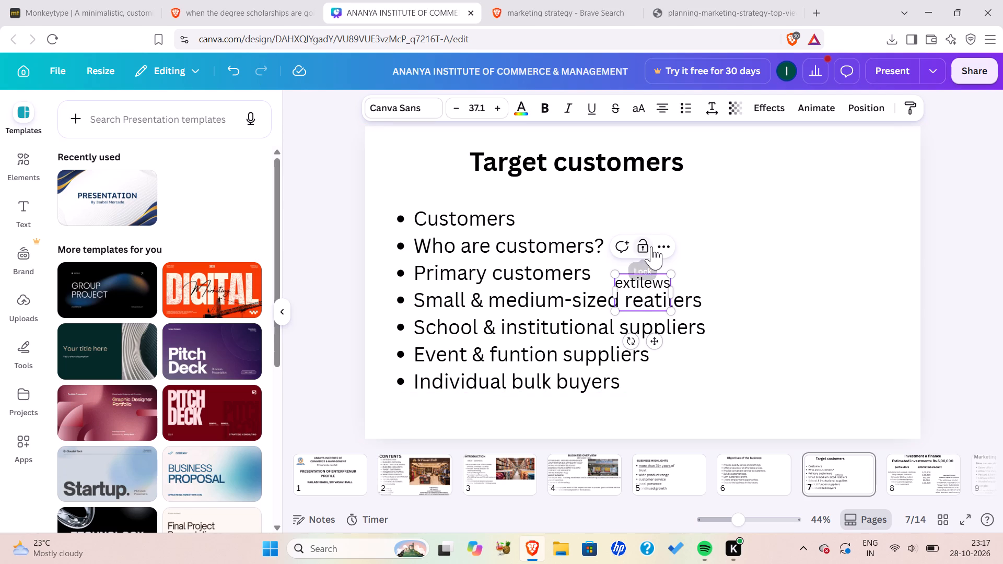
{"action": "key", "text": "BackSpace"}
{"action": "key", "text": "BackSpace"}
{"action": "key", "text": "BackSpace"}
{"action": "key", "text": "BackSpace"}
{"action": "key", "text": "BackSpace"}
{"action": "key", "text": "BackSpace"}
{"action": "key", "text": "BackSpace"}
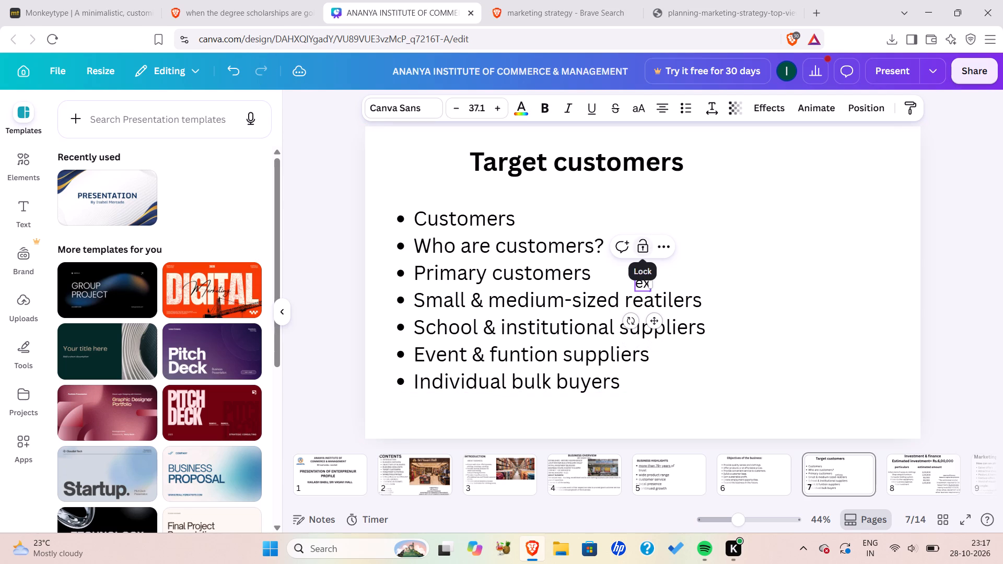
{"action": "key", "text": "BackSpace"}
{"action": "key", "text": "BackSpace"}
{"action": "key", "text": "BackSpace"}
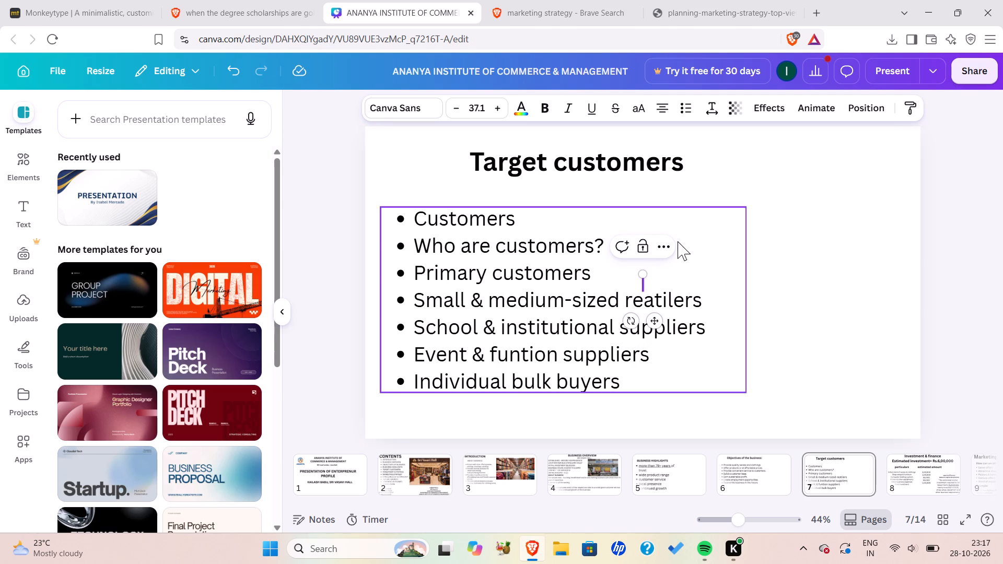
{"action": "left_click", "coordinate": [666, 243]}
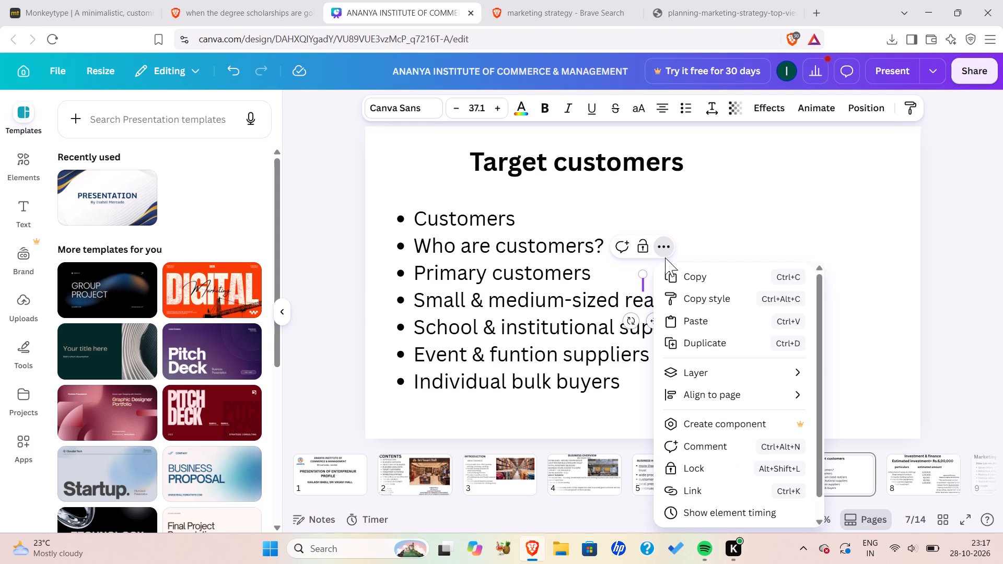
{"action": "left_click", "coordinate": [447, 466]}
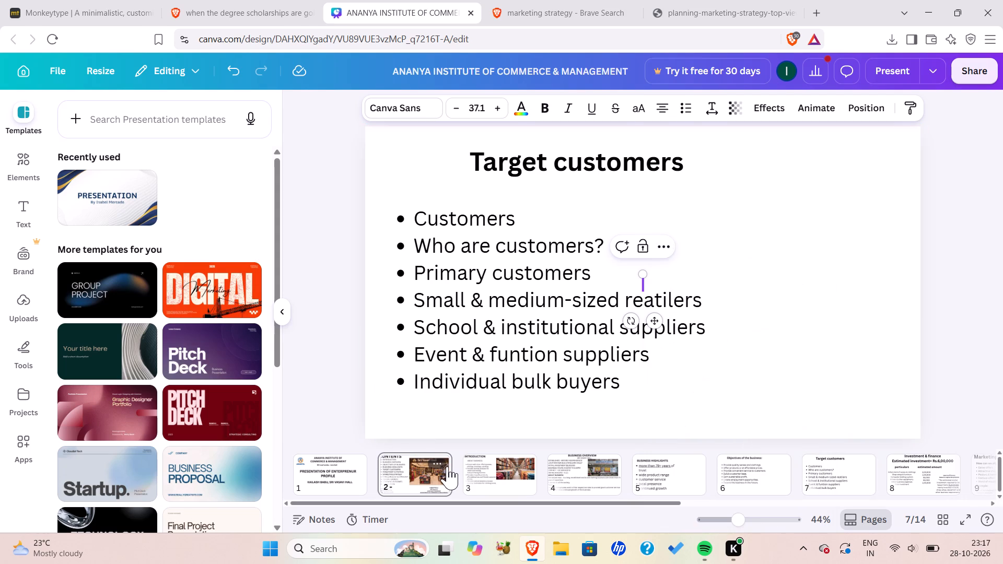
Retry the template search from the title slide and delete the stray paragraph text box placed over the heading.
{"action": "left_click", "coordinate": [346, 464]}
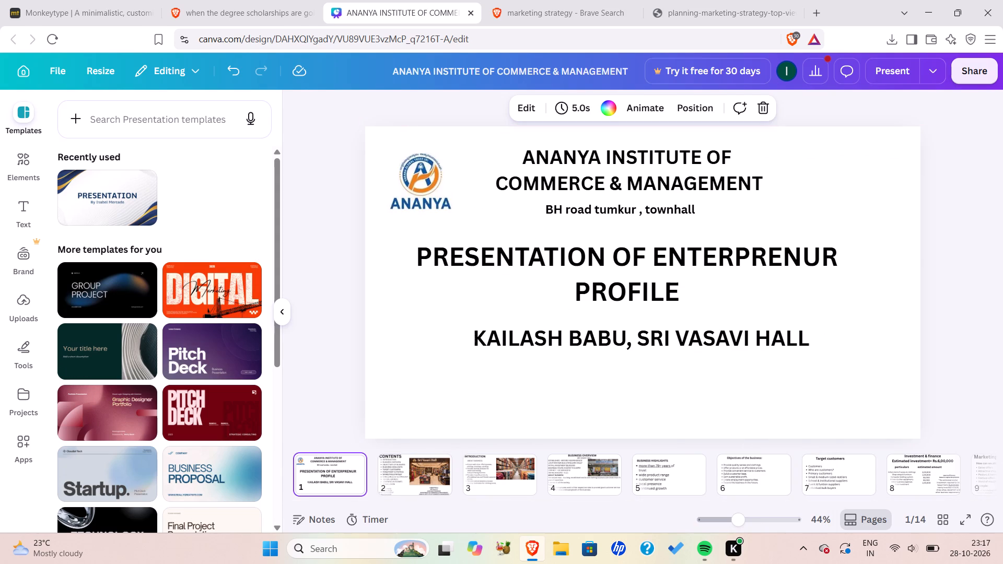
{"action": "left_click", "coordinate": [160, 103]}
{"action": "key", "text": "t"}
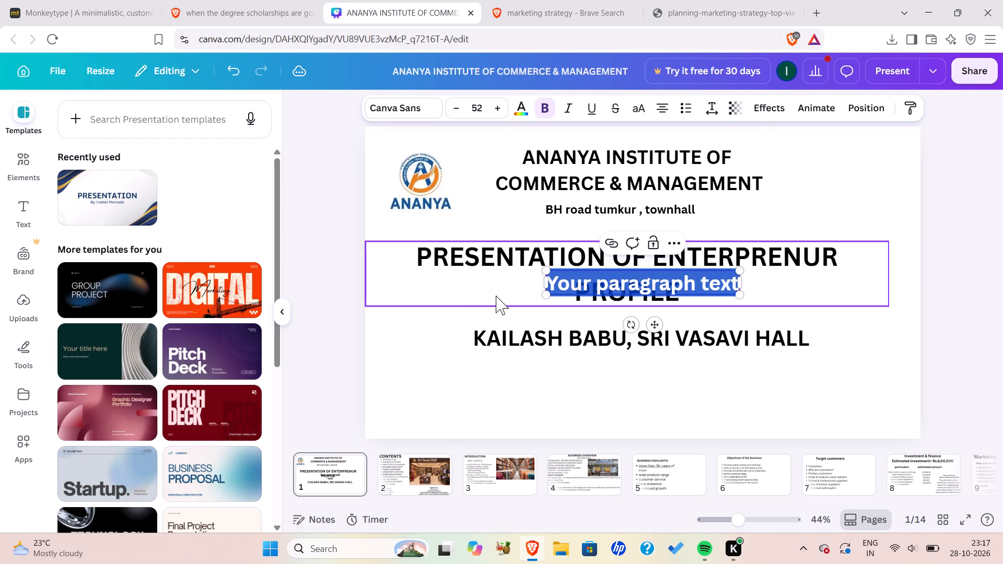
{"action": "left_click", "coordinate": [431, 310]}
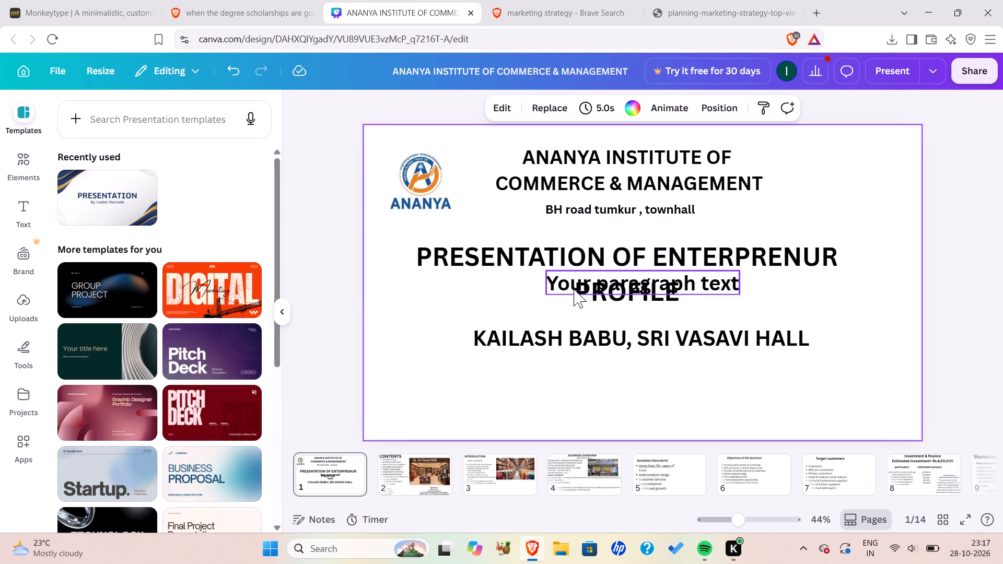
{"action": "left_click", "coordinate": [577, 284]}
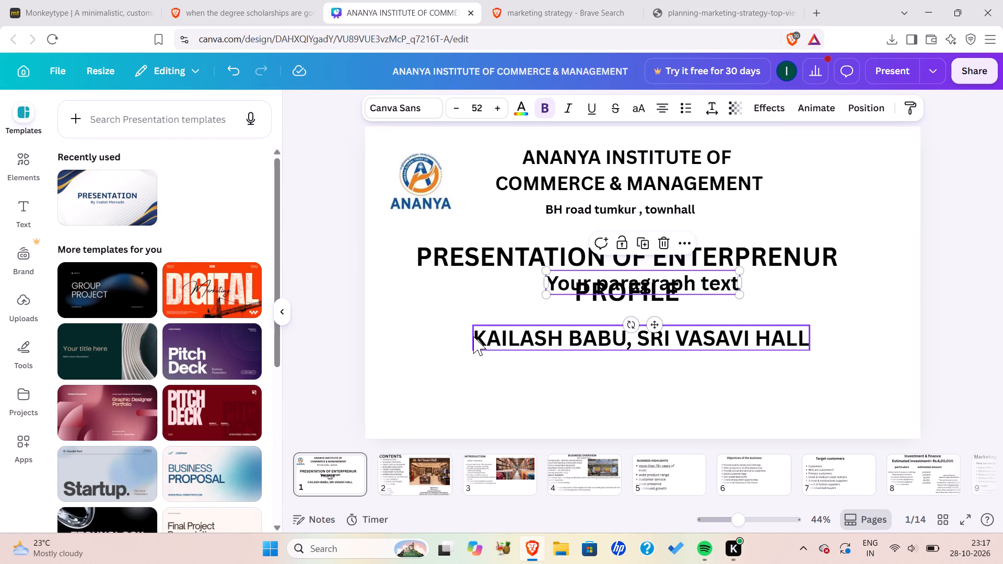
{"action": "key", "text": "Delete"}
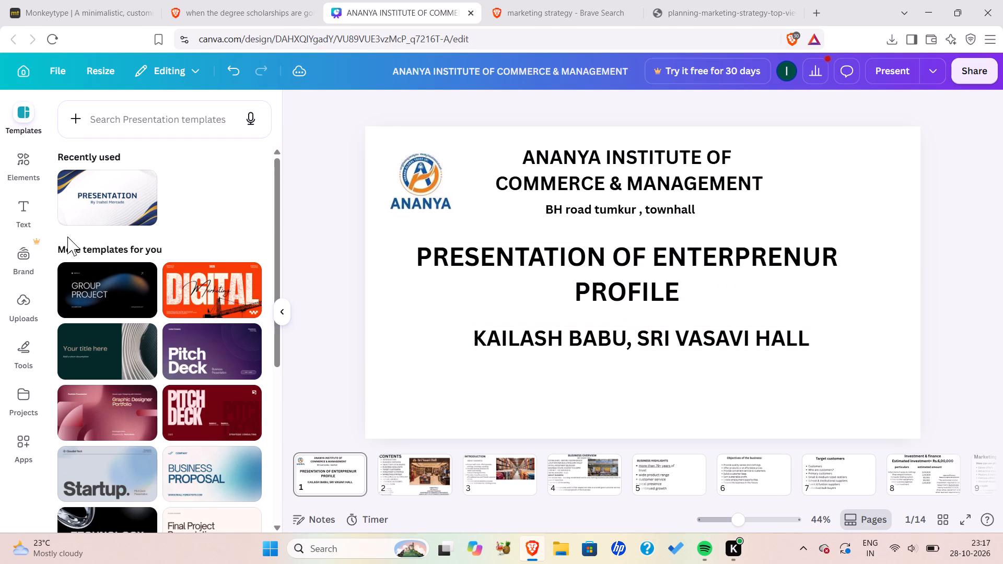
Look through more presentation templates and preview the pages of the white, beige and brown Final Project Presentation template.
{"action": "scroll", "coordinate": [103, 282], "scroll_direction": "down", "scroll_amount": 1}
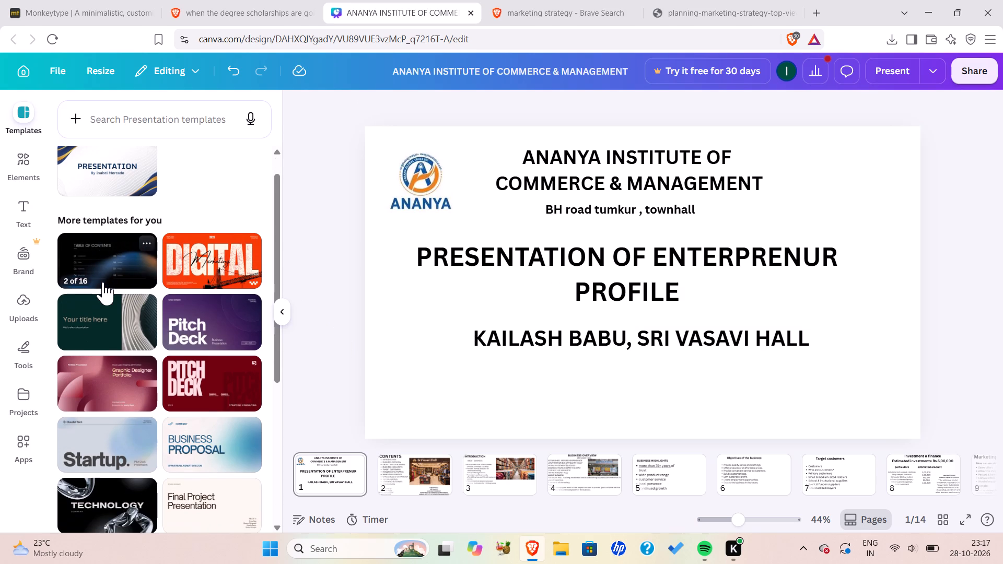
{"action": "scroll", "coordinate": [103, 282], "scroll_direction": "down", "scroll_amount": 2}
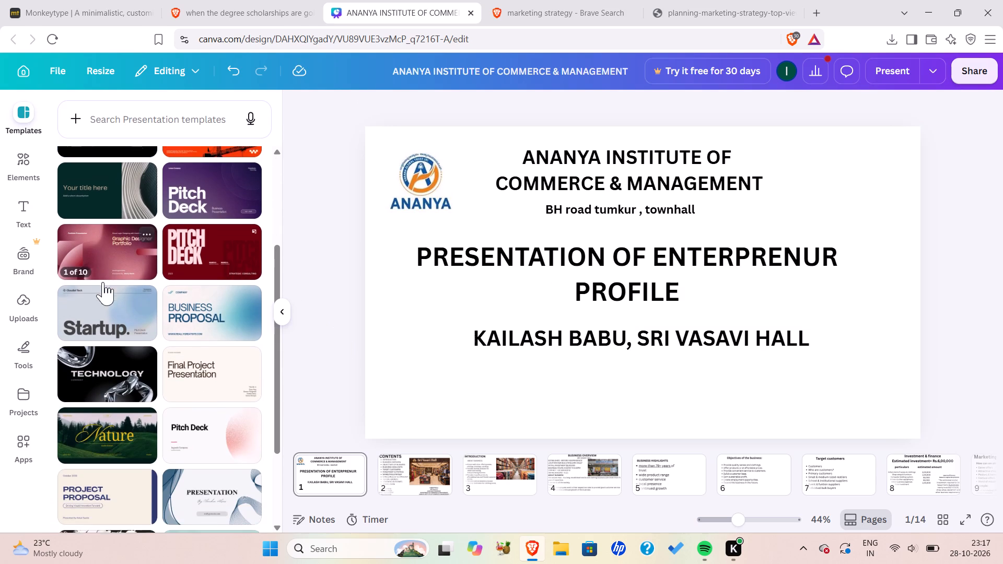
{"action": "scroll", "coordinate": [103, 282], "scroll_direction": "down", "scroll_amount": 3}
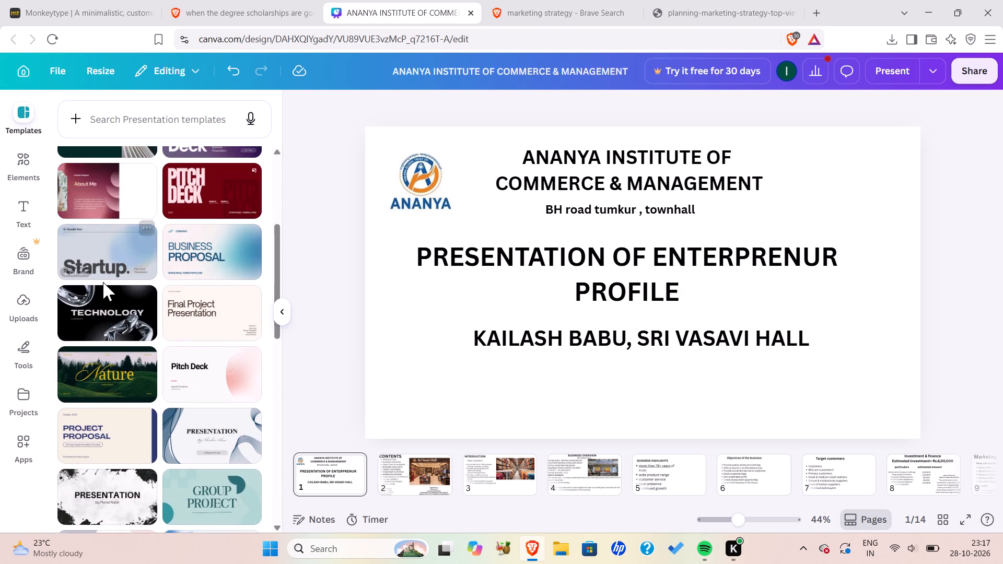
{"action": "scroll", "coordinate": [103, 282], "scroll_direction": "down", "scroll_amount": 1}
{"action": "scroll", "coordinate": [103, 282], "scroll_direction": "right", "scroll_amount": 1}
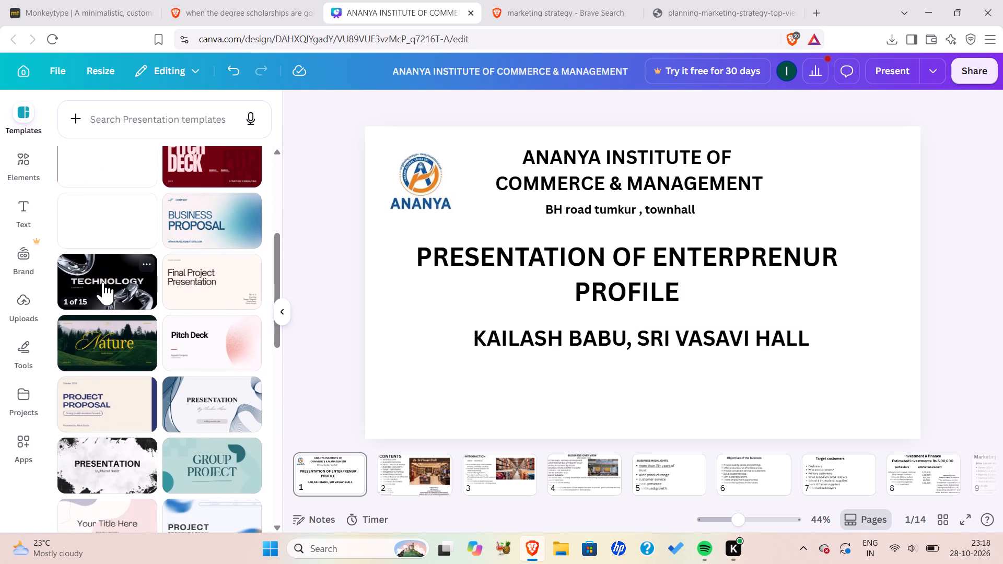
{"action": "left_click", "coordinate": [198, 277]}
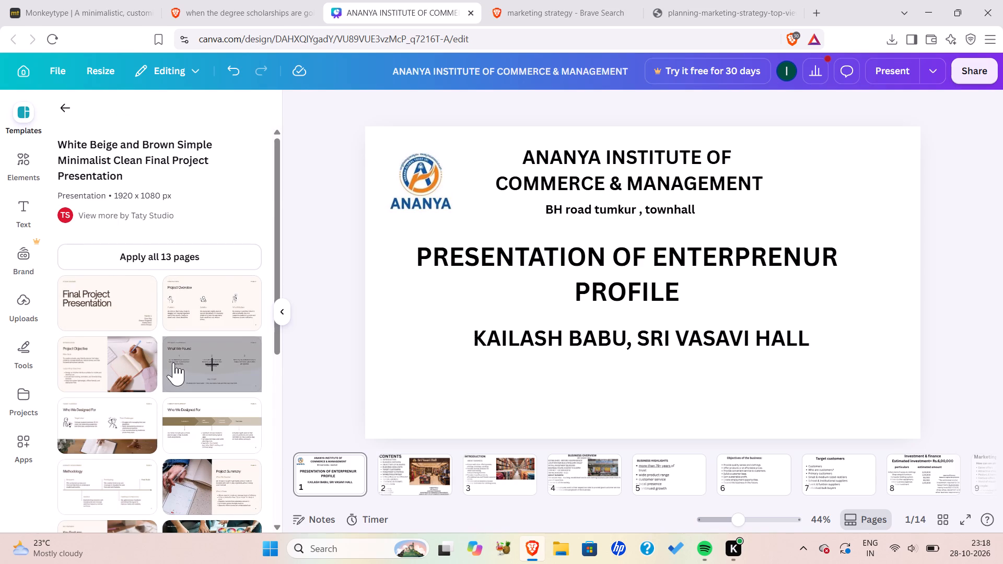
{"action": "scroll", "coordinate": [173, 362], "scroll_direction": "down", "scroll_amount": 4}
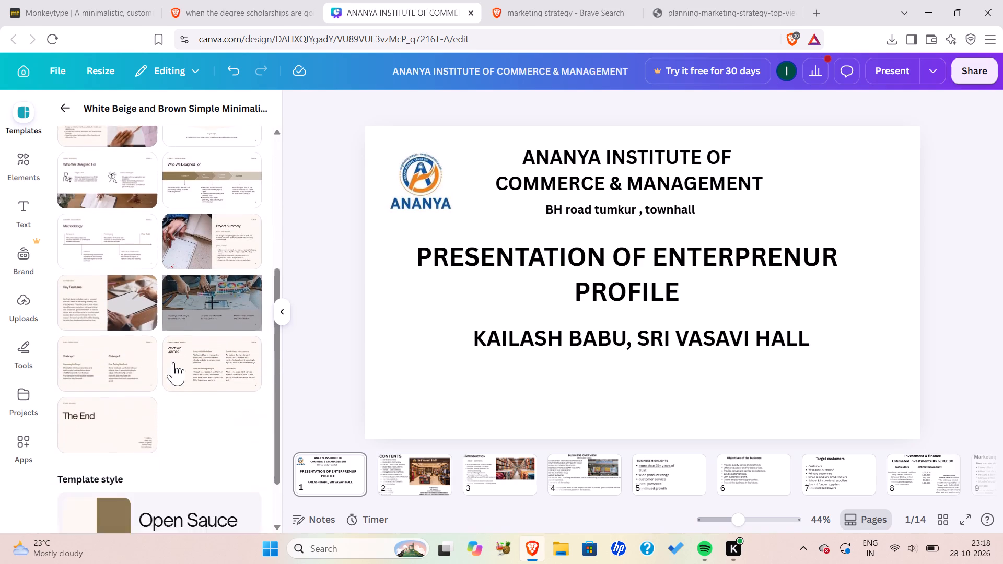
{"action": "scroll", "coordinate": [173, 362], "scroll_direction": "down", "scroll_amount": 5}
{"action": "scroll", "coordinate": [173, 362], "scroll_direction": "up", "scroll_amount": 8}
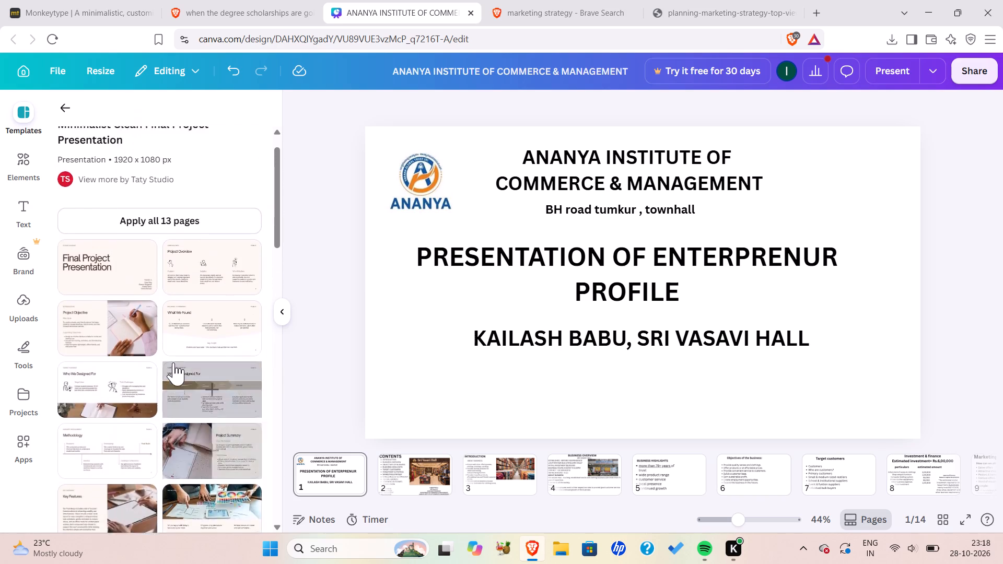
{"action": "scroll", "coordinate": [173, 362], "scroll_direction": "up", "scroll_amount": 2}
{"action": "left_click", "coordinate": [65, 101]}
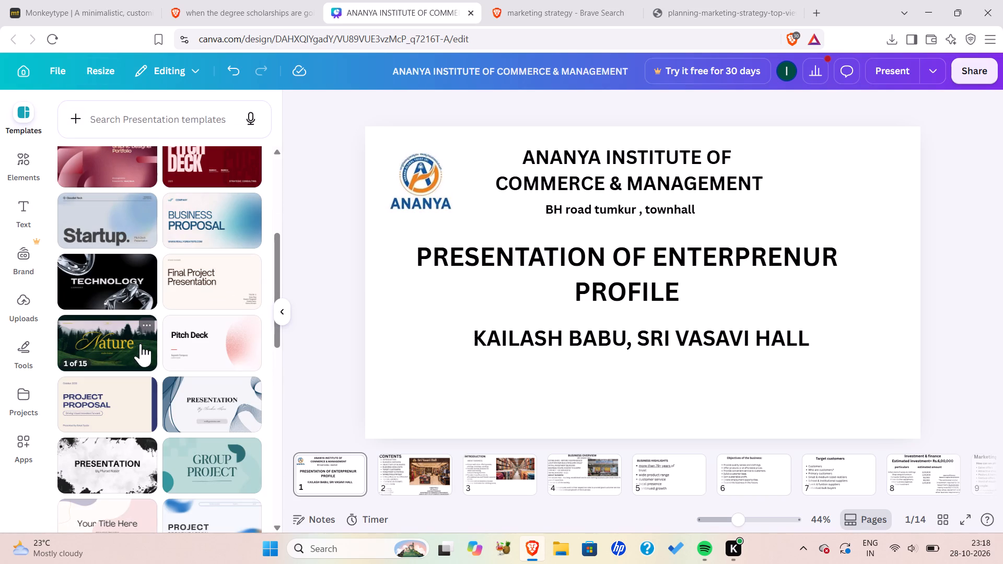
Browse further presentation templates and open the Black White Grunge Project Presentation template for a preview, returning to the template list.
{"action": "scroll", "coordinate": [141, 344], "scroll_direction": "down", "scroll_amount": 2}
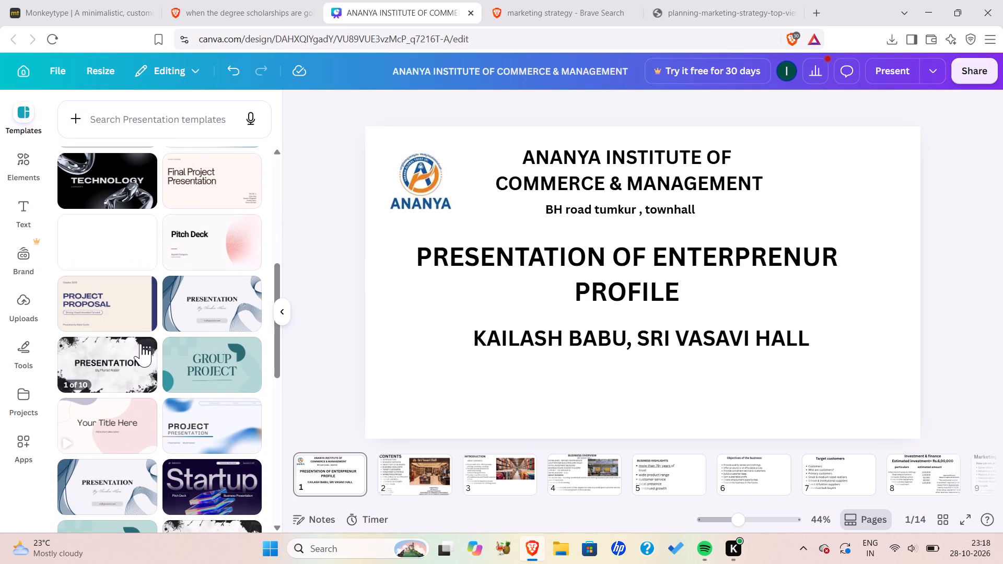
{"action": "left_click", "coordinate": [141, 344]}
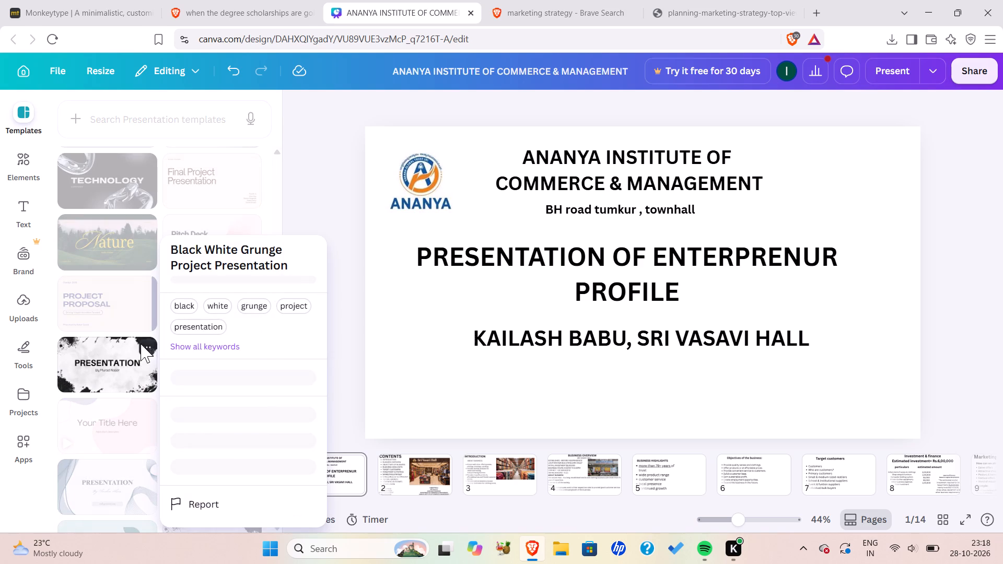
{"action": "left_click", "coordinate": [109, 354]}
{"action": "left_click", "coordinate": [109, 354]}
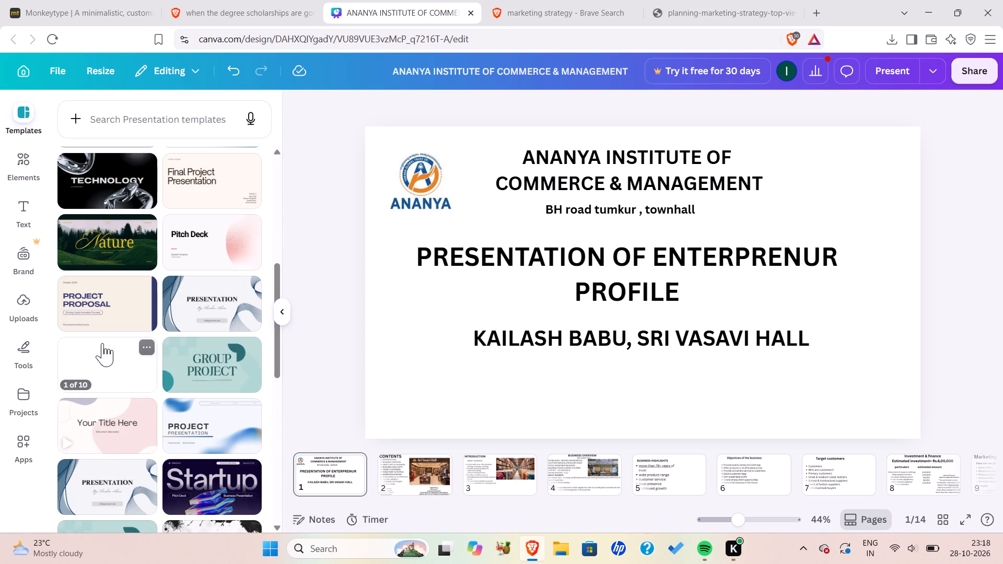
{"action": "left_click", "coordinate": [177, 323]}
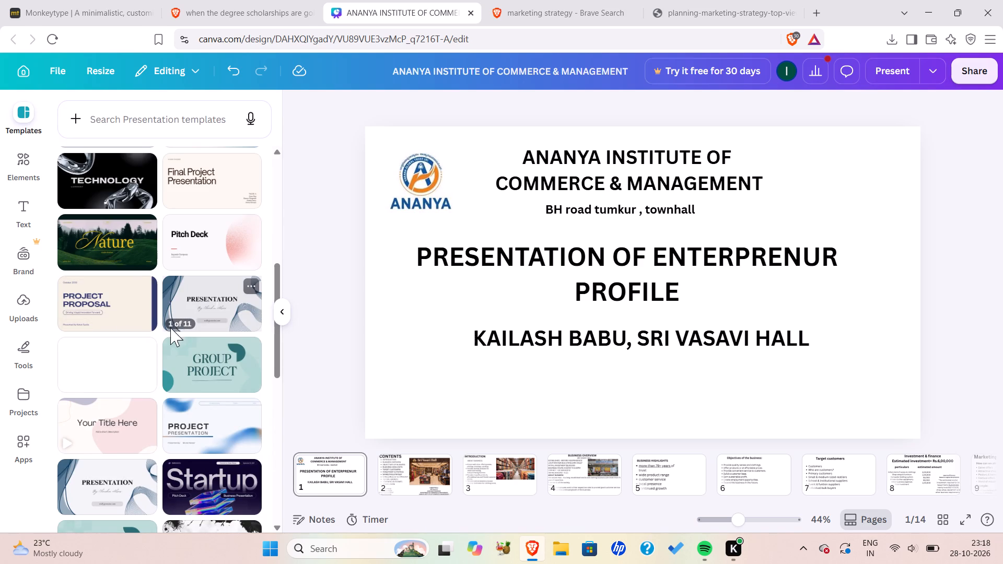
{"action": "scroll", "coordinate": [189, 352], "scroll_direction": "down", "scroll_amount": 2}
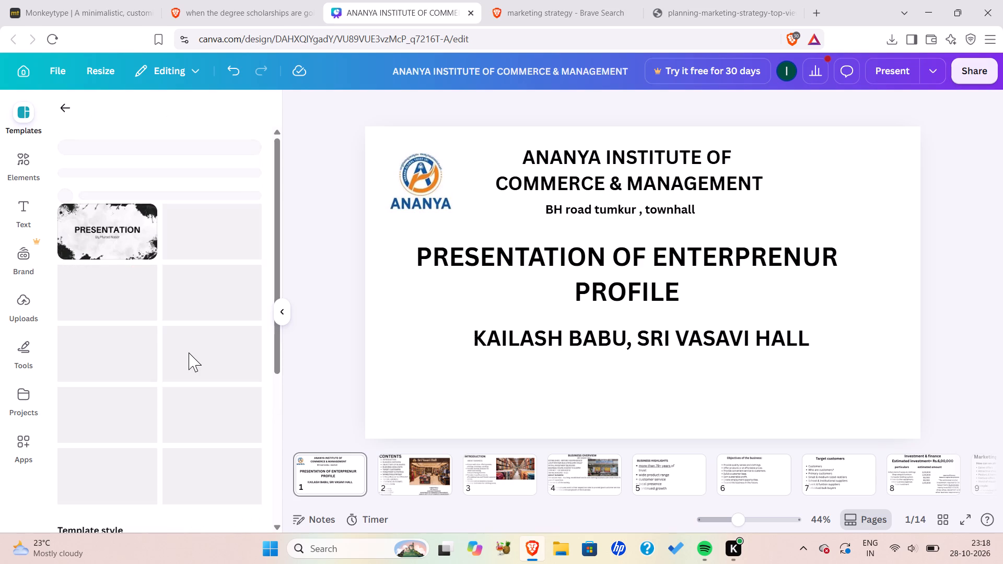
{"action": "scroll", "coordinate": [189, 352], "scroll_direction": "down", "scroll_amount": 1}
{"action": "left_click", "coordinate": [65, 119]}
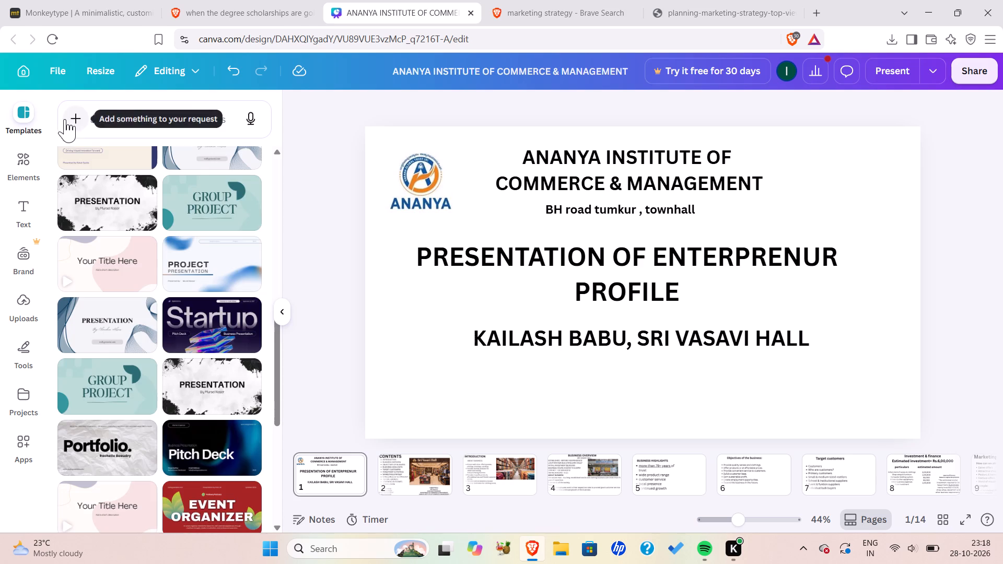
Look through more presentation templates and preview the pages of the Red Green and Yellow Modern Event Organizer Presentation template.
{"action": "scroll", "coordinate": [182, 304], "scroll_direction": "down", "scroll_amount": 2}
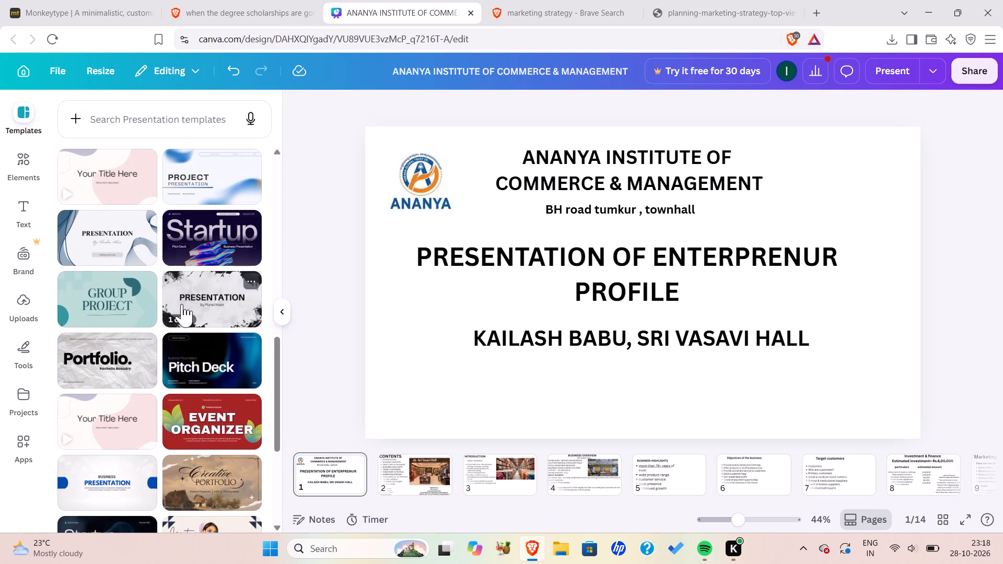
{"action": "scroll", "coordinate": [182, 304], "scroll_direction": "down", "scroll_amount": 1}
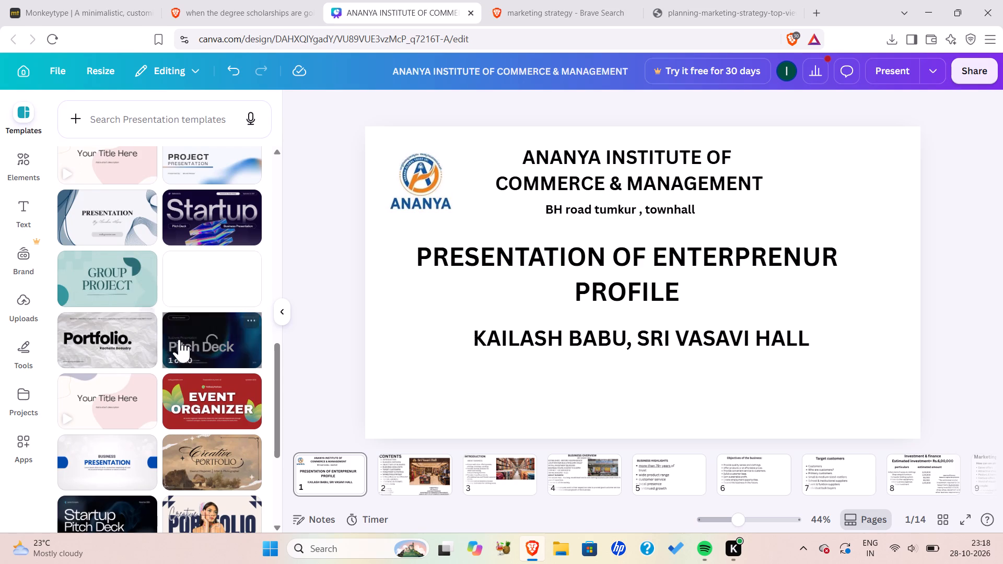
{"action": "left_click", "coordinate": [186, 391]}
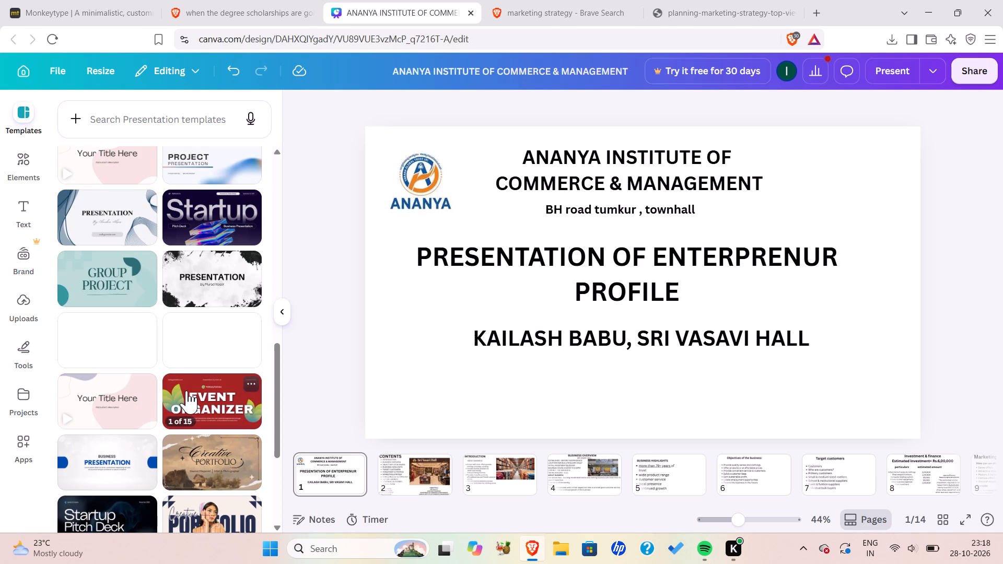
{"action": "left_click", "coordinate": [186, 391]}
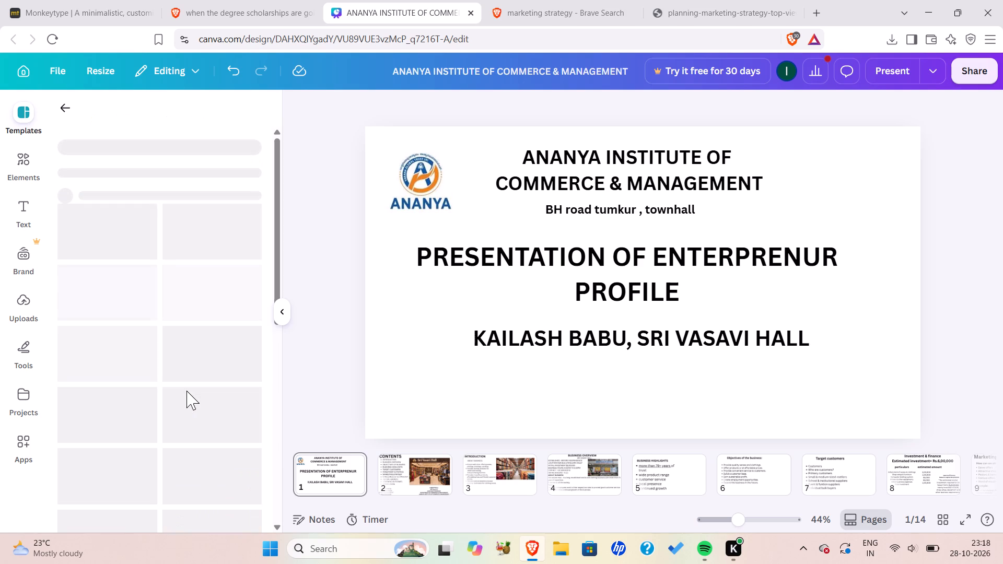
{"action": "scroll", "coordinate": [186, 391], "scroll_direction": "down", "scroll_amount": 1}
{"action": "scroll", "coordinate": [186, 391], "scroll_direction": "up", "scroll_amount": 1}
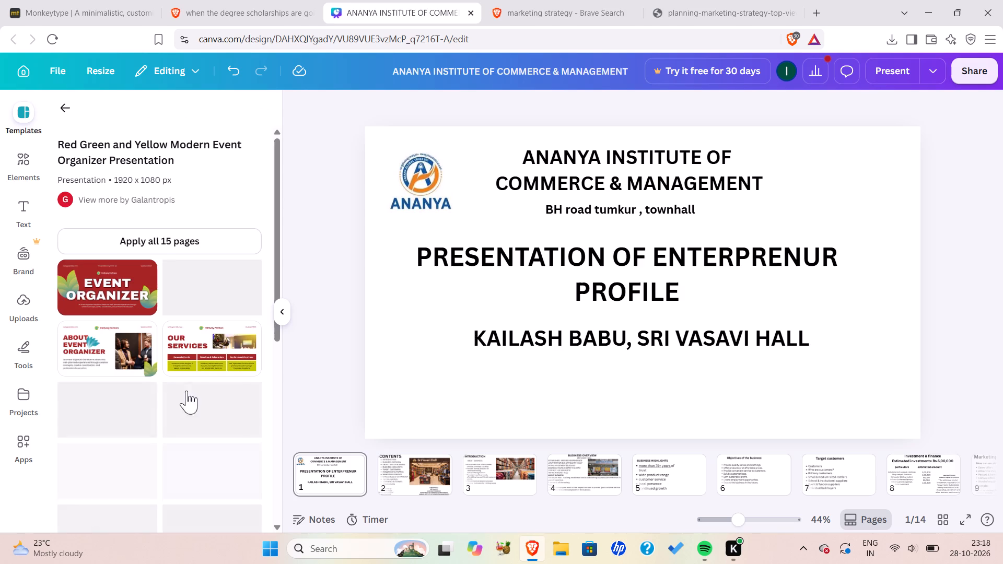
{"action": "scroll", "coordinate": [186, 391], "scroll_direction": "down", "scroll_amount": 1}
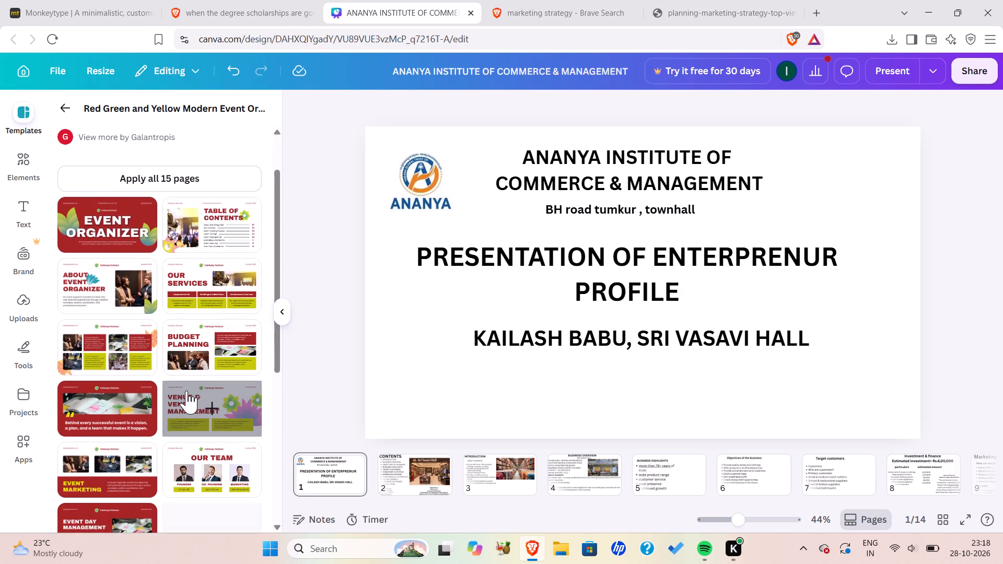
{"action": "scroll", "coordinate": [186, 391], "scroll_direction": "down", "scroll_amount": 4}
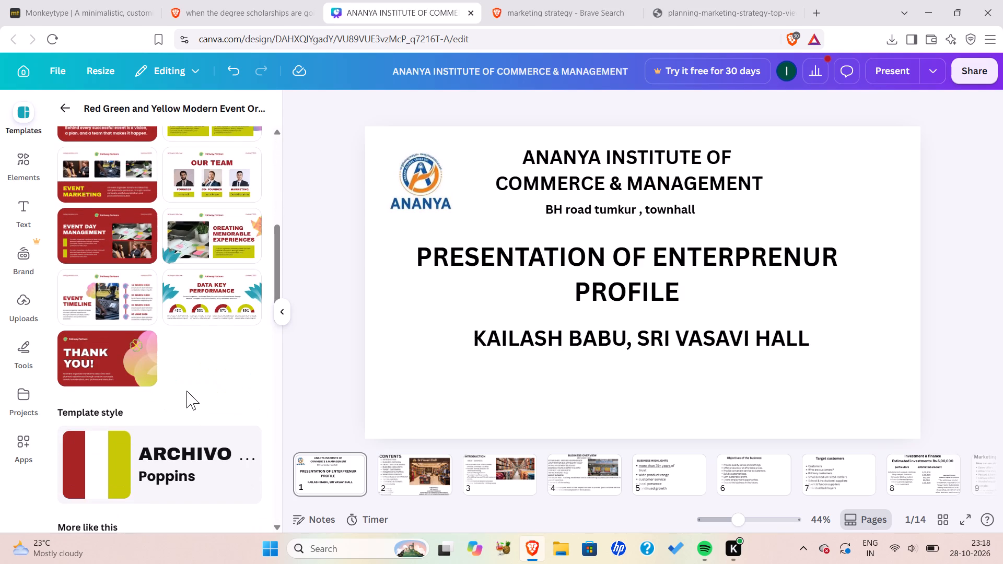
{"action": "scroll", "coordinate": [186, 391], "scroll_direction": "up", "scroll_amount": 5}
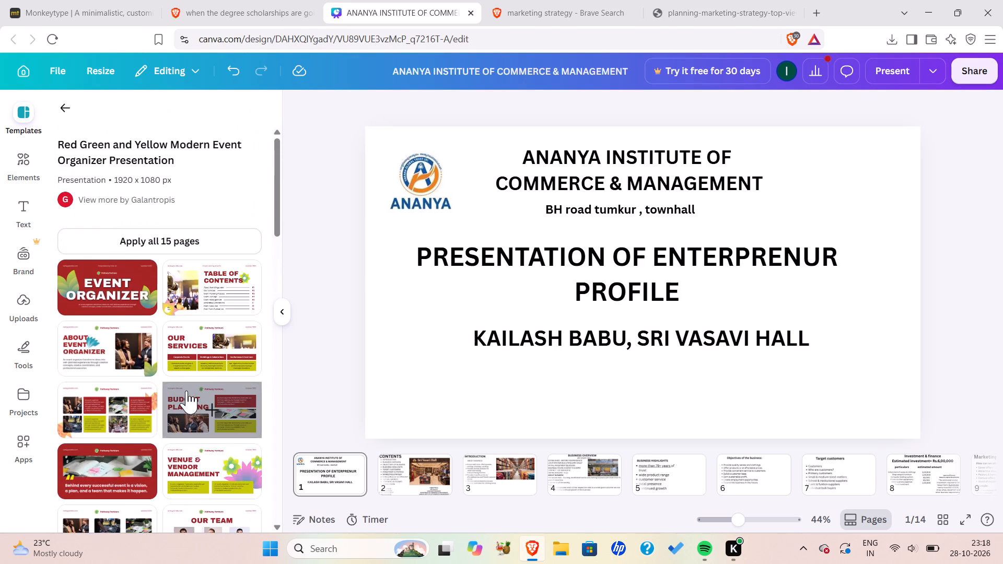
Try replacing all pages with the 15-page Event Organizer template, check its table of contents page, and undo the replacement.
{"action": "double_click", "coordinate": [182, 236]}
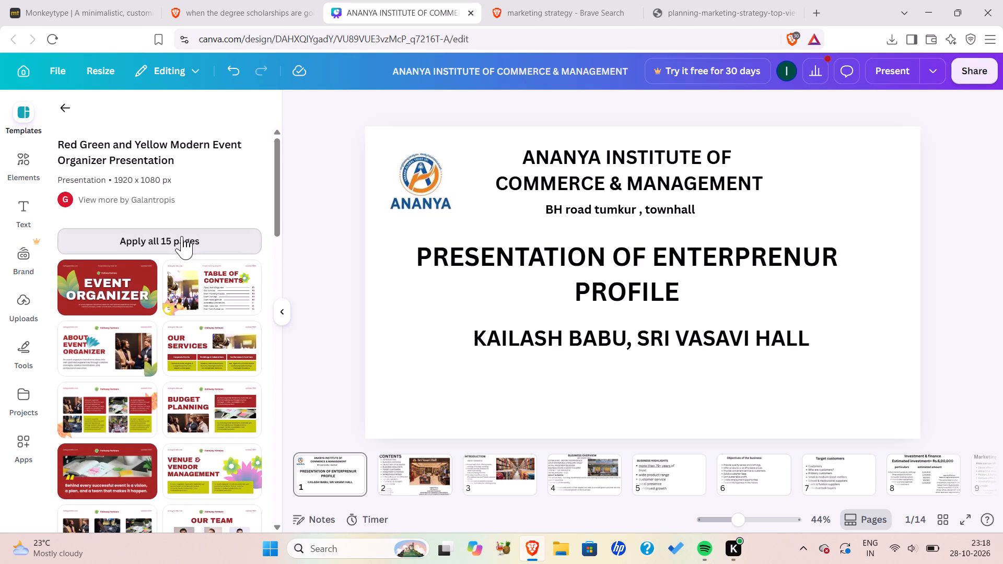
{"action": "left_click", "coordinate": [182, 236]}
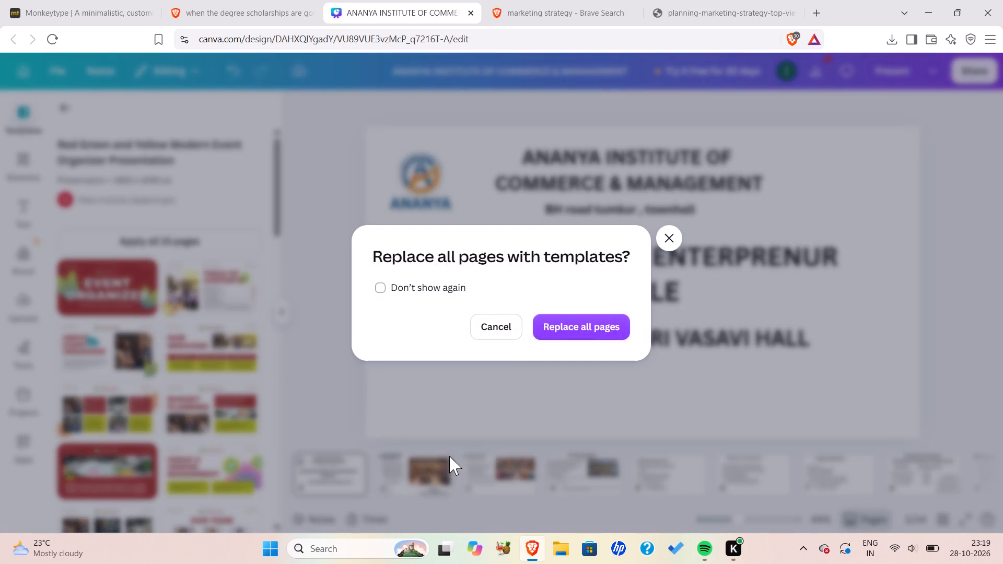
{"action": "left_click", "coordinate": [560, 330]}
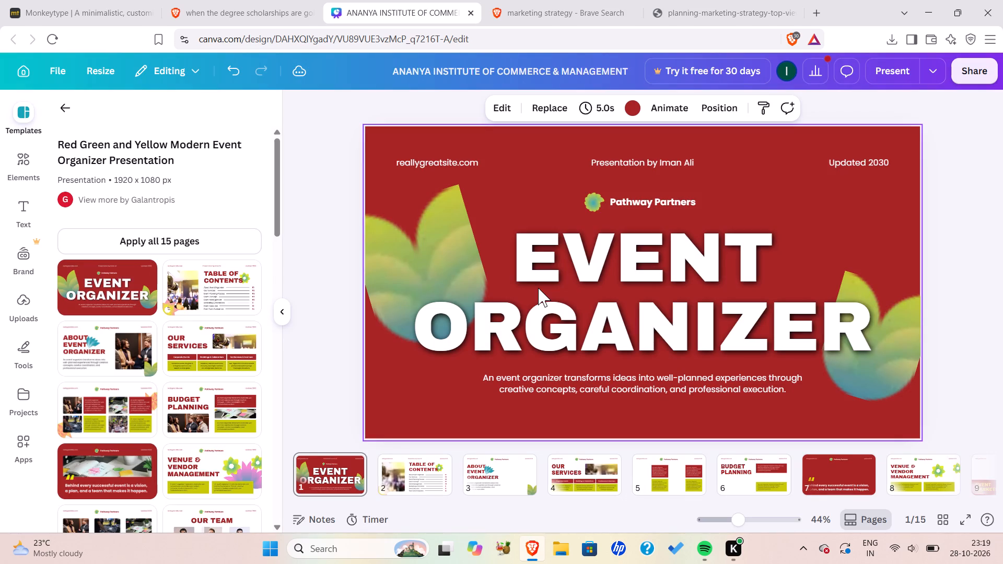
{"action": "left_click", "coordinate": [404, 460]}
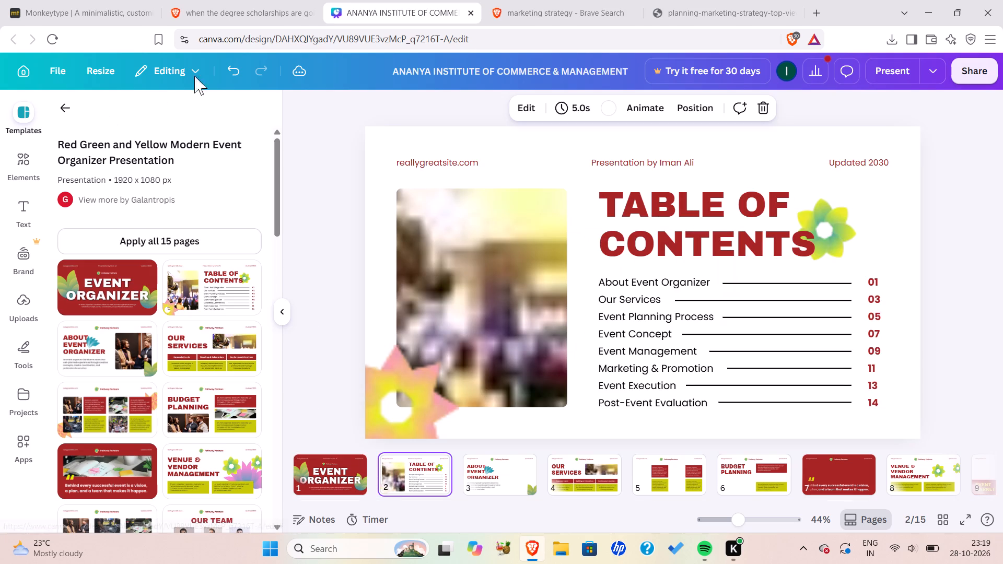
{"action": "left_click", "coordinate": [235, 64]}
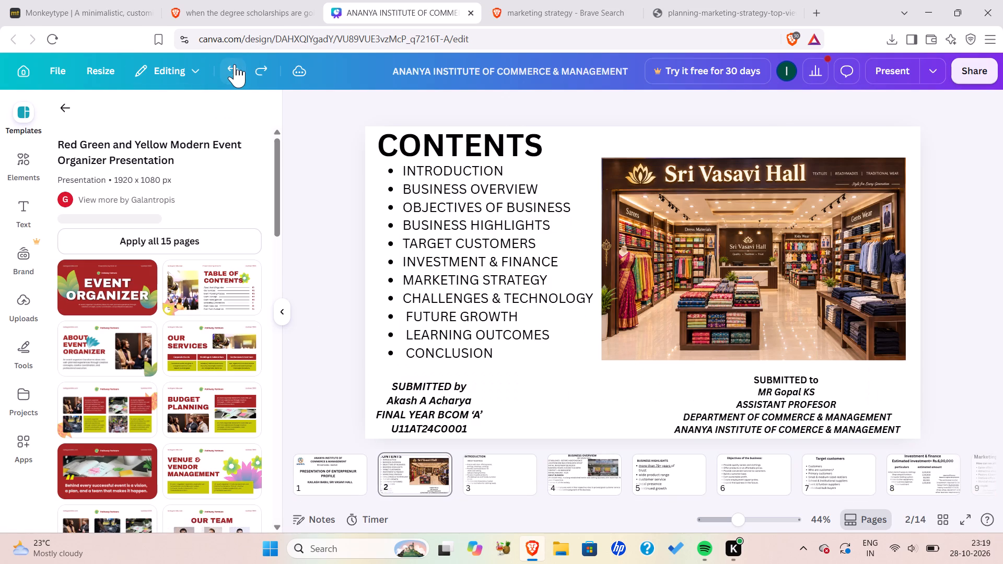
Preview the pages of the recently used Blue Modern Elegant Presentation template and return to the template list.
{"action": "left_click", "coordinate": [59, 103]}
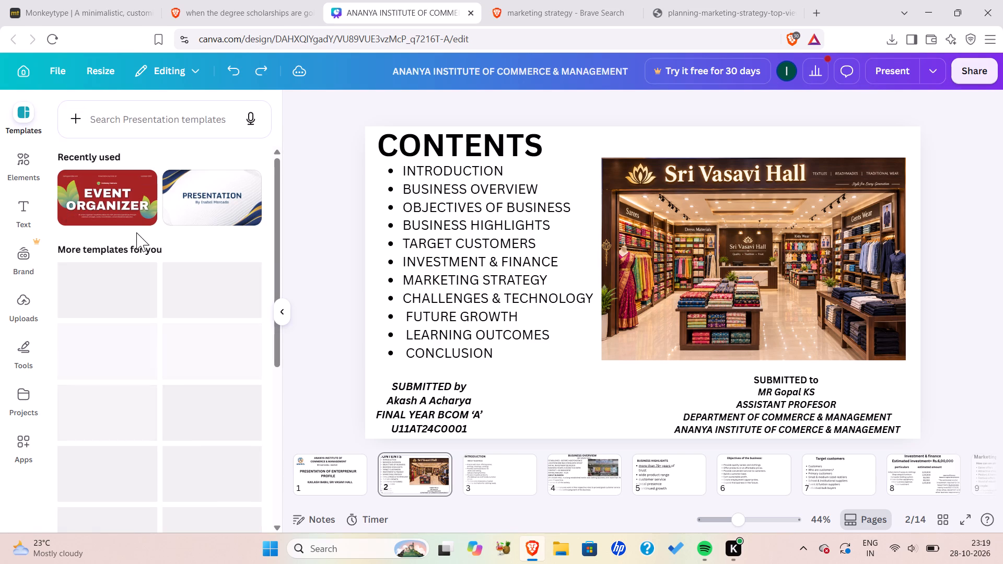
{"action": "left_click", "coordinate": [207, 204]}
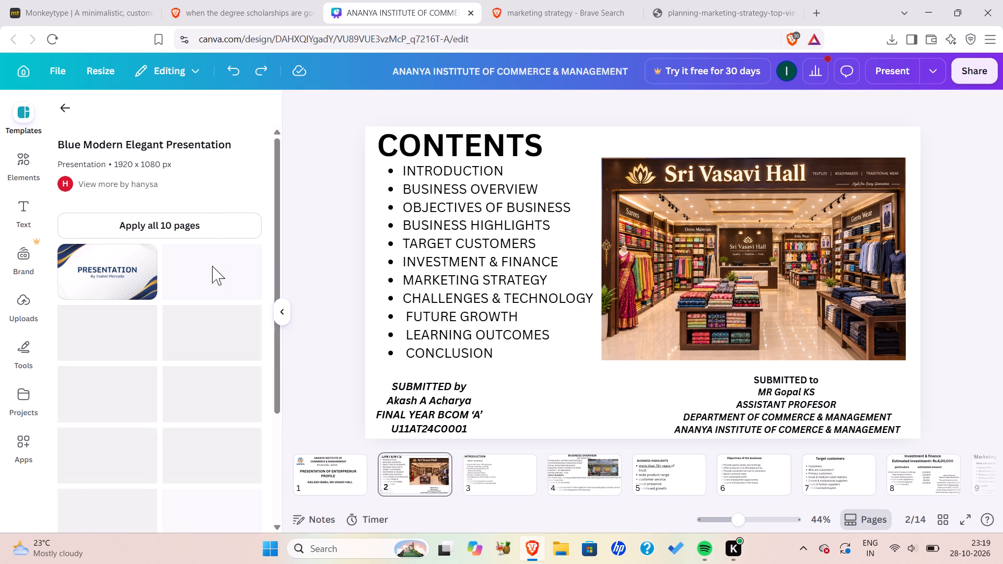
{"action": "left_click", "coordinate": [63, 102]}
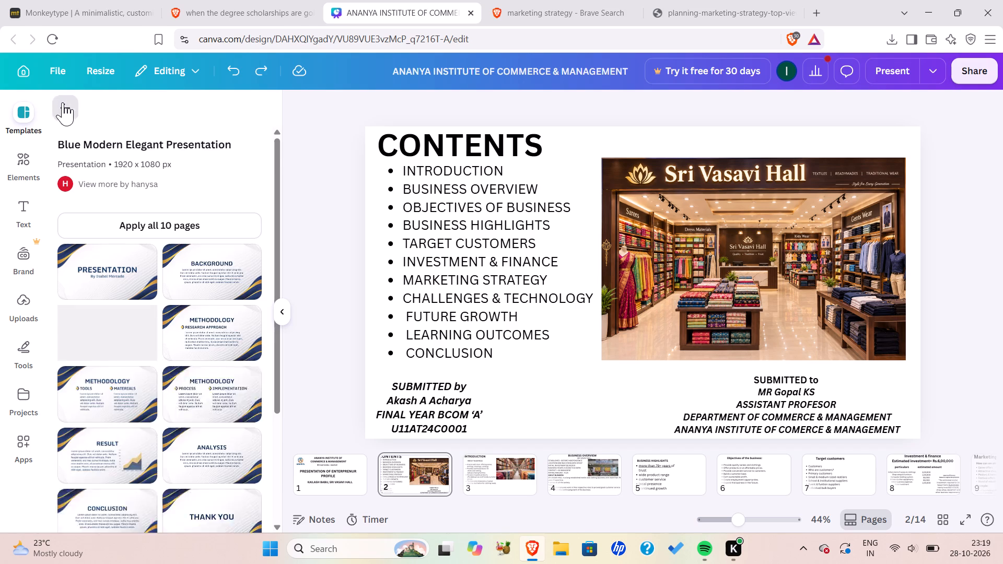
Browse further presentation templates and open the White Blue and Grey Modern Startup Pitch Deck Presentation template.
{"action": "scroll", "coordinate": [190, 299], "scroll_direction": "down", "scroll_amount": 1}
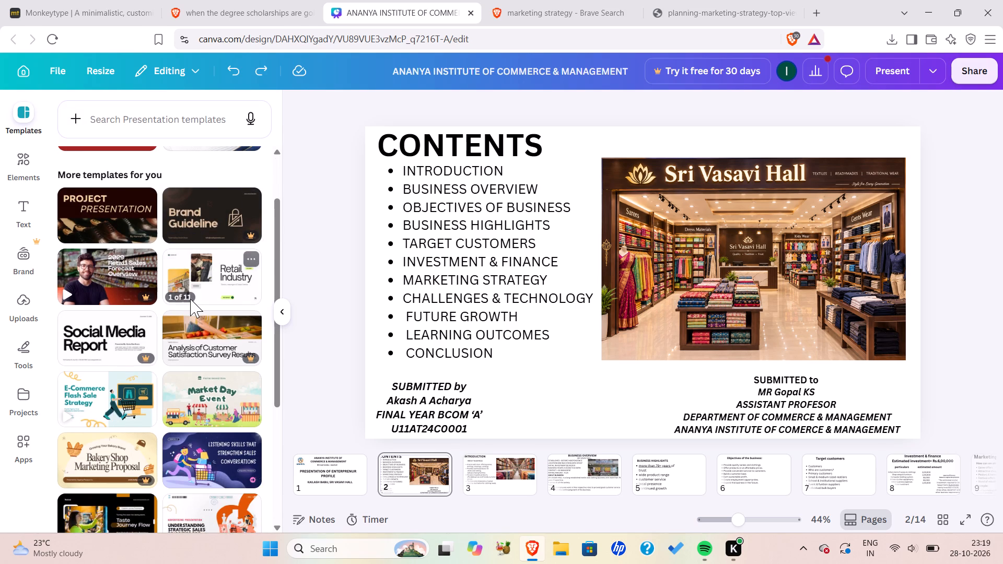
{"action": "scroll", "coordinate": [190, 299], "scroll_direction": "down", "scroll_amount": 2}
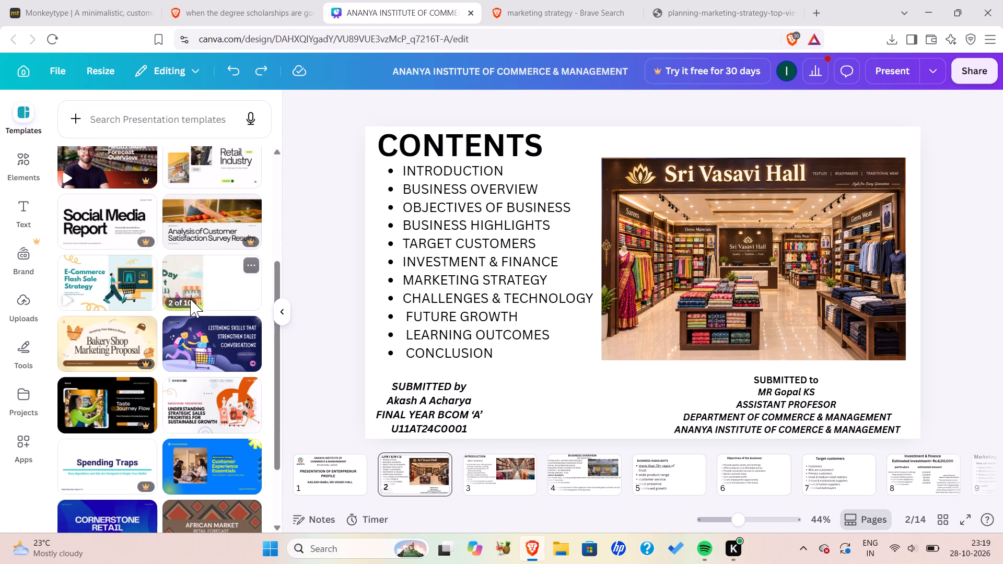
{"action": "scroll", "coordinate": [190, 299], "scroll_direction": "down", "scroll_amount": 1}
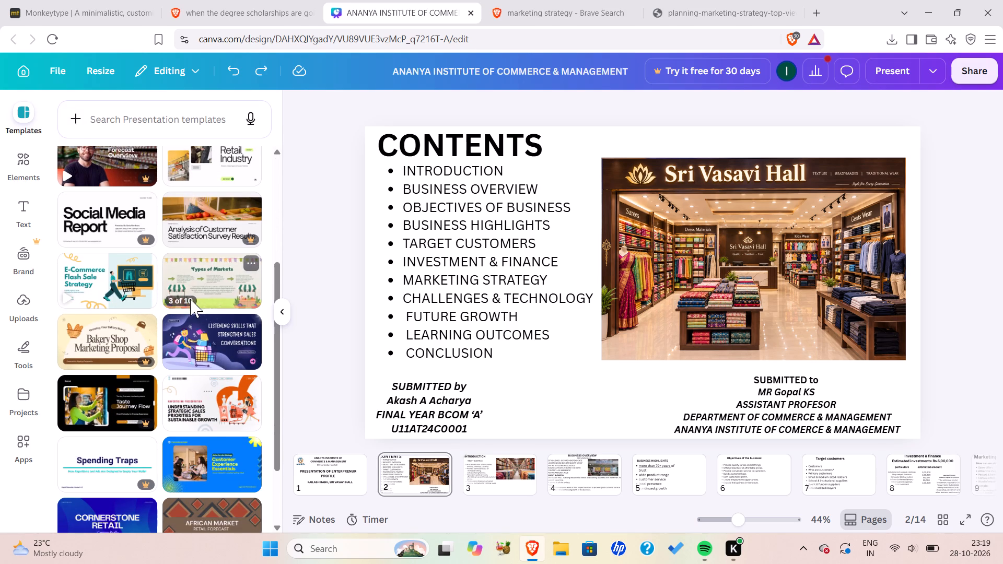
{"action": "scroll", "coordinate": [190, 299], "scroll_direction": "down", "scroll_amount": 3}
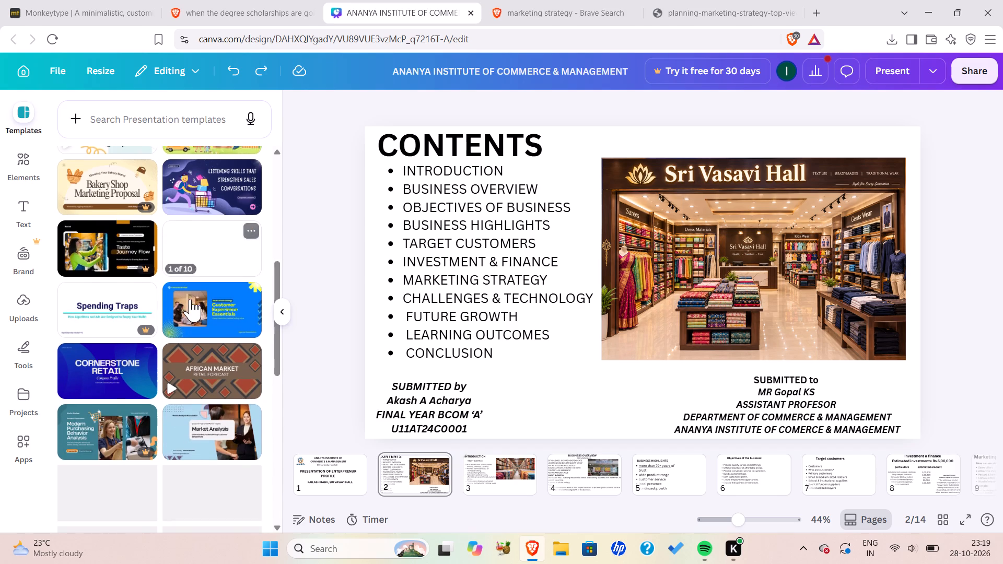
{"action": "scroll", "coordinate": [190, 299], "scroll_direction": "down", "scroll_amount": 2}
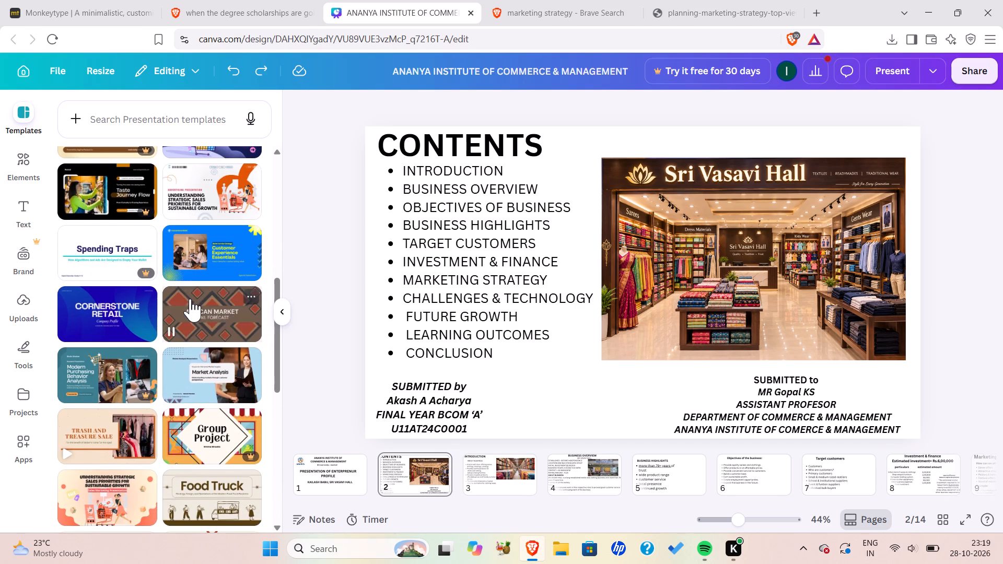
{"action": "scroll", "coordinate": [190, 299], "scroll_direction": "down", "scroll_amount": 3}
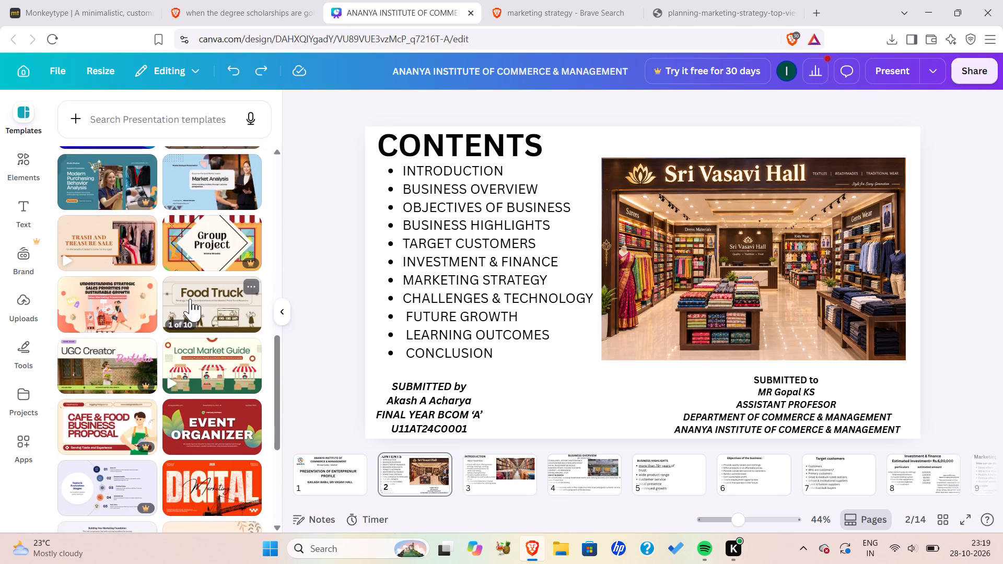
{"action": "scroll", "coordinate": [190, 299], "scroll_direction": "down", "scroll_amount": 3}
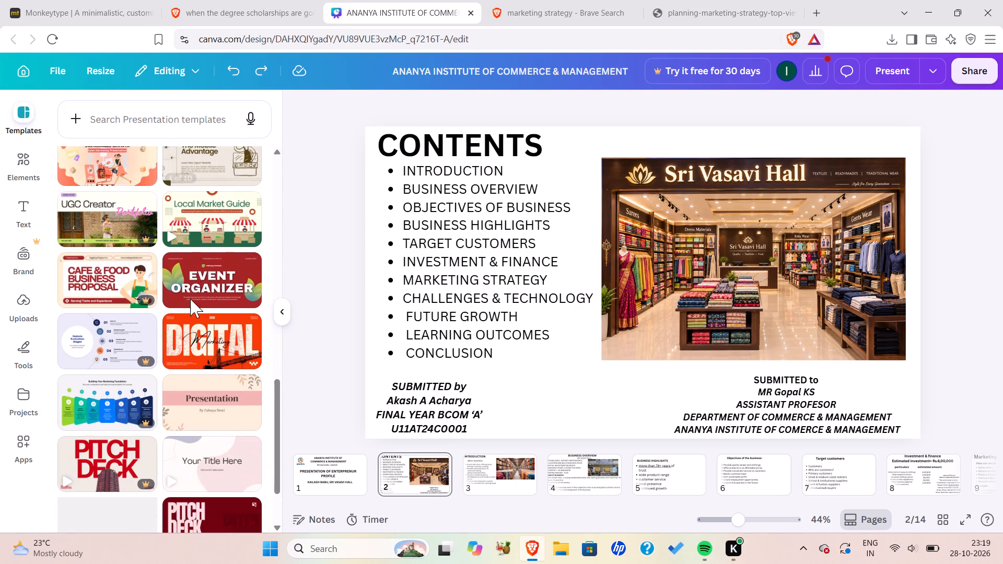
{"action": "scroll", "coordinate": [190, 299], "scroll_direction": "down", "scroll_amount": 2}
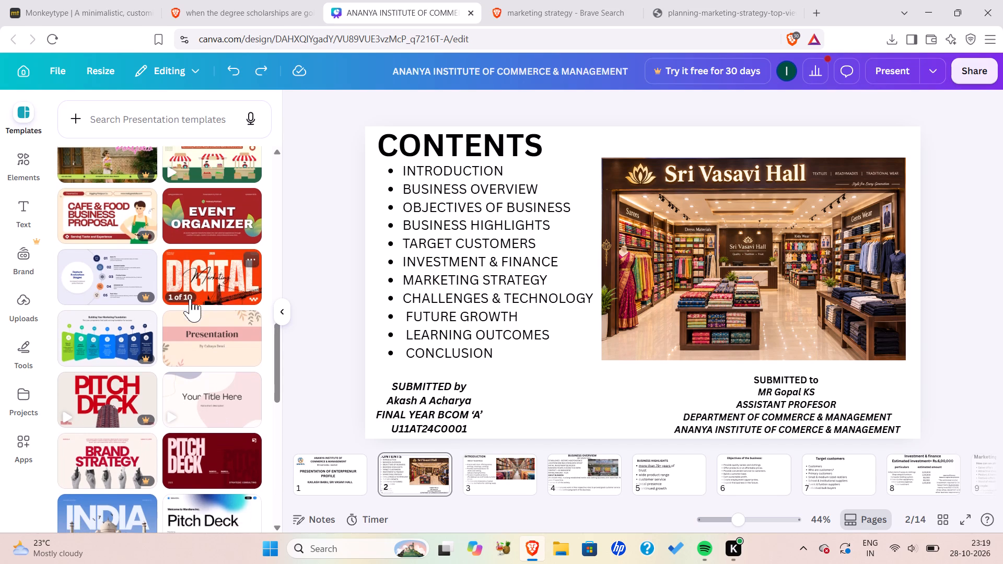
{"action": "scroll", "coordinate": [190, 299], "scroll_direction": "down", "scroll_amount": 2}
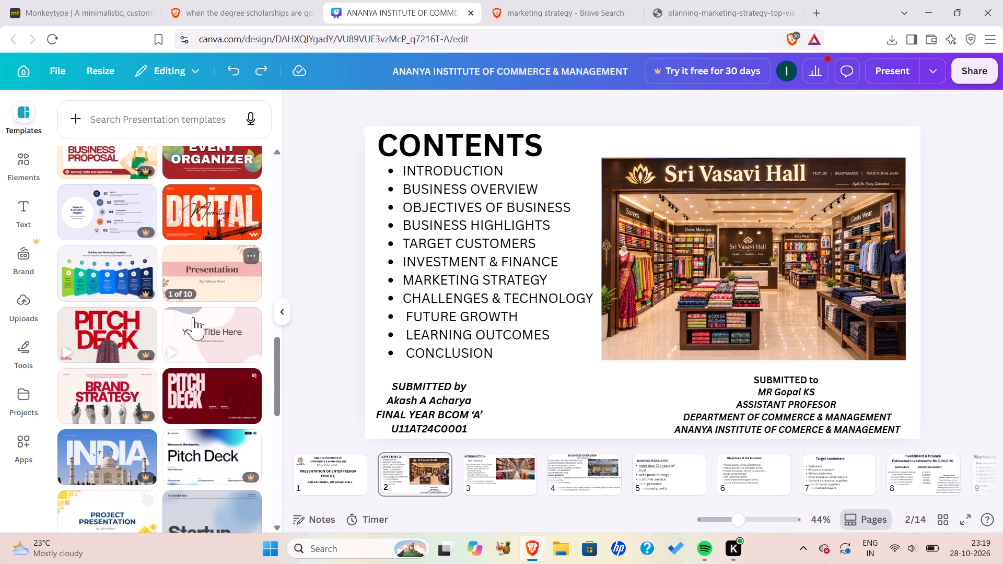
{"action": "scroll", "coordinate": [193, 317], "scroll_direction": "down", "scroll_amount": 1}
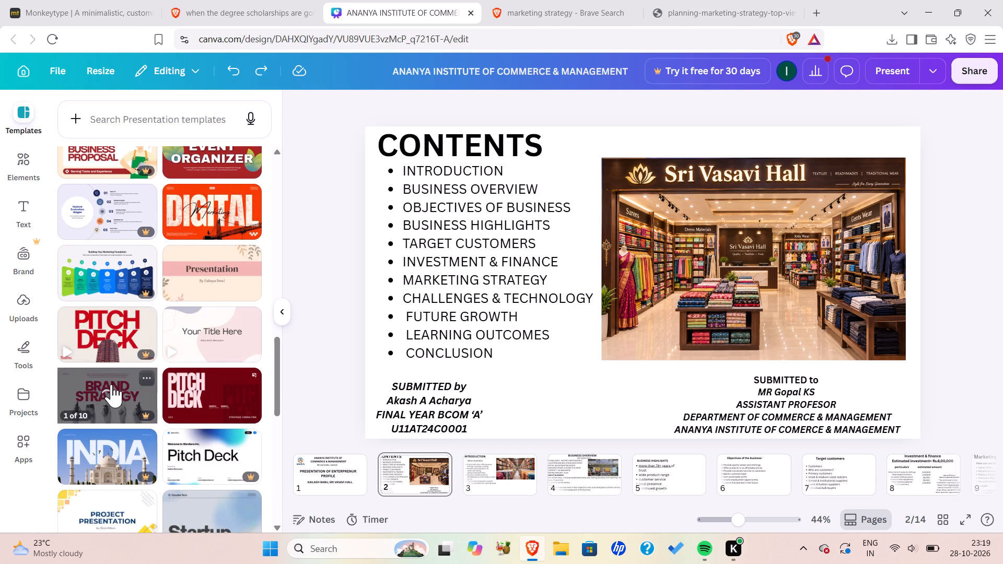
{"action": "scroll", "coordinate": [178, 386], "scroll_direction": "down", "scroll_amount": 2}
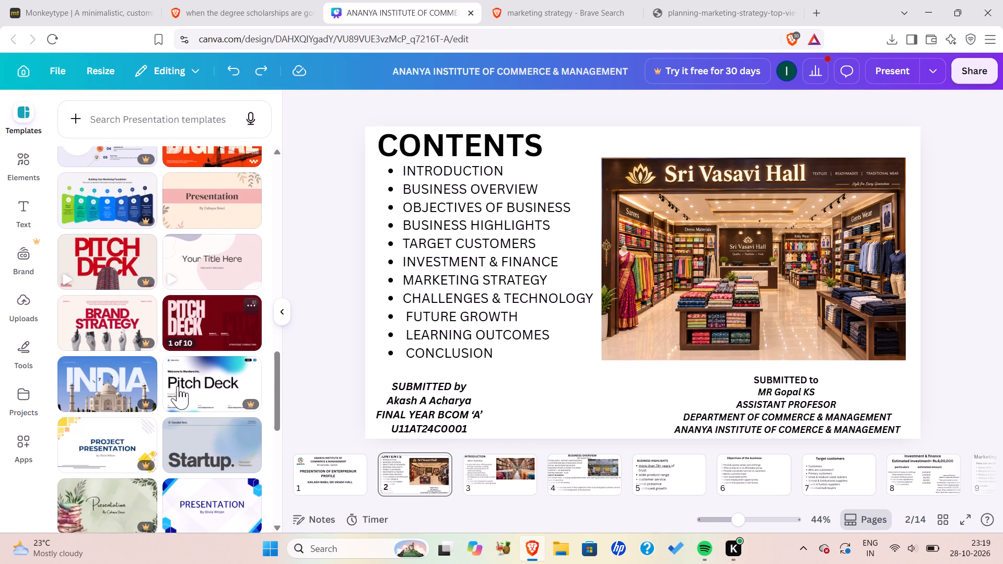
{"action": "scroll", "coordinate": [178, 386], "scroll_direction": "down", "scroll_amount": 2}
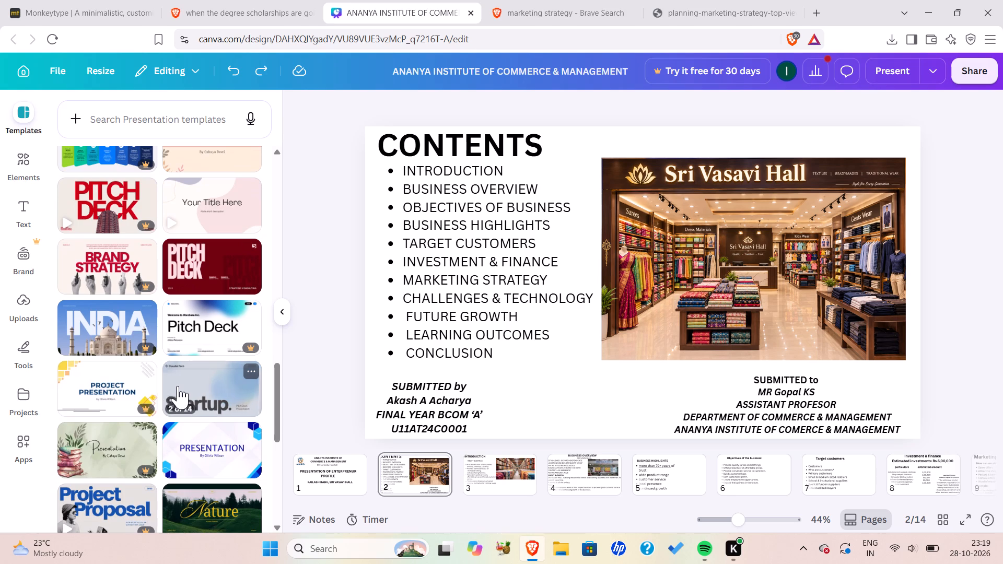
{"action": "left_click", "coordinate": [178, 386]}
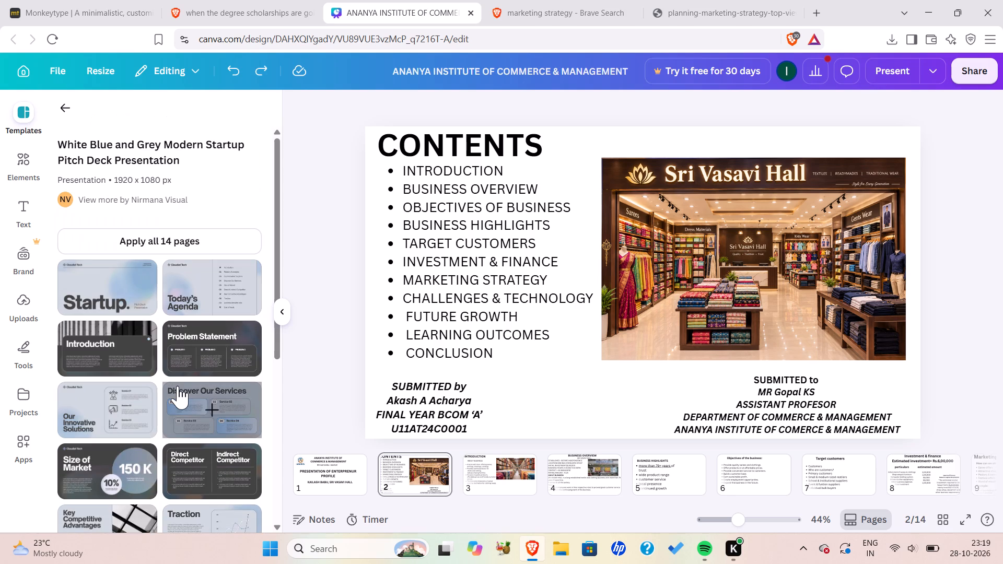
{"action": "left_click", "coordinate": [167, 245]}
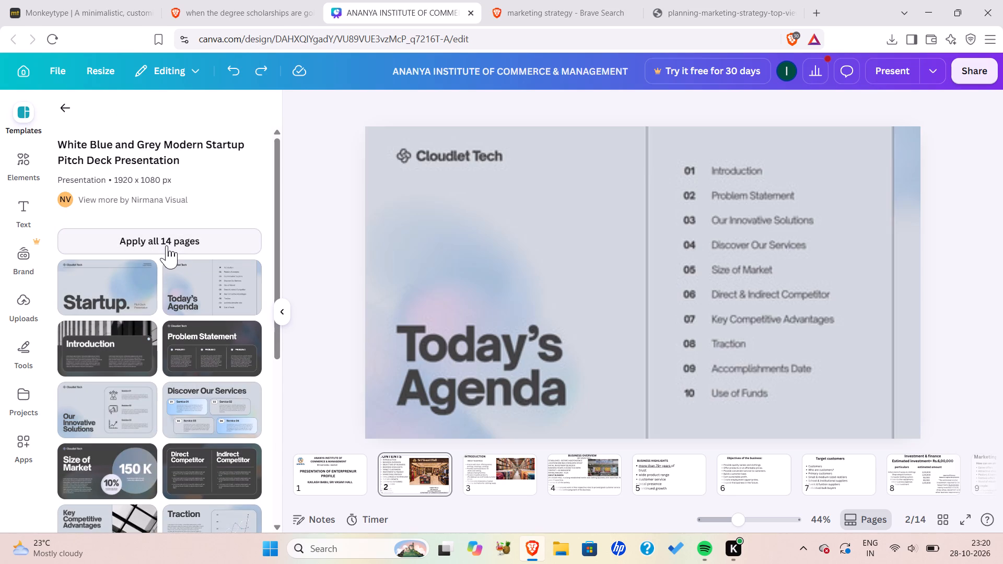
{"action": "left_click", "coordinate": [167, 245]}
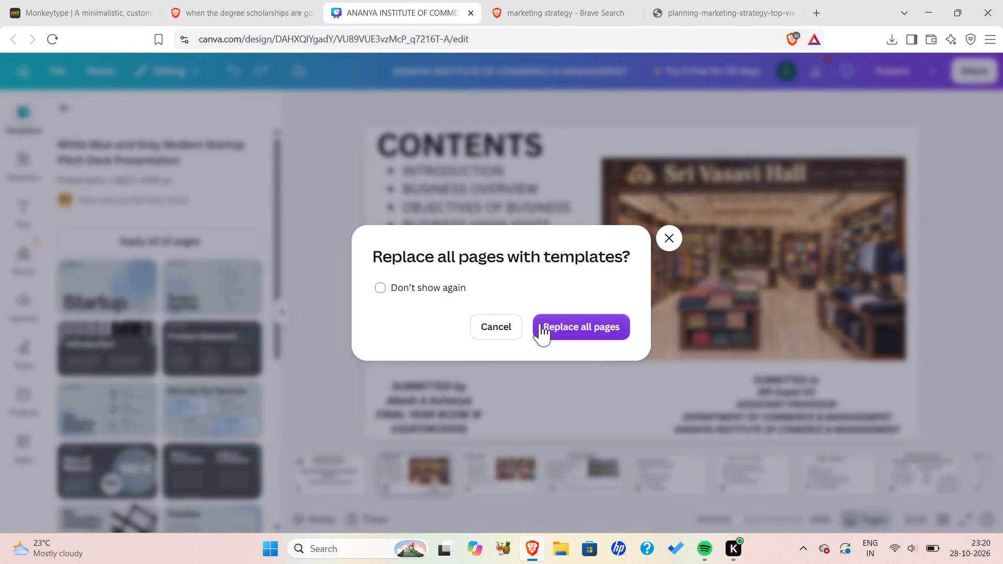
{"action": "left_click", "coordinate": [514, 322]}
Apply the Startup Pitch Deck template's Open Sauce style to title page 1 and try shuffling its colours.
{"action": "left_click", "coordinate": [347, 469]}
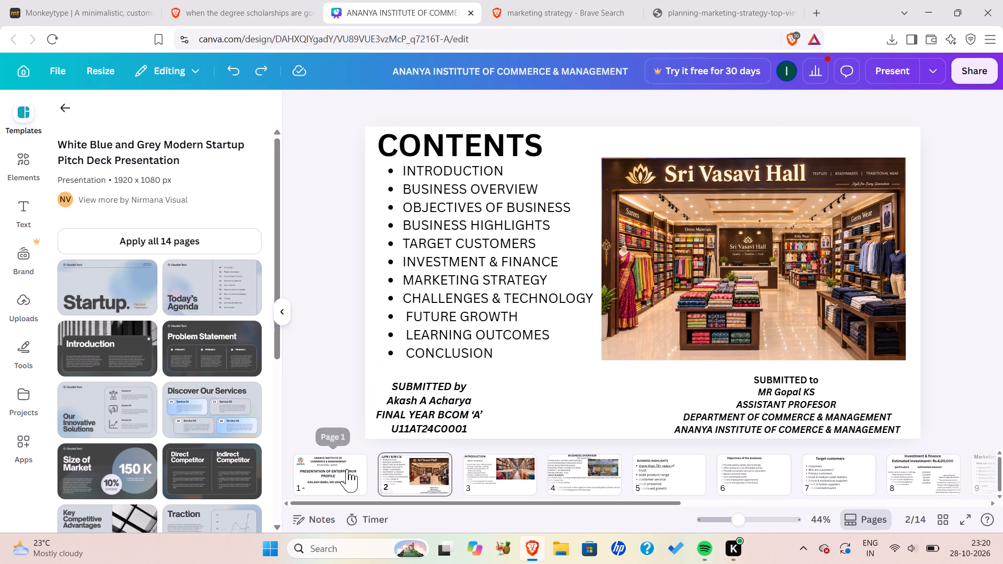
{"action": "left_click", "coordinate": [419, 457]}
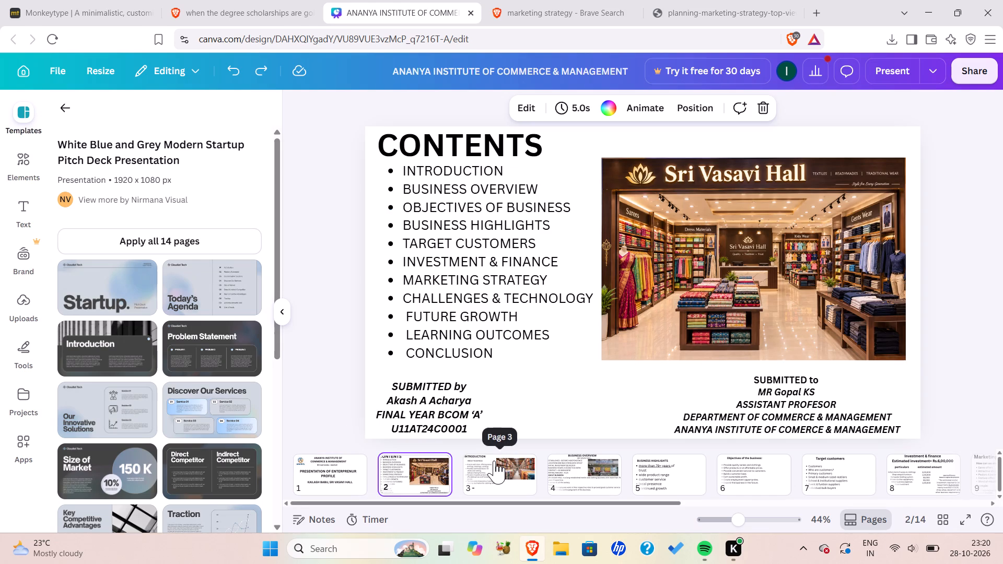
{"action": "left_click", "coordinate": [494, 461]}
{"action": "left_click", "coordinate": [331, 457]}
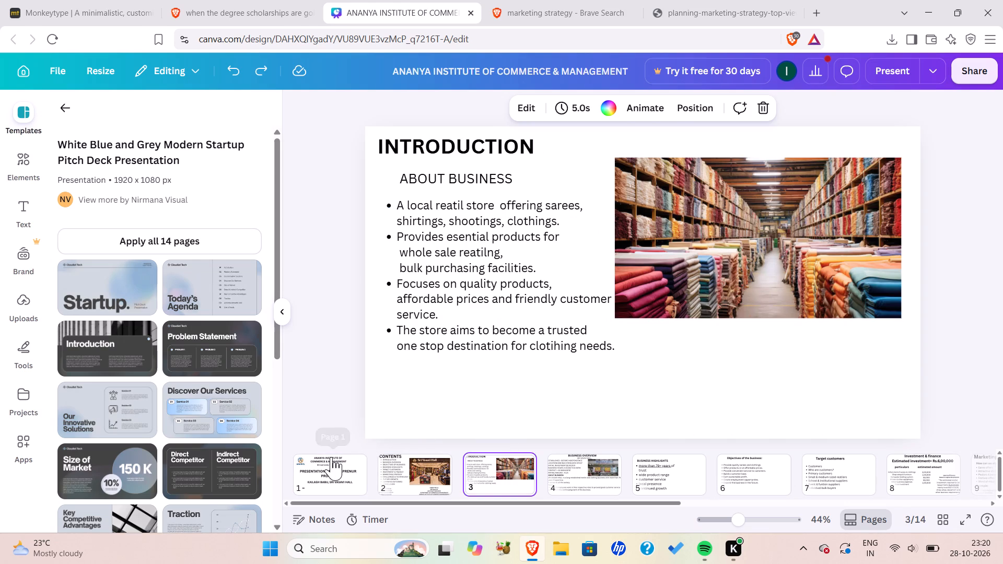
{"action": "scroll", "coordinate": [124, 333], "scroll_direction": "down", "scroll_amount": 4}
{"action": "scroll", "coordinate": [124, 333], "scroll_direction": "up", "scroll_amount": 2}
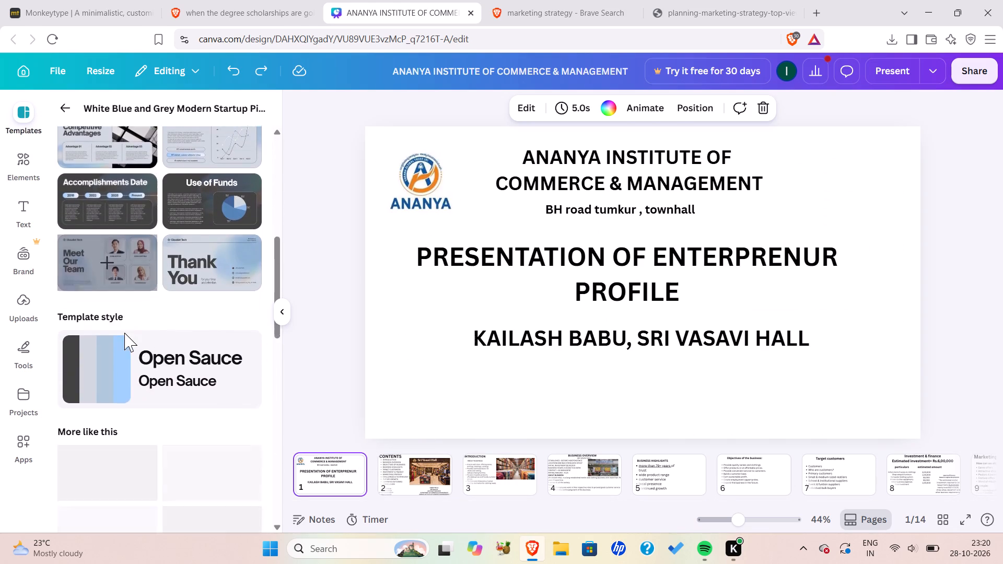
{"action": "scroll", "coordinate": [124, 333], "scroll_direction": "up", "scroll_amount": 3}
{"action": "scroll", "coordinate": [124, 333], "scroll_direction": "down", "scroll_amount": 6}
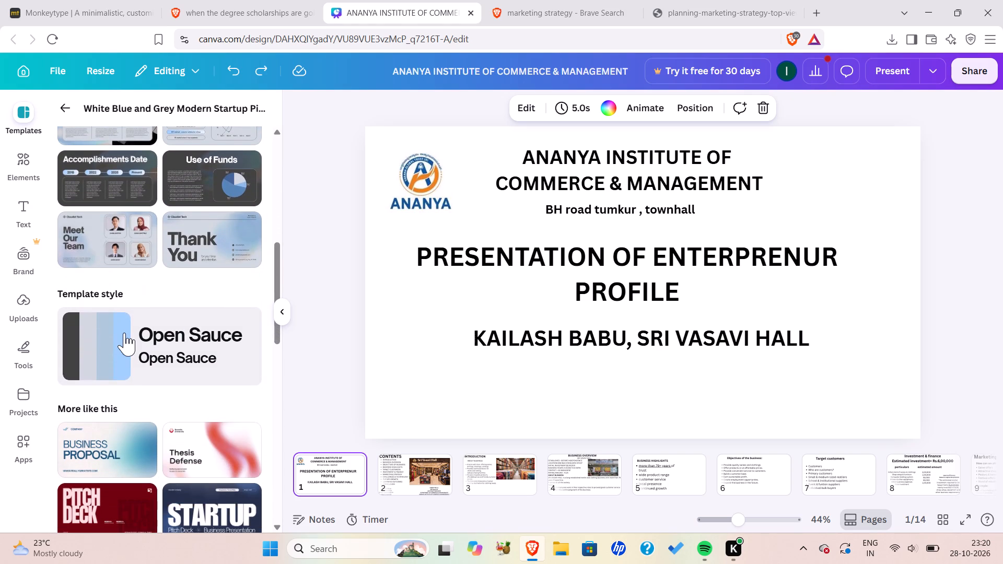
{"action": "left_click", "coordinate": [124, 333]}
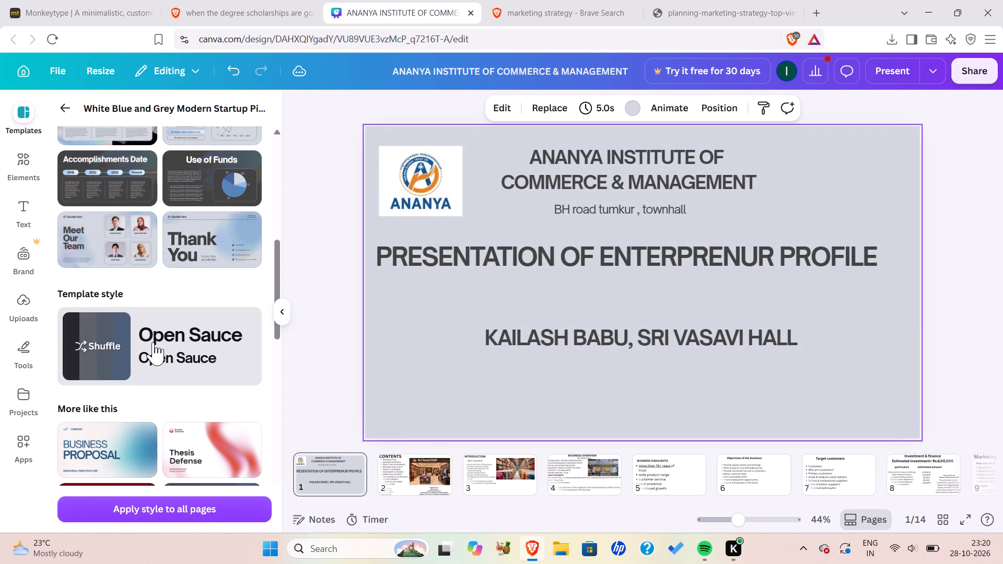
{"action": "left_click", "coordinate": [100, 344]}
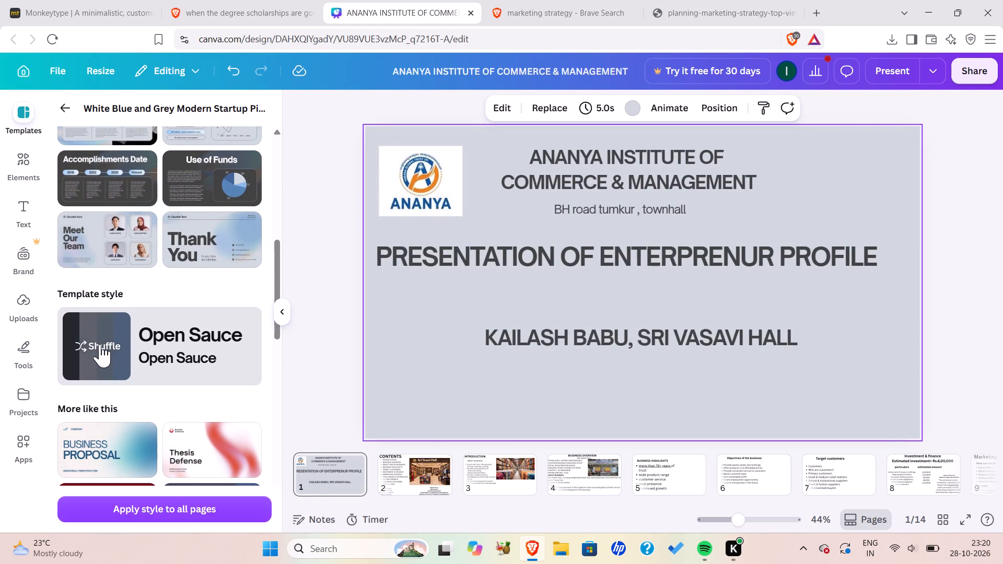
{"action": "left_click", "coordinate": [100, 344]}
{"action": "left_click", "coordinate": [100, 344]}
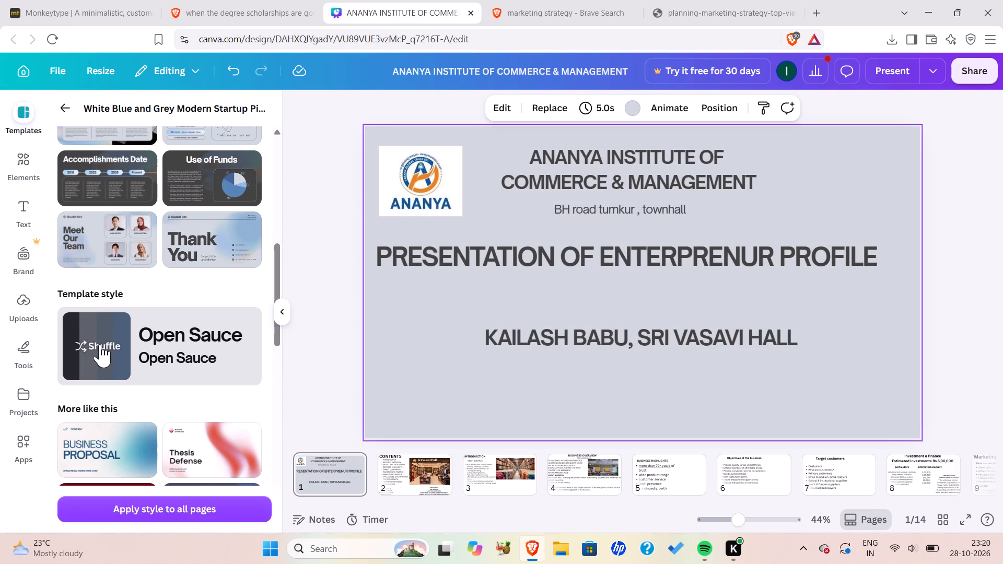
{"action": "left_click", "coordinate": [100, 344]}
Apply the Codec Pro style of the Red and White Minimalist Thesis Defense template to page 1, shuffling to a white background with a red institute name.
{"action": "scroll", "coordinate": [139, 362], "scroll_direction": "down", "scroll_amount": 1}
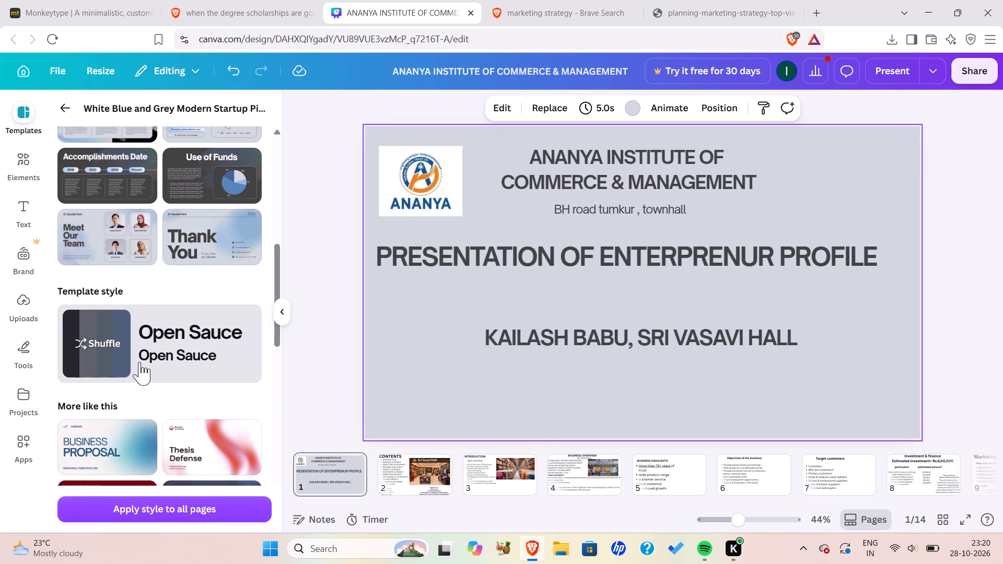
{"action": "scroll", "coordinate": [139, 362], "scroll_direction": "down", "scroll_amount": 1}
{"action": "left_click", "coordinate": [201, 338]}
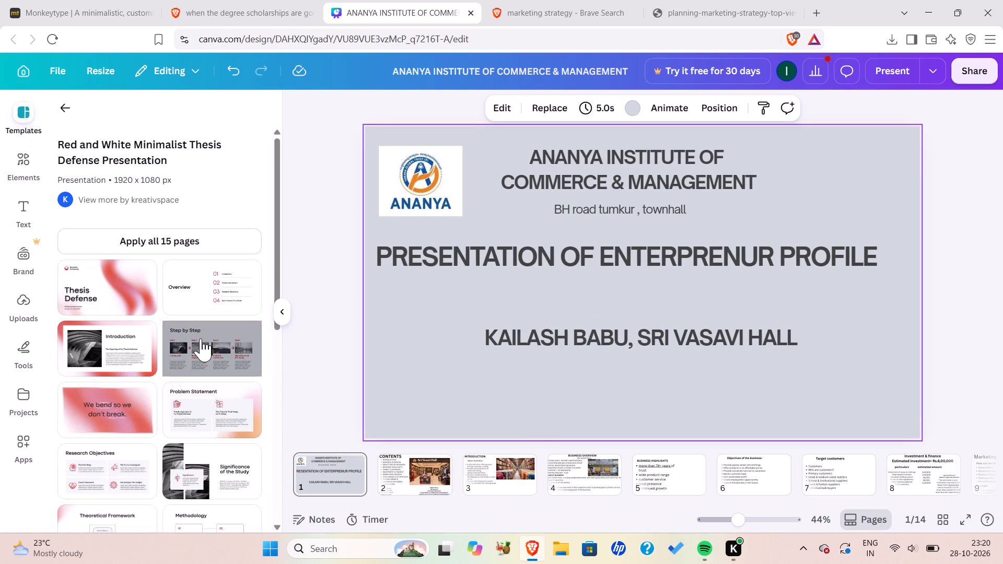
{"action": "scroll", "coordinate": [173, 374], "scroll_direction": "down", "scroll_amount": 5}
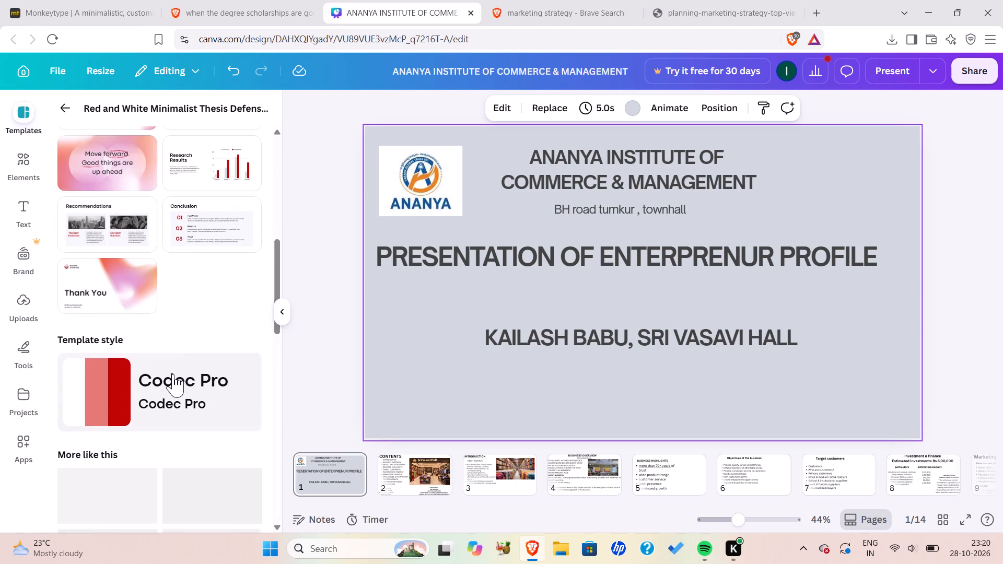
{"action": "scroll", "coordinate": [173, 374], "scroll_direction": "down", "scroll_amount": 1}
{"action": "left_click", "coordinate": [157, 374]}
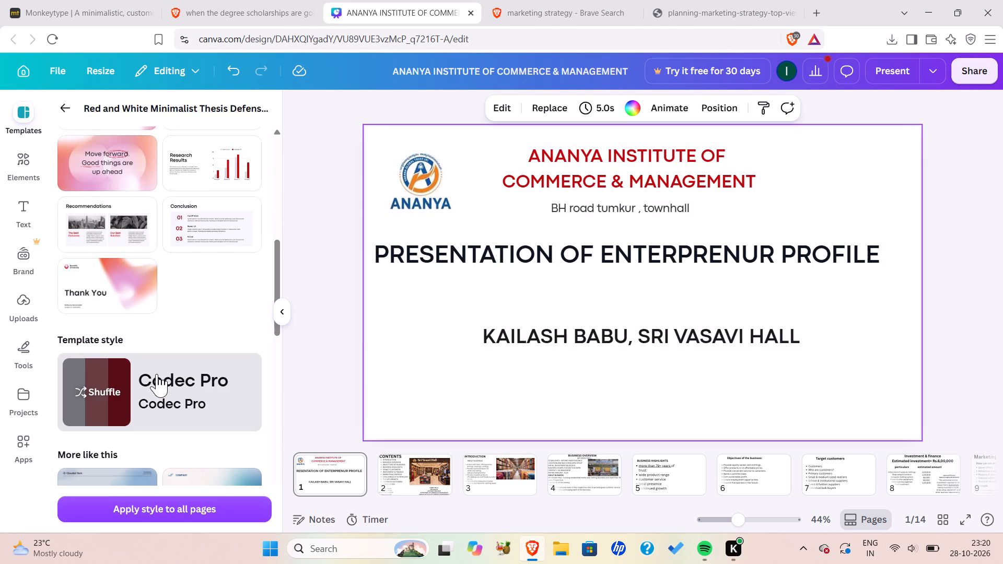
{"action": "left_click", "coordinate": [157, 374]}
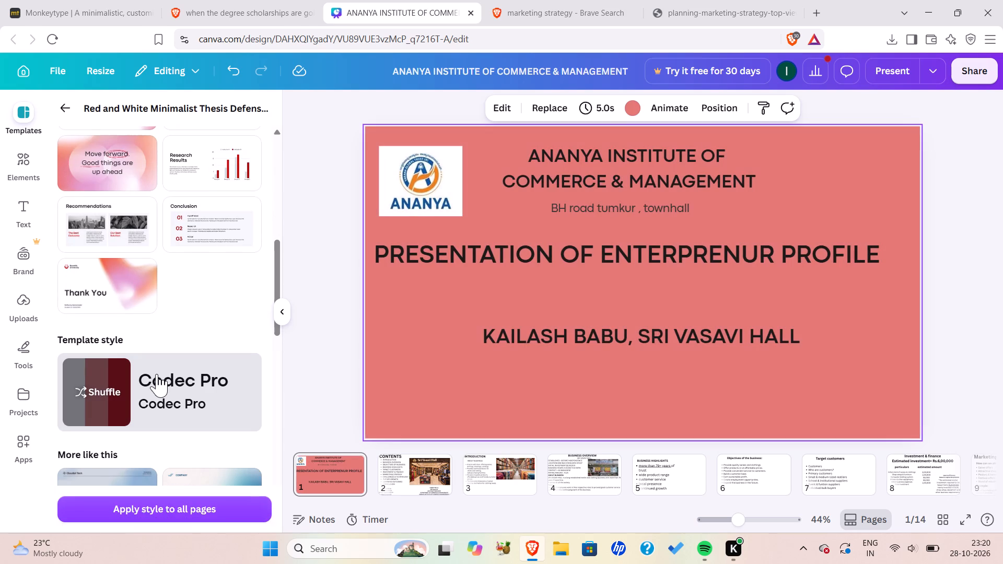
{"action": "left_click", "coordinate": [157, 374]}
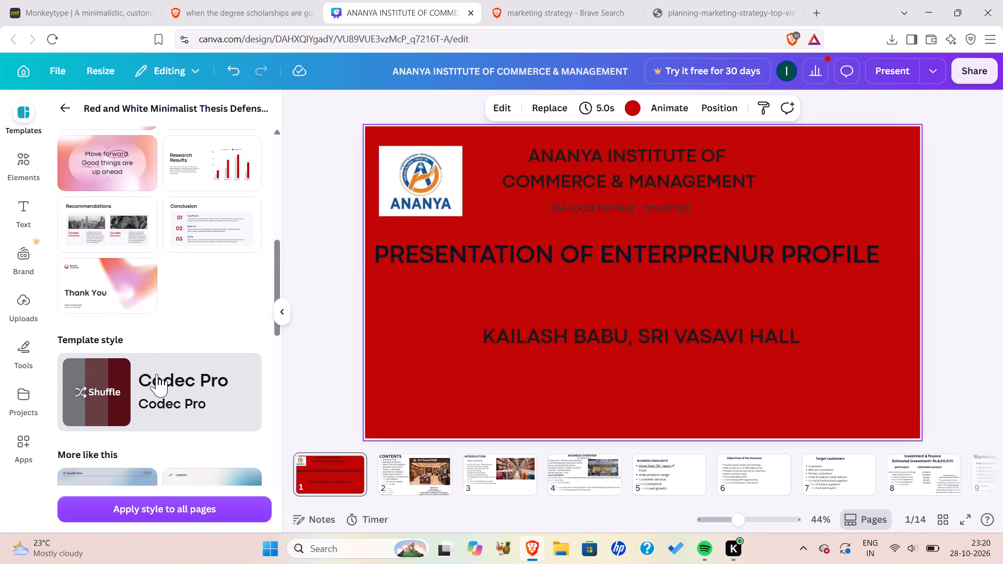
{"action": "left_click", "coordinate": [157, 374]}
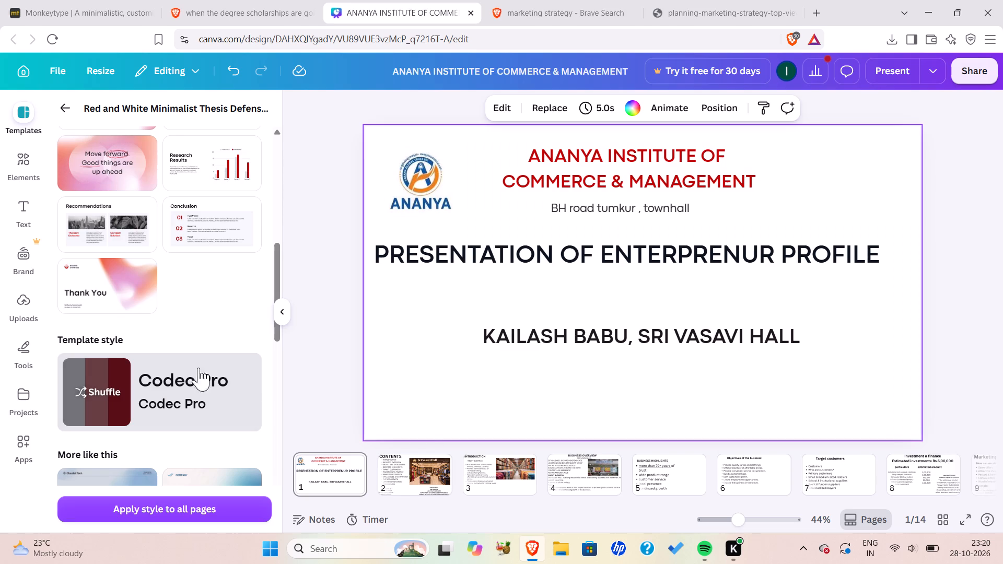
Apply the Raleway style of the similar Pink and Purple Gradient creative project presentation template to the Contents page.
{"action": "left_click", "coordinate": [424, 483]}
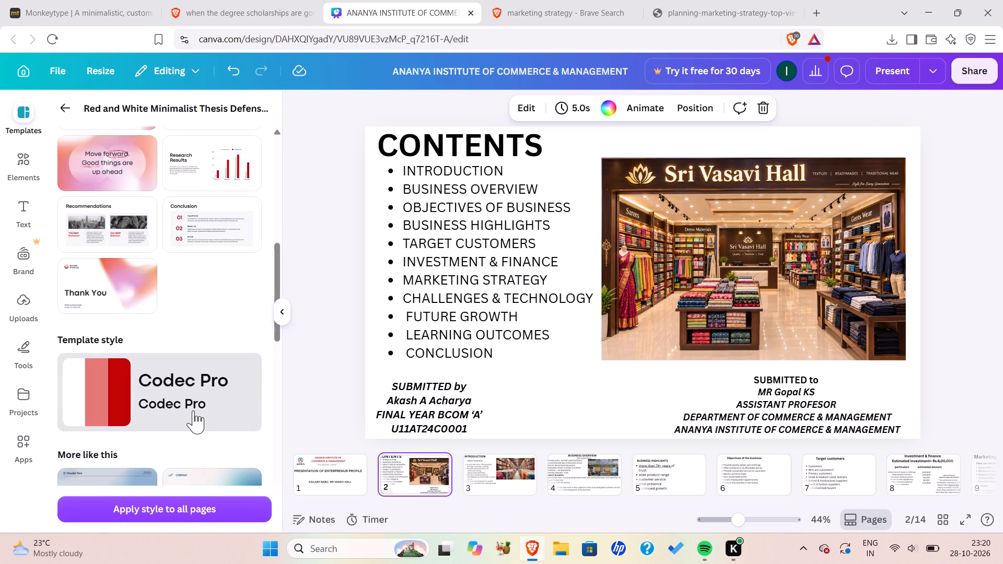
{"action": "scroll", "coordinate": [193, 410], "scroll_direction": "down", "scroll_amount": 2}
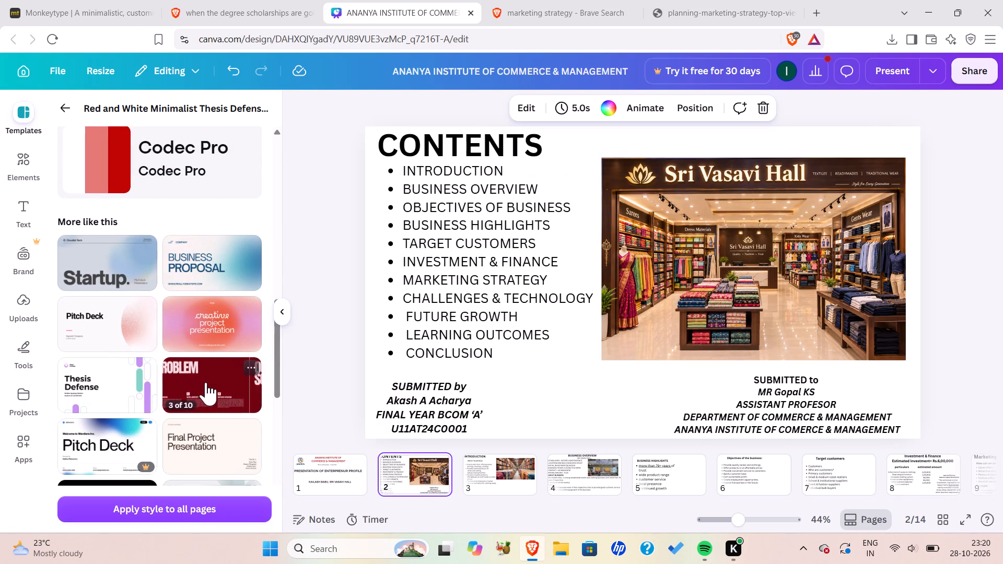
{"action": "left_click", "coordinate": [194, 308]}
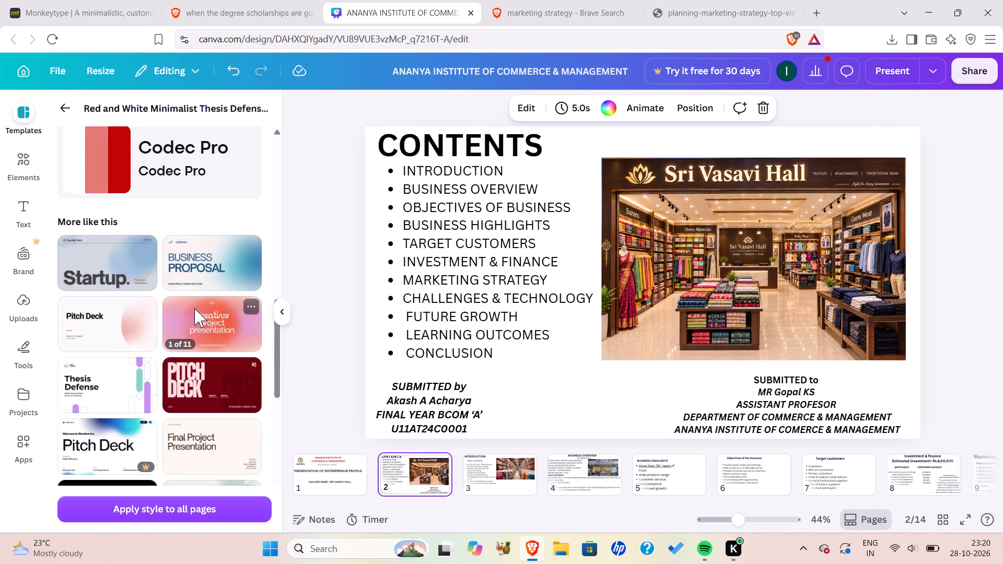
{"action": "scroll", "coordinate": [194, 308], "scroll_direction": "down", "scroll_amount": 5}
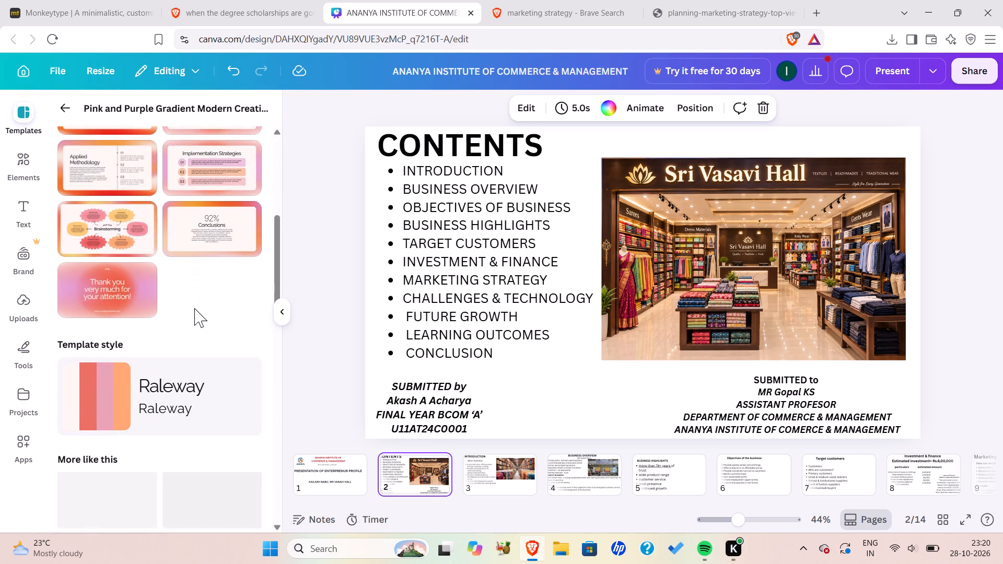
{"action": "scroll", "coordinate": [194, 308], "scroll_direction": "down", "scroll_amount": 1}
{"action": "left_click", "coordinate": [165, 345]}
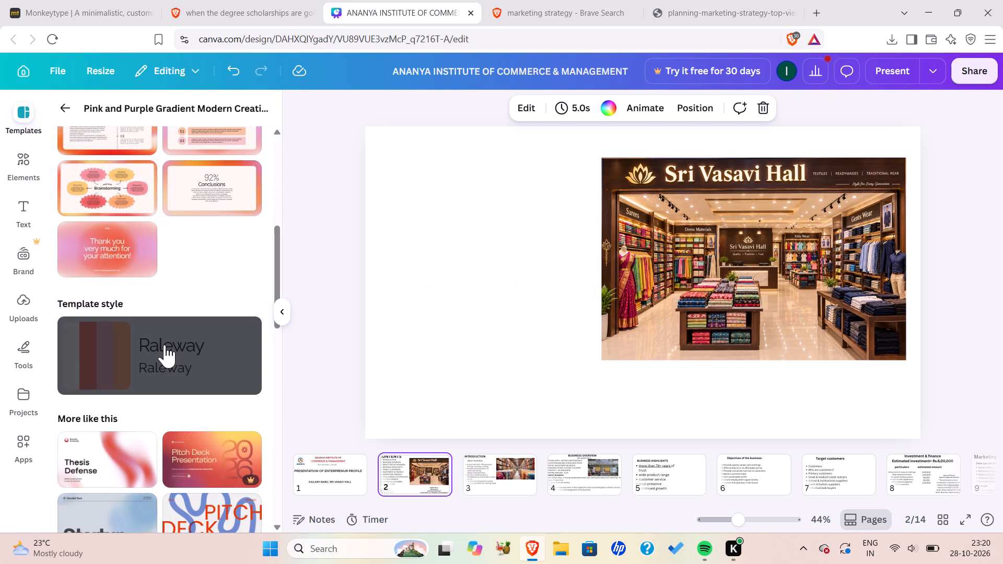
Shuffle the Contents page's Raleway style to a pale pink background with dark text and apply it to all pages.
{"action": "left_click", "coordinate": [165, 345]}
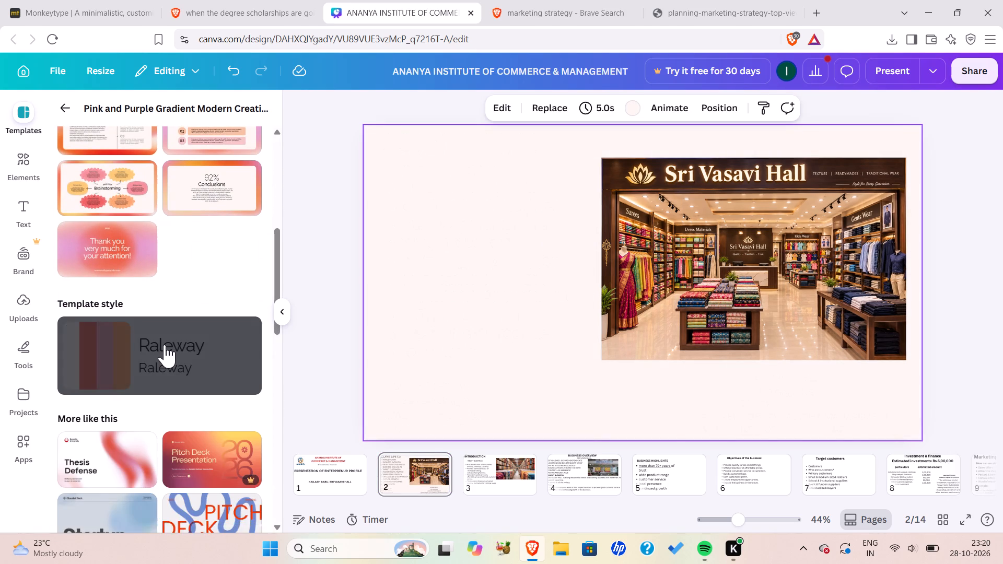
{"action": "left_click", "coordinate": [165, 345]}
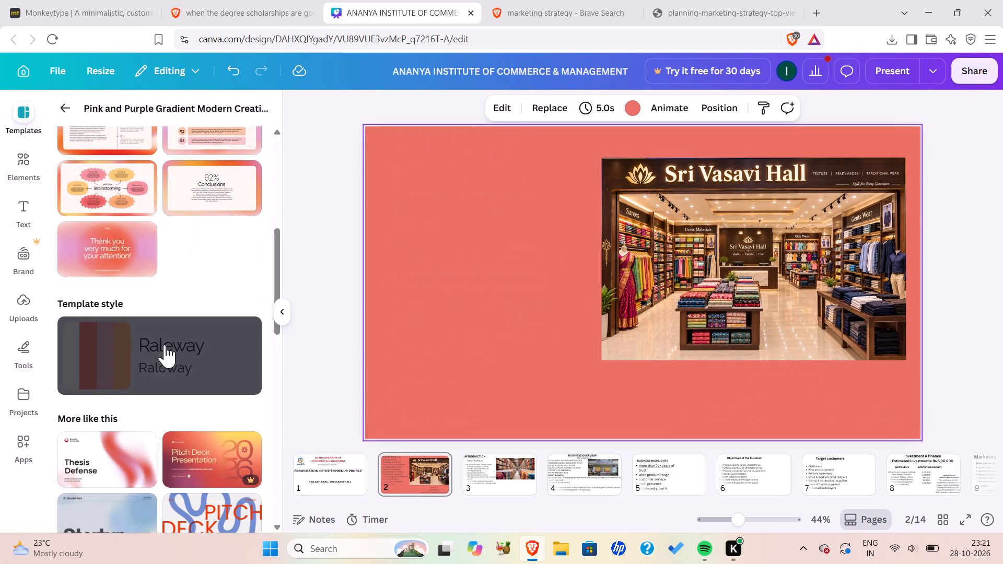
{"action": "left_click", "coordinate": [165, 345]}
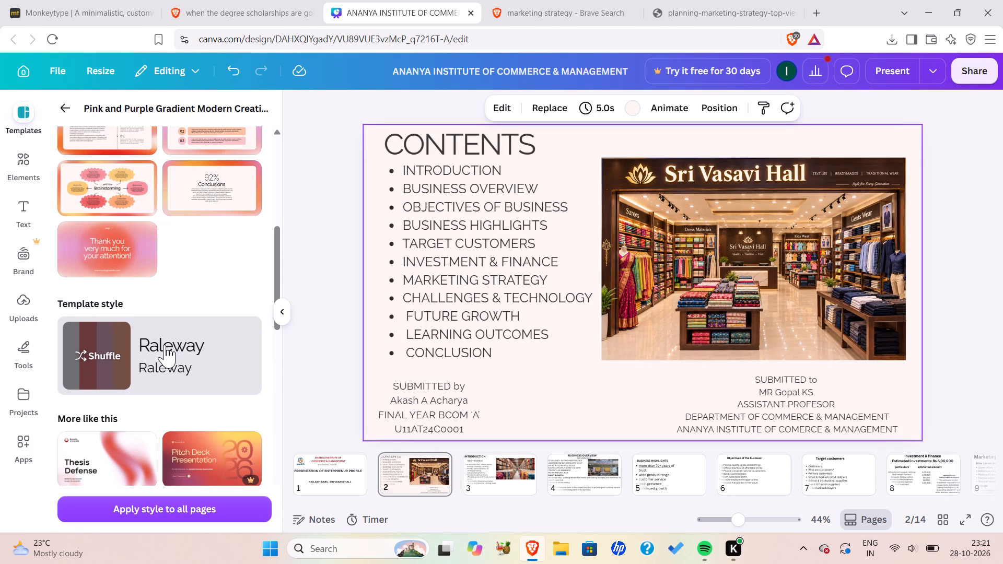
{"action": "left_click", "coordinate": [165, 345]}
{"action": "left_click", "coordinate": [177, 503]}
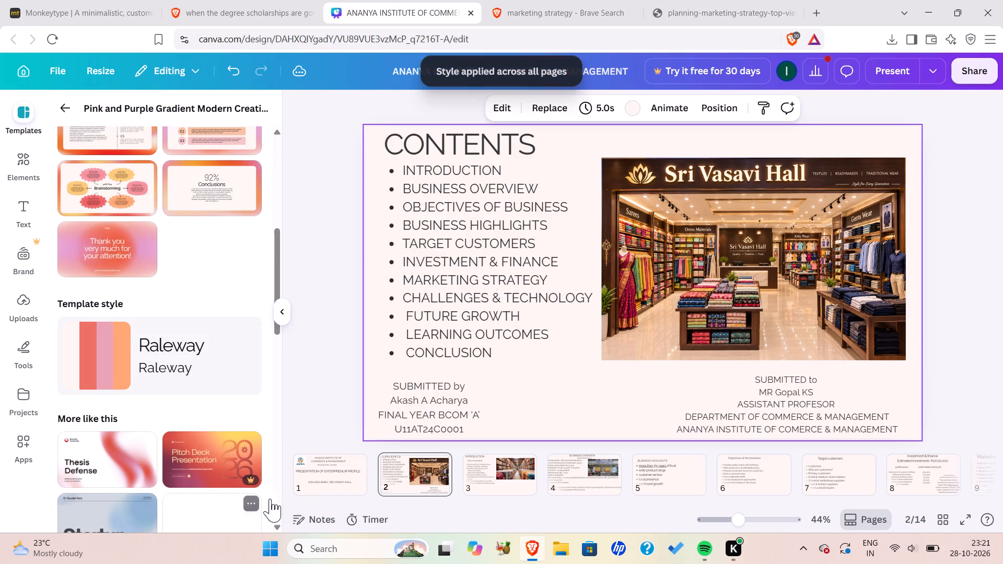
{"action": "left_click", "coordinate": [324, 476]}
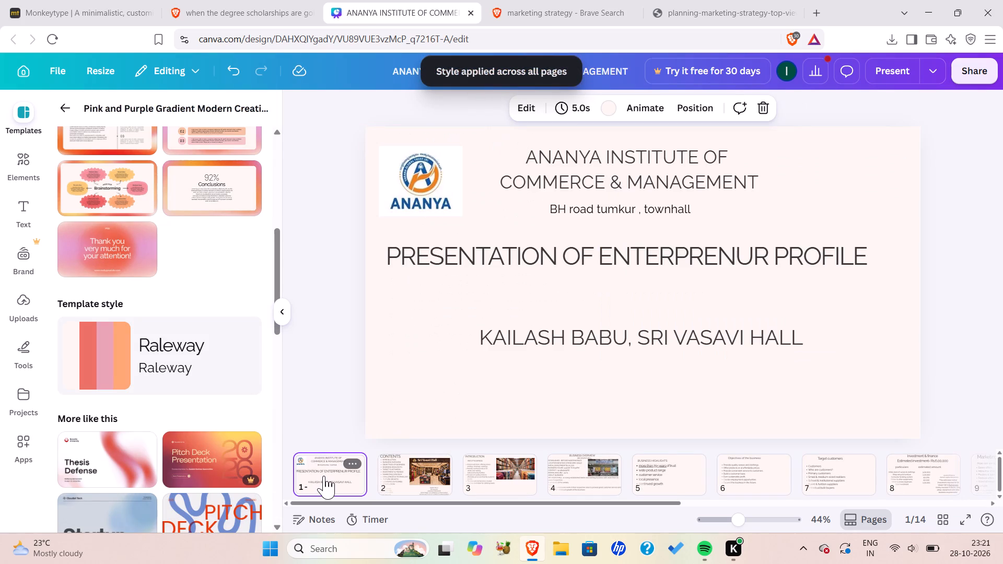
Open the similar Peach and Yellow Playful Abstract project template and apply its Marykate style to title page 1.
{"action": "scroll", "coordinate": [150, 395], "scroll_direction": "down", "scroll_amount": 2}
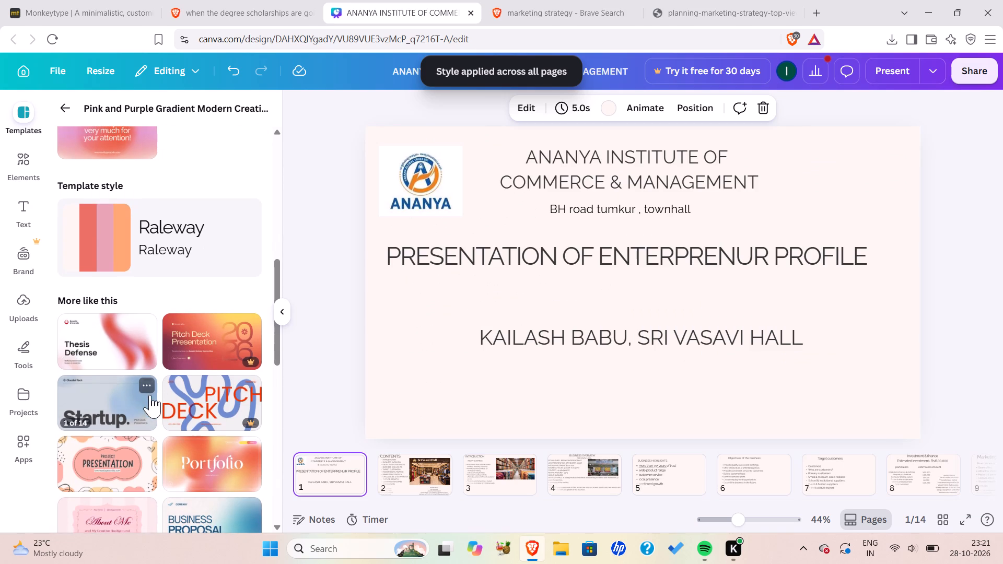
{"action": "scroll", "coordinate": [150, 395], "scroll_direction": "down", "scroll_amount": 2}
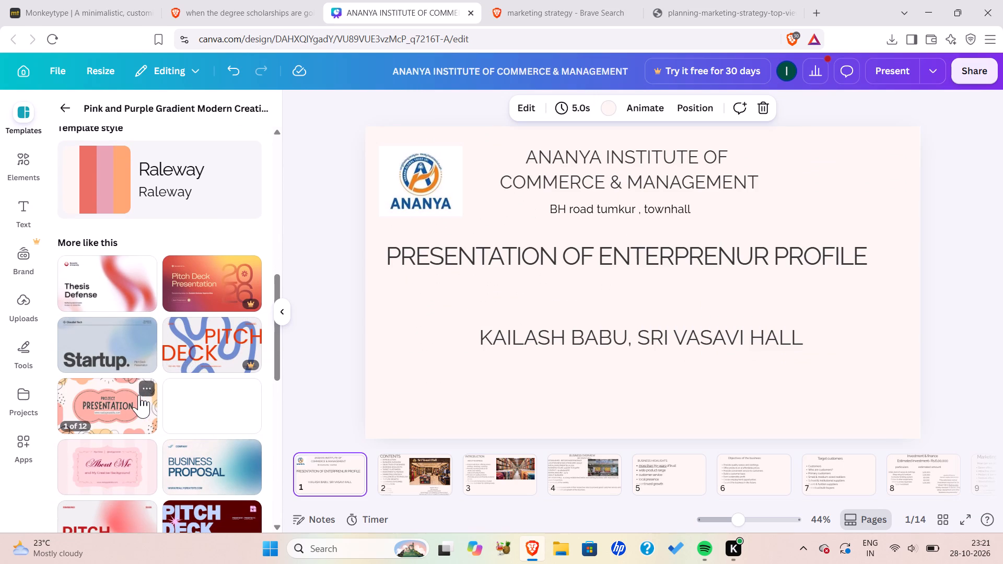
{"action": "scroll", "coordinate": [139, 395], "scroll_direction": "down", "scroll_amount": 1}
{"action": "left_click", "coordinate": [118, 366]}
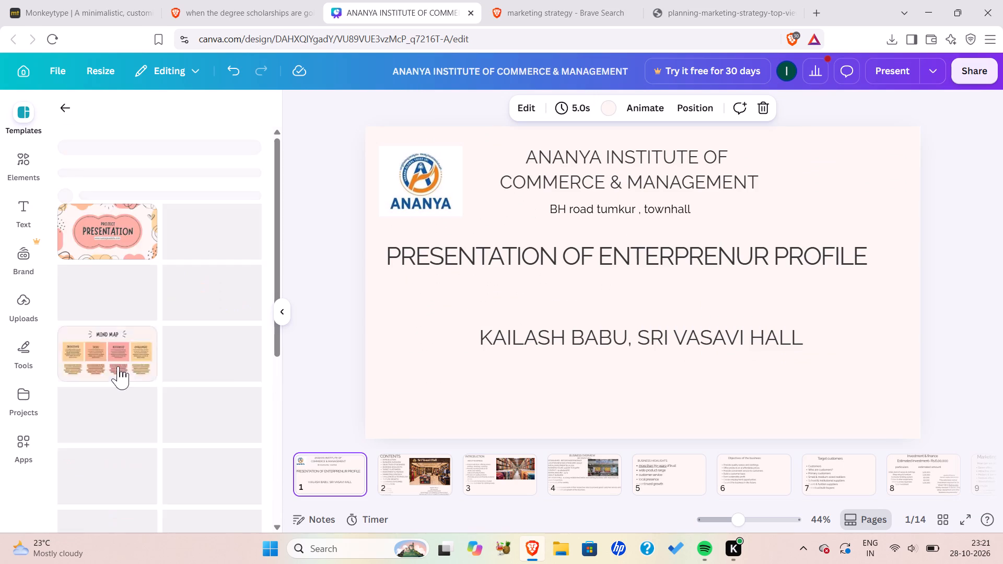
{"action": "scroll", "coordinate": [144, 379], "scroll_direction": "down", "scroll_amount": 3}
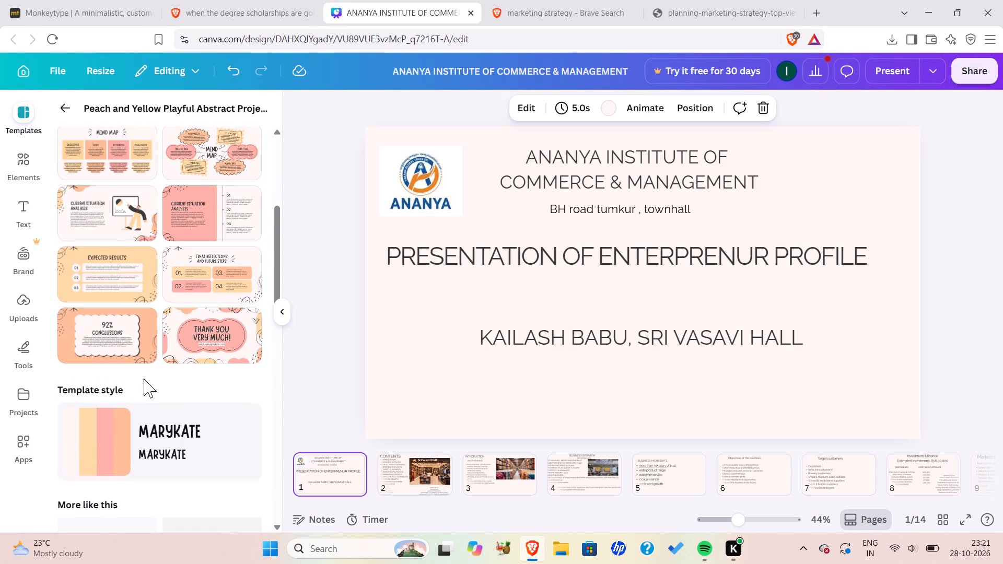
{"action": "scroll", "coordinate": [144, 379], "scroll_direction": "down", "scroll_amount": 1}
{"action": "left_click", "coordinate": [160, 425]}
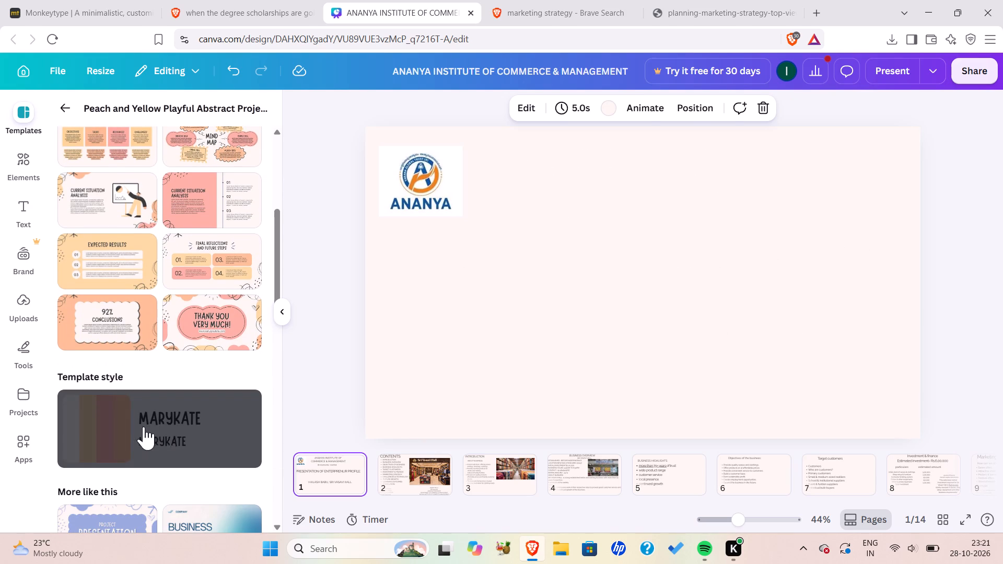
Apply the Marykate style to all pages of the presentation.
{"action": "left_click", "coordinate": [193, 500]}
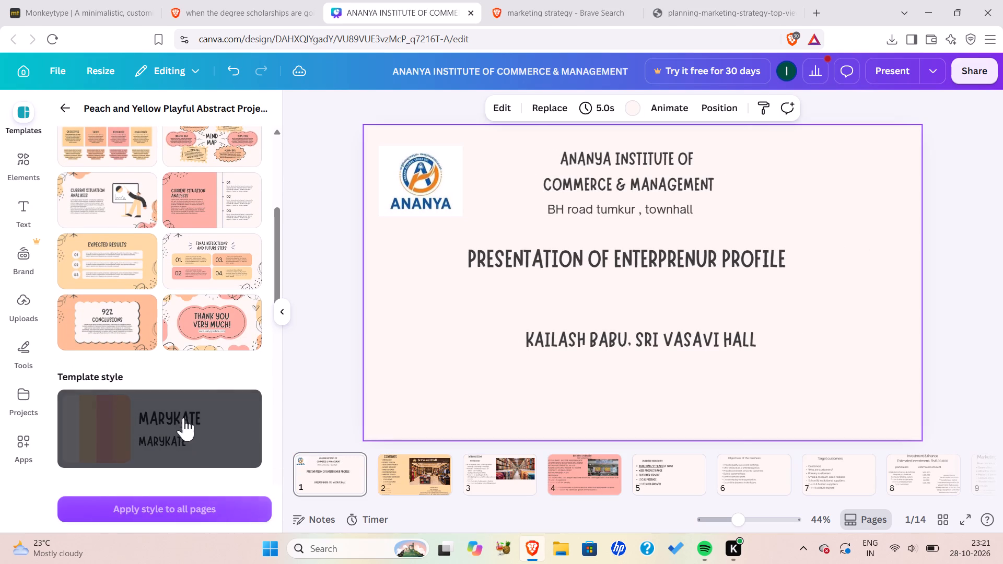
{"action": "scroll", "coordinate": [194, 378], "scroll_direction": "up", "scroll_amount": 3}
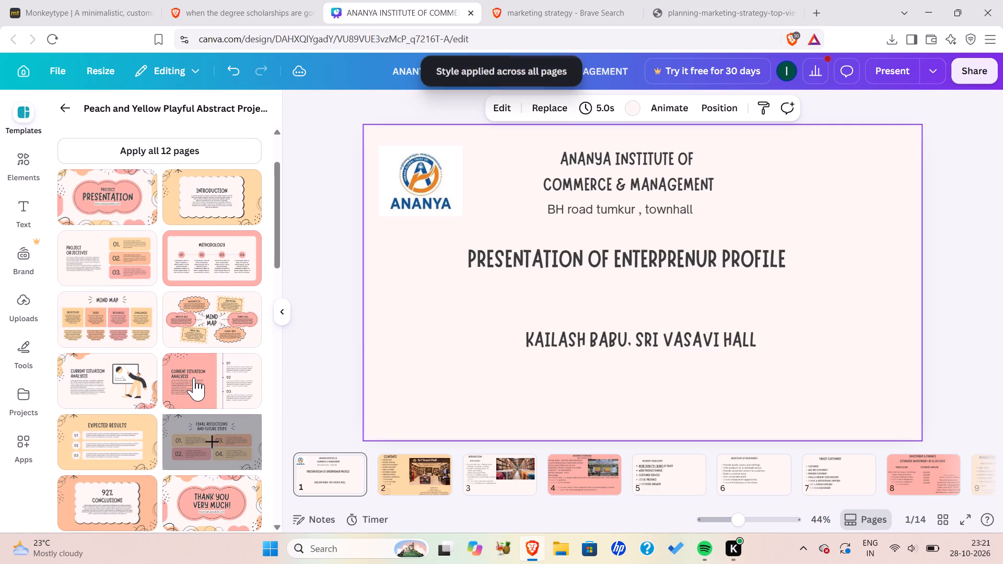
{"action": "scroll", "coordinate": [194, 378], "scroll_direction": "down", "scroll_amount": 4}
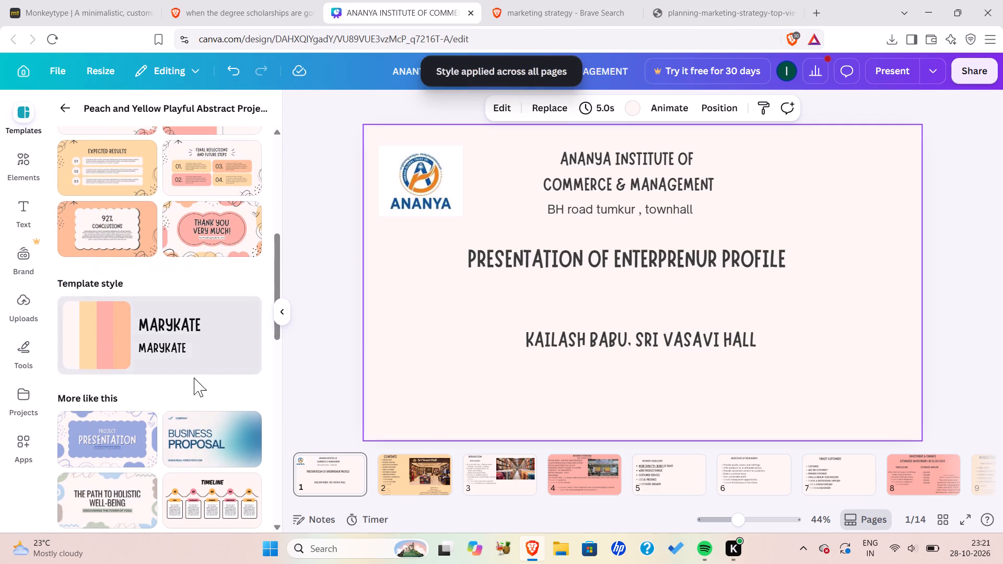
Examine how the Marykate style looks on the individual pages, from Introduction and Business Overview through to Conclusion.
{"action": "left_click", "coordinate": [511, 462]}
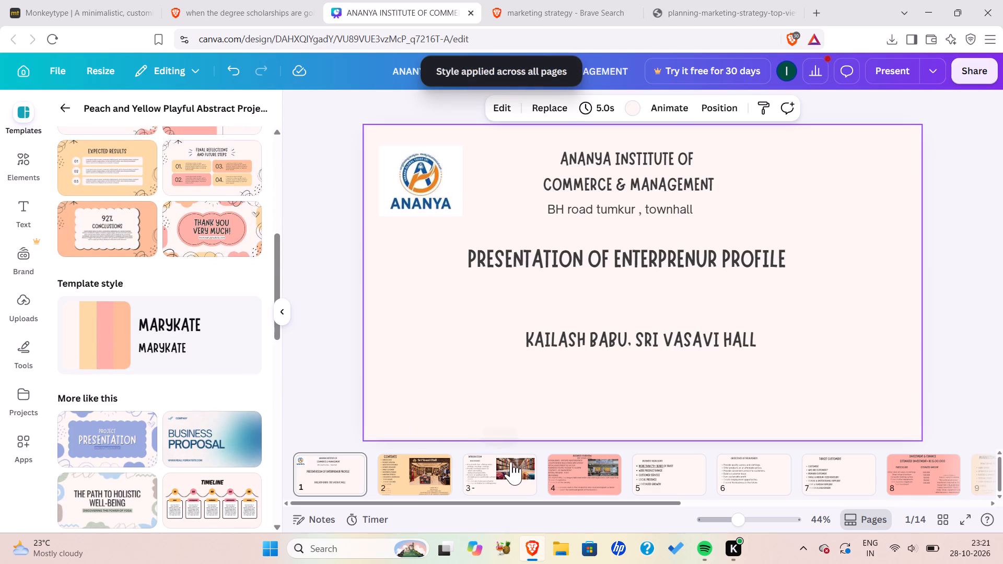
{"action": "left_click", "coordinate": [566, 471]}
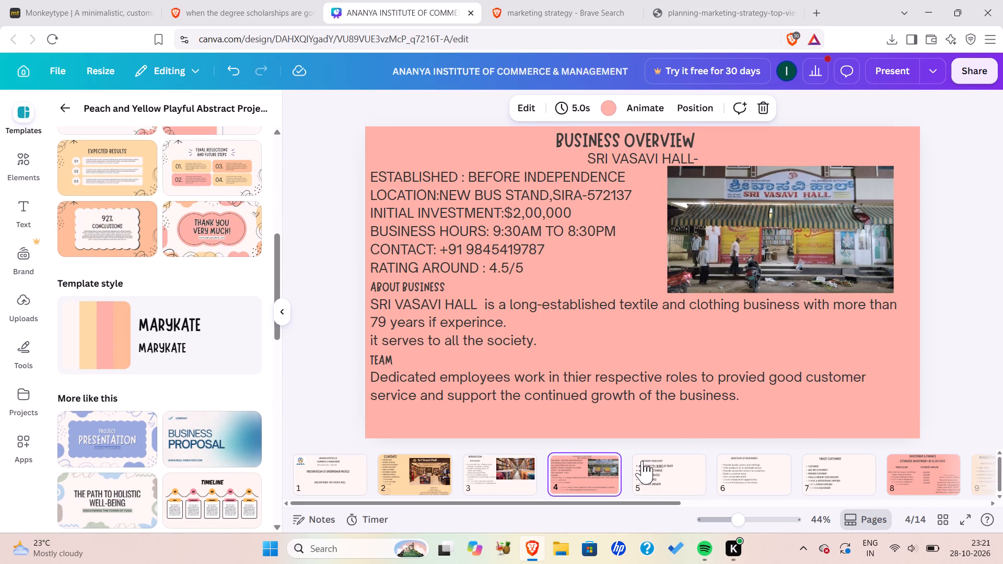
{"action": "left_click", "coordinate": [646, 464]}
{"action": "scroll", "coordinate": [646, 464], "scroll_direction": "left", "scroll_amount": 4}
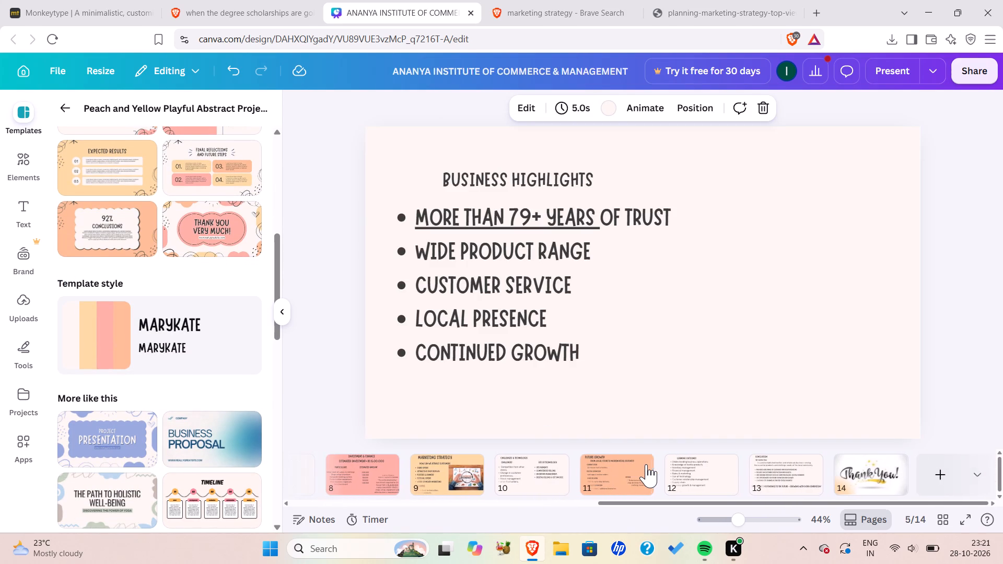
{"action": "scroll", "coordinate": [646, 464], "scroll_direction": "left", "scroll_amount": 6}
{"action": "scroll", "coordinate": [646, 464], "scroll_direction": "right", "scroll_amount": 7}
{"action": "scroll", "coordinate": [646, 464], "scroll_direction": "left", "scroll_amount": 8}
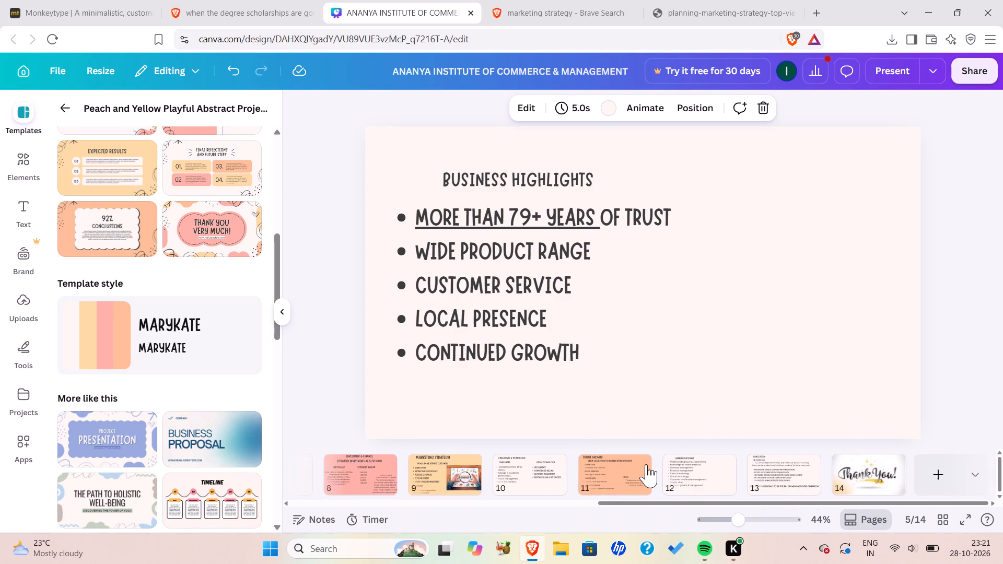
{"action": "scroll", "coordinate": [646, 464], "scroll_direction": "left", "scroll_amount": 1}
{"action": "left_click", "coordinate": [710, 460]}
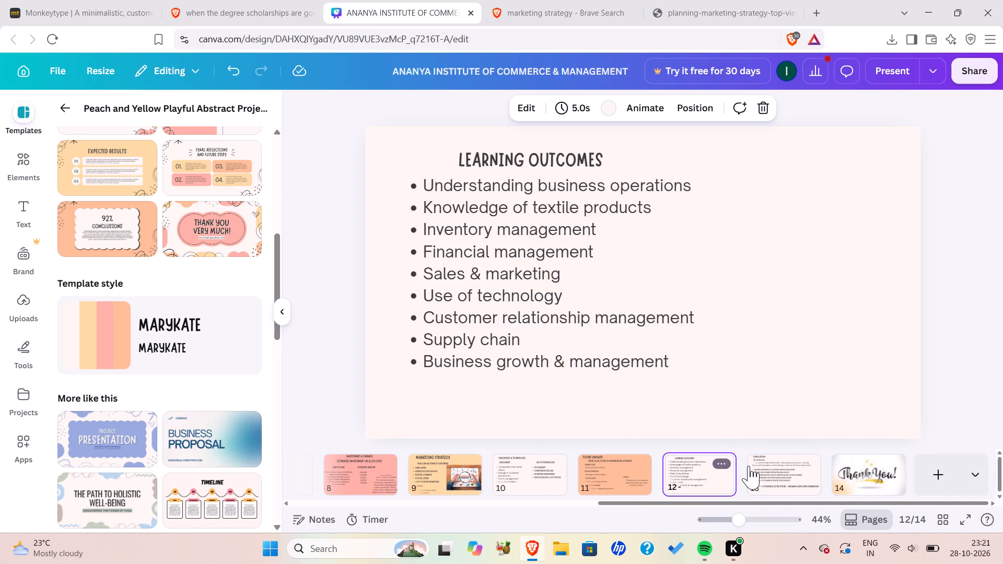
{"action": "left_click", "coordinate": [754, 468]}
{"action": "scroll", "coordinate": [607, 455], "scroll_direction": "right", "scroll_amount": 6}
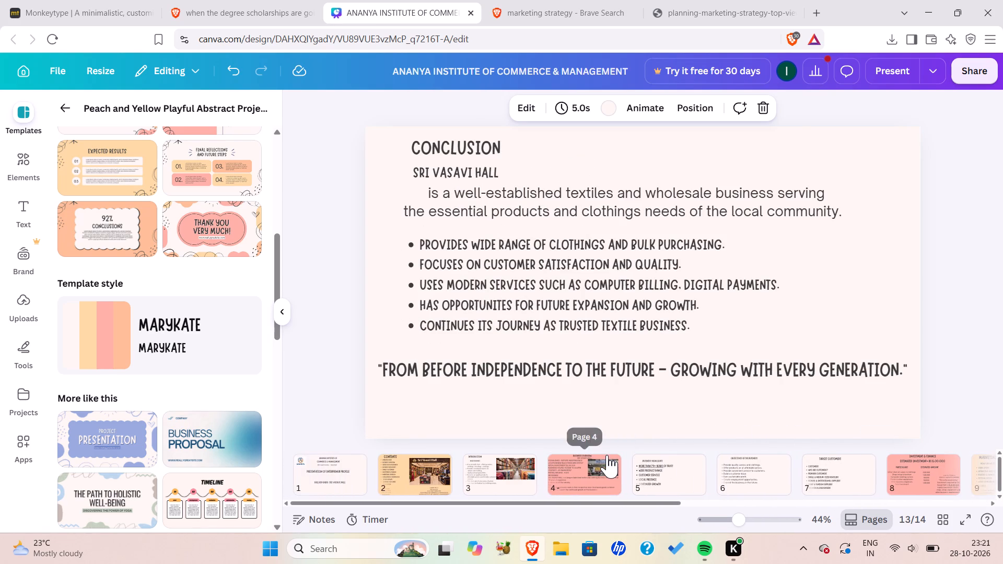
{"action": "scroll", "coordinate": [607, 455], "scroll_direction": "right", "scroll_amount": 8}
{"action": "left_click", "coordinate": [514, 468]}
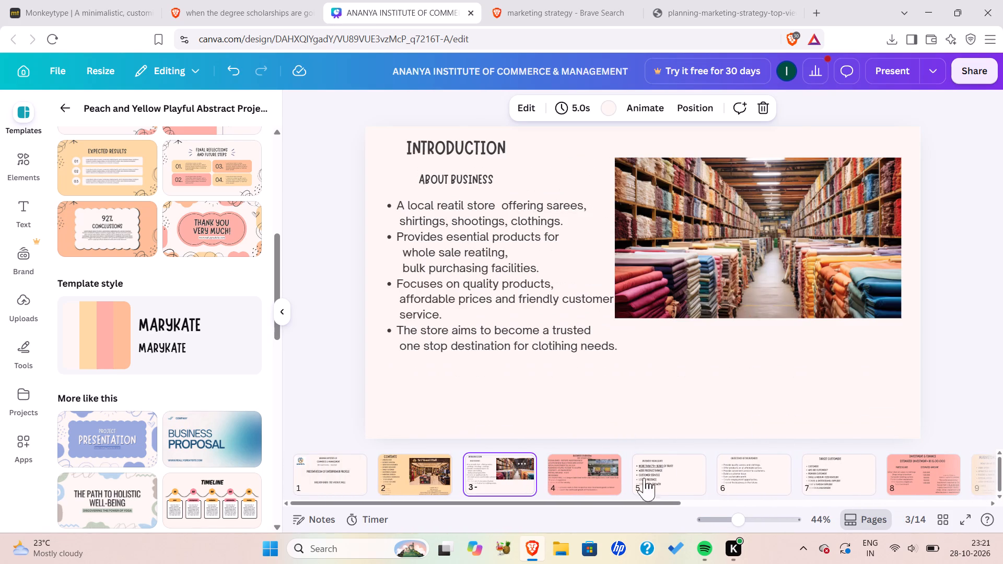
{"action": "left_click", "coordinate": [669, 483]}
{"action": "left_click", "coordinate": [732, 471]}
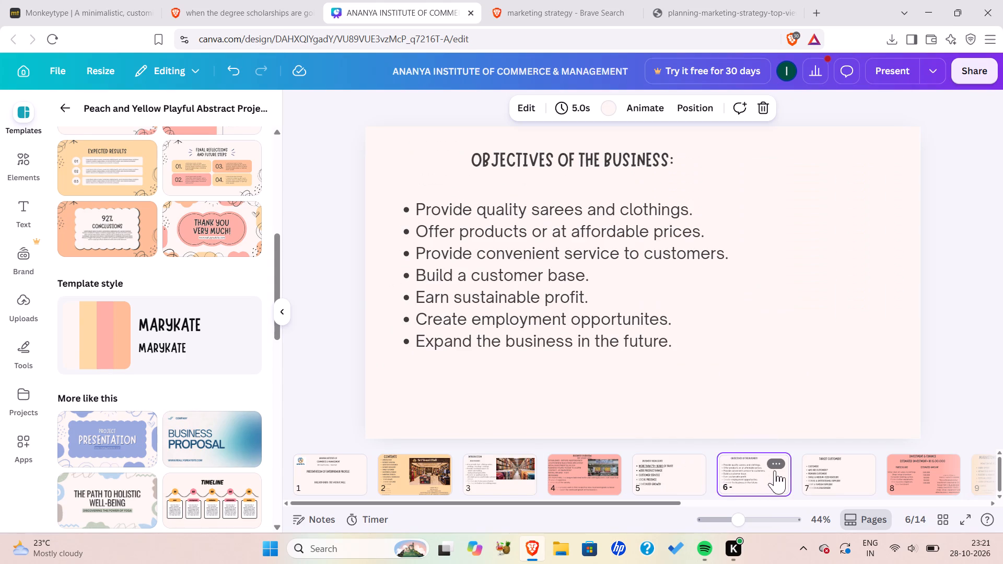
{"action": "left_click", "coordinate": [815, 472]}
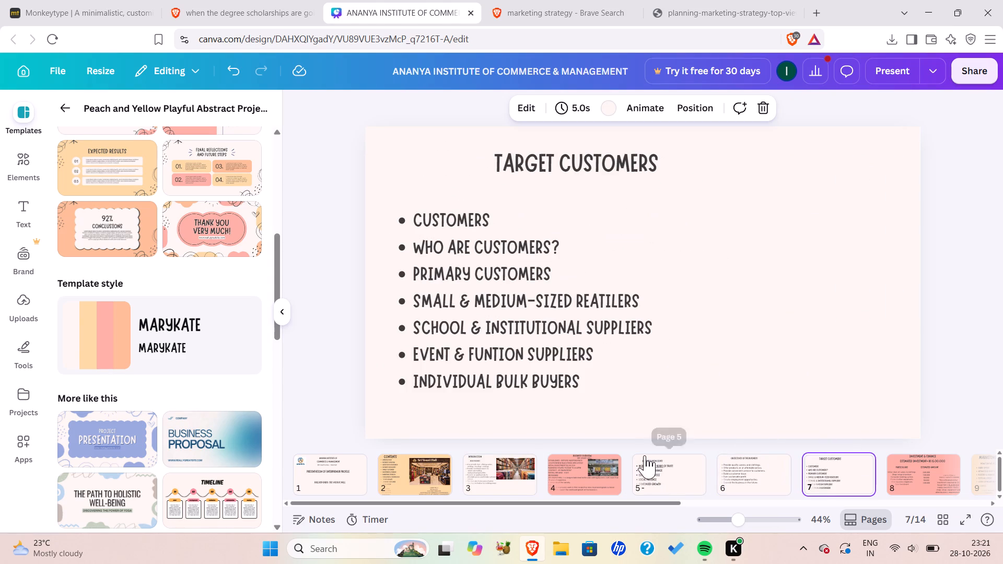
{"action": "scroll", "coordinate": [496, 462], "scroll_direction": "right", "scroll_amount": 8}
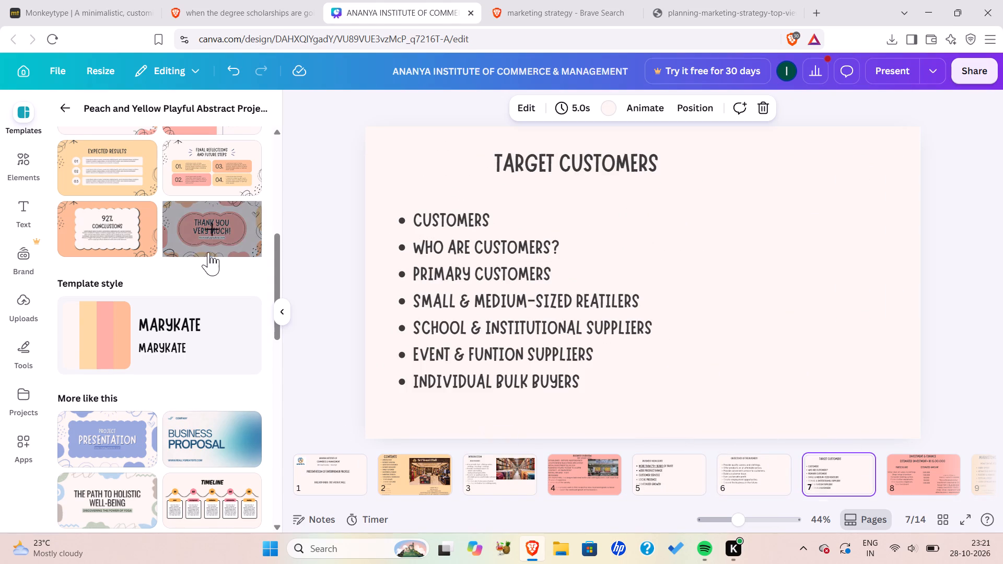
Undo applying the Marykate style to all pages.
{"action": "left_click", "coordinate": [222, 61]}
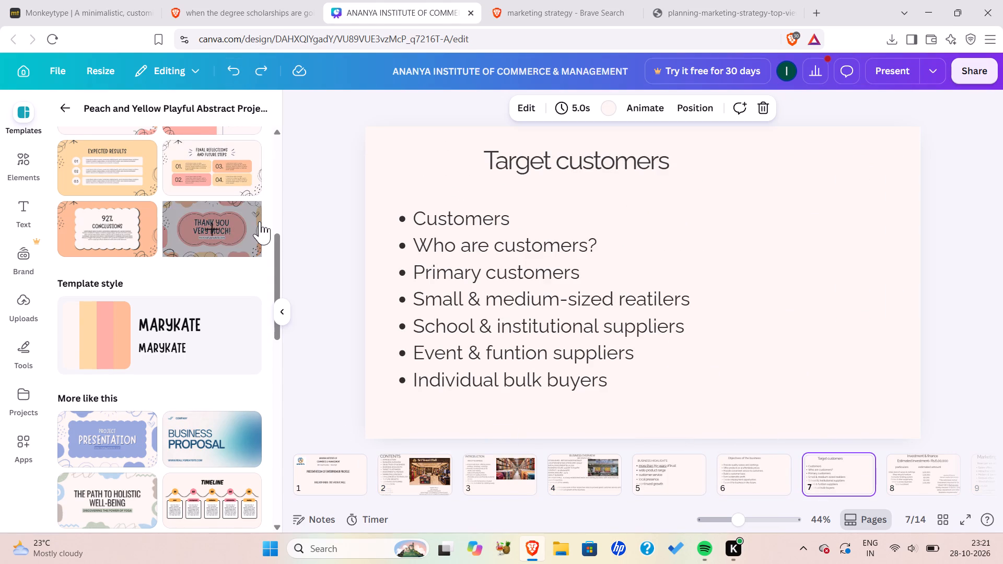
Browse the templates similar to the Peach and Yellow one for another presentation style.
{"action": "scroll", "coordinate": [215, 334], "scroll_direction": "down", "scroll_amount": 2}
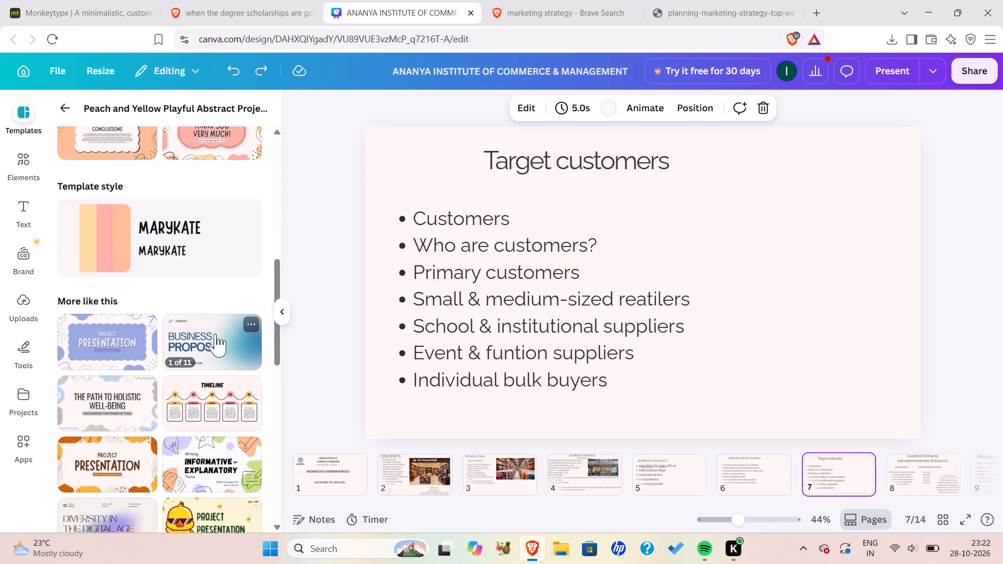
{"action": "scroll", "coordinate": [215, 334], "scroll_direction": "down", "scroll_amount": 3}
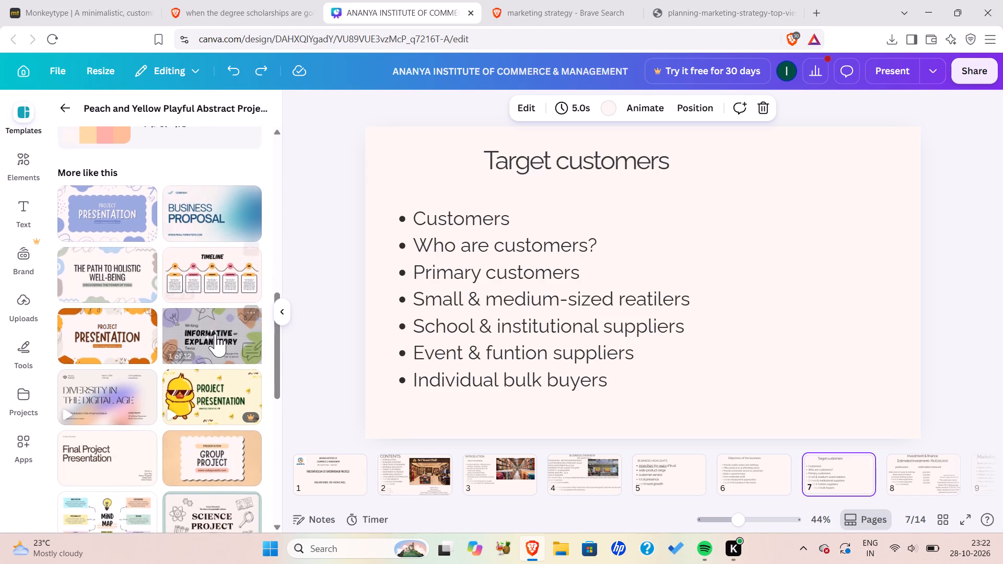
{"action": "scroll", "coordinate": [215, 334], "scroll_direction": "down", "scroll_amount": 3}
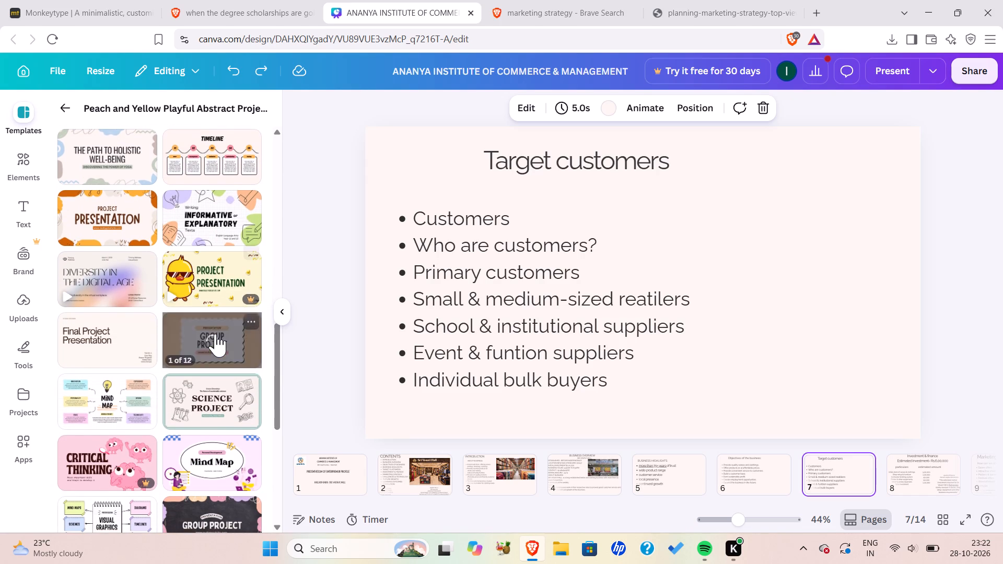
{"action": "scroll", "coordinate": [215, 334], "scroll_direction": "down", "scroll_amount": 1}
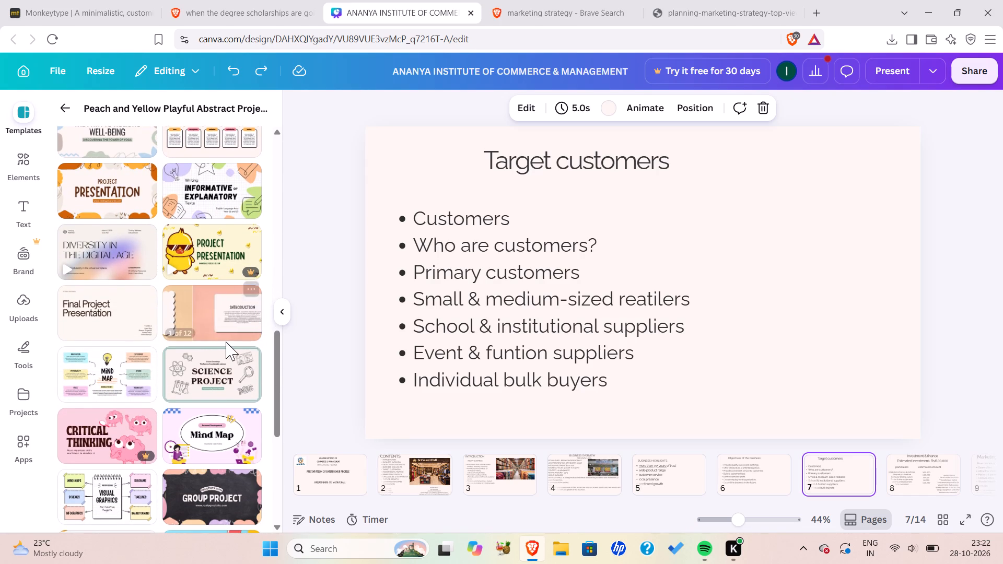
{"action": "scroll", "coordinate": [172, 431], "scroll_direction": "down", "scroll_amount": 1}
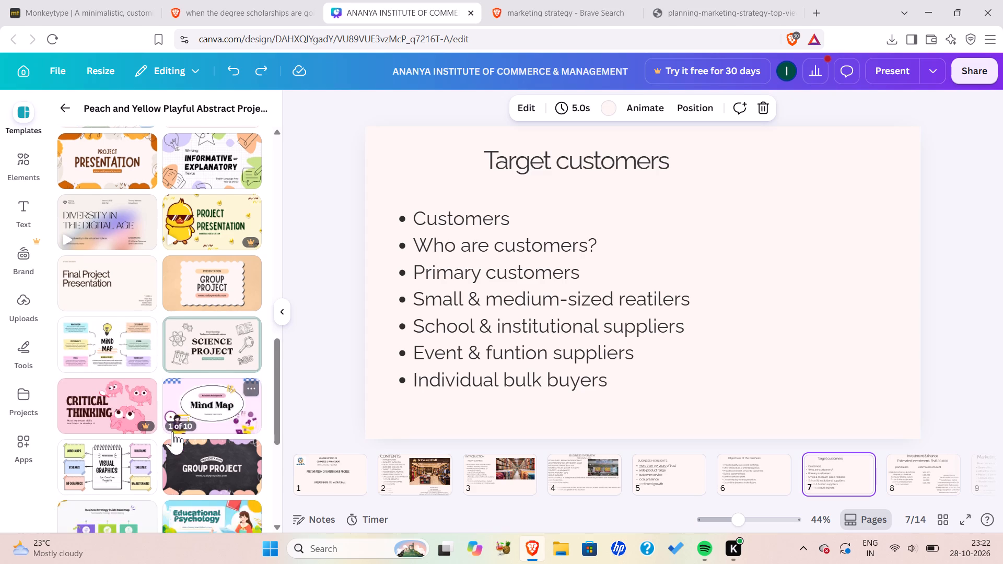
{"action": "scroll", "coordinate": [172, 431], "scroll_direction": "down", "scroll_amount": 2}
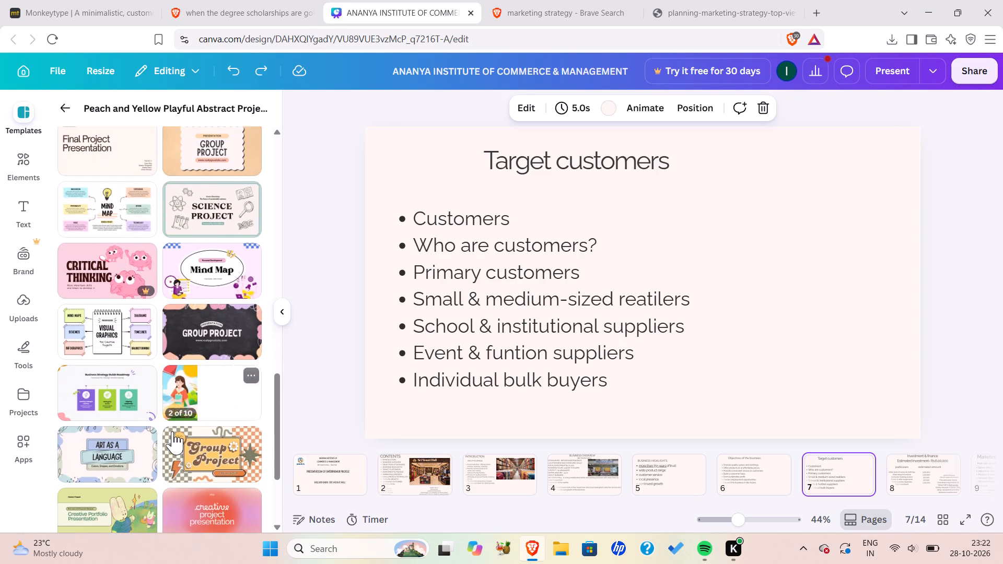
{"action": "scroll", "coordinate": [172, 431], "scroll_direction": "down", "scroll_amount": 2}
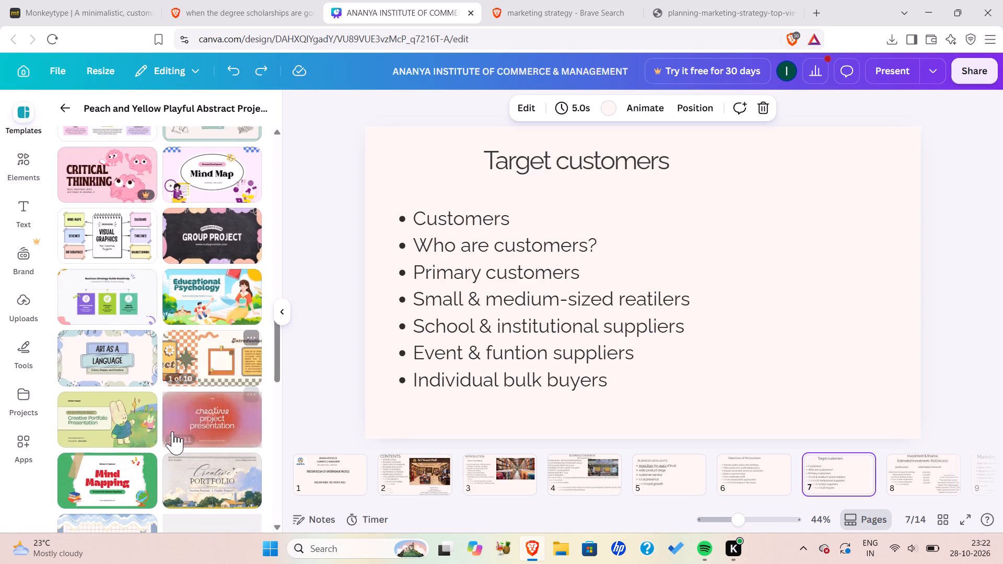
{"action": "scroll", "coordinate": [172, 431], "scroll_direction": "down", "scroll_amount": 2}
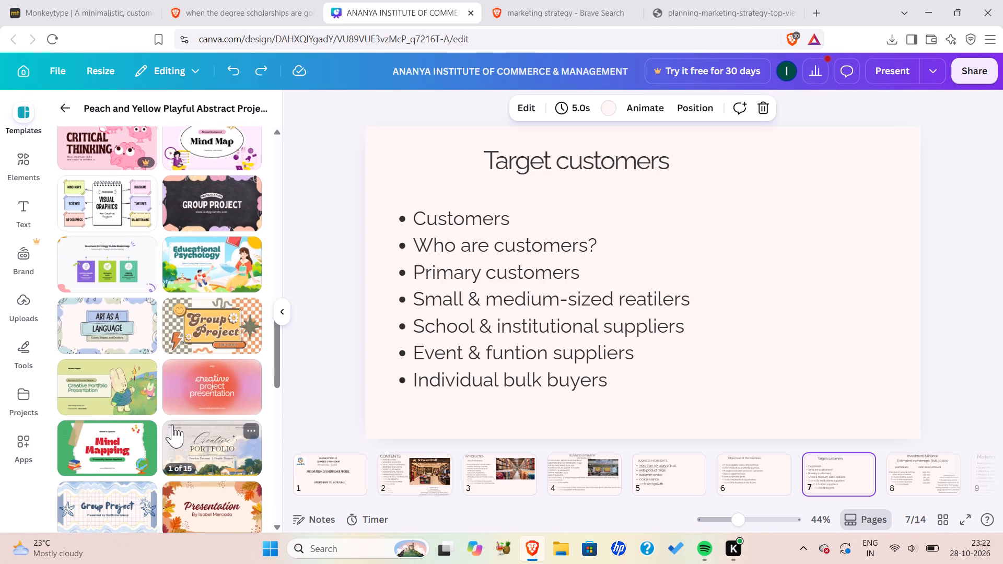
Open the Orange Green and Yellow Playful Retro group project template and apply its Candice style to the Target customers page.
{"action": "left_click", "coordinate": [208, 339]}
{"action": "scroll", "coordinate": [175, 409], "scroll_direction": "down", "scroll_amount": 3}
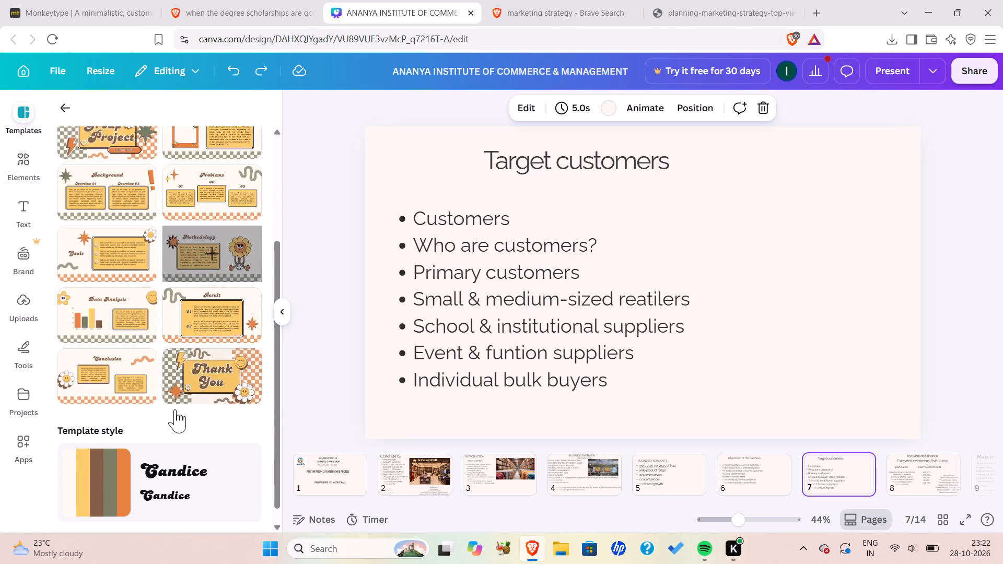
{"action": "scroll", "coordinate": [175, 409], "scroll_direction": "down", "scroll_amount": 1}
{"action": "left_click", "coordinate": [175, 409]}
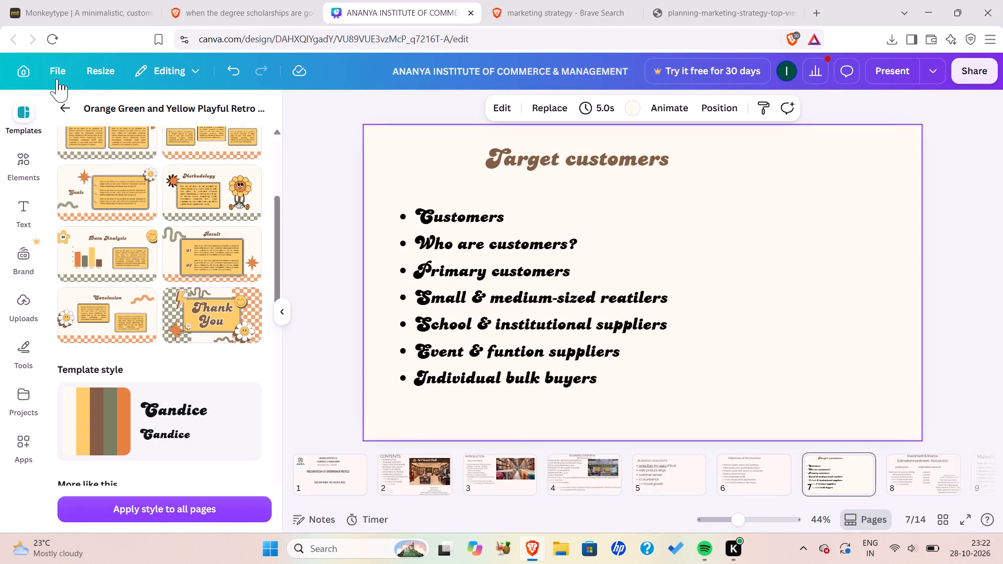
Open the Blue Professional Geometric Presentation template and apply its blue Merriweather style to all pages of the presentation.
{"action": "left_click", "coordinate": [61, 96]}
{"action": "scroll", "coordinate": [143, 239], "scroll_direction": "down", "scroll_amount": 1}
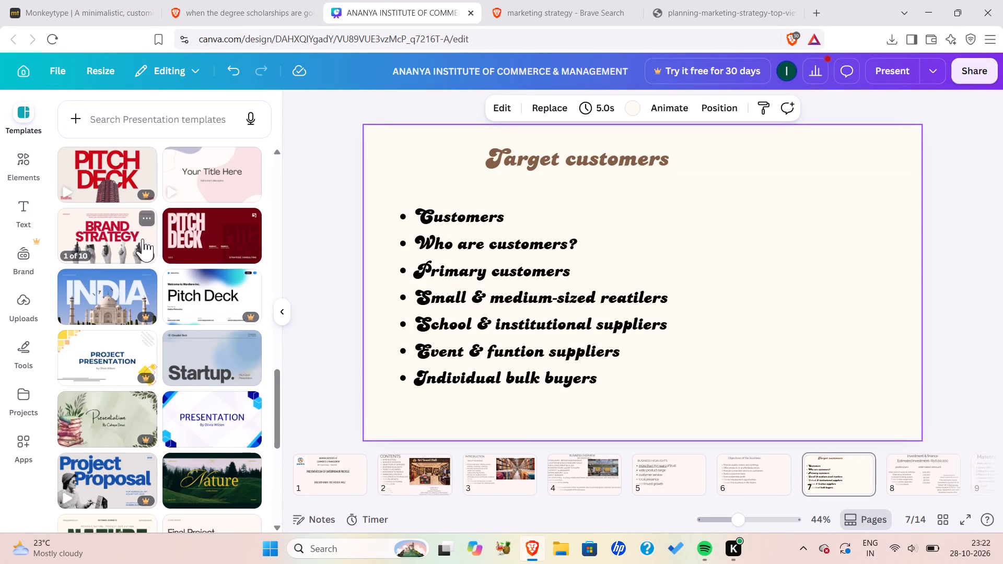
{"action": "scroll", "coordinate": [143, 239], "scroll_direction": "down", "scroll_amount": 2}
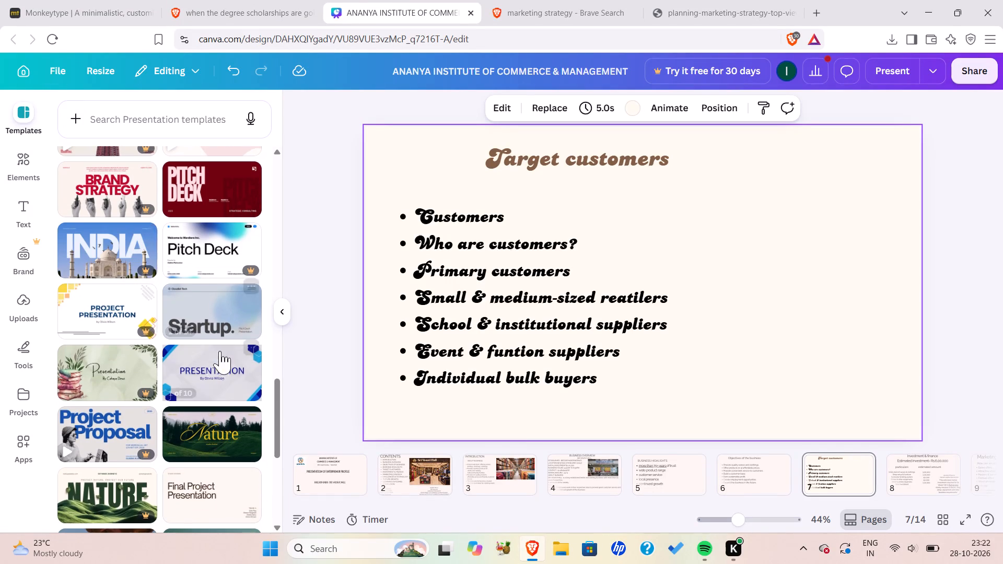
{"action": "left_click", "coordinate": [218, 357]}
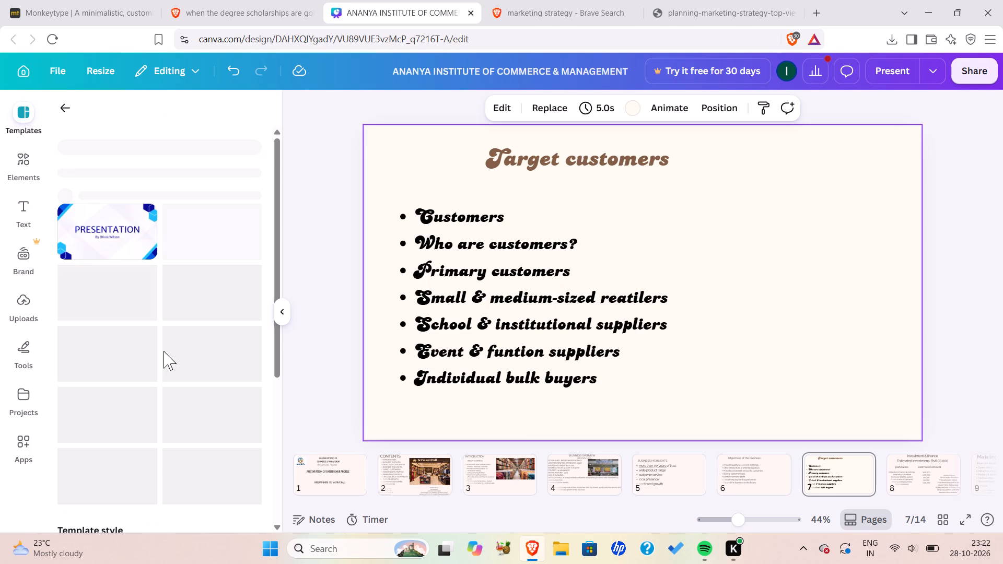
{"action": "scroll", "coordinate": [164, 351], "scroll_direction": "down", "scroll_amount": 4}
{"action": "scroll", "coordinate": [164, 351], "scroll_direction": "up", "scroll_amount": 1}
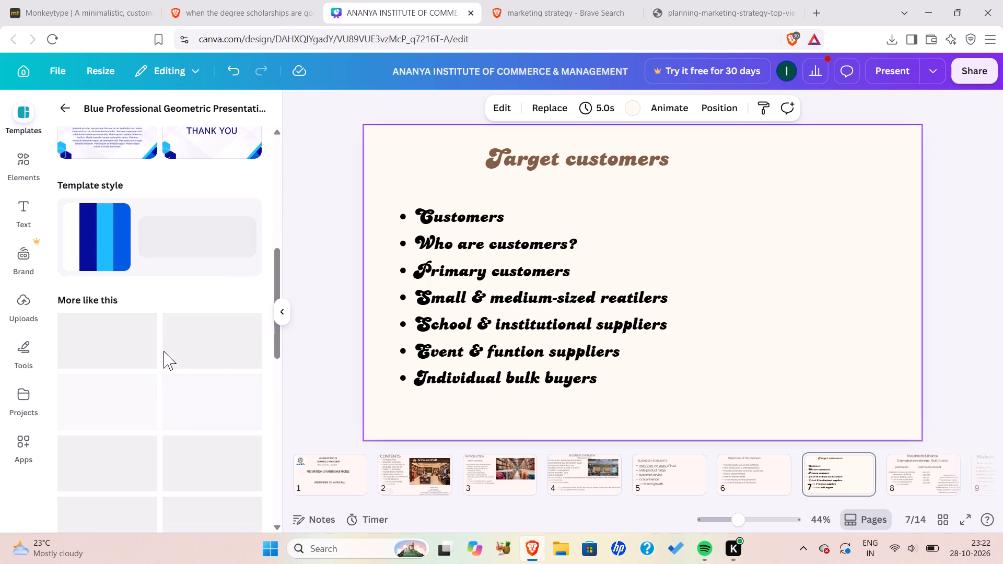
{"action": "scroll", "coordinate": [164, 351], "scroll_direction": "up", "scroll_amount": 1}
{"action": "left_click", "coordinate": [162, 266]}
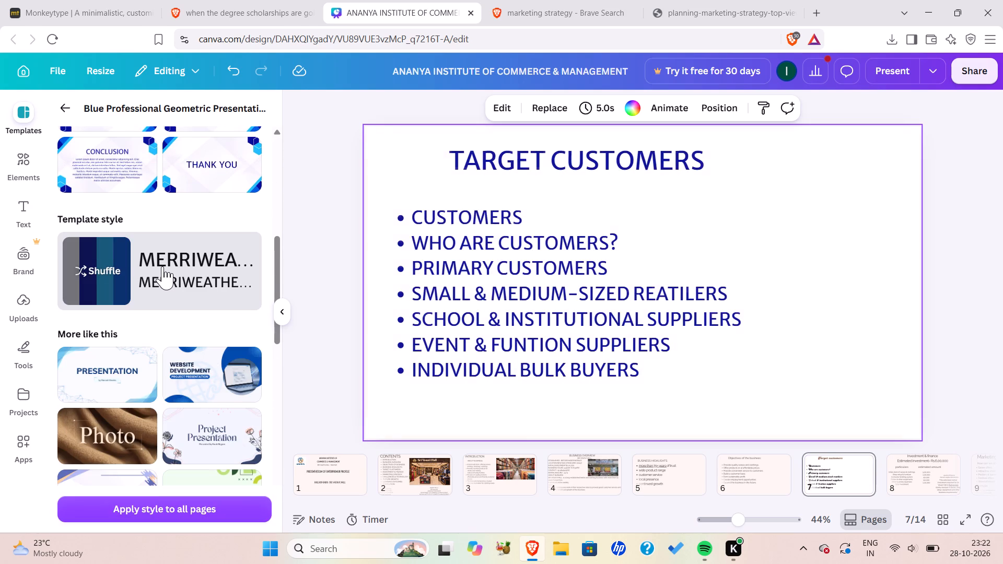
{"action": "left_click", "coordinate": [177, 508]}
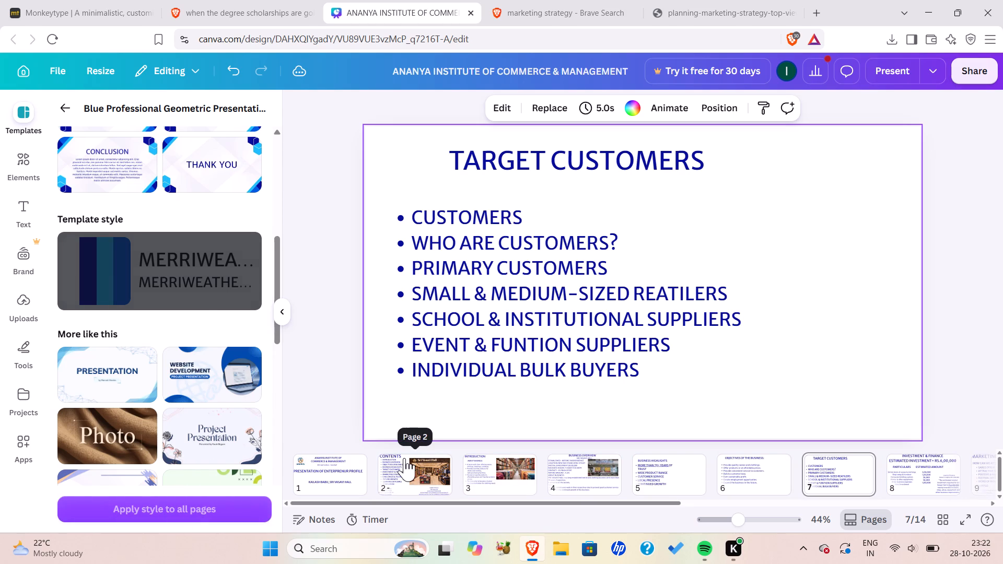
On the Marketing Strategy page, shrink the hands-and-notebook image until it clears the bullet text and move it slightly down.
{"action": "scroll", "coordinate": [404, 458], "scroll_direction": "right", "scroll_amount": 7}
{"action": "scroll", "coordinate": [404, 458], "scroll_direction": "left", "scroll_amount": 6}
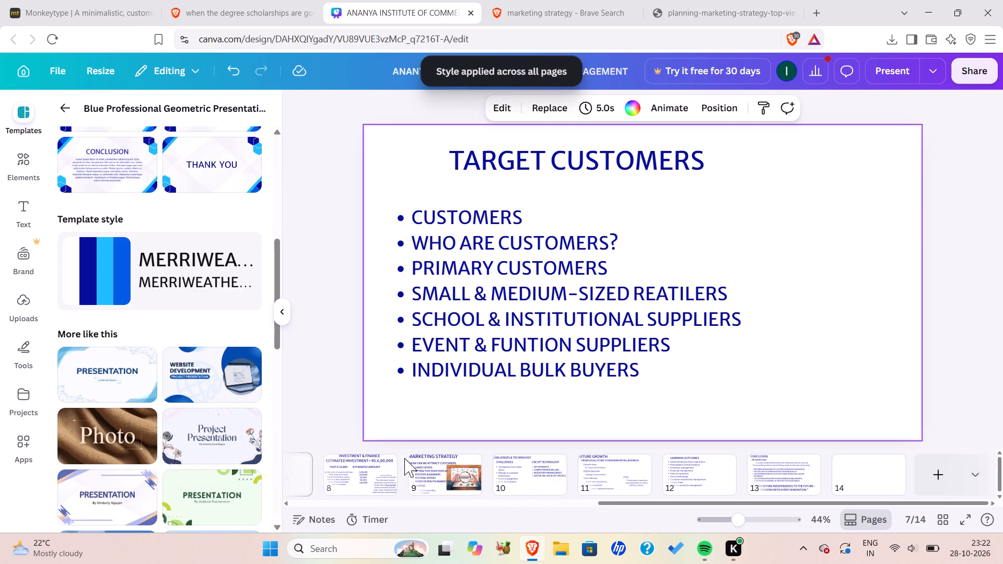
{"action": "scroll", "coordinate": [404, 458], "scroll_direction": "right", "scroll_amount": 6}
{"action": "scroll", "coordinate": [404, 458], "scroll_direction": "left", "scroll_amount": 5}
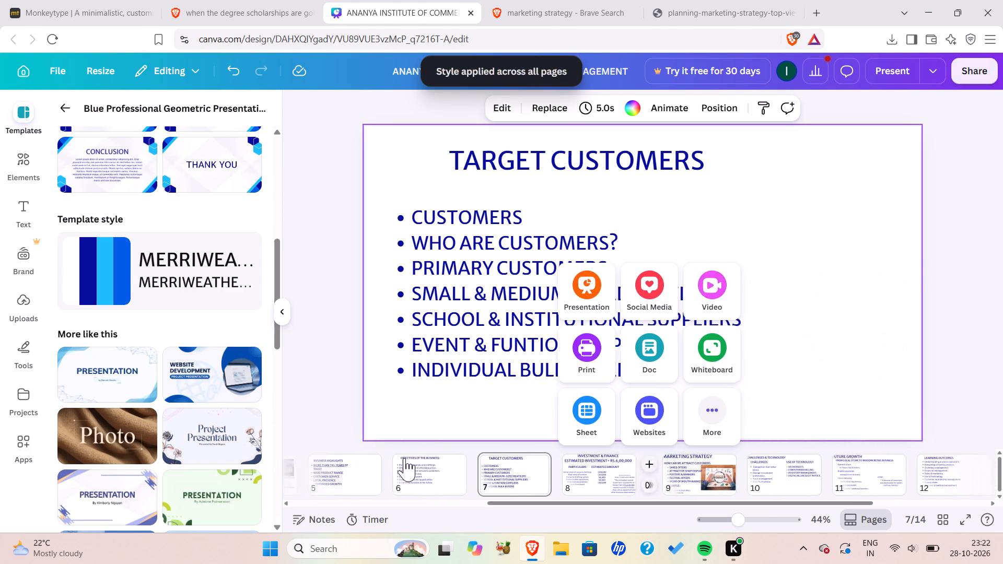
{"action": "left_click", "coordinate": [435, 467]}
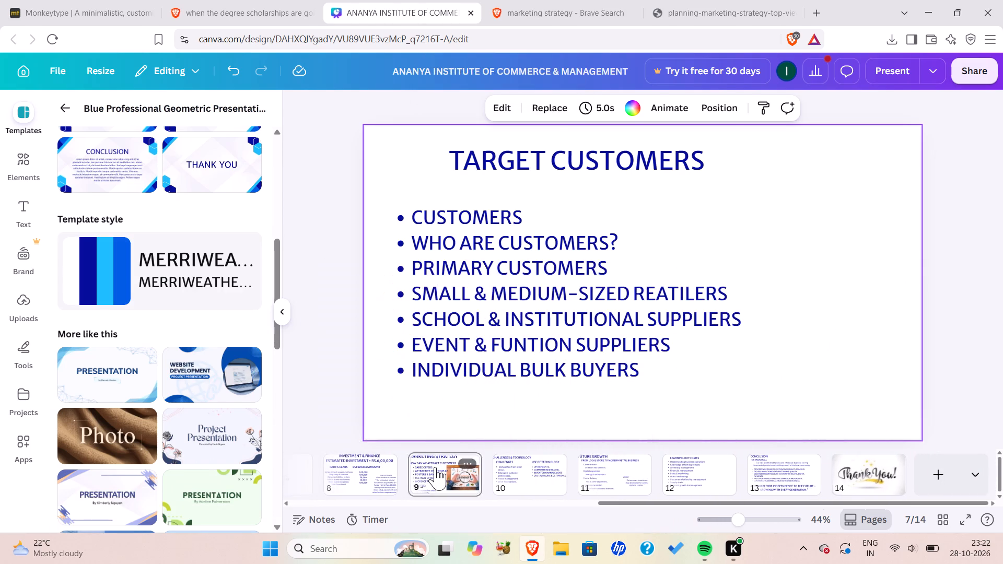
{"action": "scroll", "coordinate": [435, 467], "scroll_direction": "left", "scroll_amount": 2}
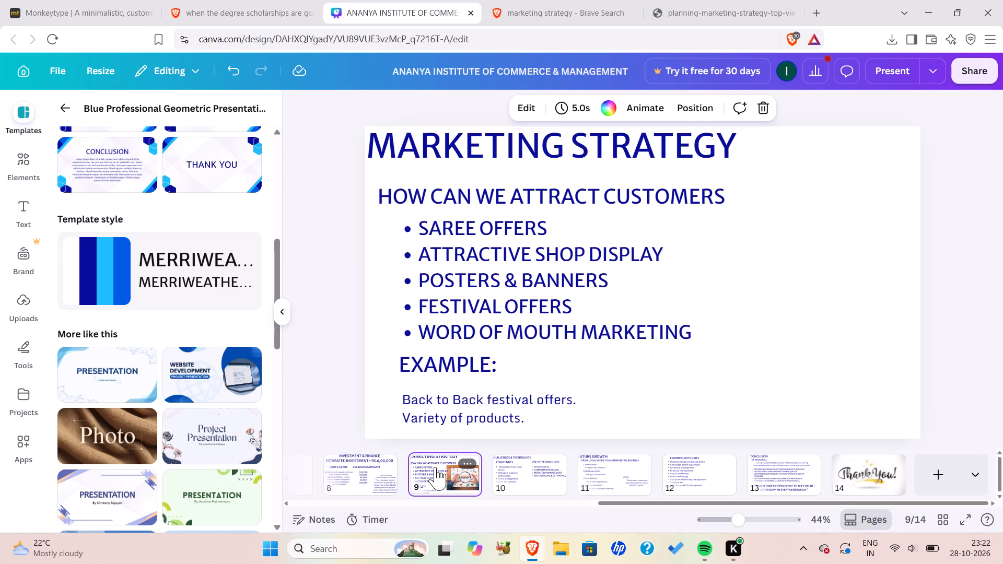
{"action": "scroll", "coordinate": [435, 467], "scroll_direction": "right", "scroll_amount": 7}
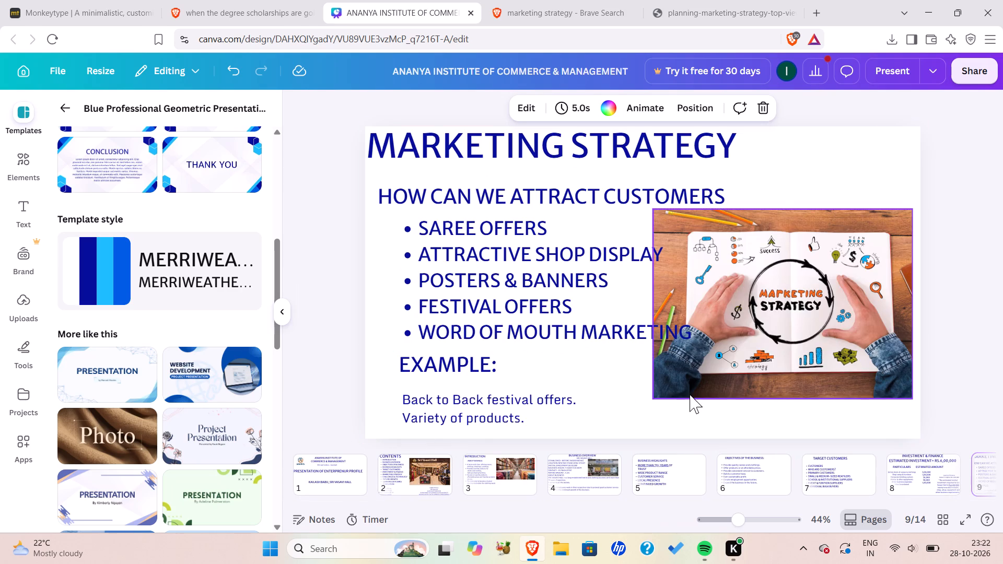
{"action": "left_click", "coordinate": [698, 381]}
{"action": "left_click_drag", "start_coordinate": [654, 397], "coordinate": [699, 370]}
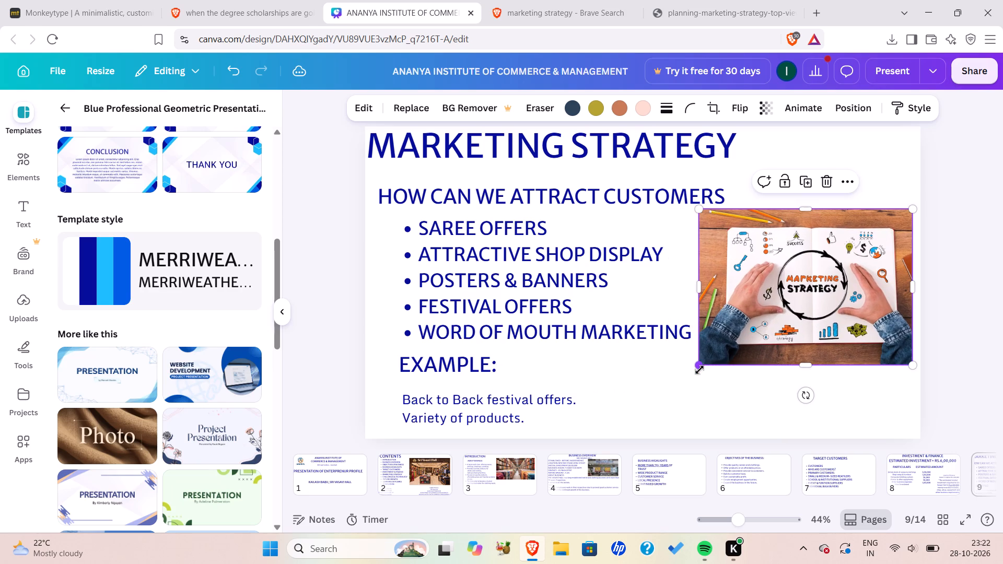
{"action": "left_click_drag", "start_coordinate": [747, 302], "coordinate": [748, 323]}
{"action": "left_click", "coordinate": [748, 323]}
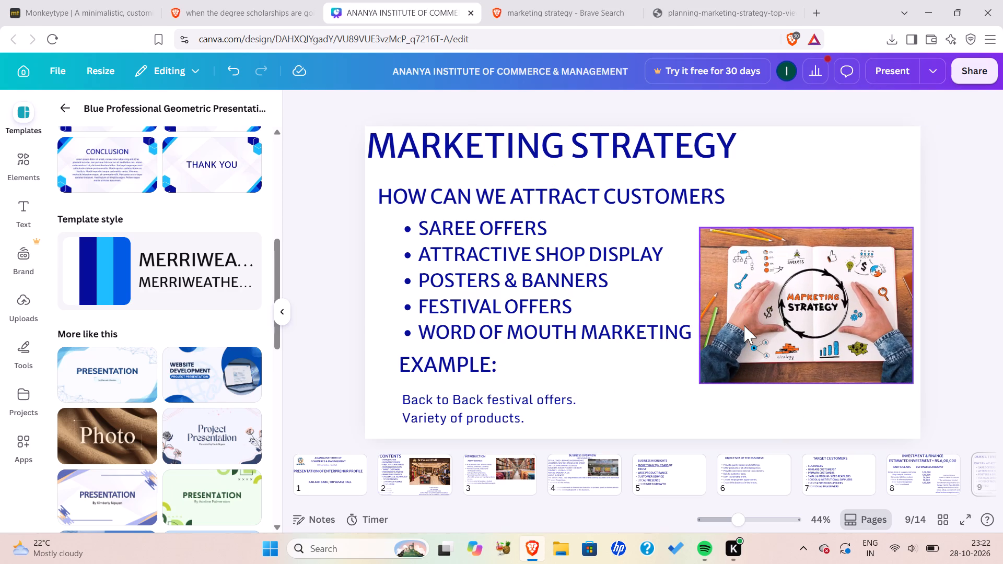
Move the fabric store image on the Introduction page slightly down beside the About Business text.
{"action": "left_click", "coordinate": [529, 477]}
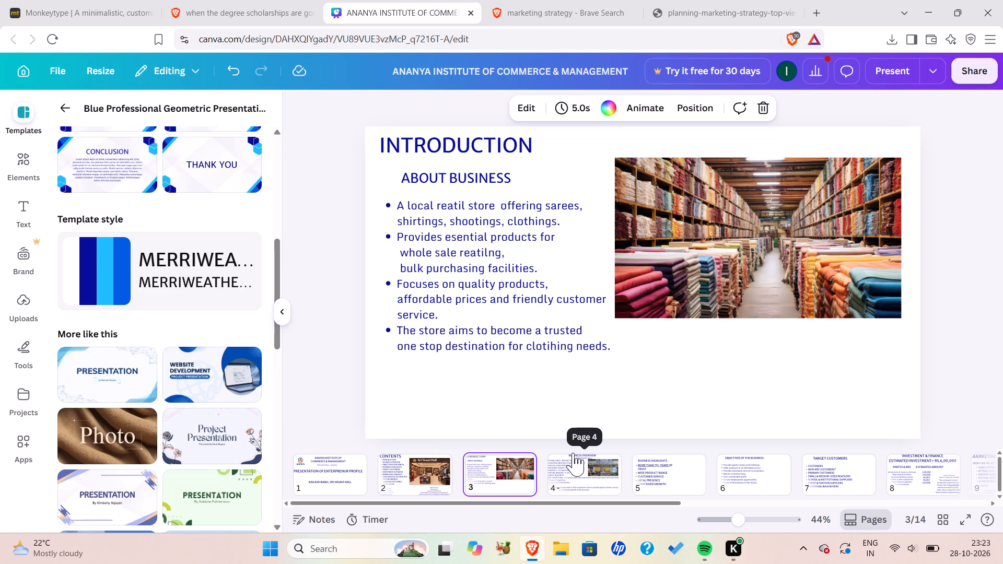
{"action": "left_click", "coordinate": [709, 292]}
{"action": "left_click_drag", "start_coordinate": [709, 292], "coordinate": [709, 298]}
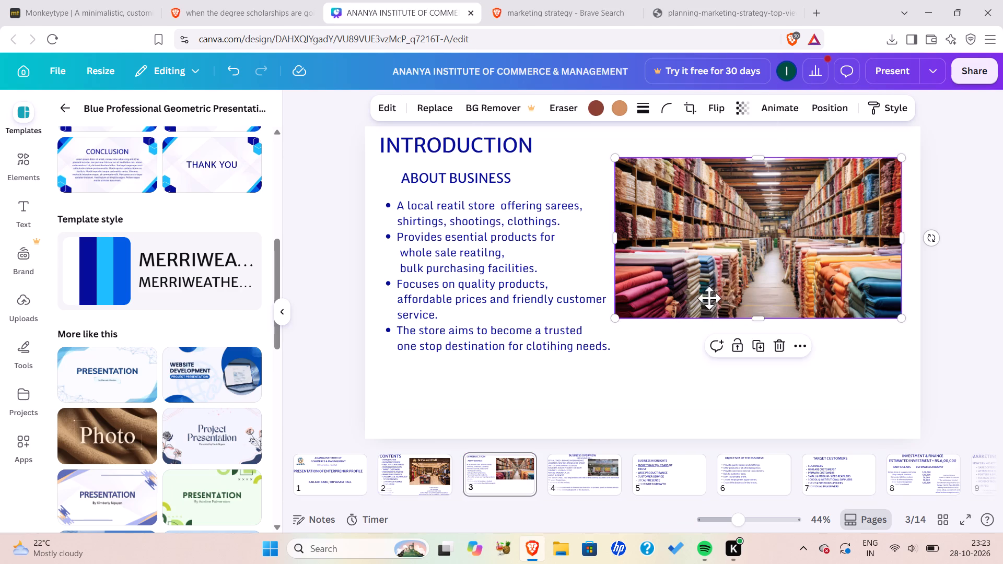
{"action": "left_click_drag", "start_coordinate": [709, 298], "coordinate": [711, 320]}
{"action": "left_click", "coordinate": [652, 380]}
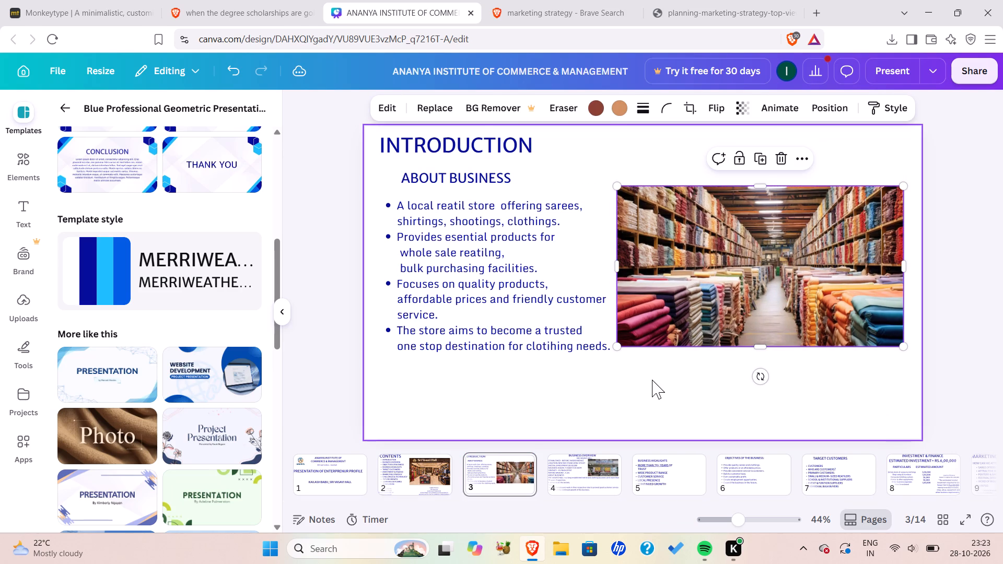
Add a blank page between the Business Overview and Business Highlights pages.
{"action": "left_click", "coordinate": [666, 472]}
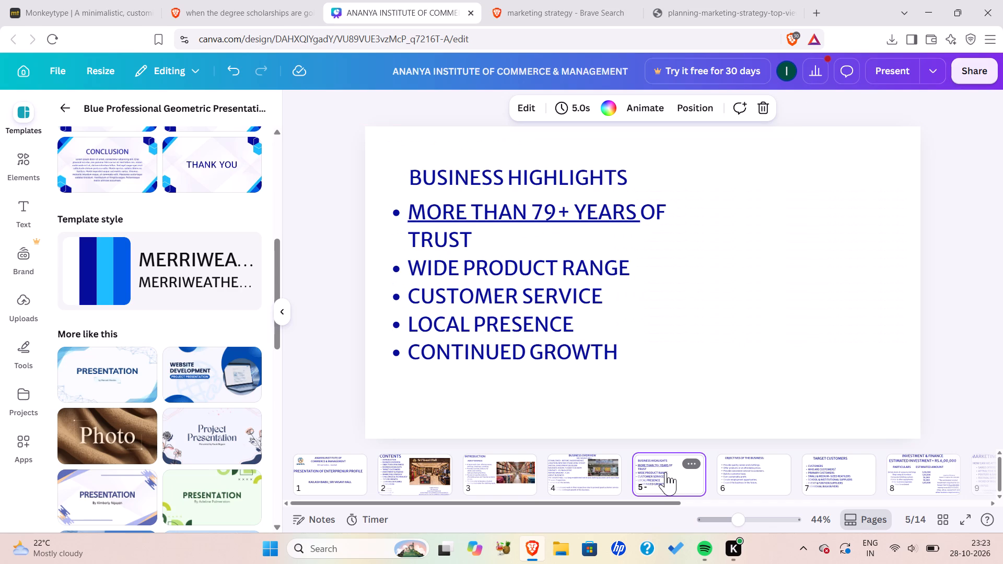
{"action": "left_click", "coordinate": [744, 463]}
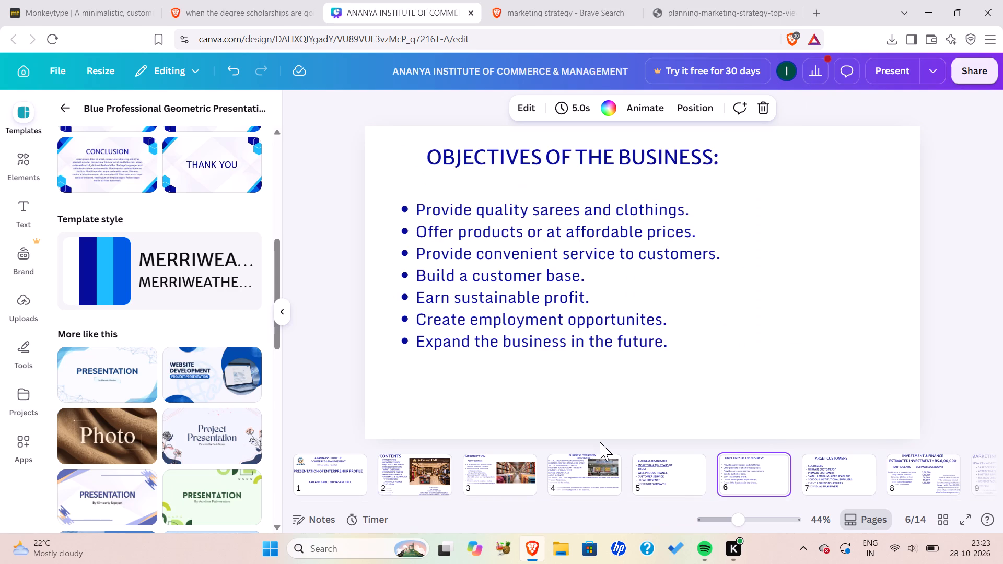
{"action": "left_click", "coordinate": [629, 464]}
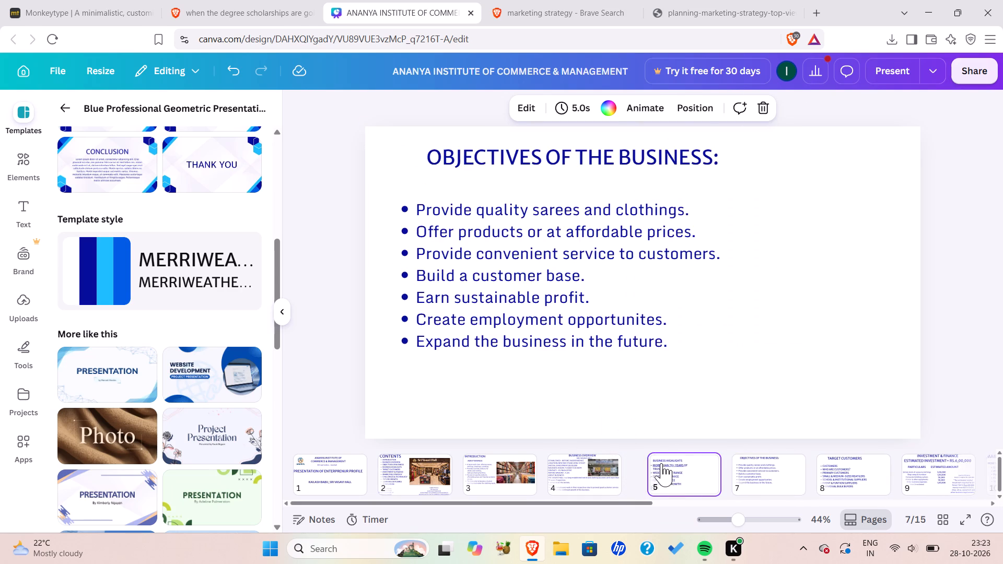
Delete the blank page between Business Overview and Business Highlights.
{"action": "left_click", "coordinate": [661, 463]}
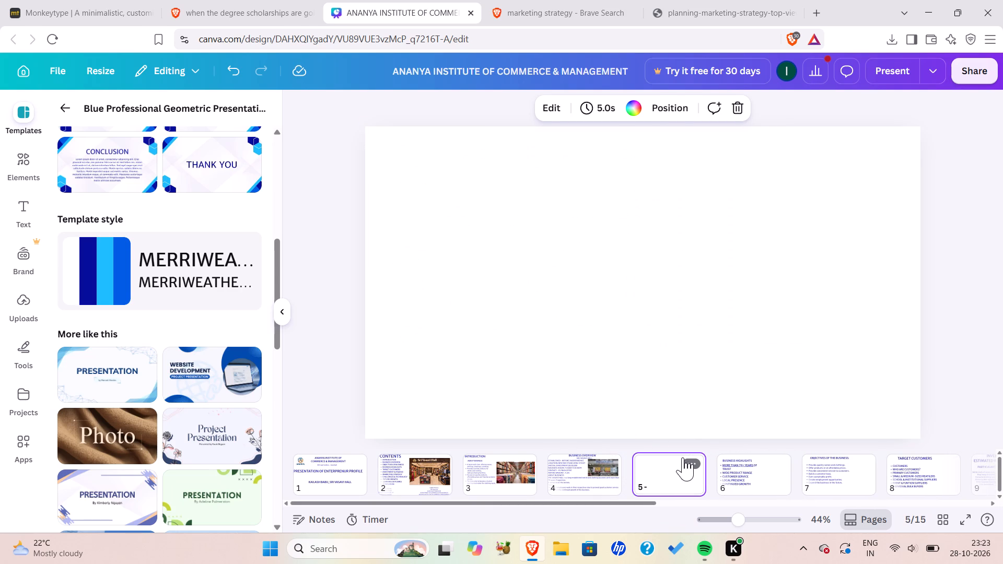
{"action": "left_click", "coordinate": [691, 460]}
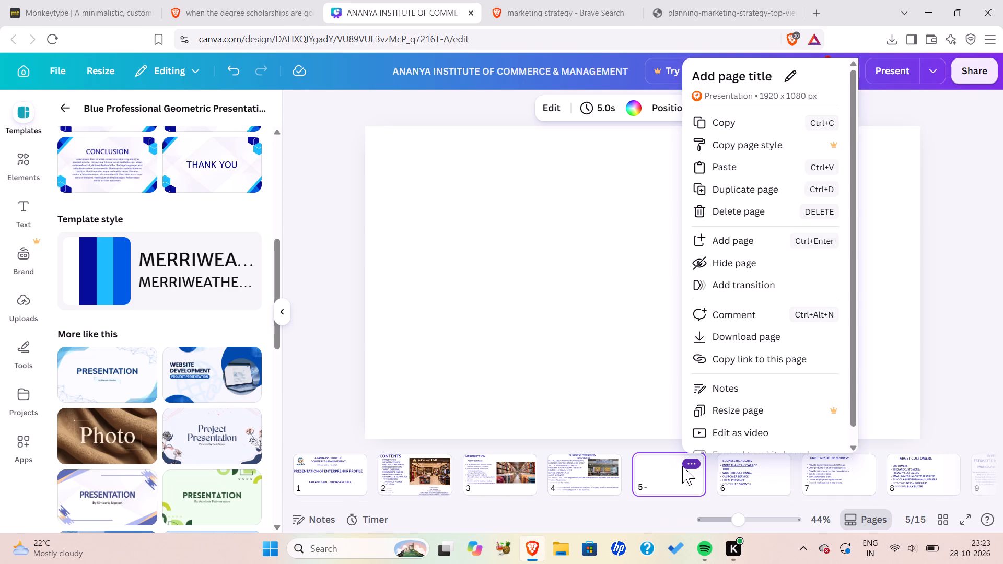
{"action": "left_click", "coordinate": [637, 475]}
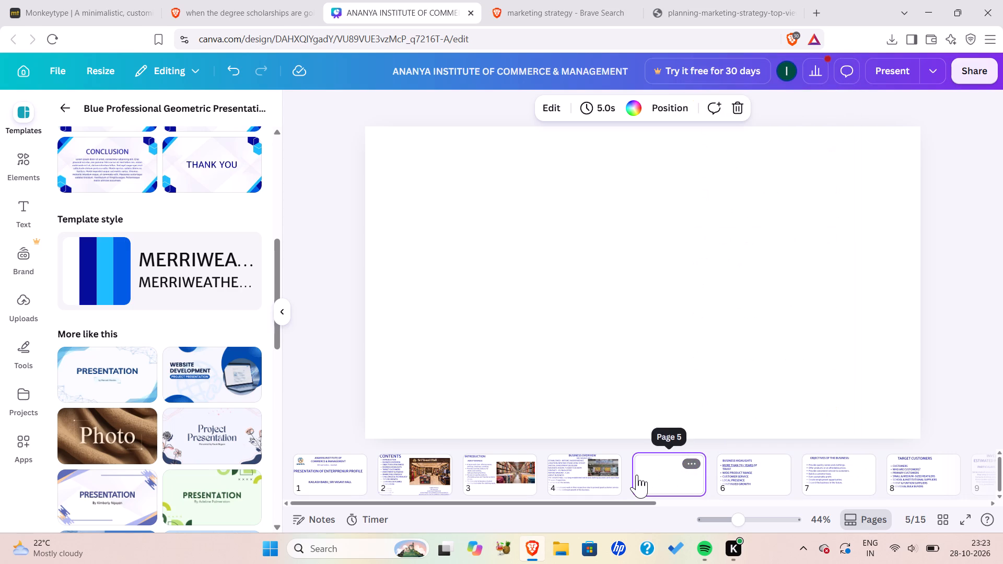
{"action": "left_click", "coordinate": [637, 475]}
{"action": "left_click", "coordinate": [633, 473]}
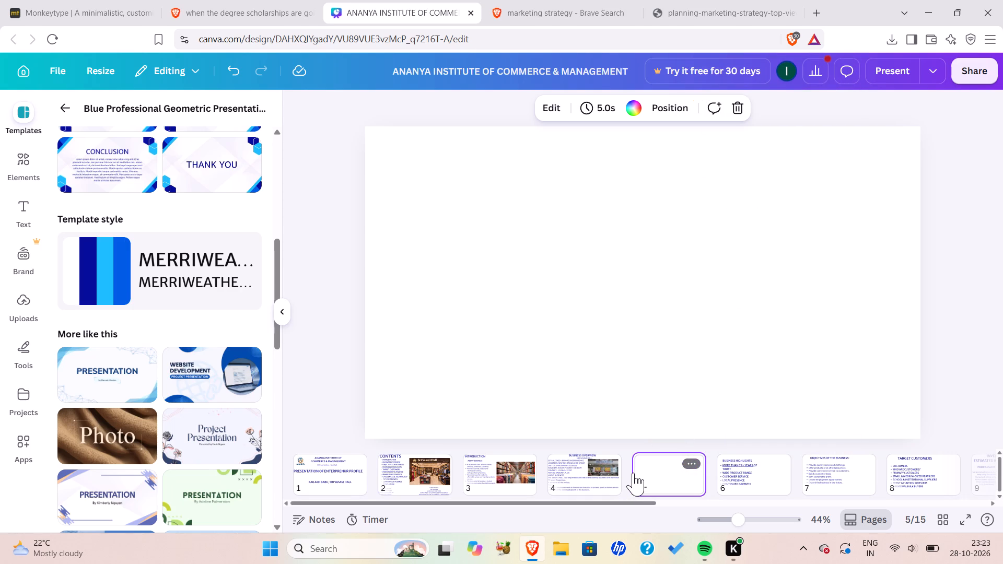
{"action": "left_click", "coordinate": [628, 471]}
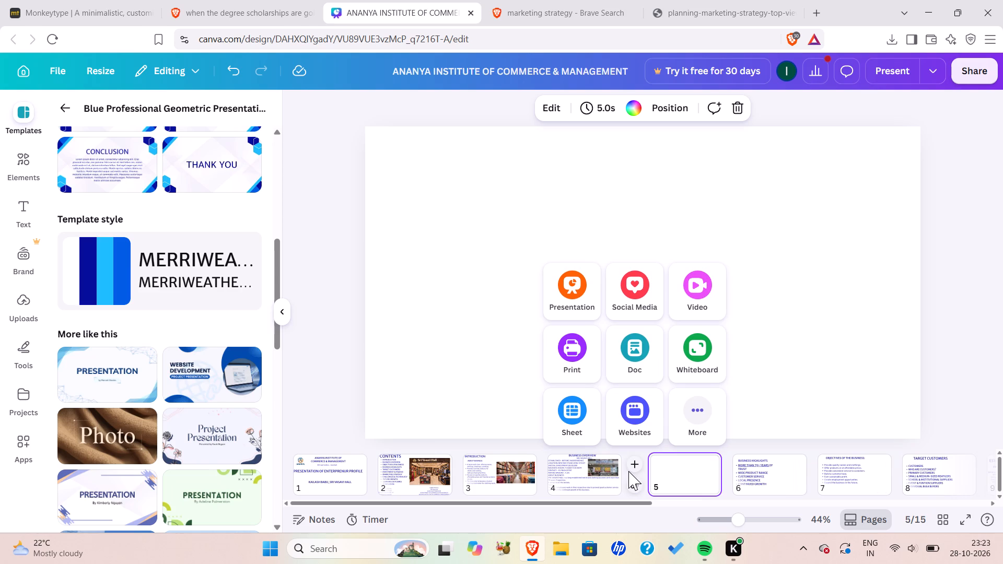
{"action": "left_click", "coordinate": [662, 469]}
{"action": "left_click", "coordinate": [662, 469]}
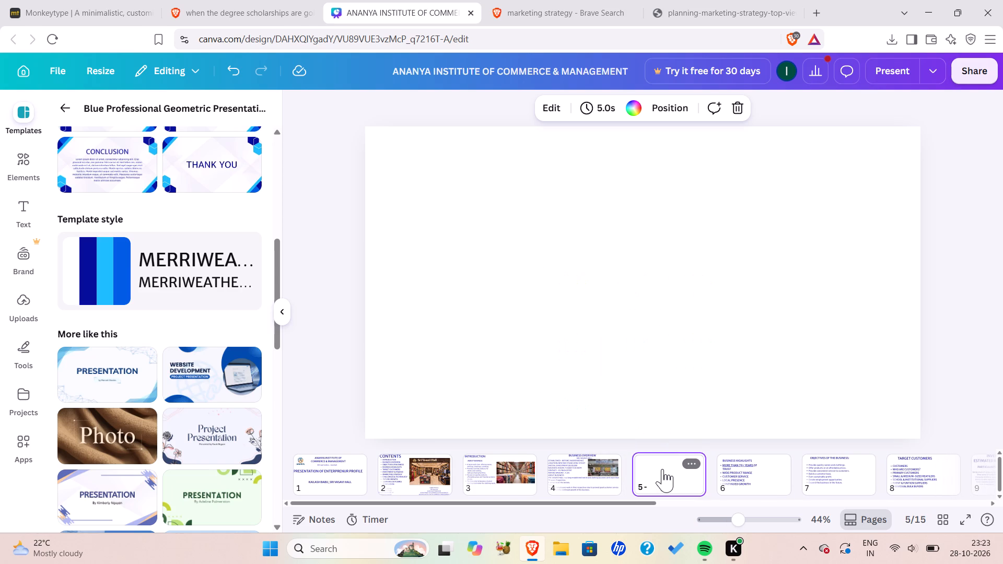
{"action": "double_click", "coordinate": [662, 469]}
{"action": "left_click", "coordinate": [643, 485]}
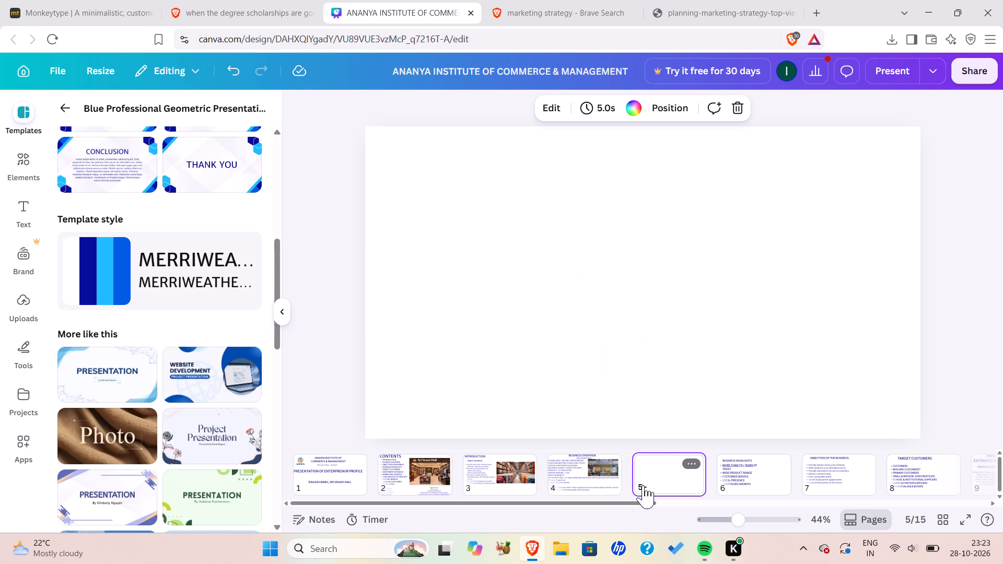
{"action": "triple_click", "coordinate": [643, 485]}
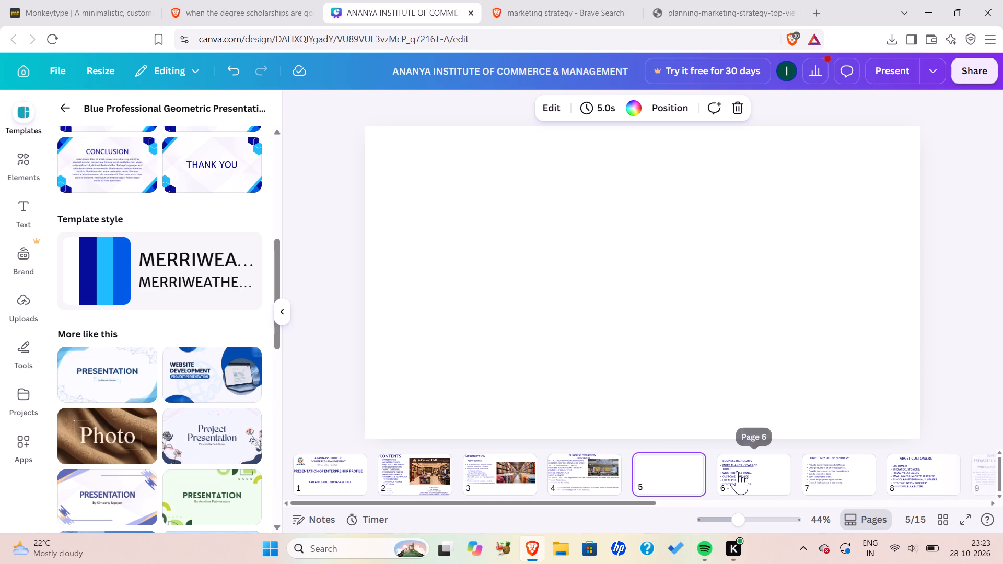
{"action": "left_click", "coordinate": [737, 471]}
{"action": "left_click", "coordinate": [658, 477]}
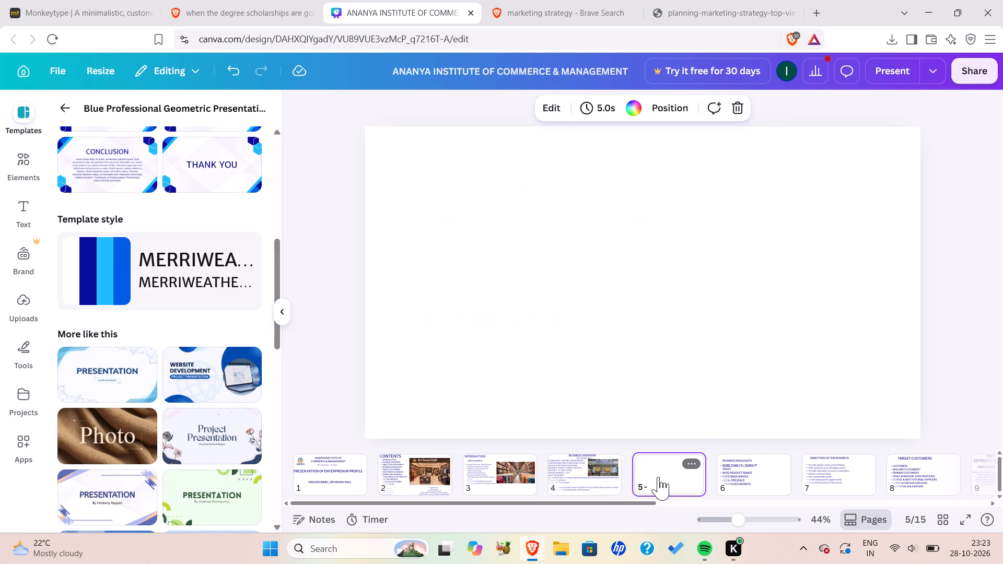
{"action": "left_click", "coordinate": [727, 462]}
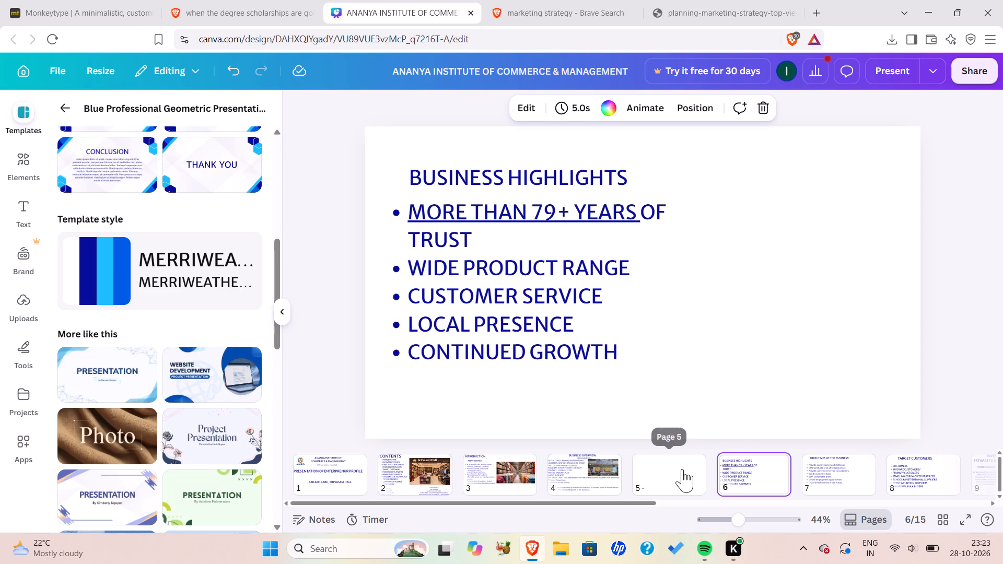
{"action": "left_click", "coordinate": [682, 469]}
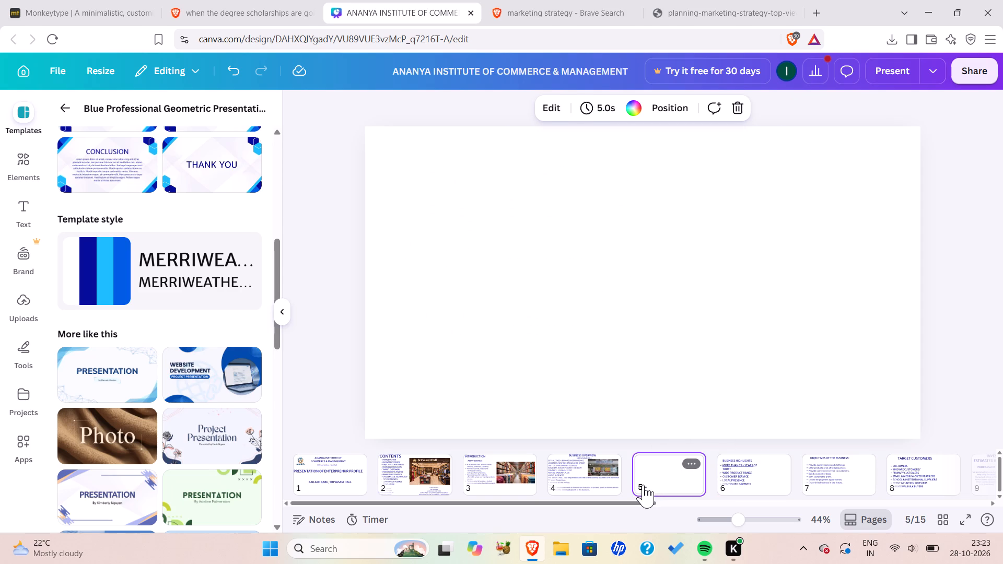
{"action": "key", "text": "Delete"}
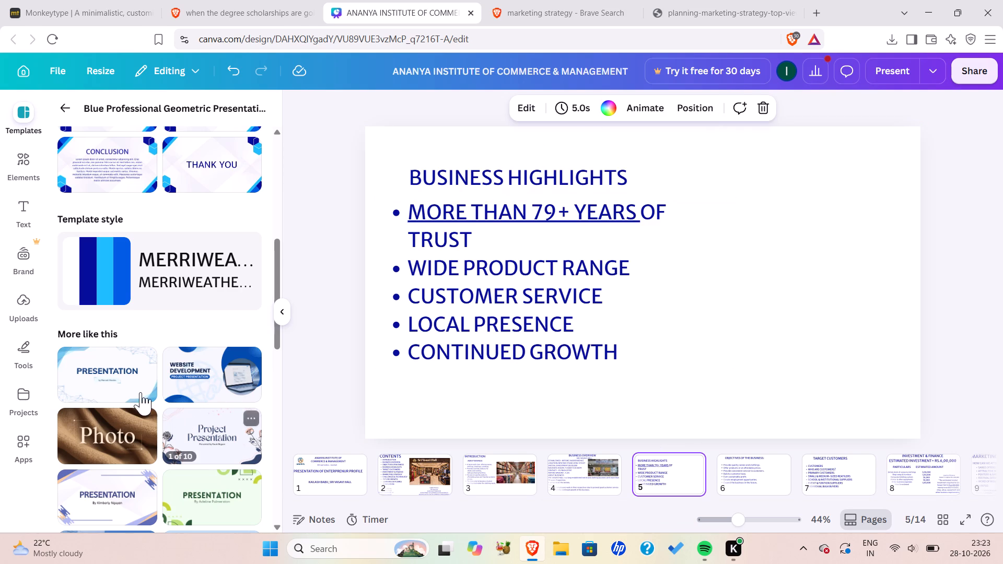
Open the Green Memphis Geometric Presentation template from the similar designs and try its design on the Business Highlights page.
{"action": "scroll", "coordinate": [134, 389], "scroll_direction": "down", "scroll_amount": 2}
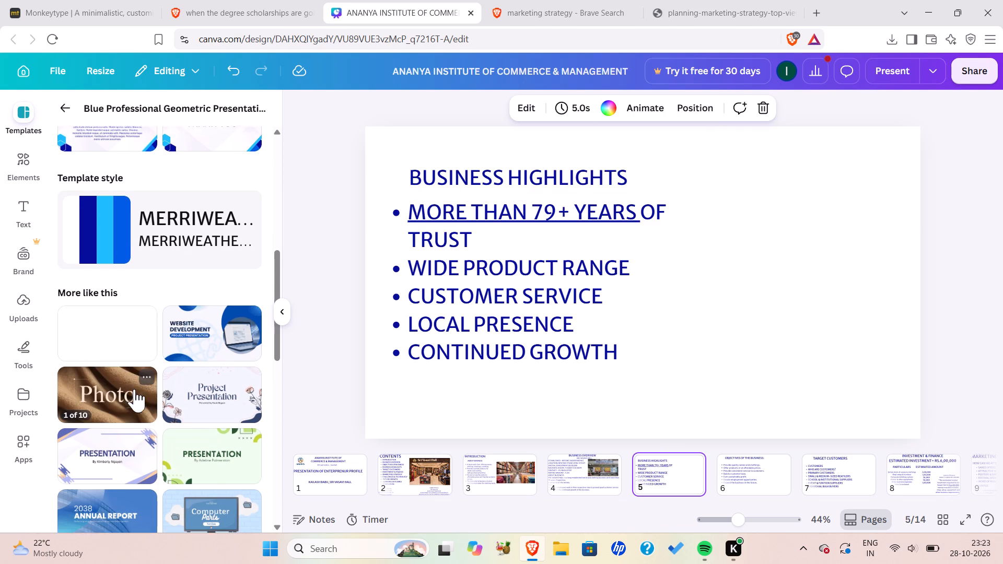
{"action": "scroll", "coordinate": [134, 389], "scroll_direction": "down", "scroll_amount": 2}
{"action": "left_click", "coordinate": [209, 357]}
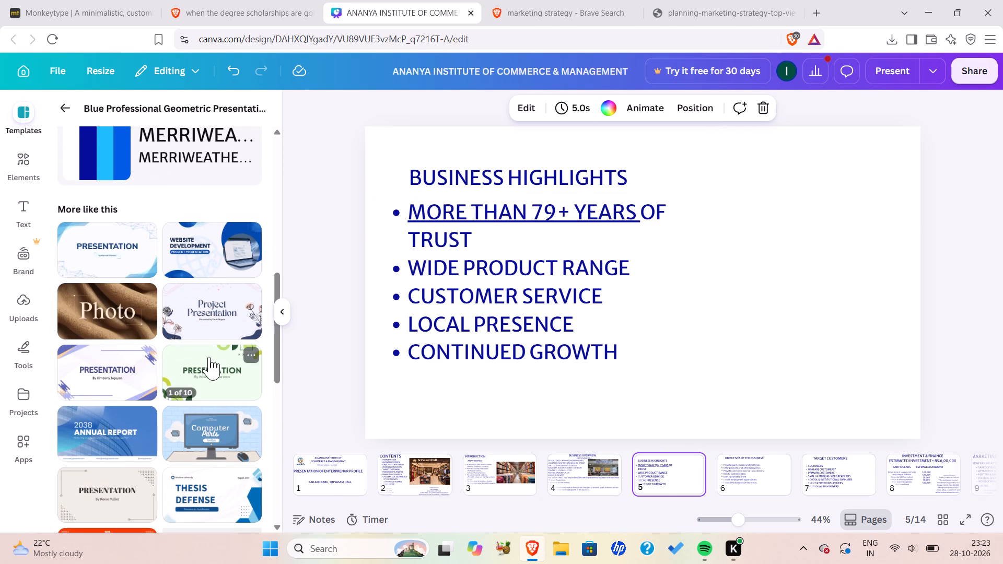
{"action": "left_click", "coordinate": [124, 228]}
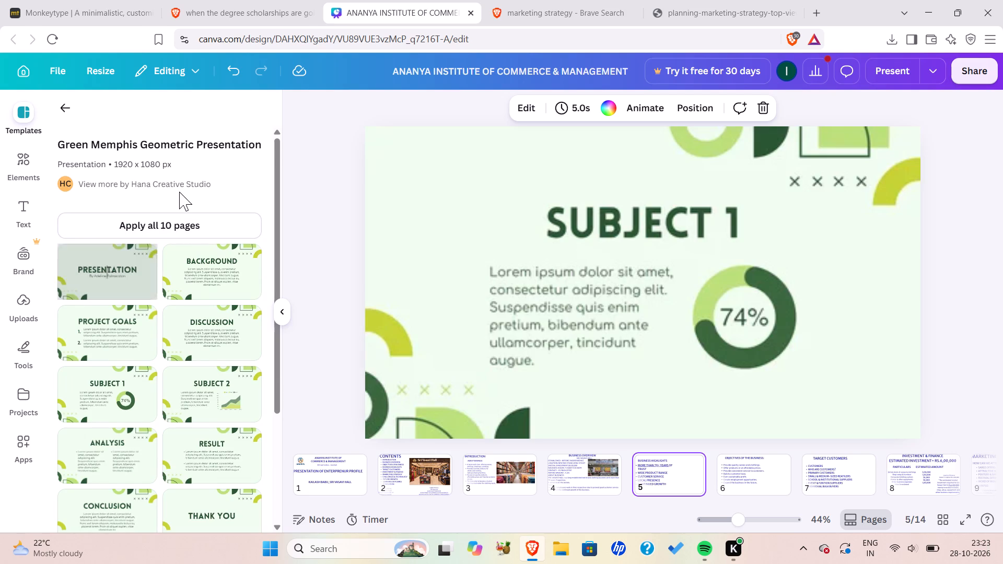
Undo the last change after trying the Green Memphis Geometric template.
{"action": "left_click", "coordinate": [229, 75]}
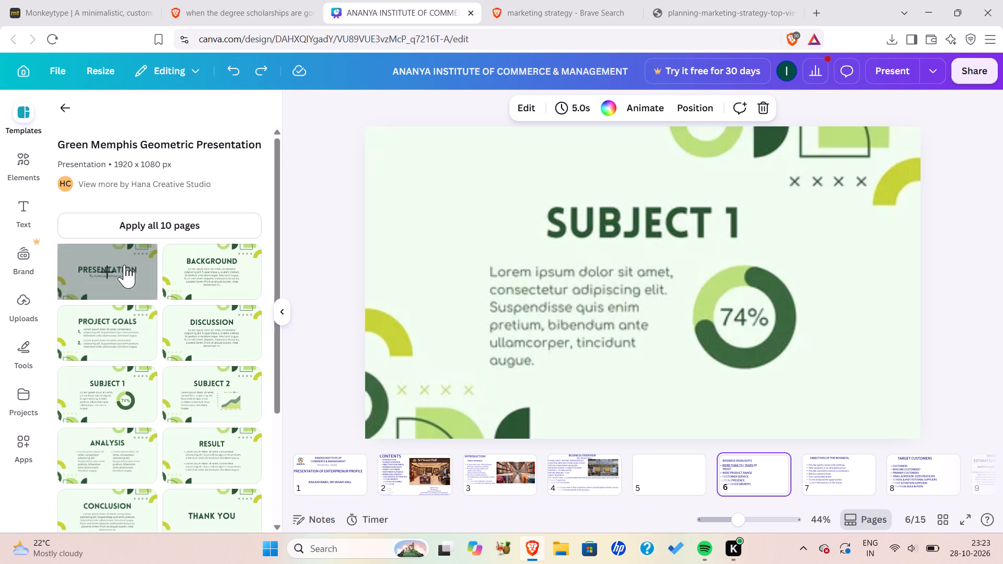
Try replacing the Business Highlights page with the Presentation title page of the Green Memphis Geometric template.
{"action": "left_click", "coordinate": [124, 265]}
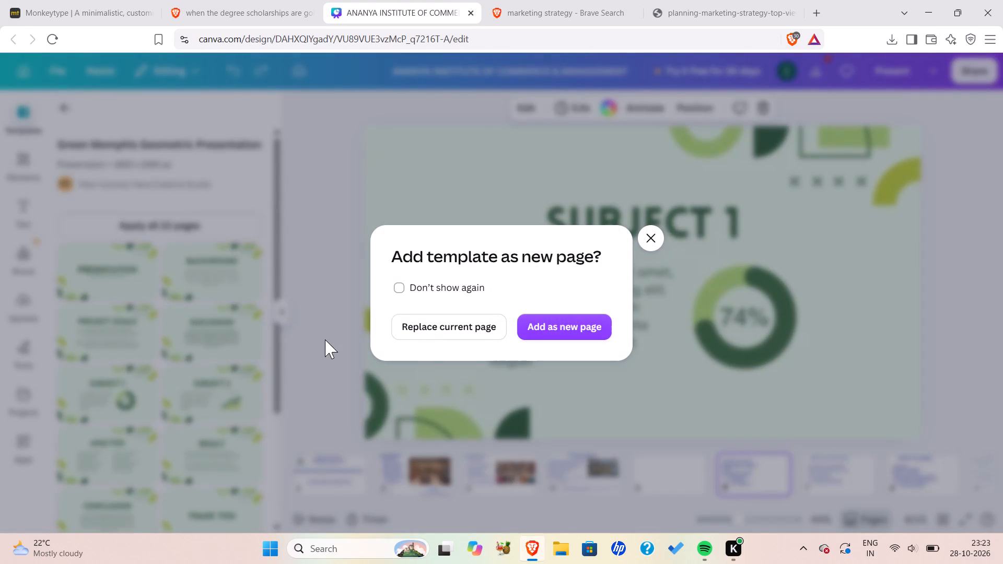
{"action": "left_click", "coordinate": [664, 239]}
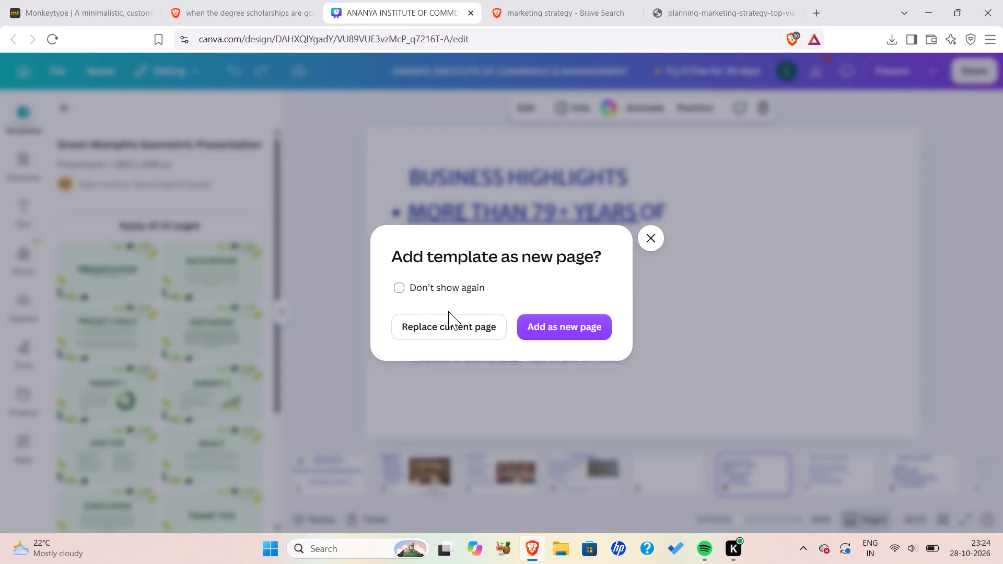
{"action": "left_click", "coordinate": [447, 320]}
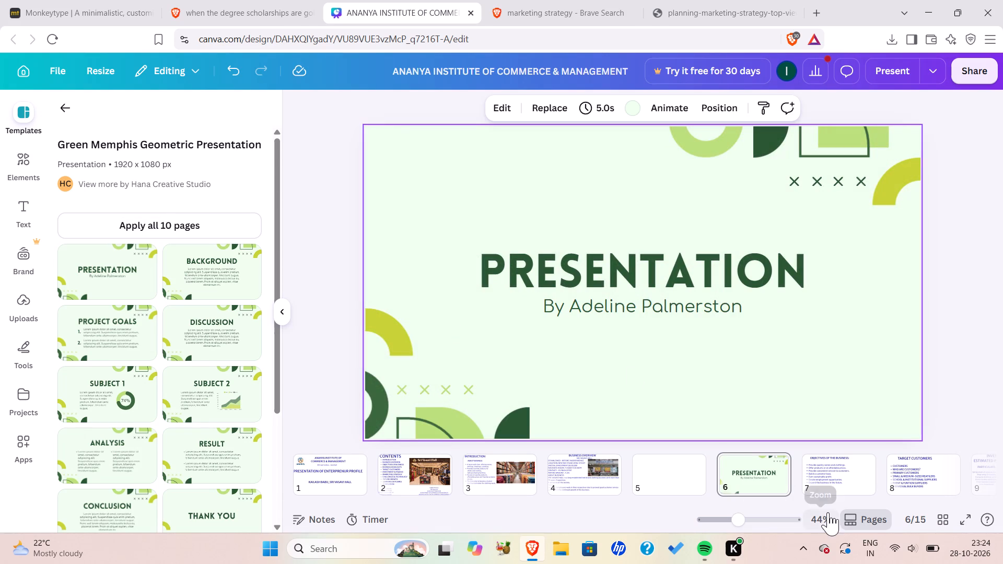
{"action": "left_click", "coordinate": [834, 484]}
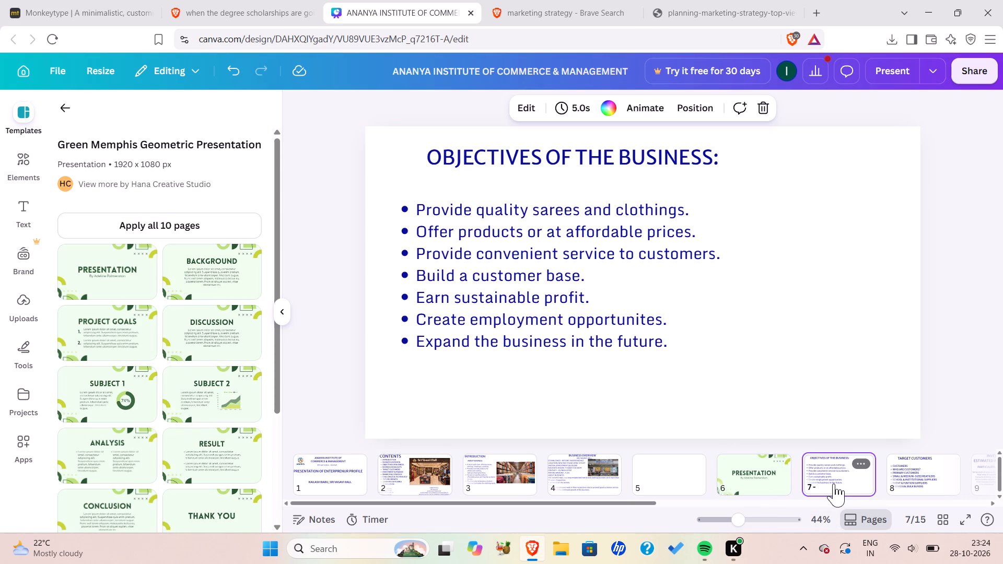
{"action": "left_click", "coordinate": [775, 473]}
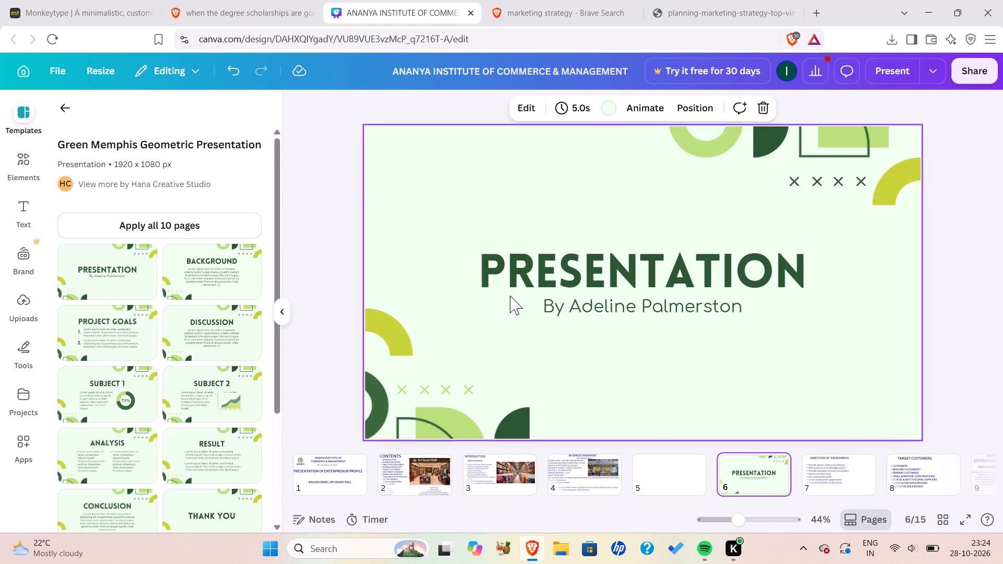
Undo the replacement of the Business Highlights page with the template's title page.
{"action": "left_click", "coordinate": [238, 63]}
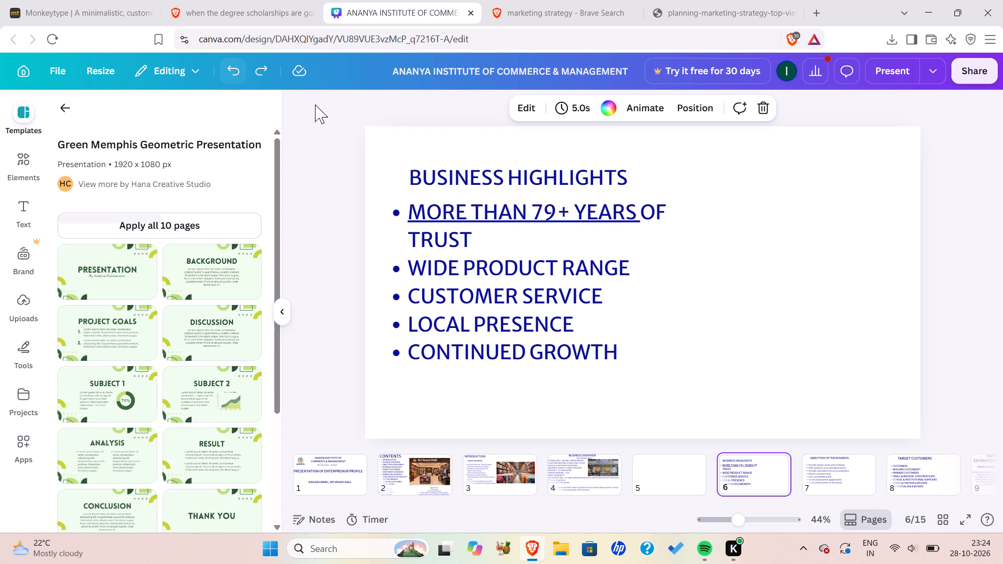
Delete the blank page 5 in front of the Business Highlights page.
{"action": "left_click", "coordinate": [677, 478]}
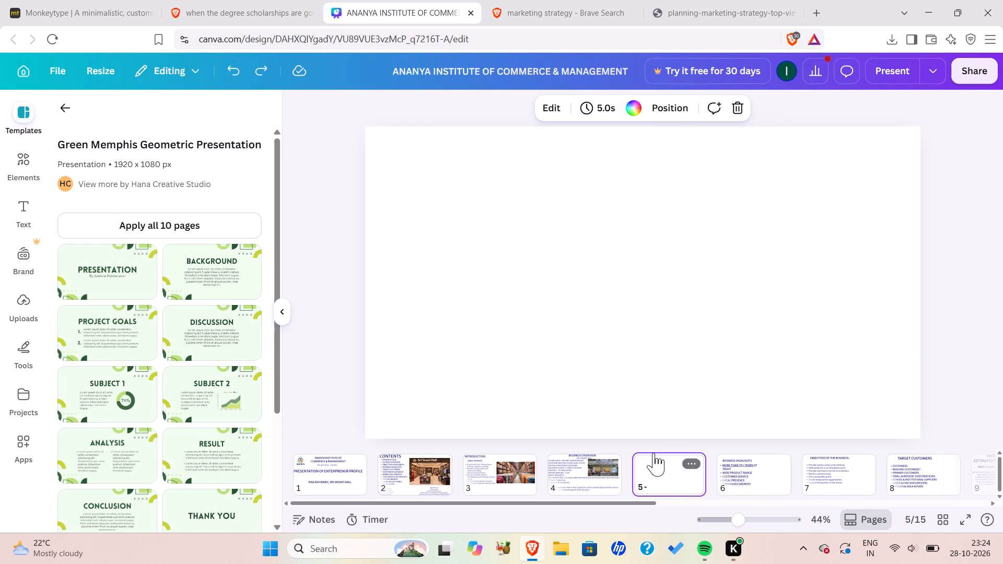
{"action": "key", "text": "Delete"}
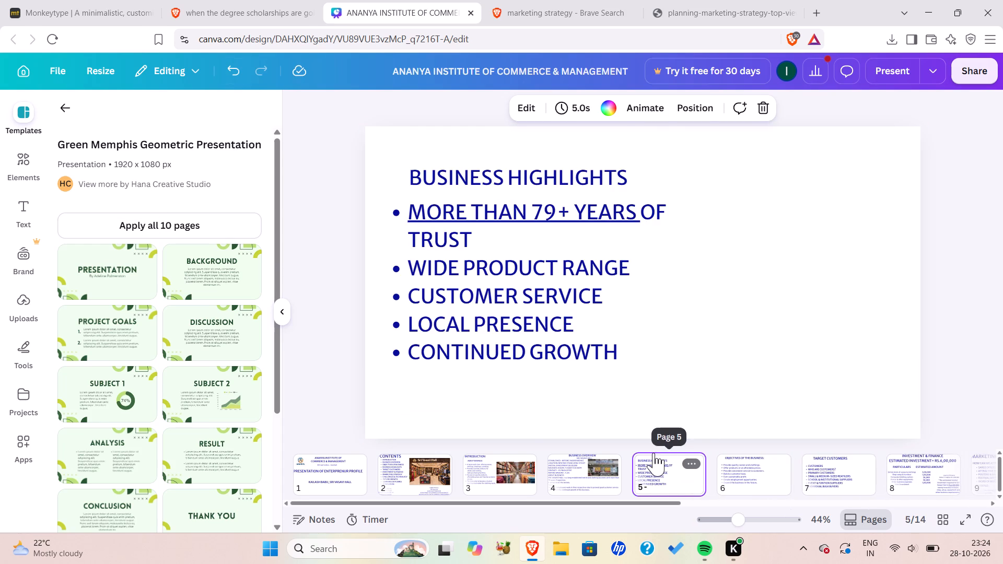
Apply the Green Memphis Geometric template's green Lovelo style to all pages of the presentation.
{"action": "scroll", "coordinate": [166, 322], "scroll_direction": "down", "scroll_amount": 4}
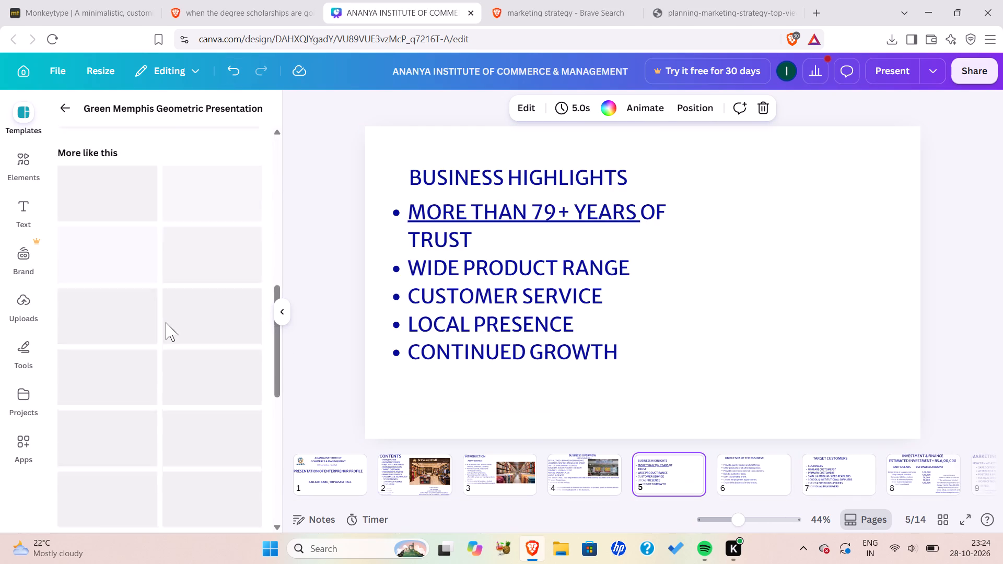
{"action": "scroll", "coordinate": [166, 322], "scroll_direction": "down", "scroll_amount": 1}
{"action": "scroll", "coordinate": [166, 322], "scroll_direction": "up", "scroll_amount": 4}
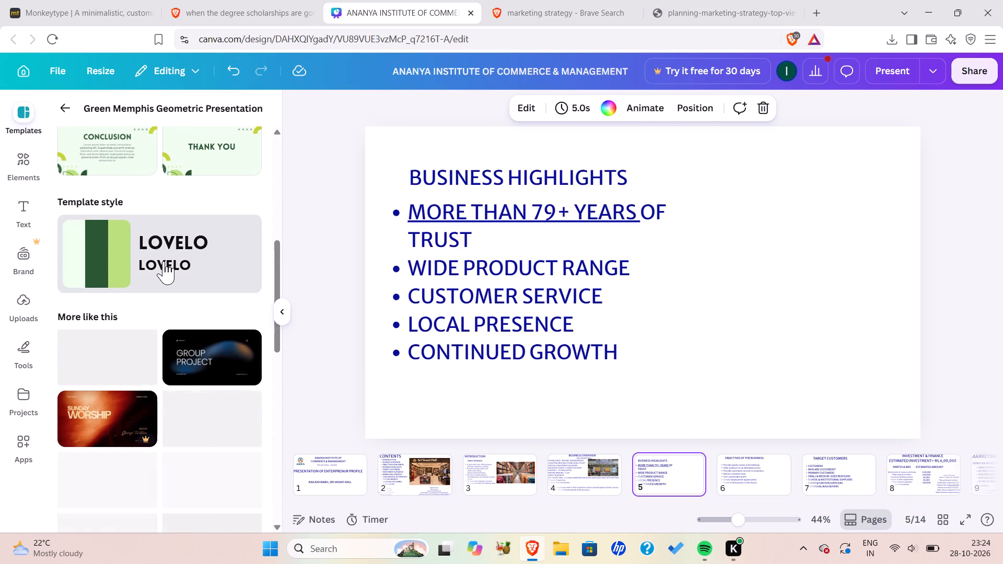
{"action": "left_click", "coordinate": [164, 261]}
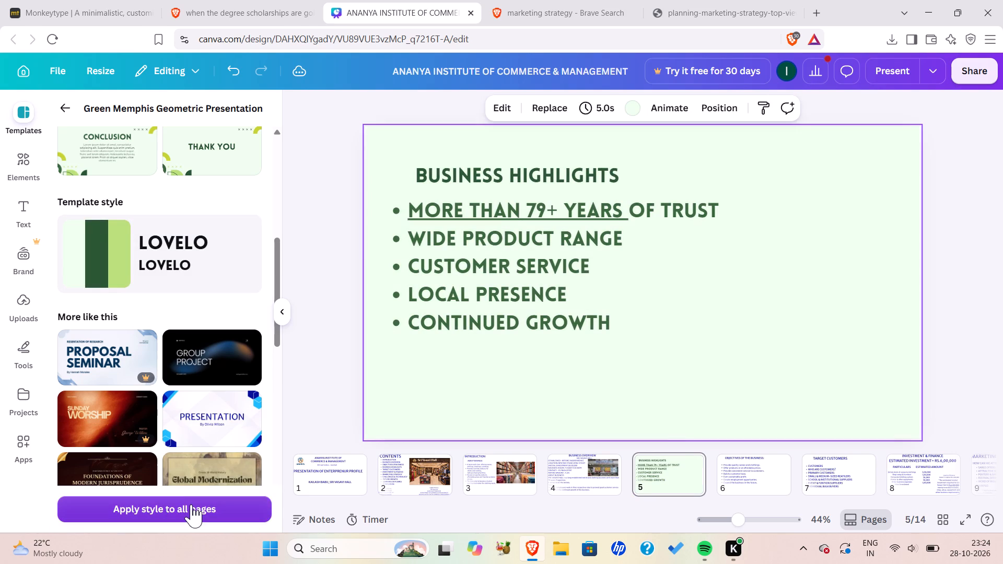
{"action": "left_click", "coordinate": [191, 504]}
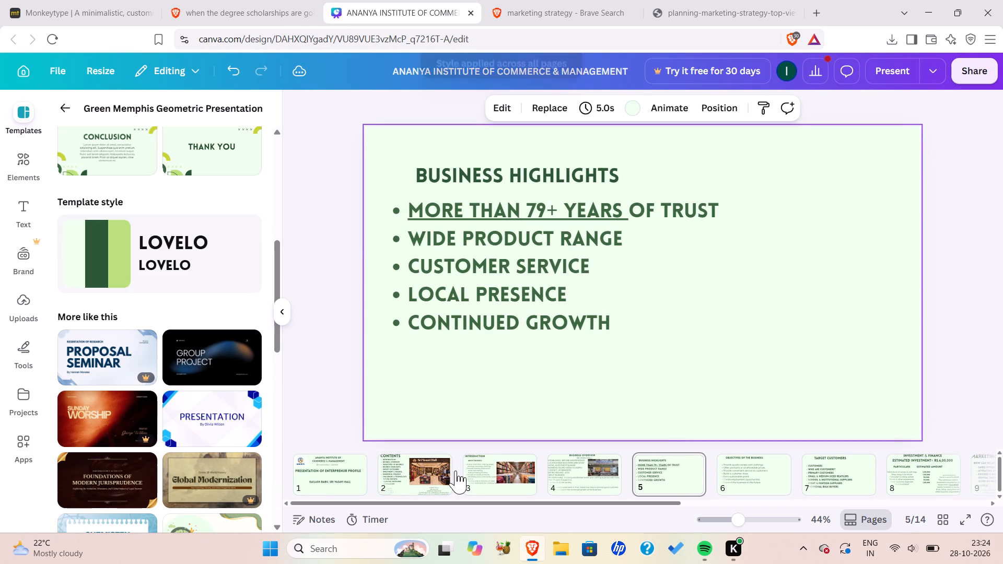
Review the restyled pages across the presentation, including Contents and Introduction, finishing on Business Highlights.
{"action": "scroll", "coordinate": [482, 465], "scroll_direction": "left", "scroll_amount": 8}
{"action": "scroll", "coordinate": [482, 465], "scroll_direction": "right", "scroll_amount": 10}
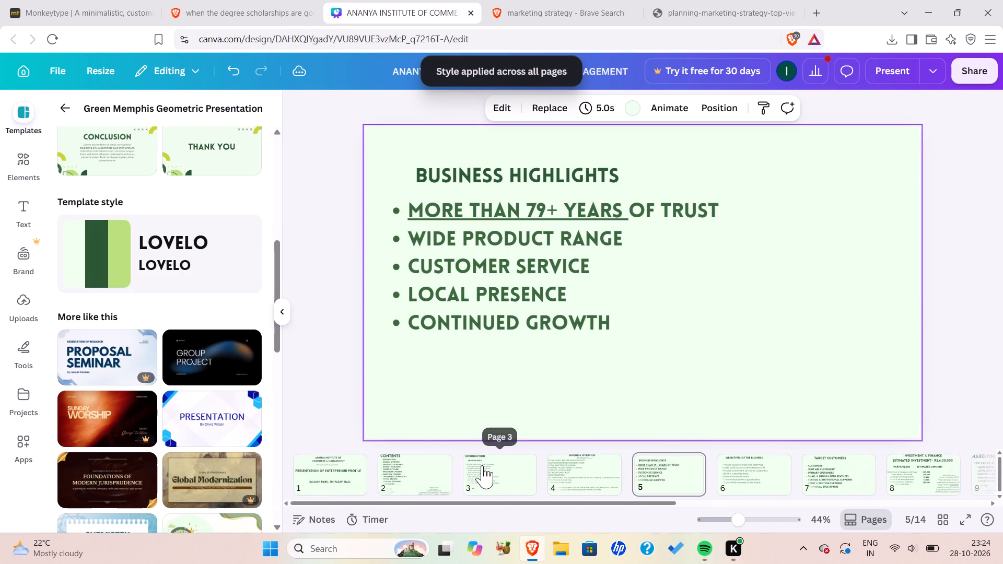
{"action": "scroll", "coordinate": [482, 465], "scroll_direction": "left", "scroll_amount": 7}
{"action": "scroll", "coordinate": [482, 465], "scroll_direction": "right", "scroll_amount": 3}
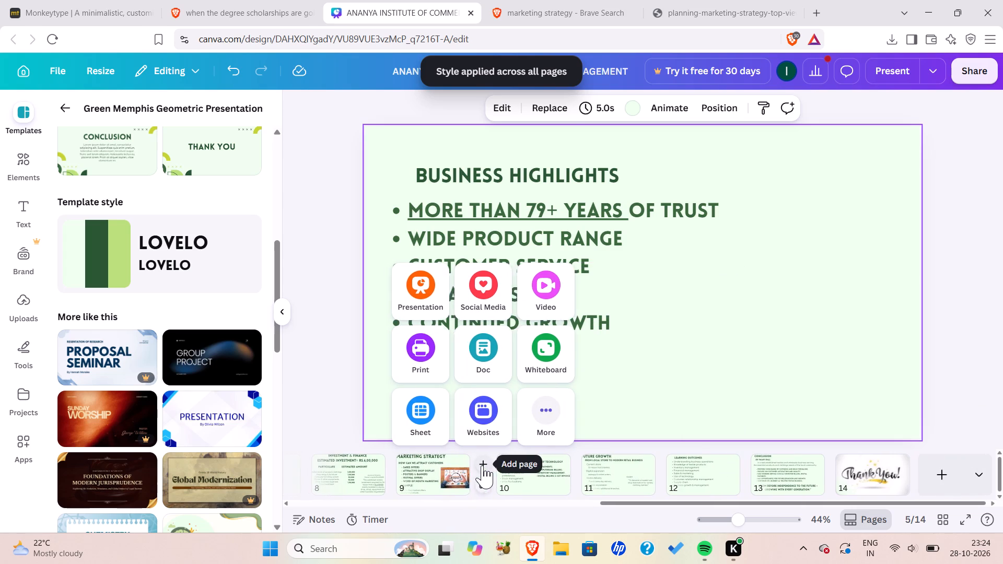
{"action": "scroll", "coordinate": [482, 465], "scroll_direction": "right", "scroll_amount": 6}
{"action": "scroll", "coordinate": [482, 465], "scroll_direction": "left", "scroll_amount": 9}
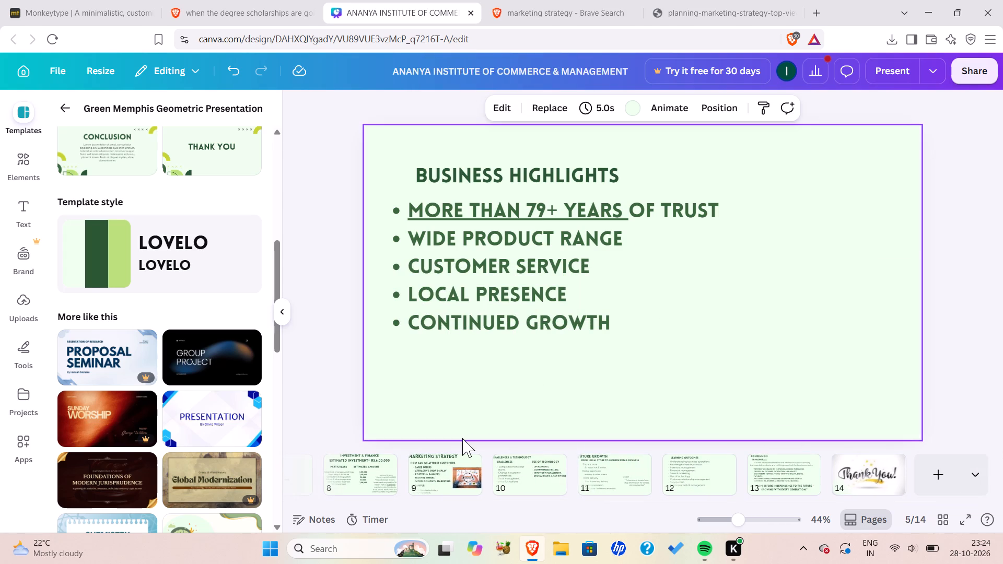
{"action": "scroll", "coordinate": [357, 430], "scroll_direction": "right", "scroll_amount": 9}
{"action": "scroll", "coordinate": [398, 468], "scroll_direction": "right", "scroll_amount": 9}
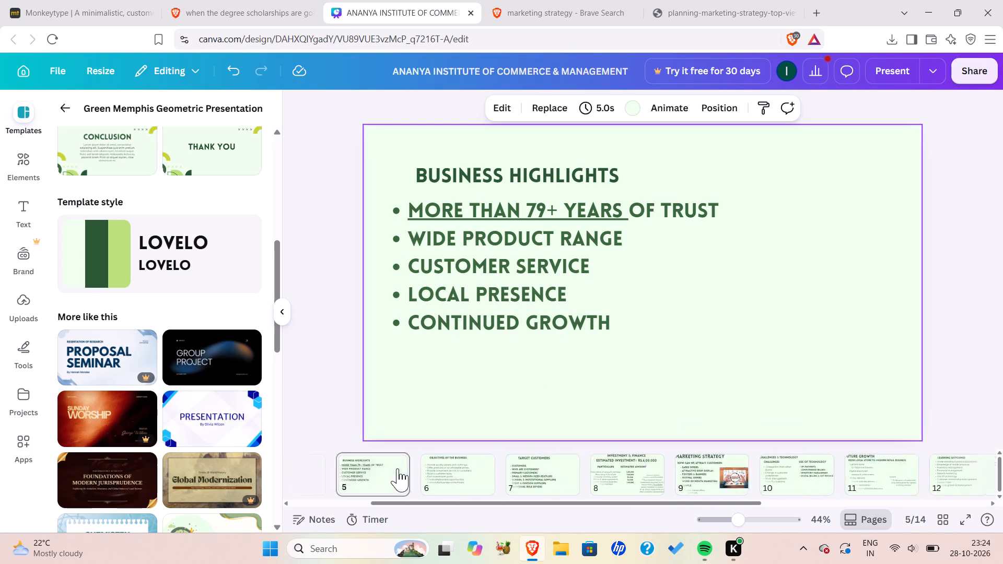
{"action": "scroll", "coordinate": [398, 468], "scroll_direction": "left", "scroll_amount": 7}
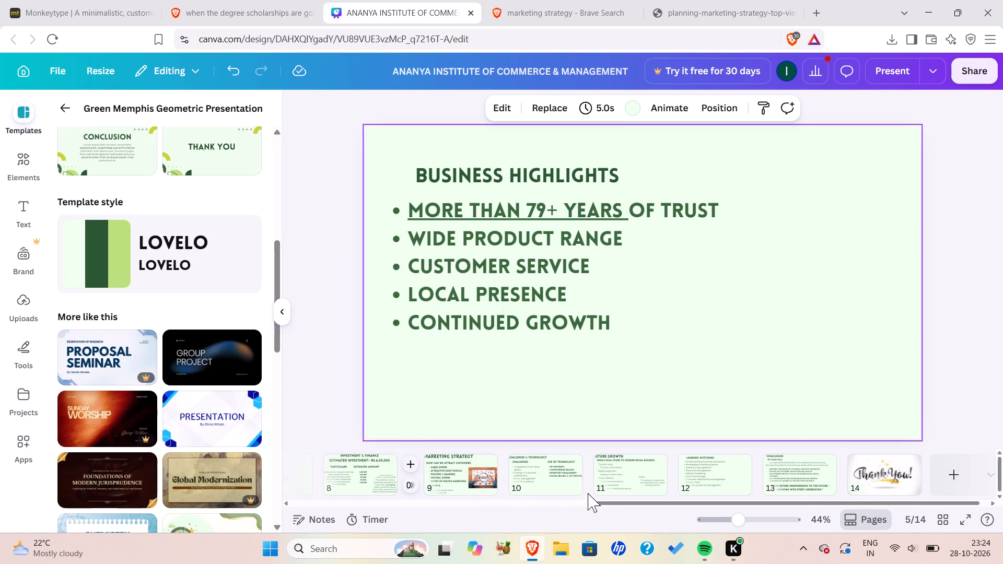
{"action": "scroll", "coordinate": [480, 463], "scroll_direction": "right", "scroll_amount": 9}
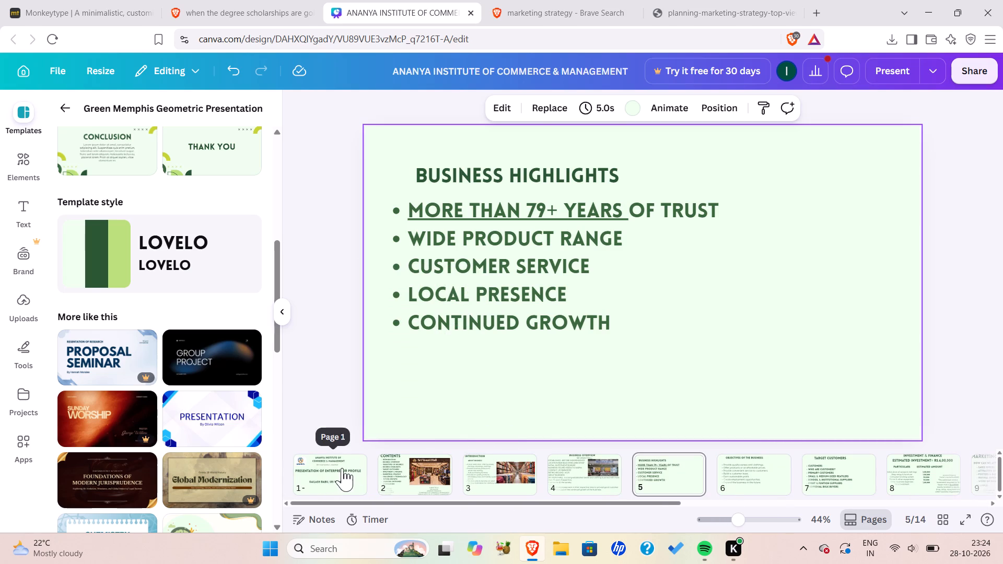
{"action": "left_click", "coordinate": [390, 470]}
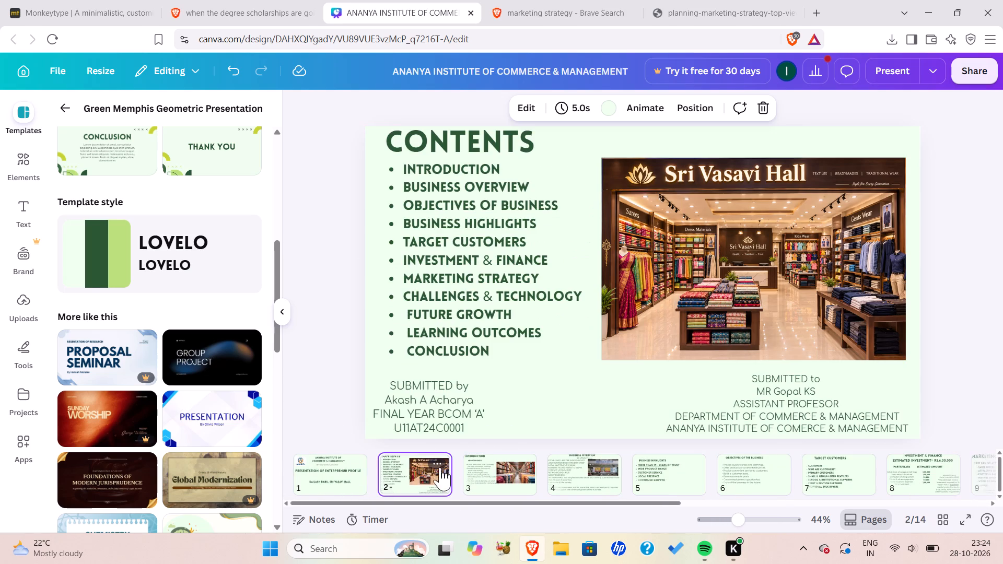
{"action": "left_click", "coordinate": [472, 471]}
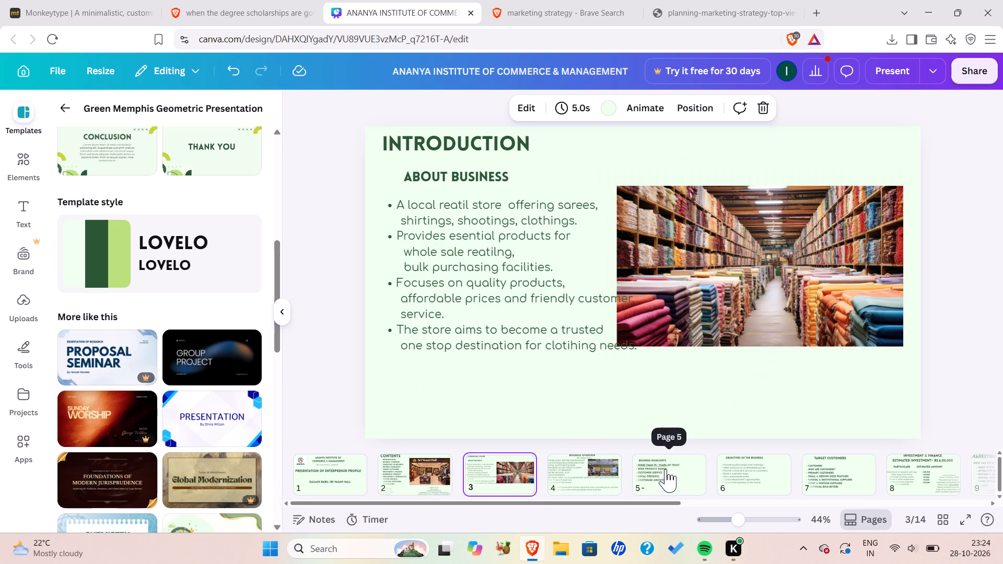
{"action": "left_click", "coordinate": [666, 469]}
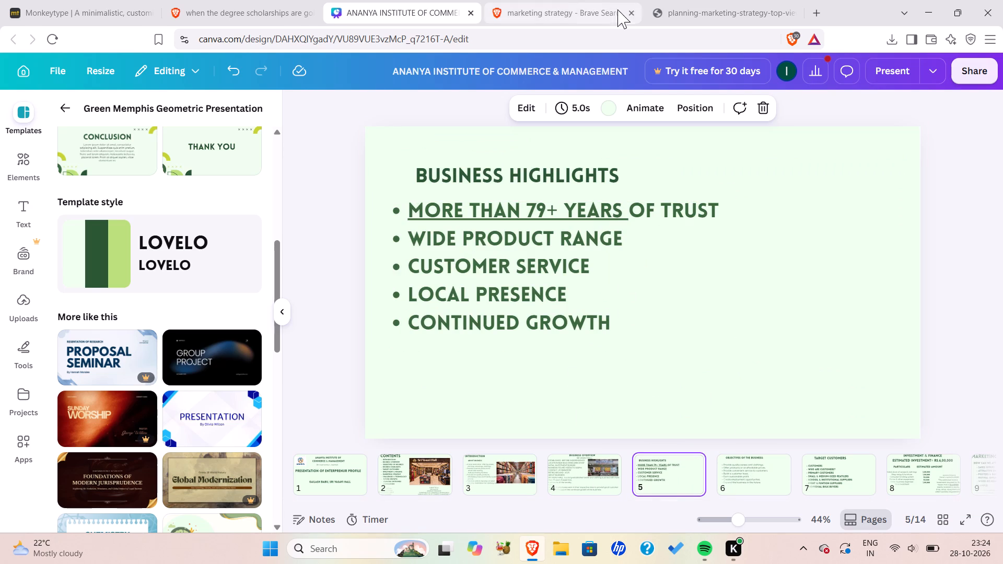
Close the browser page showing the full-size marketing strategy photo.
{"action": "left_click", "coordinate": [672, 9]}
{"action": "left_click", "coordinate": [806, 163]}
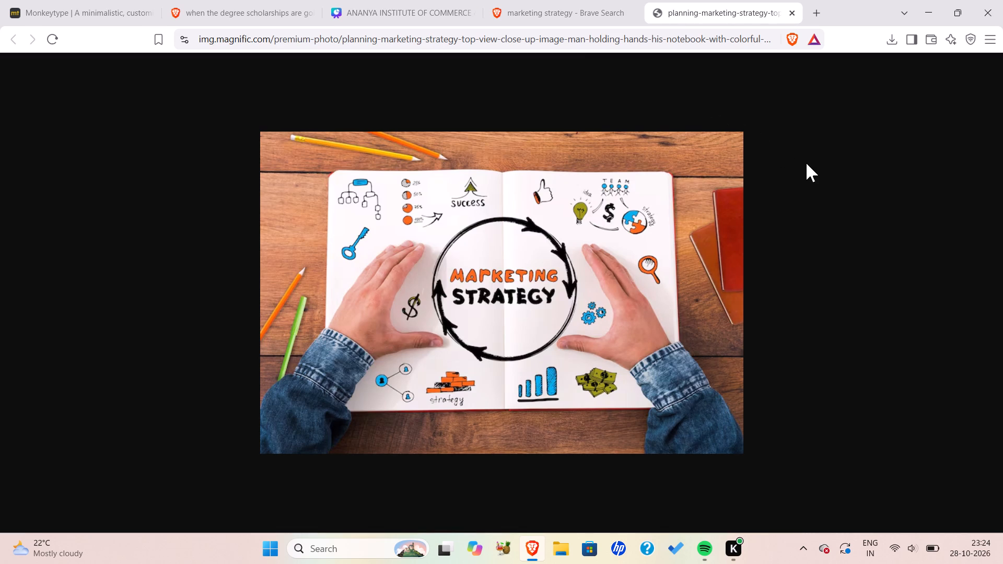
{"action": "left_click", "coordinate": [791, 17]}
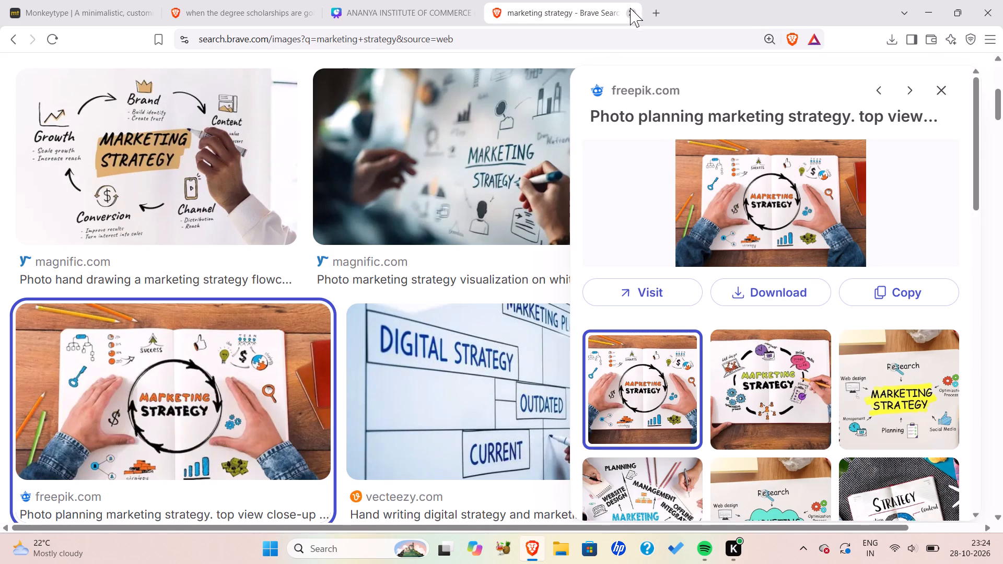
Replace the marketing strategy query in Brave Search with an image search for "wide range".
{"action": "left_click", "coordinate": [587, 14]}
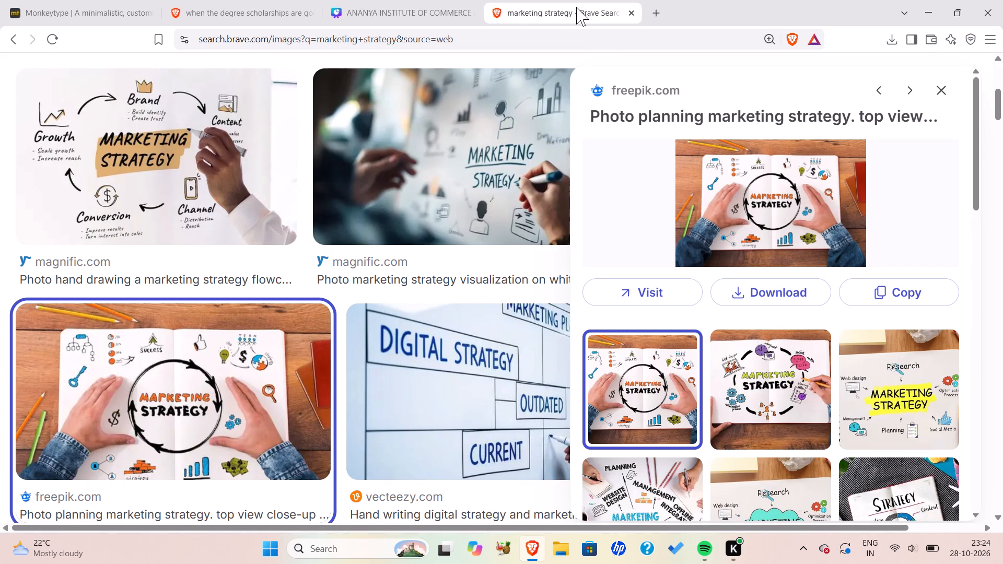
{"action": "left_click", "coordinate": [576, 7]}
{"action": "scroll", "coordinate": [500, 80], "scroll_direction": "up", "scroll_amount": 8}
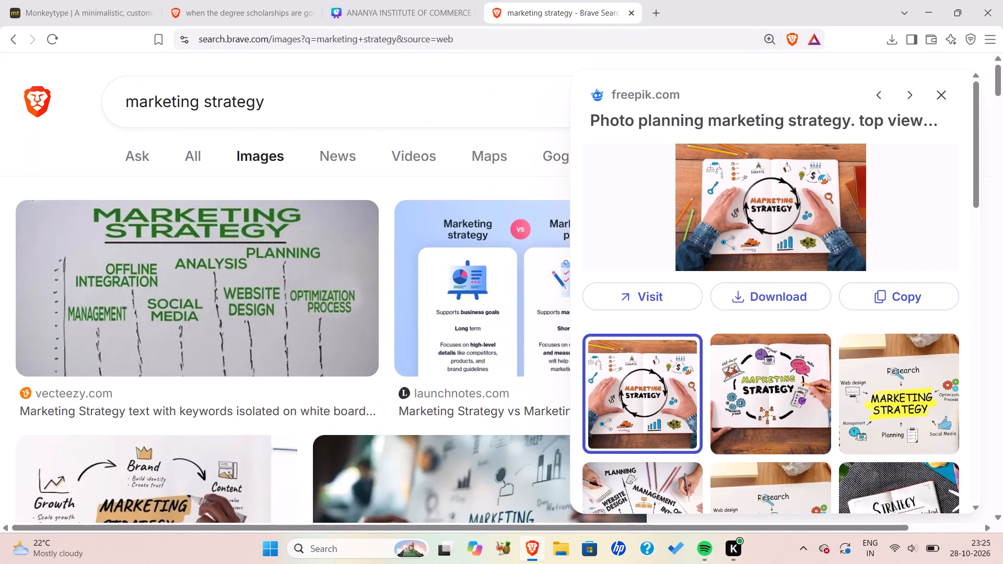
{"action": "left_click", "coordinate": [346, 100]}
{"action": "key", "text": "BackSpace"}
{"action": "key", "text": "BackSpace"}
{"action": "key", "text": "BackSpace"}
{"action": "key", "text": "BackSpace"}
{"action": "key", "text": "BackSpace"}
{"action": "key", "text": "BackSpace"}
{"action": "key", "text": "BackSpace"}
{"action": "key", "text": "BackSpace"}
{"action": "key", "text": "BackSpace"}
{"action": "key", "text": "BackSpace"}
{"action": "key", "text": "BackSpace"}
{"action": "key", "text": "BackSpace"}
{"action": "key", "text": "BackSpace"}
{"action": "key", "text": "BackSpace"}
{"action": "key", "text": "BackSpace"}
{"action": "key", "text": "BackSpace"}
{"action": "key", "text": "BackSpace"}
{"action": "key", "text": "BackSpace"}
{"action": "key", "text": "BackSpace"}
{"action": "key", "text": "BackSpace"}
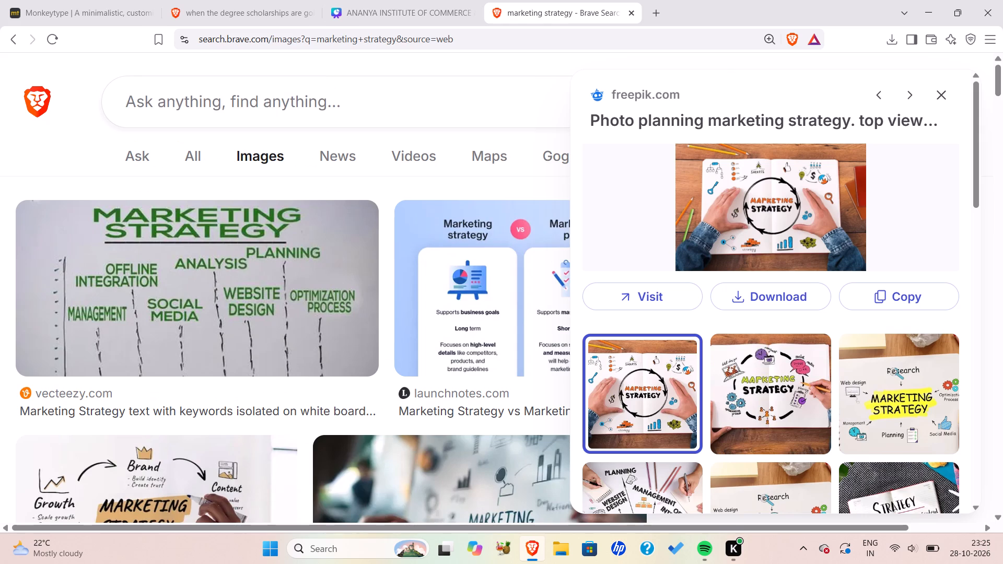
{"action": "type", "text": "wide range"}
{"action": "key", "text": "Return"}
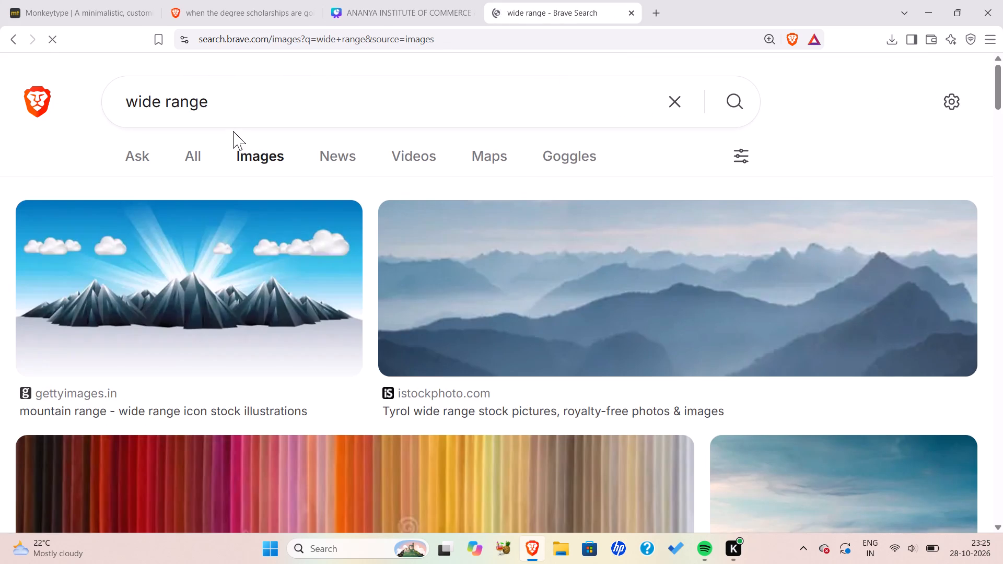
{"action": "left_click", "coordinate": [250, 160]}
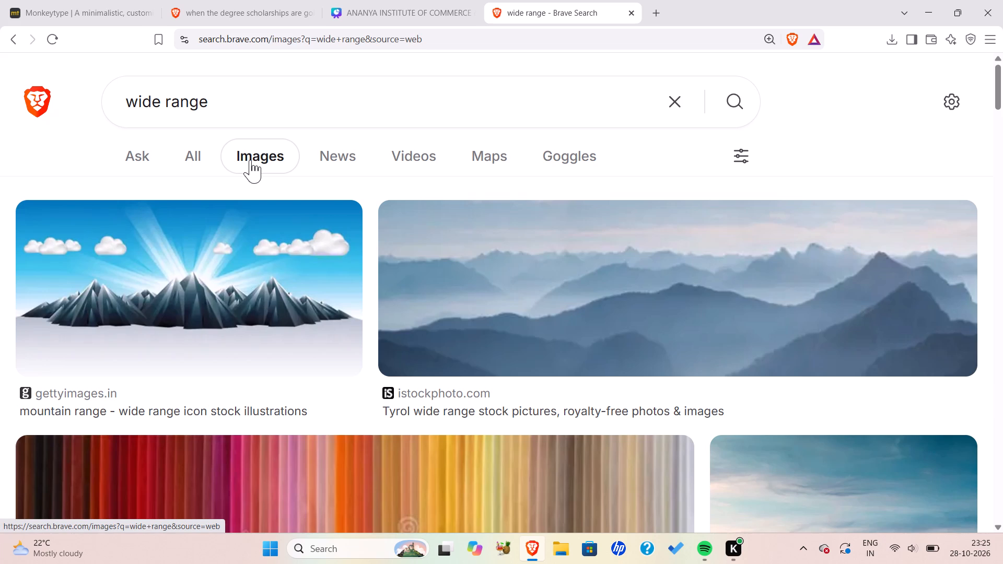
{"action": "left_click", "coordinate": [250, 160]}
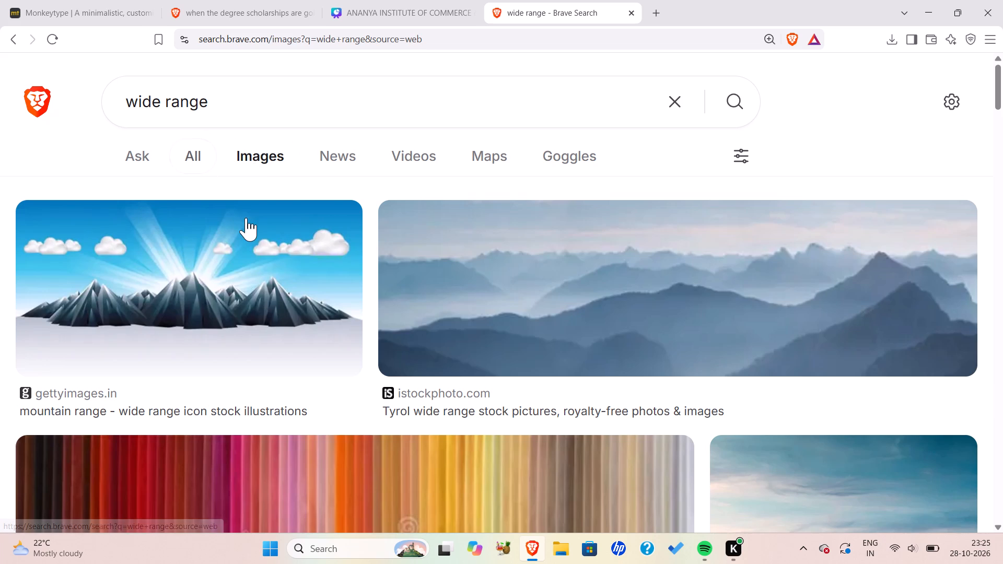
Browse the "wide range" image results for a picture that fits the presentation.
{"action": "scroll", "coordinate": [378, 294], "scroll_direction": "down", "scroll_amount": 4}
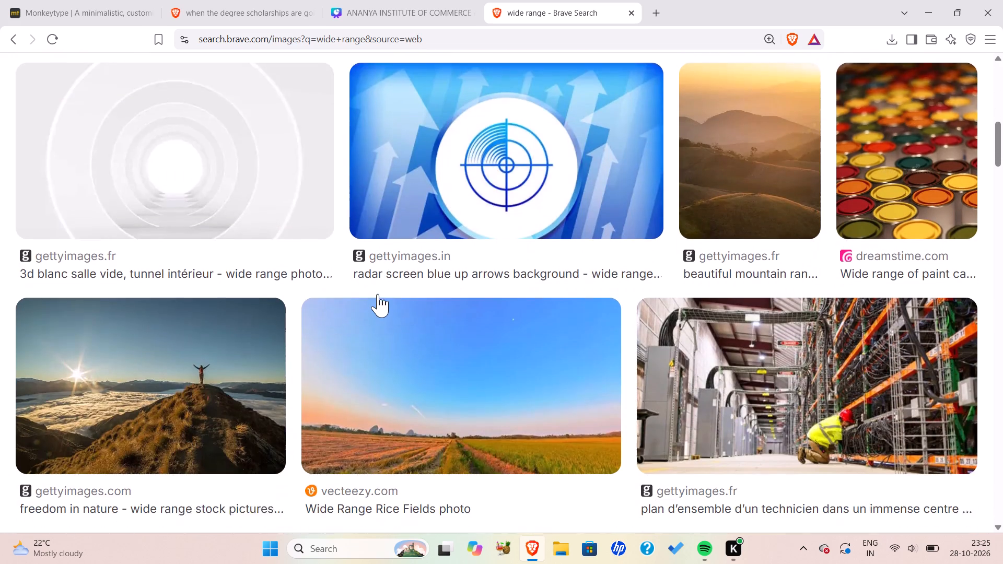
{"action": "scroll", "coordinate": [378, 294], "scroll_direction": "up", "scroll_amount": 2}
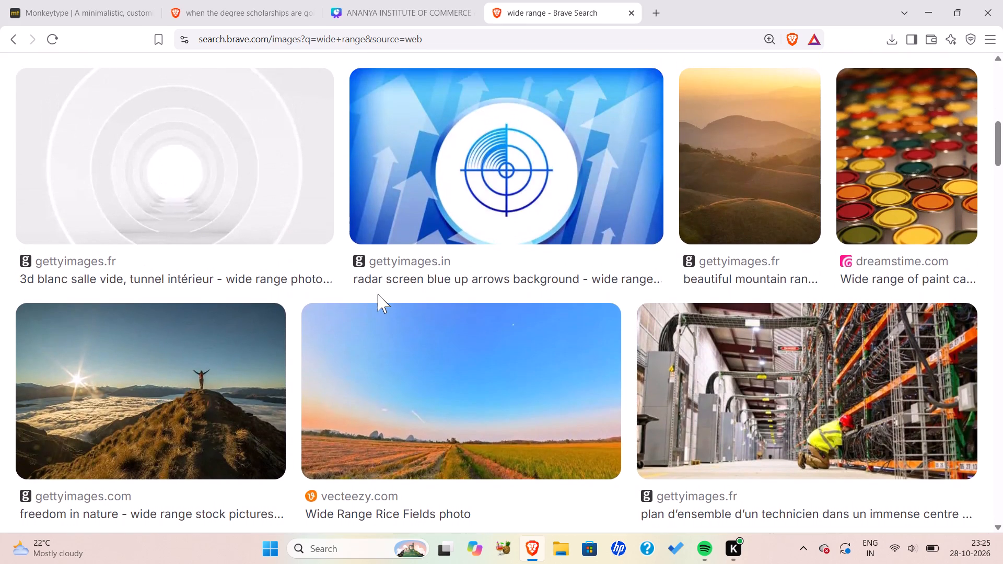
{"action": "scroll", "coordinate": [378, 294], "scroll_direction": "down", "scroll_amount": 2}
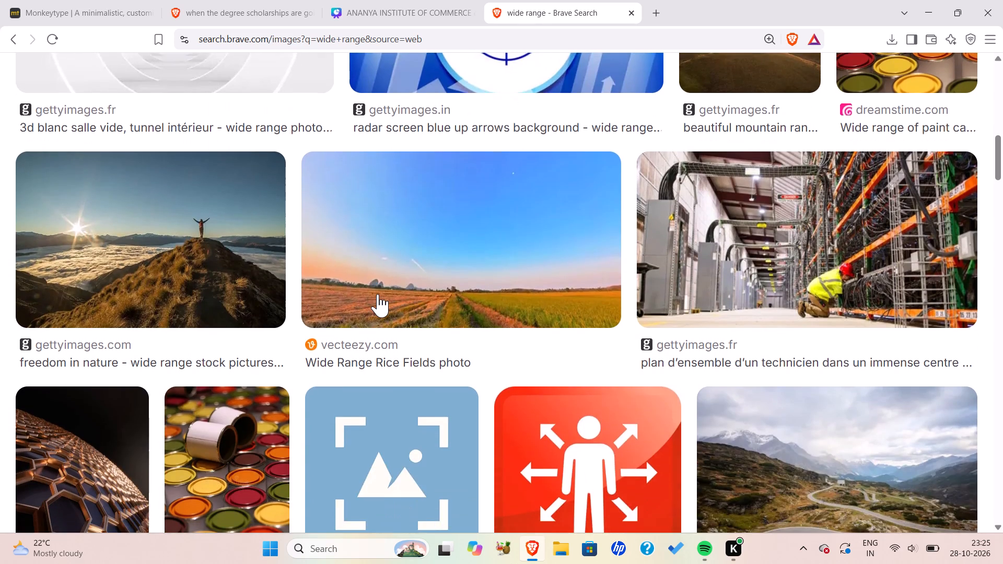
{"action": "scroll", "coordinate": [378, 294], "scroll_direction": "down", "scroll_amount": 5}
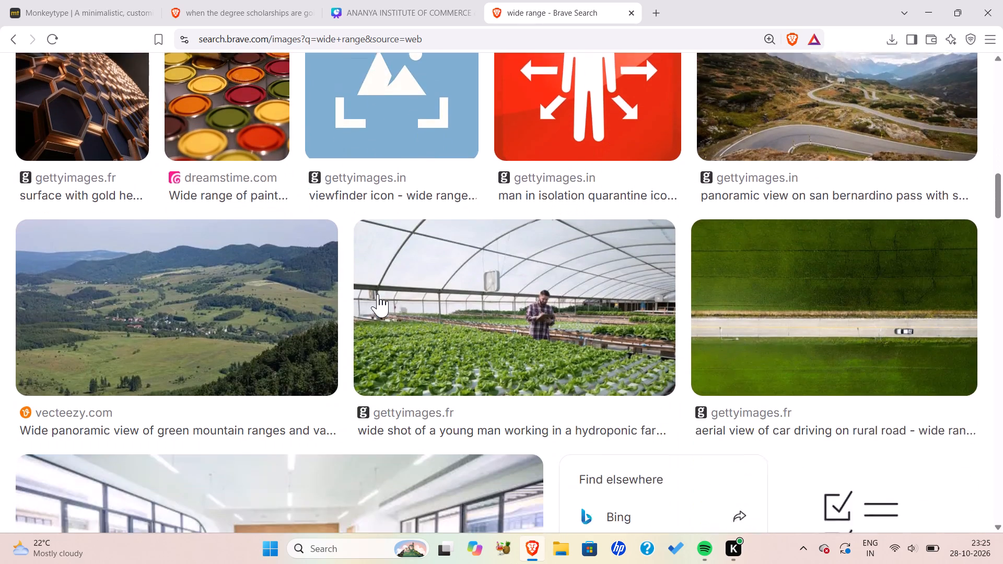
{"action": "scroll", "coordinate": [378, 294], "scroll_direction": "down", "scroll_amount": 1}
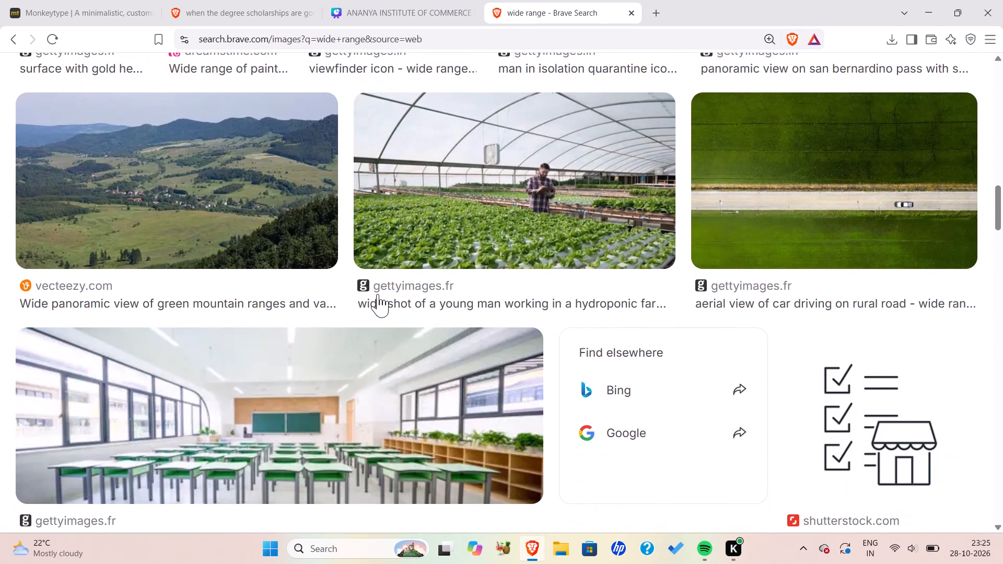
{"action": "scroll", "coordinate": [378, 294], "scroll_direction": "down", "scroll_amount": 1}
{"action": "scroll", "coordinate": [378, 294], "scroll_direction": "up", "scroll_amount": 8}
{"action": "scroll", "coordinate": [375, 182], "scroll_direction": "up", "scroll_amount": 7}
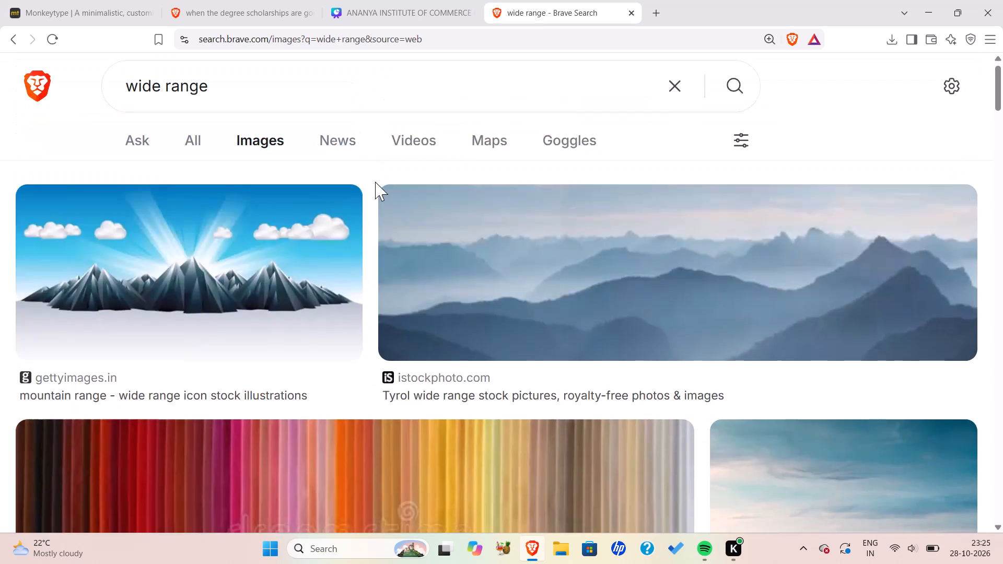
Refine the image search to "wide range of products", and extend it to "wide range of products of clothing".
{"action": "left_click", "coordinate": [354, 93]}
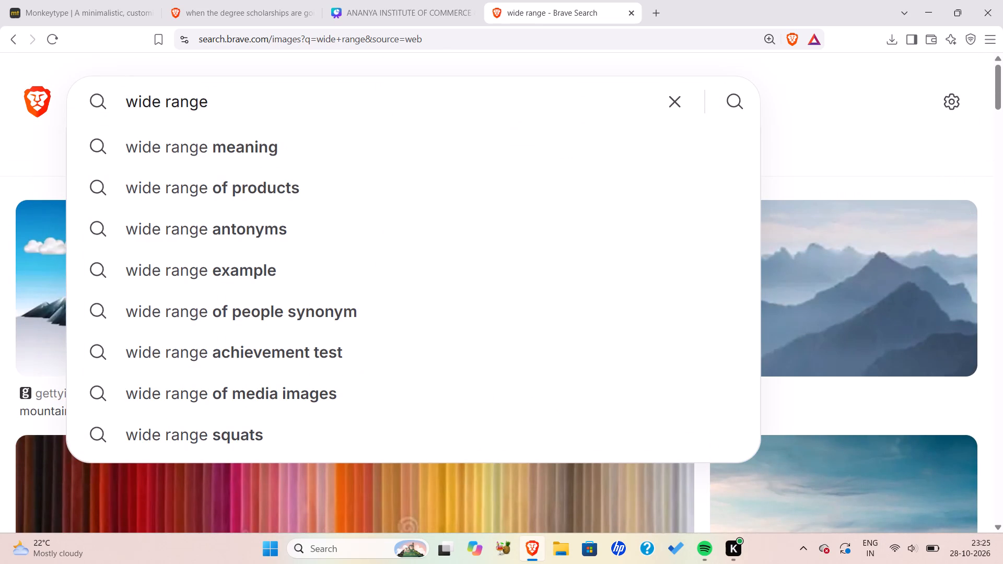
{"action": "left_click", "coordinate": [291, 182]}
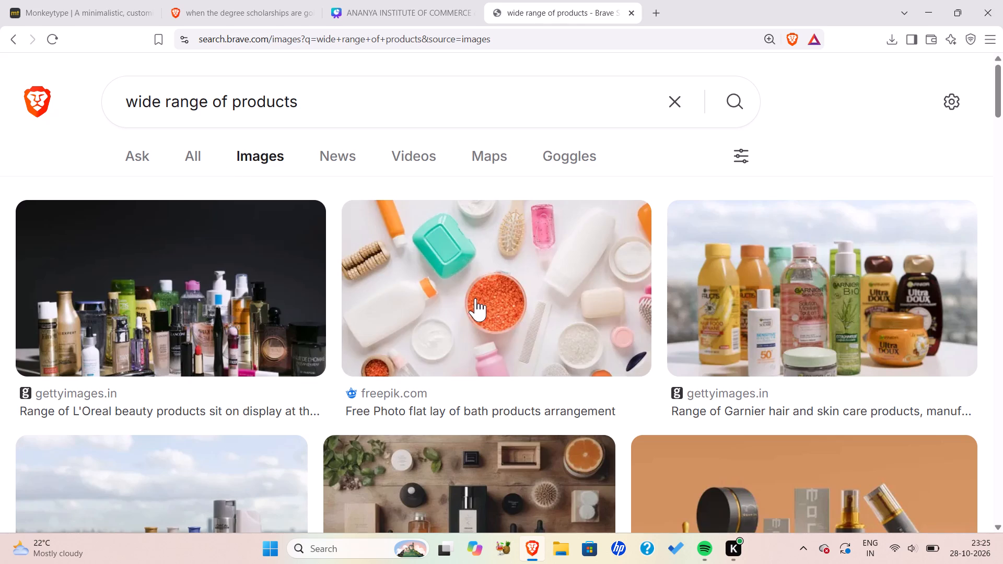
{"action": "left_click", "coordinate": [441, 118]}
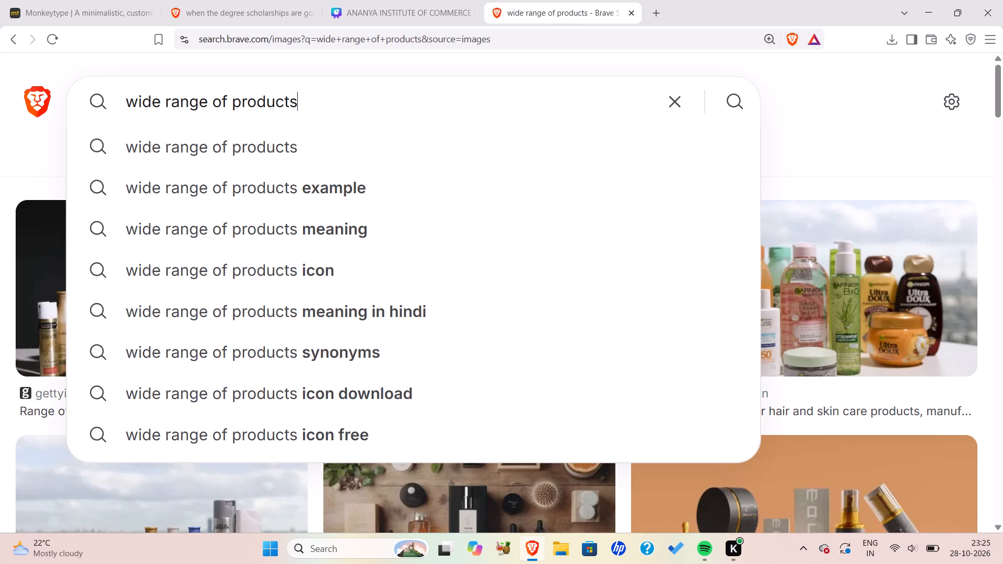
{"action": "key", "text": "space"}
{"action": "type", "text": "of cloth"}
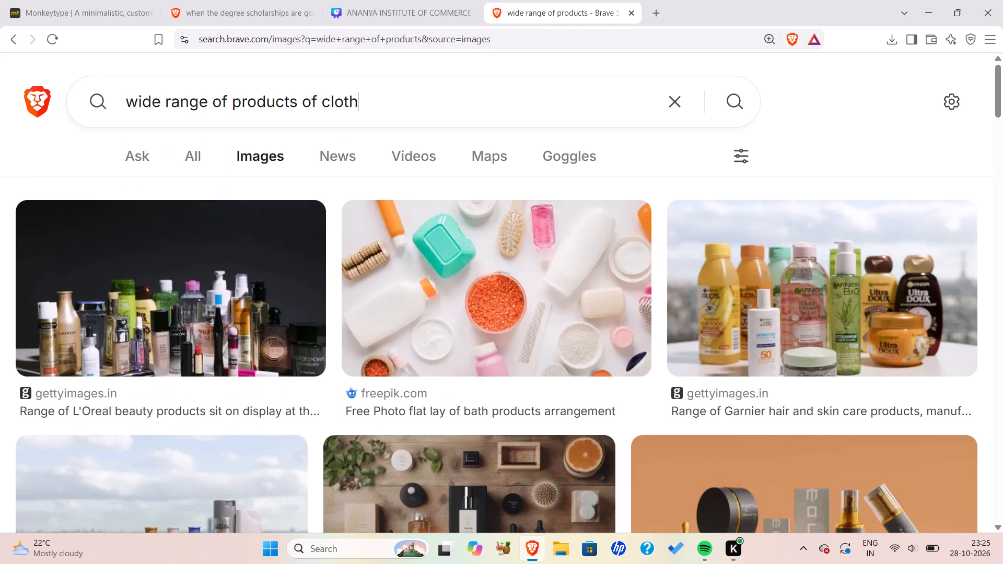
{"action": "type", "text": "ing"}
{"action": "key", "text": "Return"}
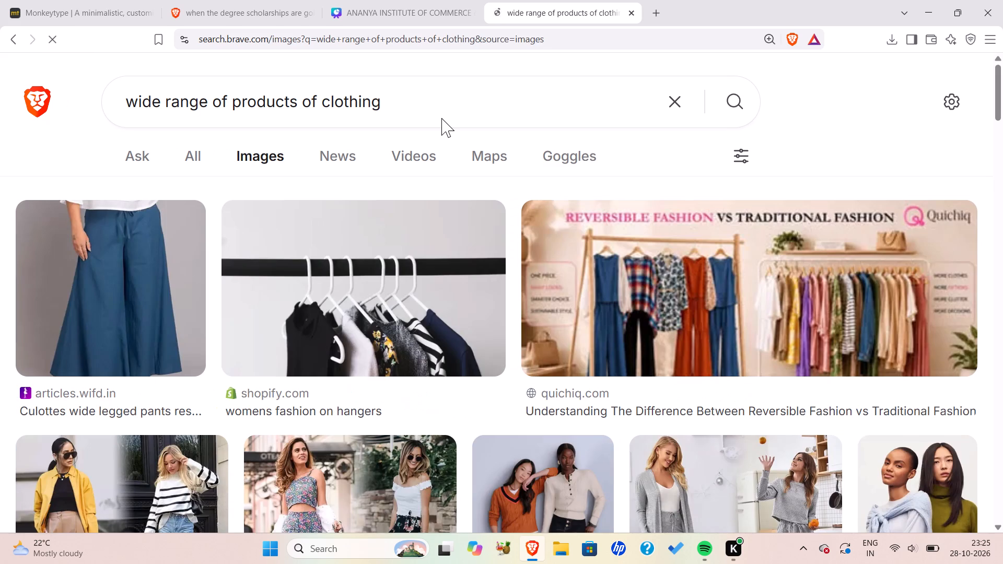
Look through the clothing image results for a photo showing a wide product range in a store.
{"action": "scroll", "coordinate": [441, 118], "scroll_direction": "down", "scroll_amount": 3}
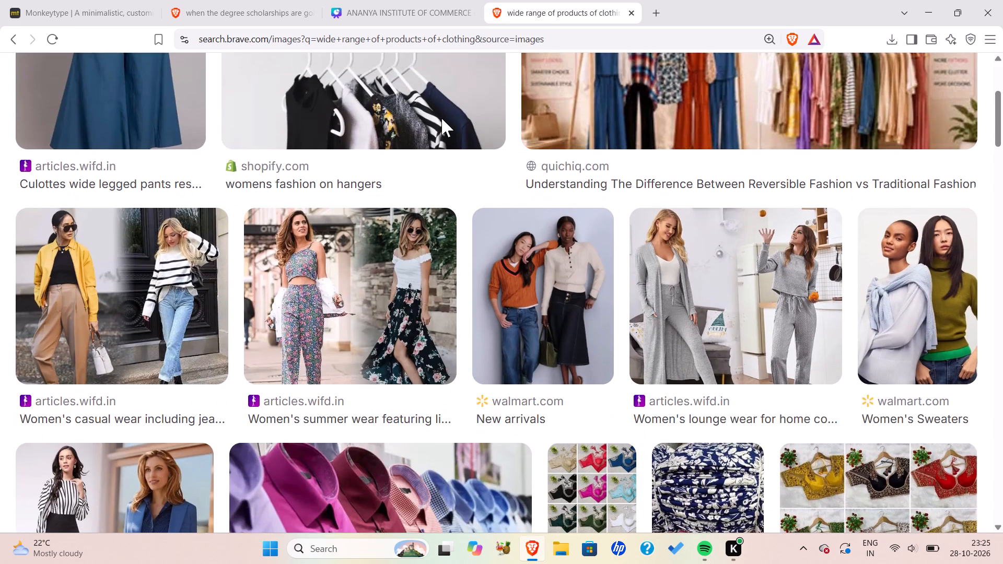
{"action": "scroll", "coordinate": [441, 118], "scroll_direction": "down", "scroll_amount": 6}
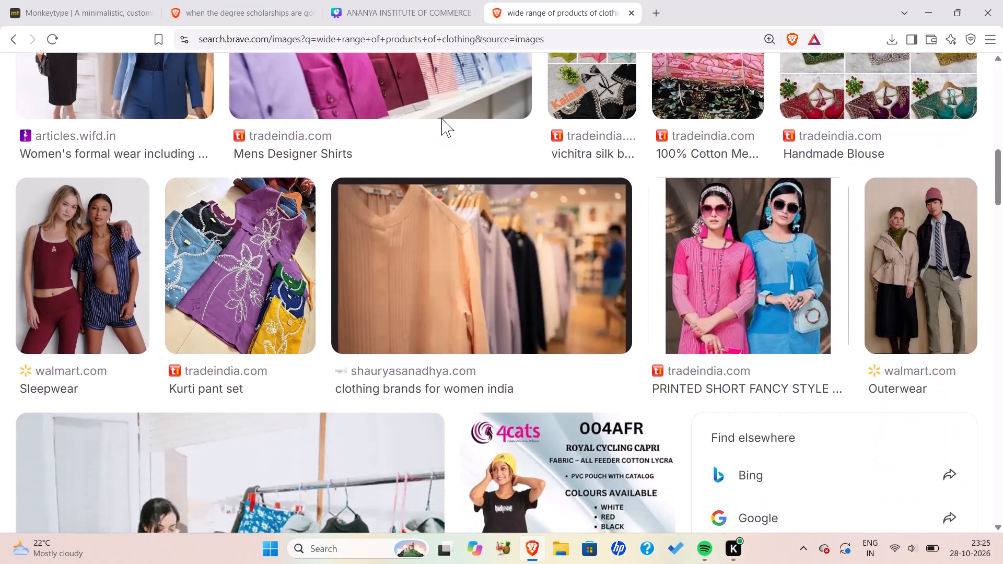
{"action": "scroll", "coordinate": [441, 118], "scroll_direction": "down", "scroll_amount": 5}
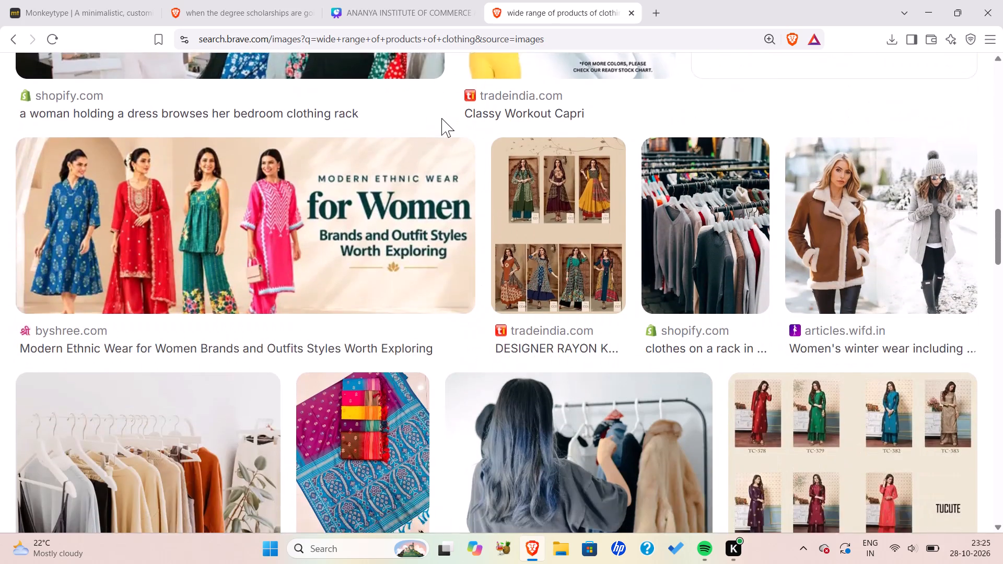
{"action": "scroll", "coordinate": [441, 118], "scroll_direction": "down", "scroll_amount": 2}
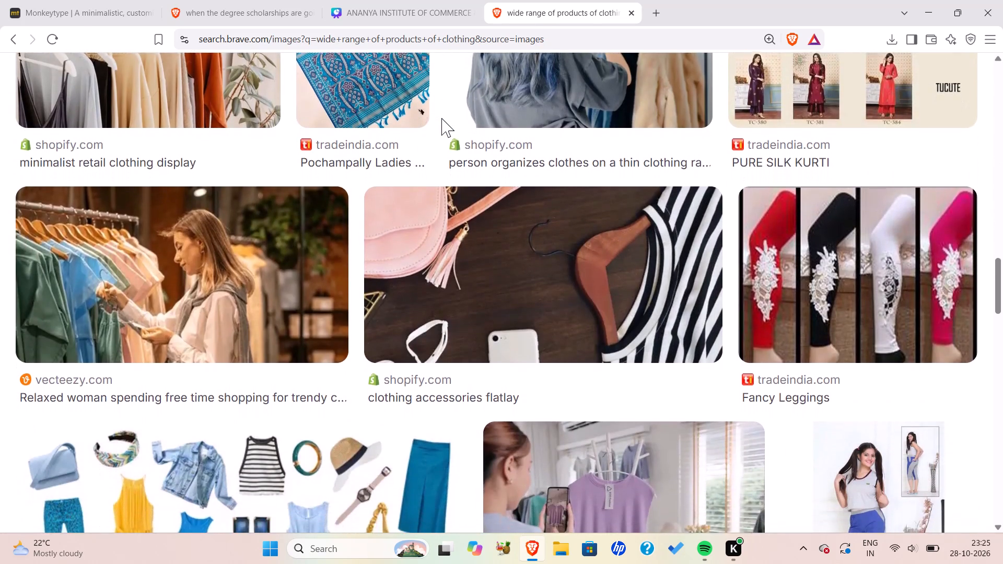
{"action": "scroll", "coordinate": [441, 118], "scroll_direction": "down", "scroll_amount": 7}
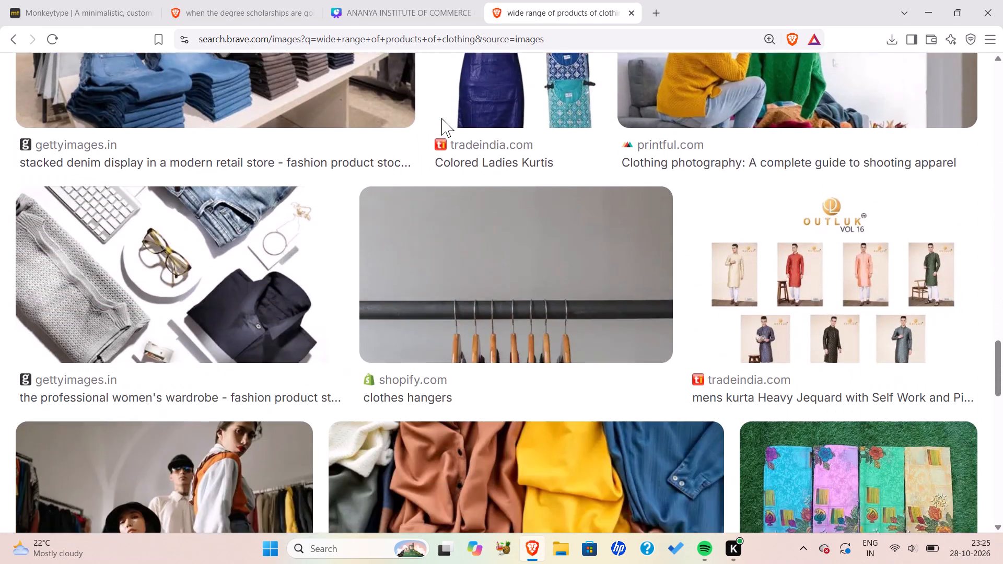
{"action": "scroll", "coordinate": [441, 118], "scroll_direction": "down", "scroll_amount": 3}
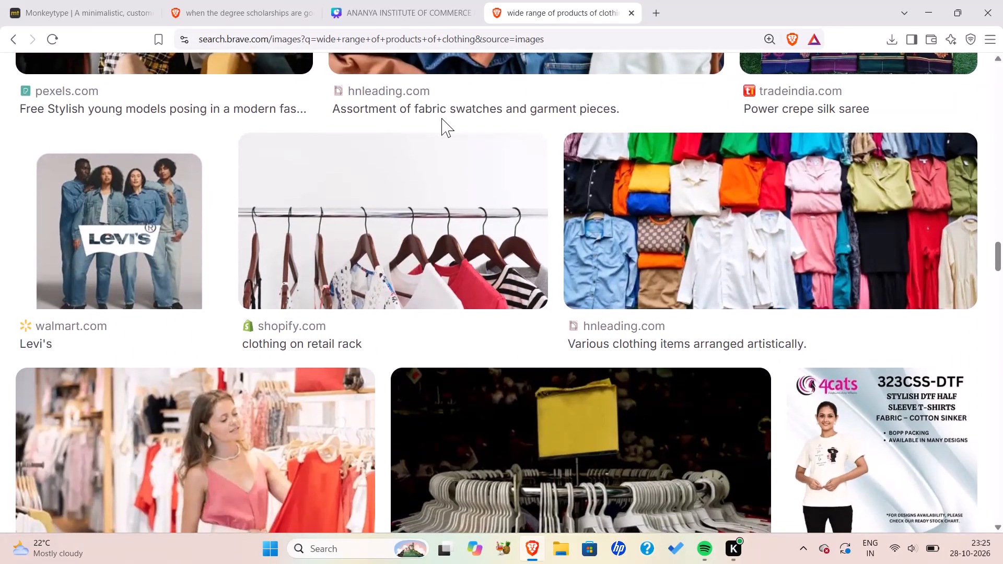
{"action": "scroll", "coordinate": [441, 118], "scroll_direction": "up", "scroll_amount": 10}
{"action": "scroll", "coordinate": [441, 118], "scroll_direction": "down", "scroll_amount": 8}
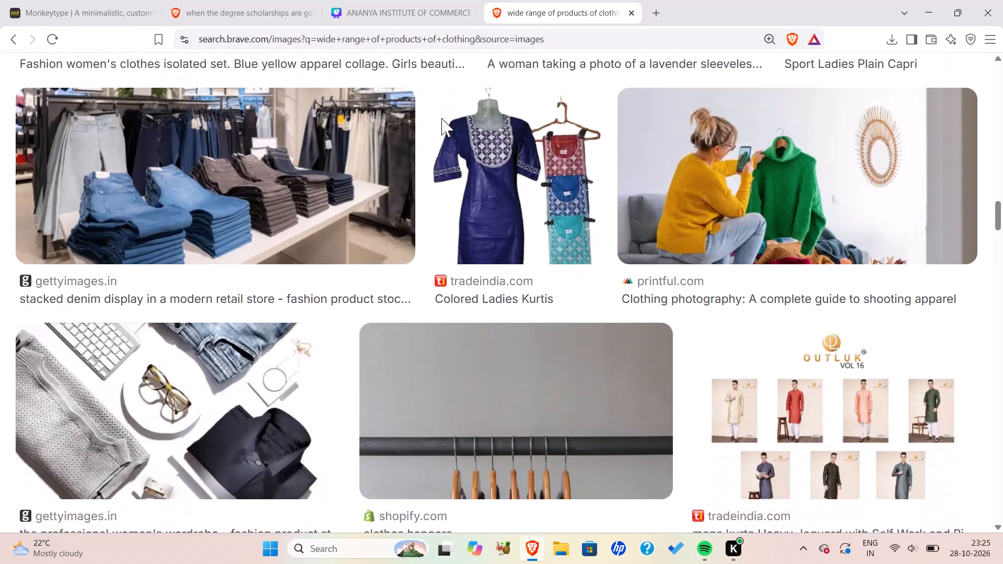
{"action": "scroll", "coordinate": [441, 118], "scroll_direction": "down", "scroll_amount": 8}
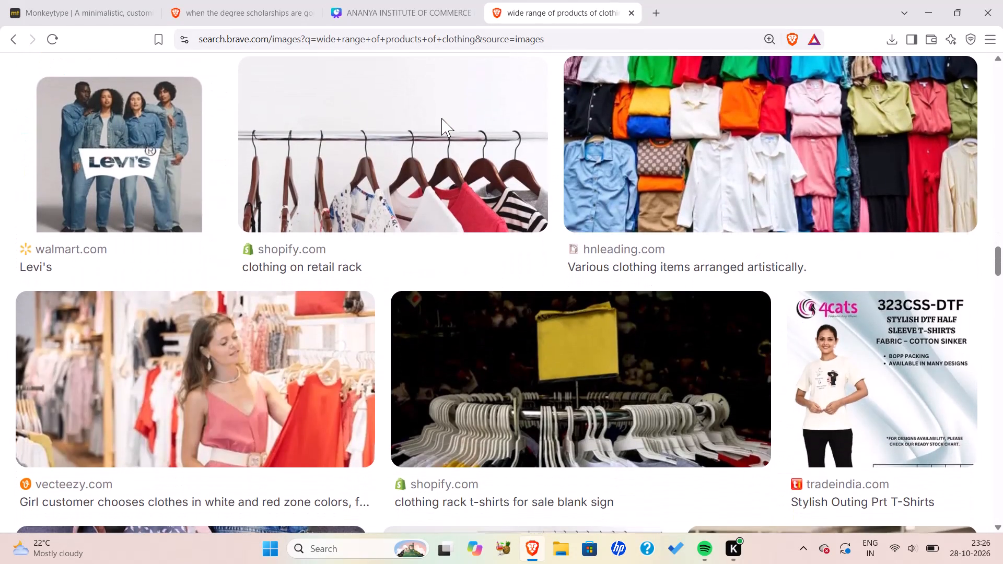
{"action": "scroll", "coordinate": [441, 118], "scroll_direction": "down", "scroll_amount": 10}
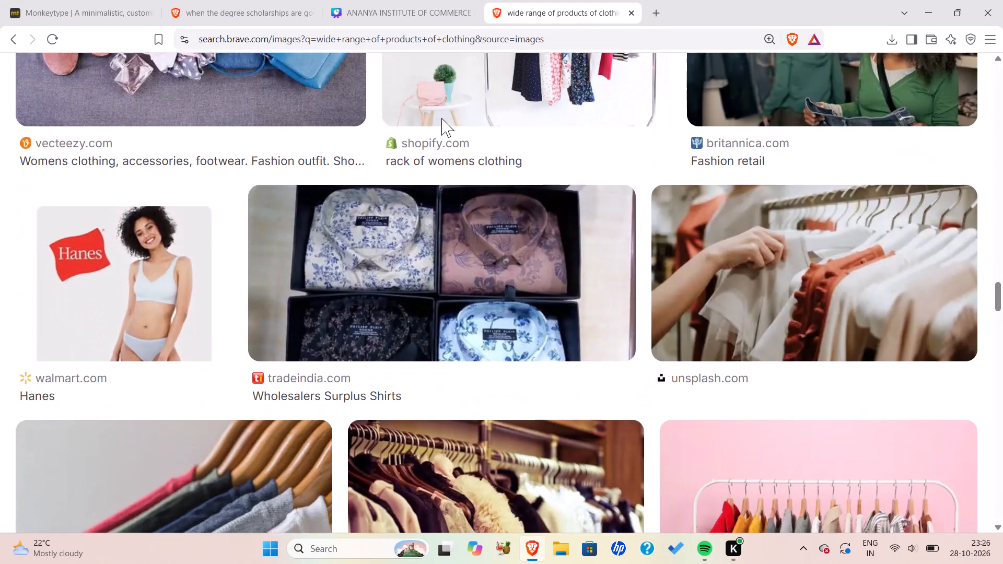
{"action": "scroll", "coordinate": [441, 118], "scroll_direction": "down", "scroll_amount": 4}
{"action": "scroll", "coordinate": [441, 118], "scroll_direction": "up", "scroll_amount": 4}
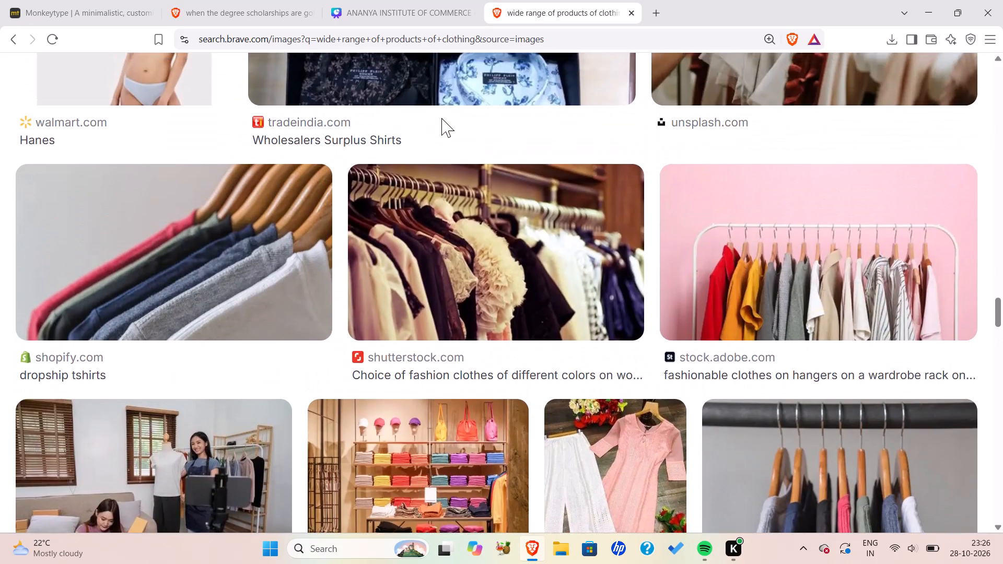
{"action": "scroll", "coordinate": [441, 118], "scroll_direction": "down", "scroll_amount": 7}
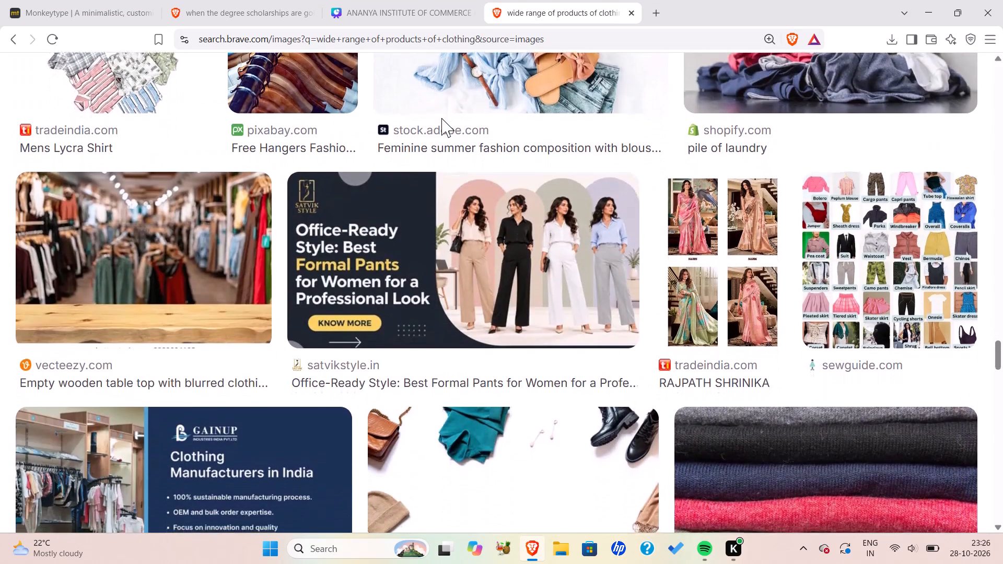
{"action": "scroll", "coordinate": [441, 118], "scroll_direction": "up", "scroll_amount": 1}
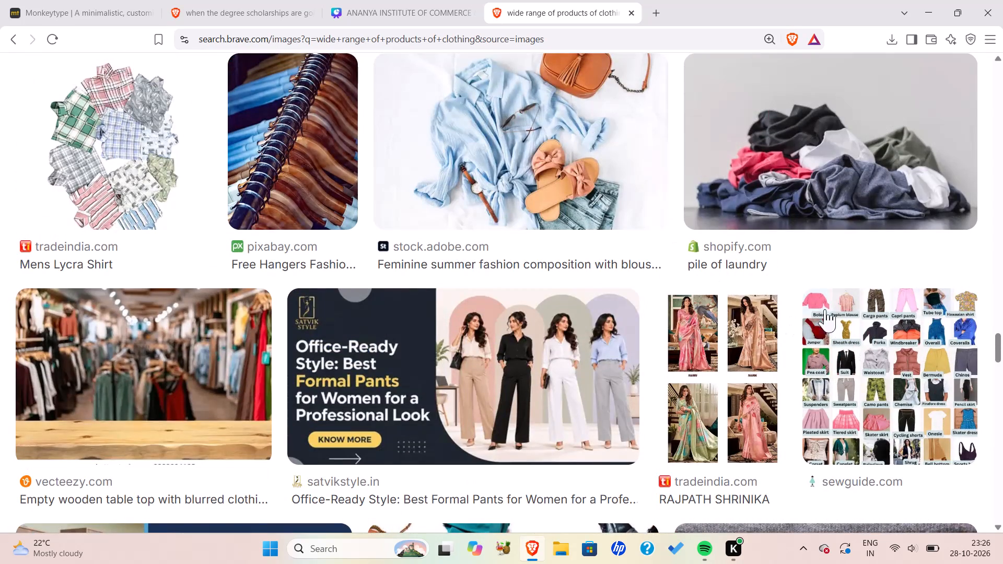
{"action": "scroll", "coordinate": [727, 309], "scroll_direction": "down", "scroll_amount": 5}
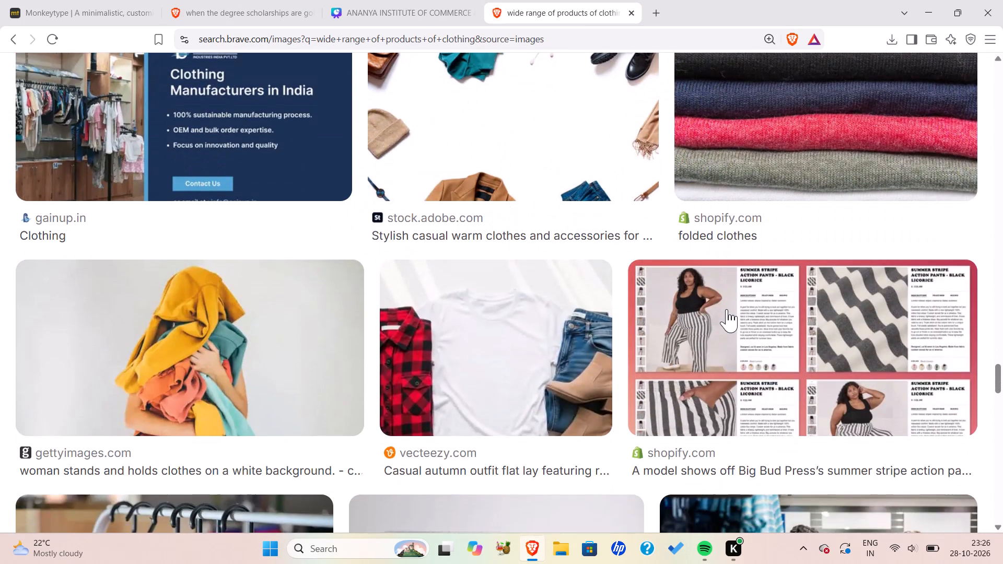
{"action": "scroll", "coordinate": [727, 309], "scroll_direction": "up", "scroll_amount": 1}
{"action": "scroll", "coordinate": [727, 309], "scroll_direction": "down", "scroll_amount": 1}
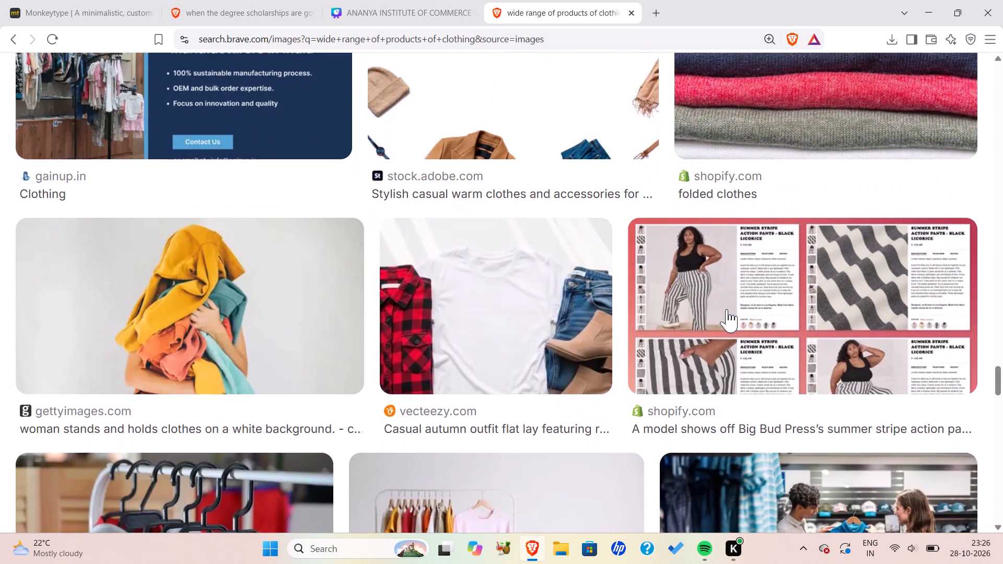
{"action": "scroll", "coordinate": [727, 309], "scroll_direction": "down", "scroll_amount": 1}
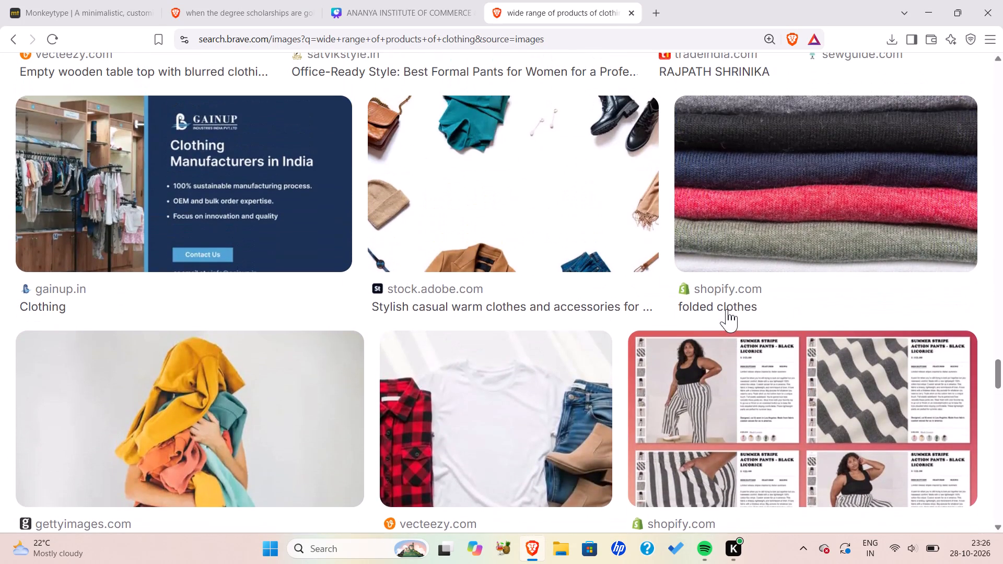
{"action": "scroll", "coordinate": [727, 309], "scroll_direction": "down", "scroll_amount": 1}
{"action": "scroll", "coordinate": [727, 309], "scroll_direction": "up", "scroll_amount": 1}
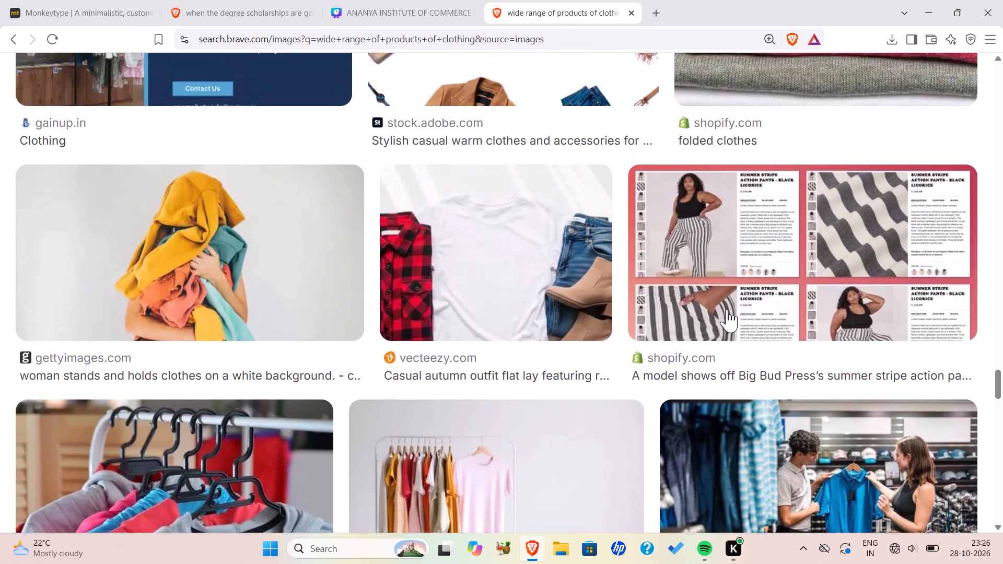
{"action": "scroll", "coordinate": [727, 309], "scroll_direction": "up", "scroll_amount": 2}
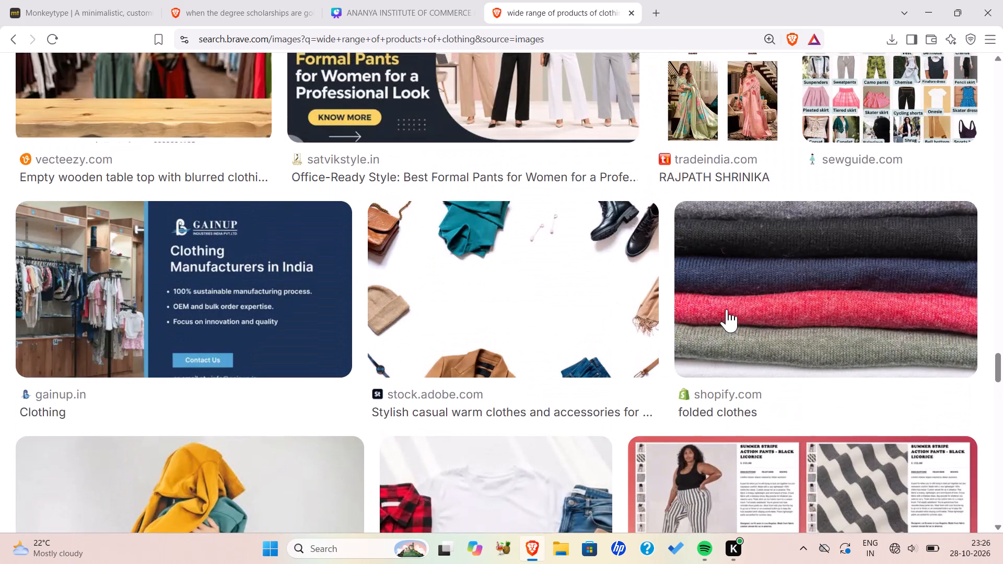
{"action": "scroll", "coordinate": [727, 309], "scroll_direction": "down", "scroll_amount": 4}
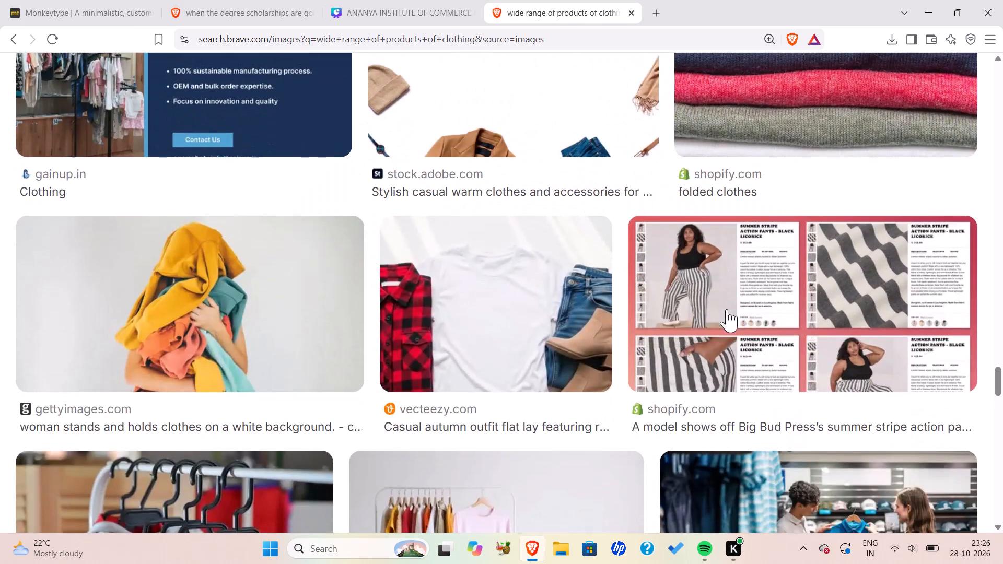
{"action": "scroll", "coordinate": [727, 309], "scroll_direction": "down", "scroll_amount": 6}
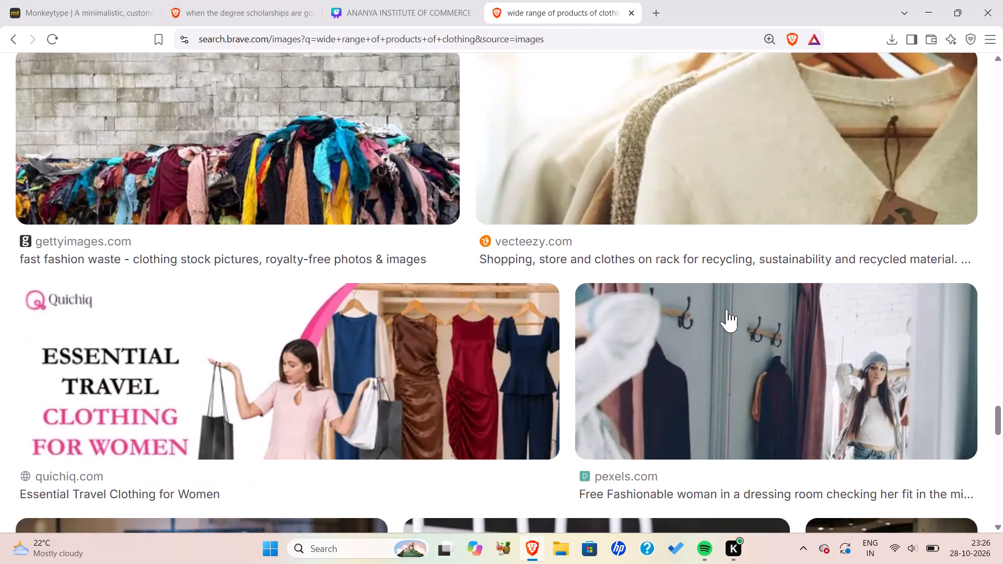
{"action": "scroll", "coordinate": [727, 309], "scroll_direction": "down", "scroll_amount": 7}
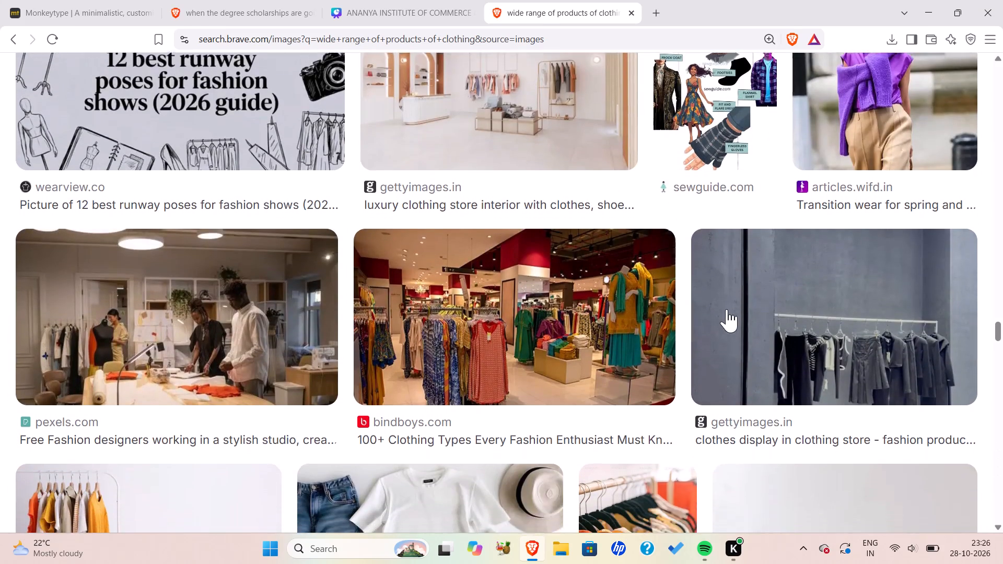
{"action": "scroll", "coordinate": [727, 309], "scroll_direction": "down", "scroll_amount": 1}
Preview the bindboys.com clothing store photo, examine its related images, and preview the gettyimages.in "italian store display" picture.
{"action": "left_click", "coordinate": [545, 299]}
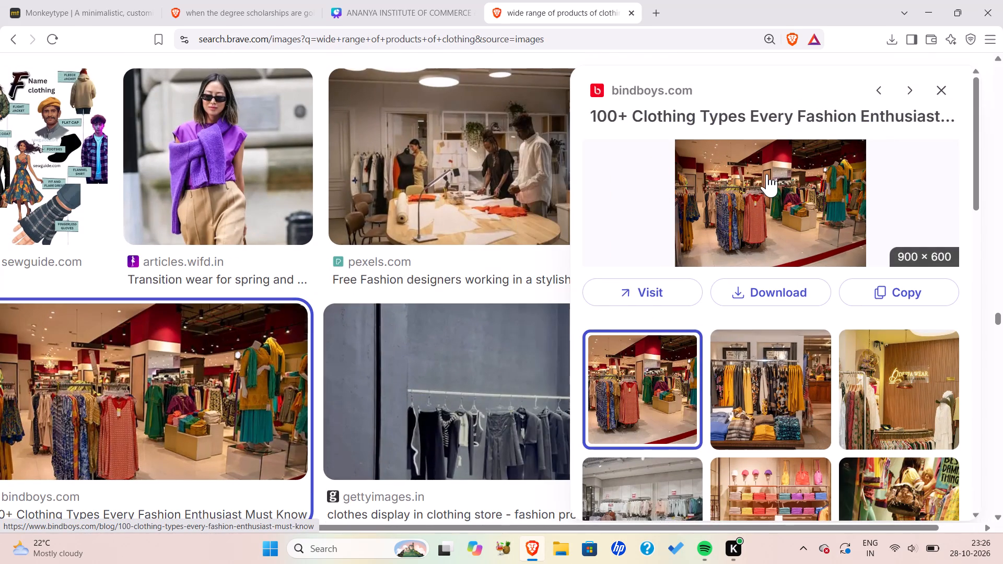
{"action": "scroll", "coordinate": [810, 380], "scroll_direction": "down", "scroll_amount": 1}
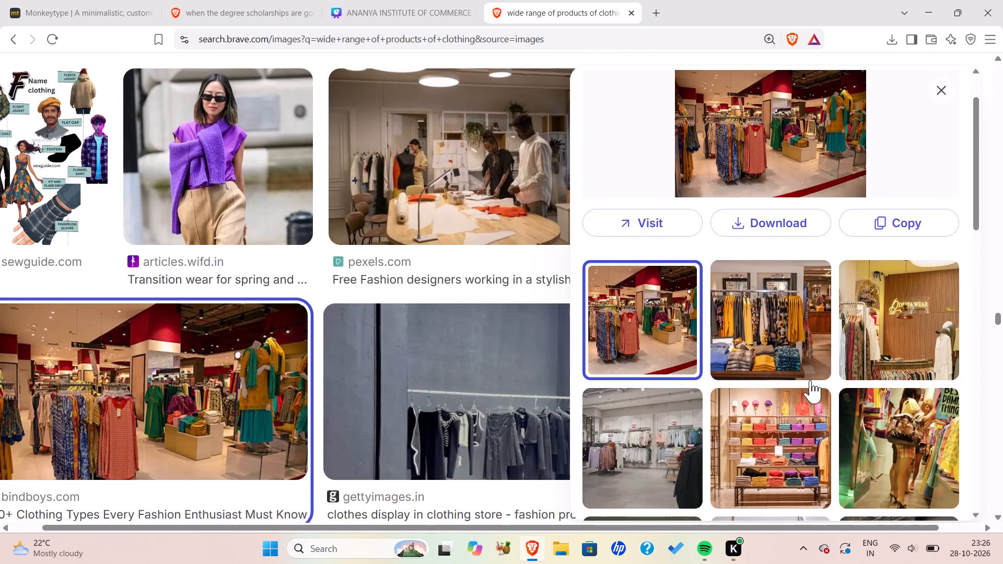
{"action": "scroll", "coordinate": [810, 380], "scroll_direction": "down", "scroll_amount": 2}
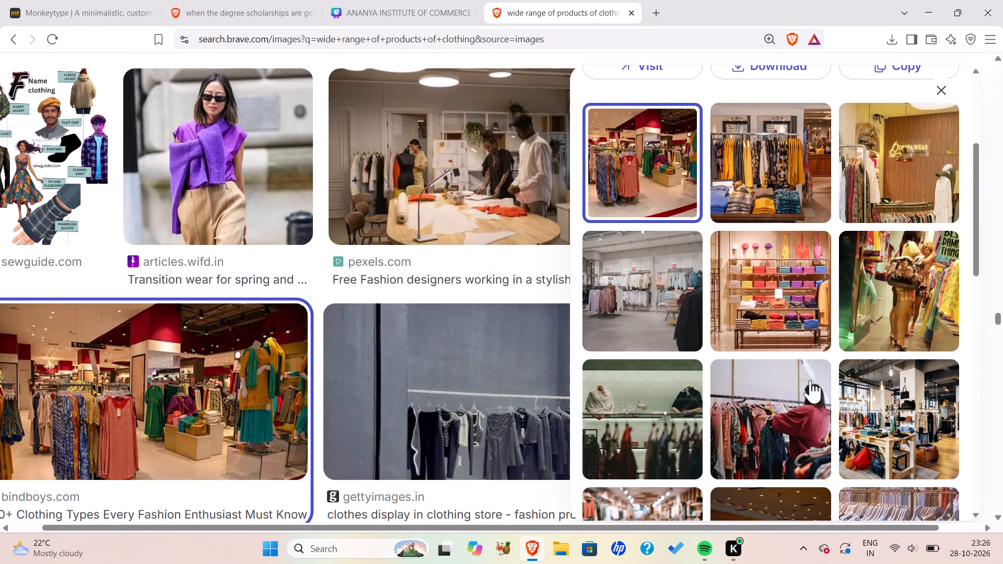
{"action": "scroll", "coordinate": [810, 380], "scroll_direction": "down", "scroll_amount": 1}
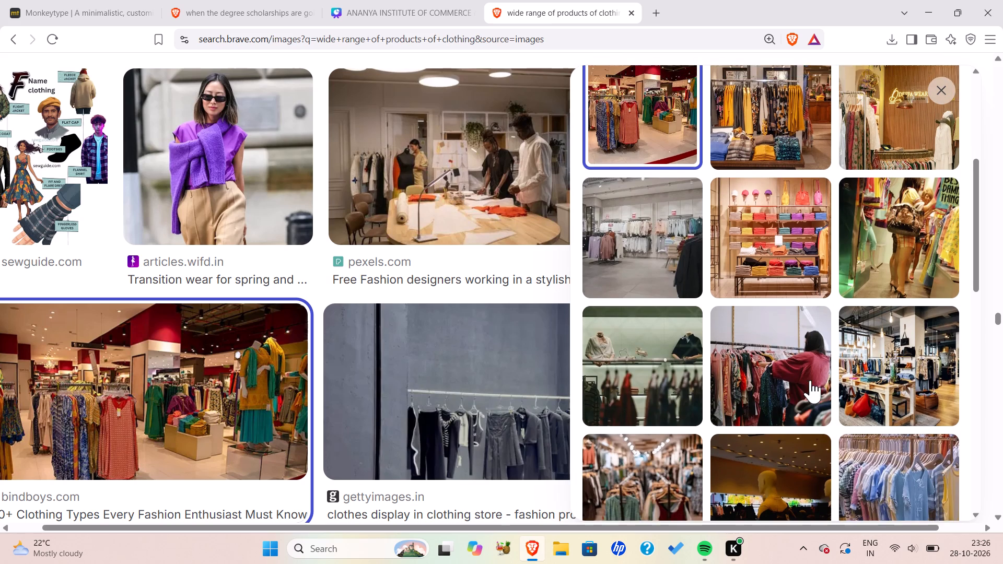
{"action": "scroll", "coordinate": [810, 380], "scroll_direction": "down", "scroll_amount": 2}
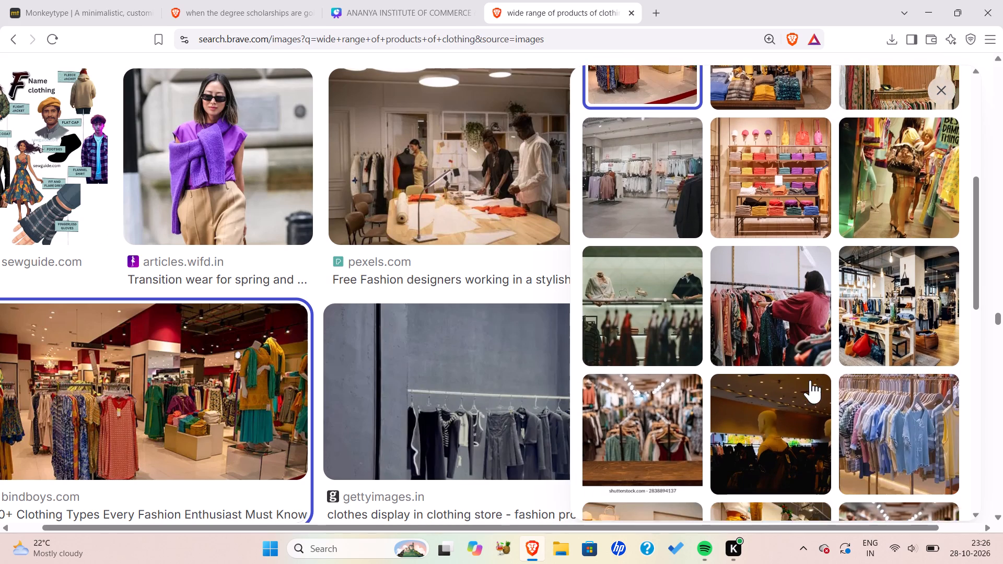
{"action": "scroll", "coordinate": [810, 380], "scroll_direction": "down", "scroll_amount": 1}
{"action": "scroll", "coordinate": [810, 380], "scroll_direction": "up", "scroll_amount": 1}
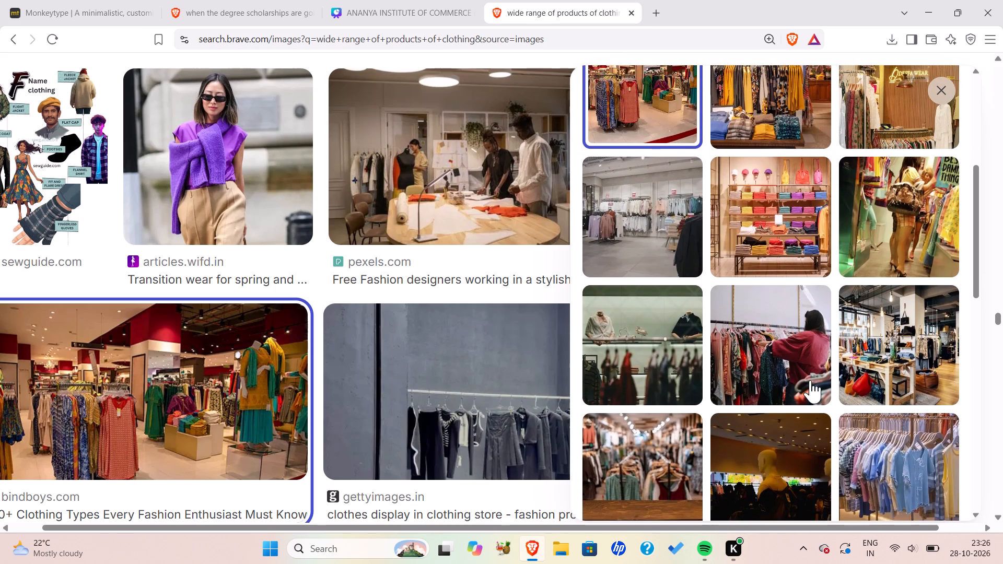
{"action": "left_click", "coordinate": [732, 227]}
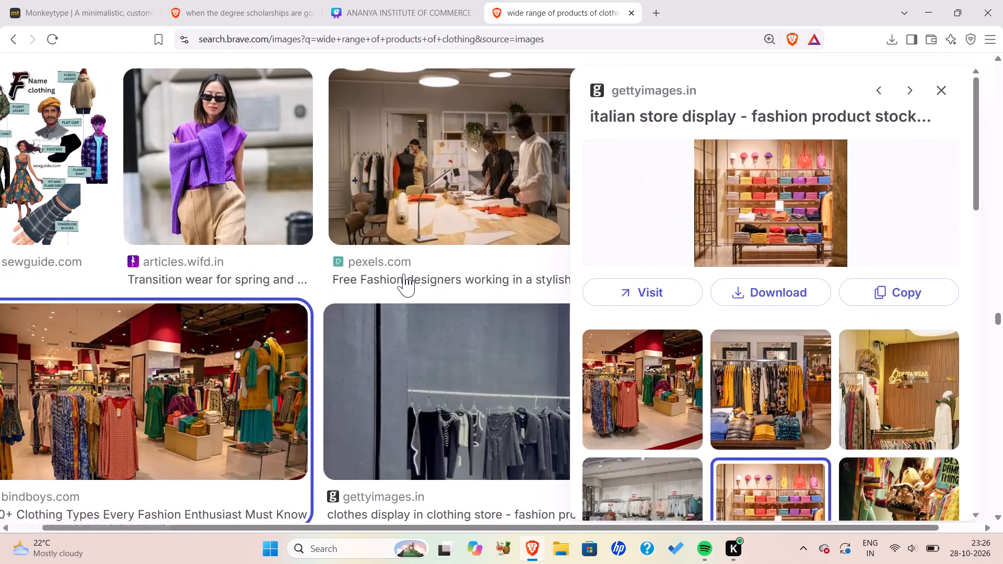
{"action": "scroll", "coordinate": [404, 274], "scroll_direction": "down", "scroll_amount": 4}
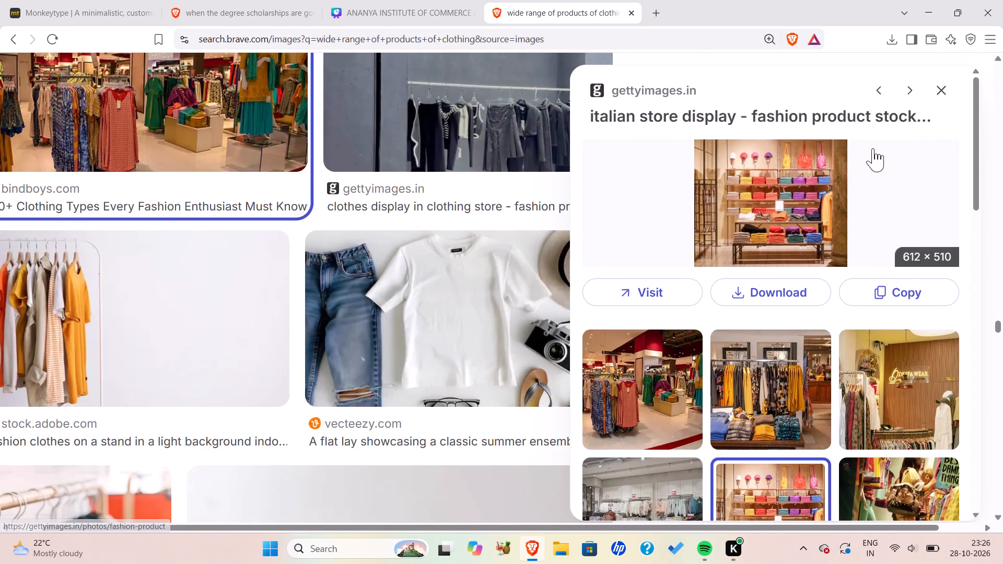
{"action": "left_click", "coordinate": [947, 90]}
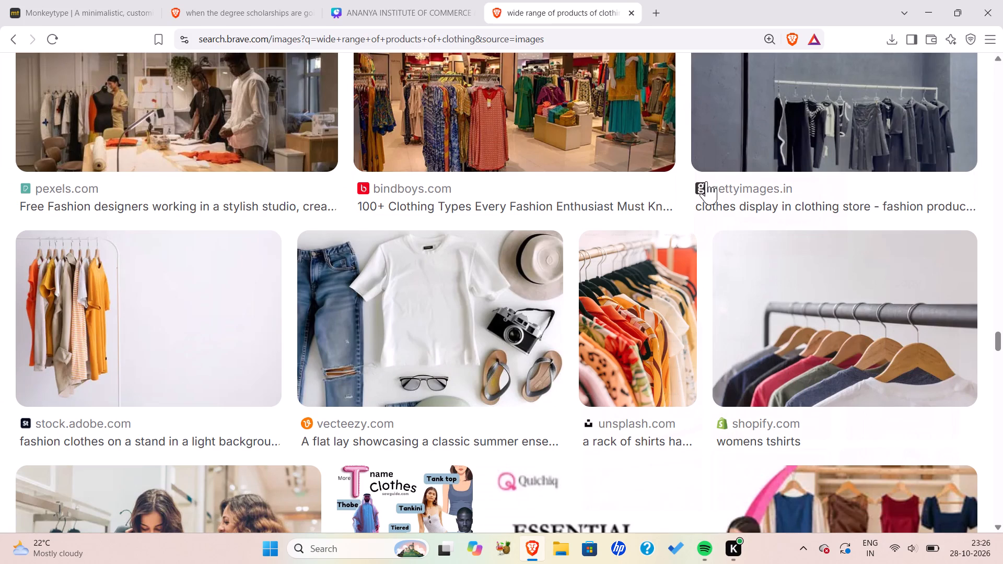
Look further through the clothing image results for a store photo showing a wide product range.
{"action": "scroll", "coordinate": [577, 278], "scroll_direction": "down", "scroll_amount": 6}
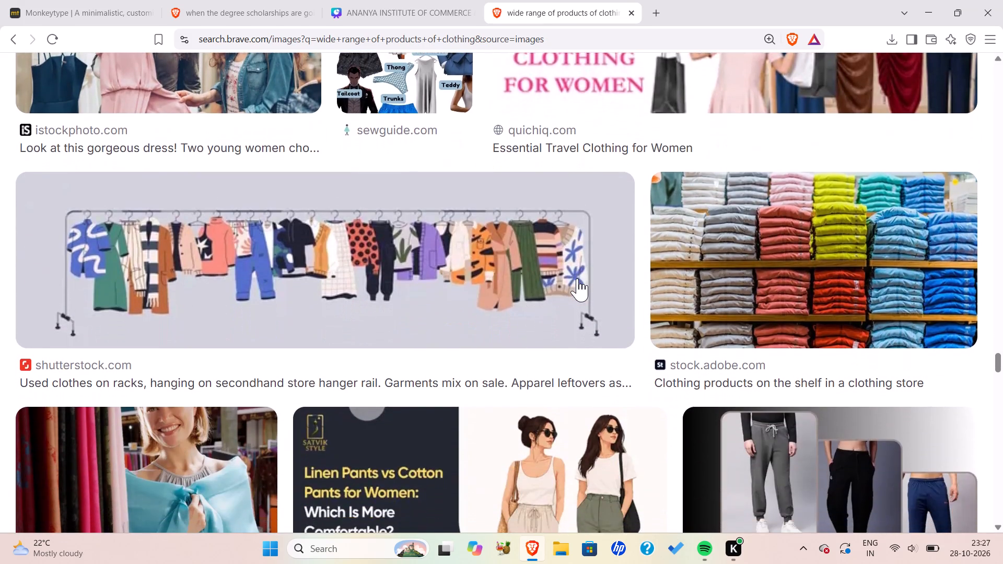
{"action": "scroll", "coordinate": [577, 278], "scroll_direction": "down", "scroll_amount": 3}
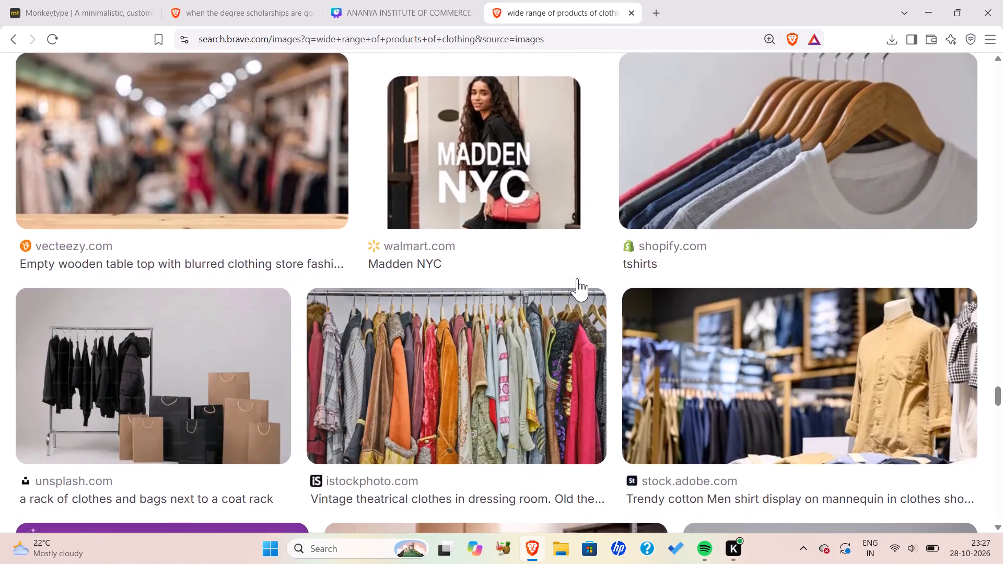
{"action": "scroll", "coordinate": [577, 278], "scroll_direction": "down", "scroll_amount": 14}
Change the image search query to "wide range of products of sarees".
{"action": "scroll", "coordinate": [577, 278], "scroll_direction": "up", "scroll_amount": 18}
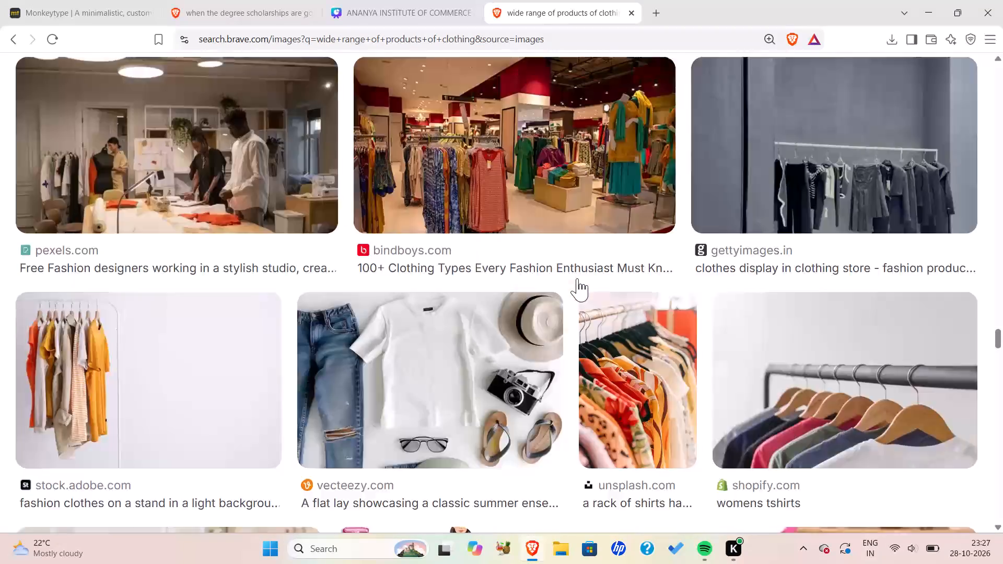
{"action": "scroll", "coordinate": [577, 278], "scroll_direction": "up", "scroll_amount": 18}
{"action": "scroll", "coordinate": [577, 278], "scroll_direction": "up", "scroll_amount": 5}
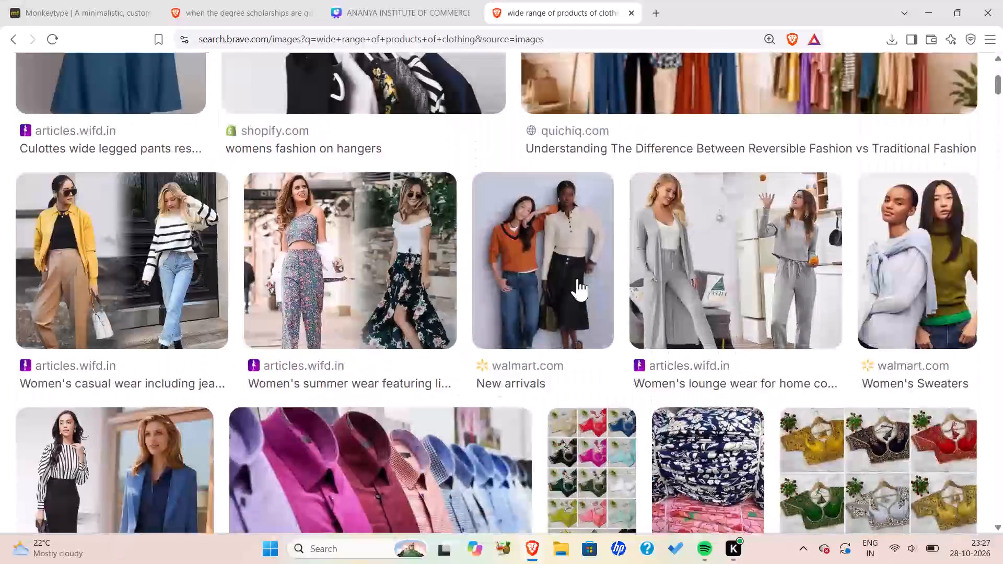
{"action": "scroll", "coordinate": [577, 278], "scroll_direction": "up", "scroll_amount": 12}
{"action": "left_click", "coordinate": [422, 92]}
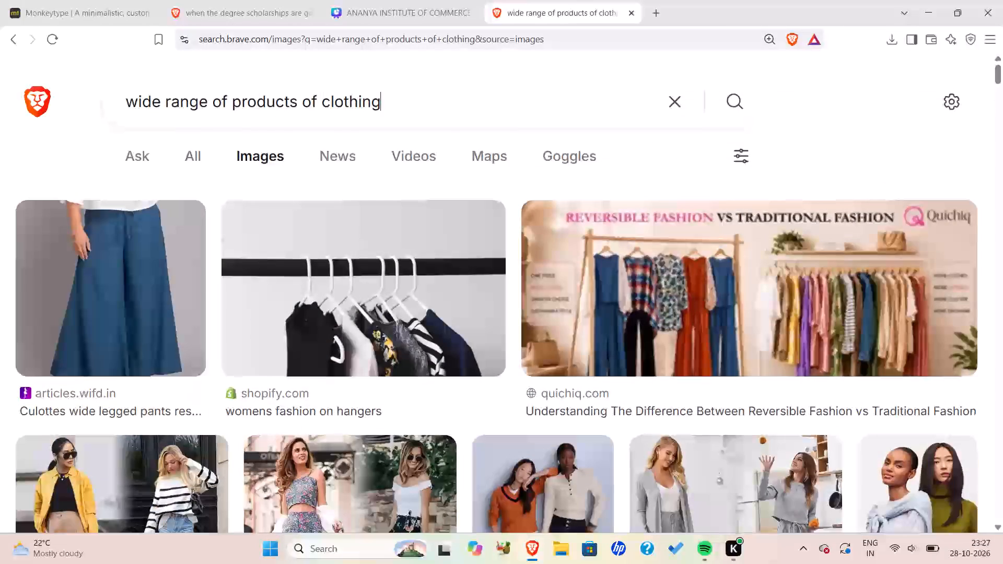
{"action": "key", "text": "BackSpace"}
{"action": "key", "text": "BackSpace"}
{"action": "key", "text": "BackSpace"}
{"action": "key", "text": "BackSpace"}
{"action": "key", "text": "BackSpace"}
{"action": "key", "text": "BackSpace"}
{"action": "key", "text": "BackSpace"}
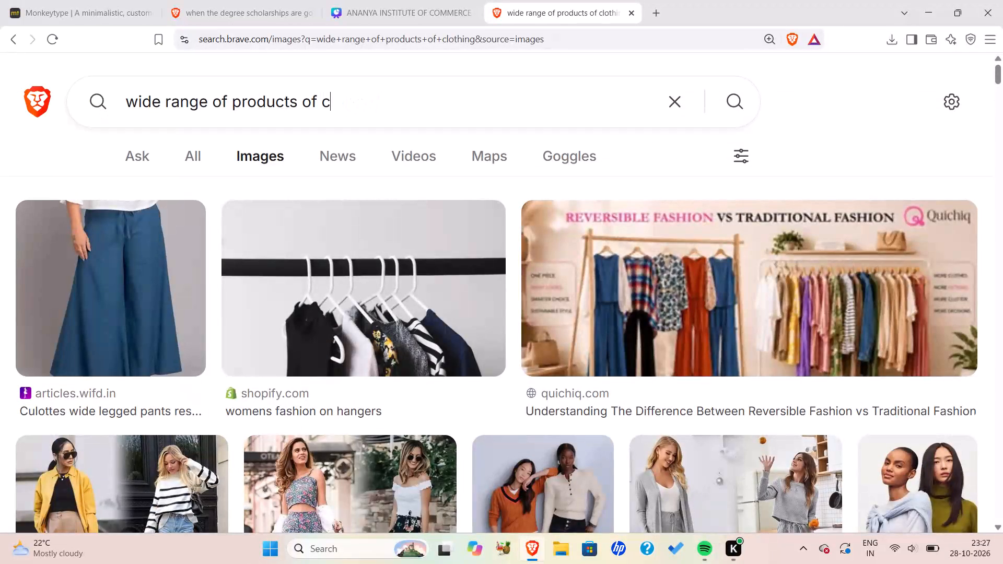
{"action": "key", "text": "BackSpace"}
{"action": "type", "text": "sa"}
{"action": "type", "text": "rees"}
{"action": "key", "text": "Return"}
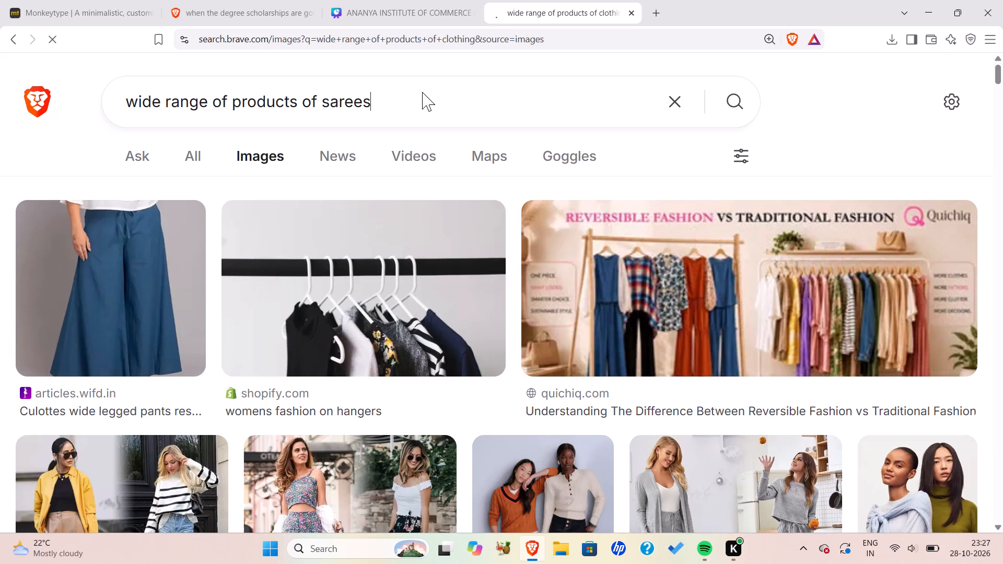
Look through the saree image results for a picture showing a wide range of products.
{"action": "scroll", "coordinate": [510, 285], "scroll_direction": "down", "scroll_amount": 4}
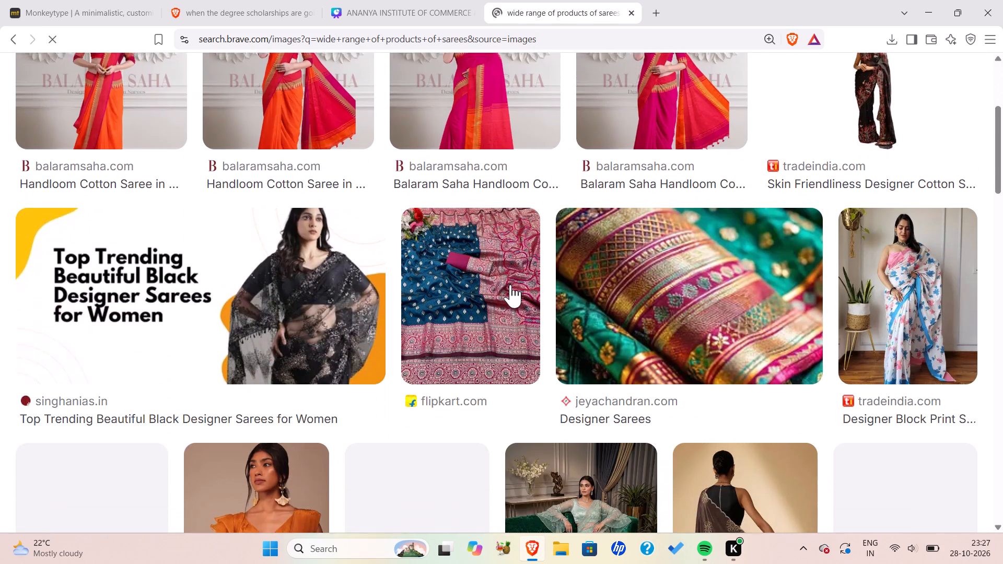
{"action": "scroll", "coordinate": [510, 285], "scroll_direction": "down", "scroll_amount": 9}
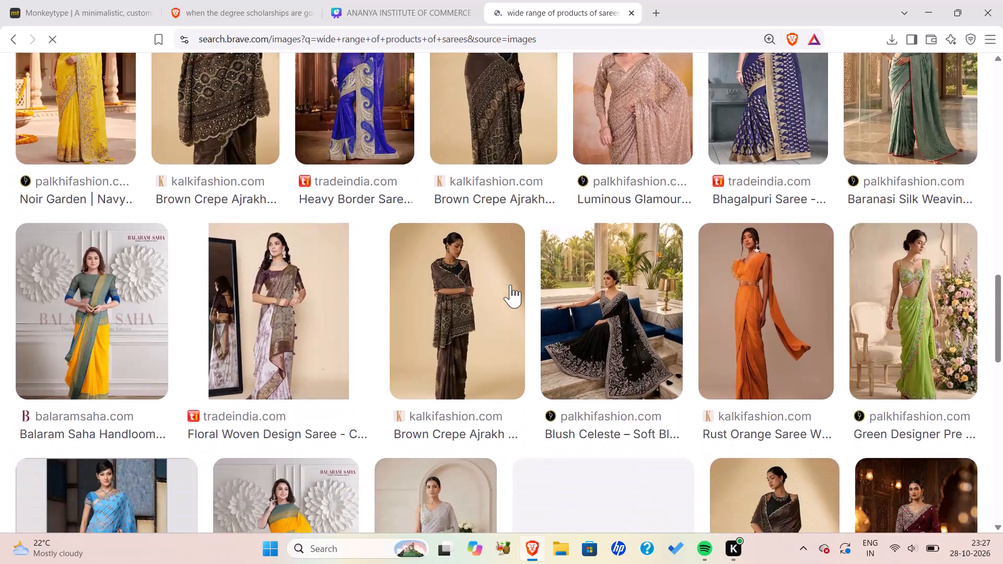
{"action": "scroll", "coordinate": [510, 285], "scroll_direction": "down", "scroll_amount": 11}
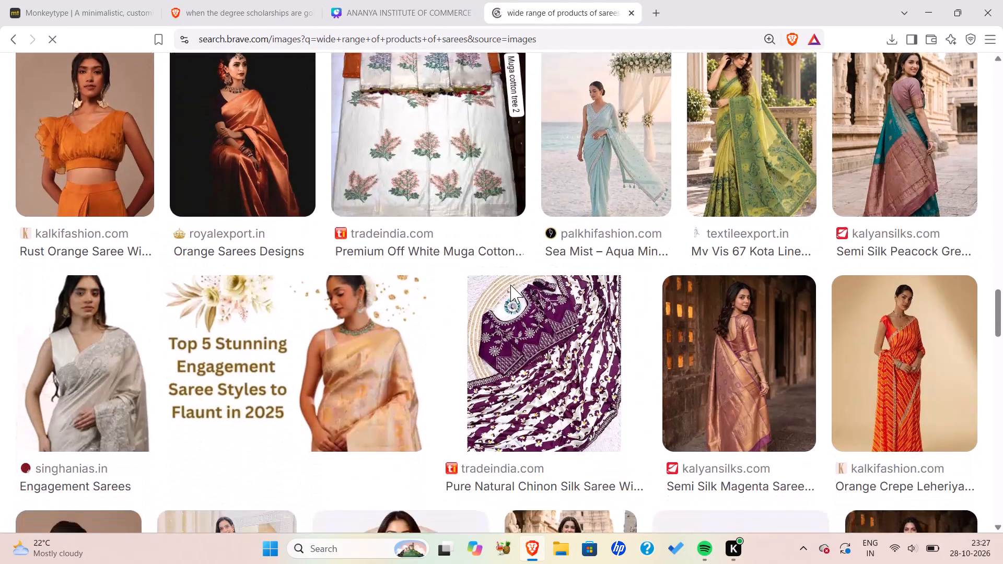
{"action": "scroll", "coordinate": [510, 285], "scroll_direction": "down", "scroll_amount": 14}
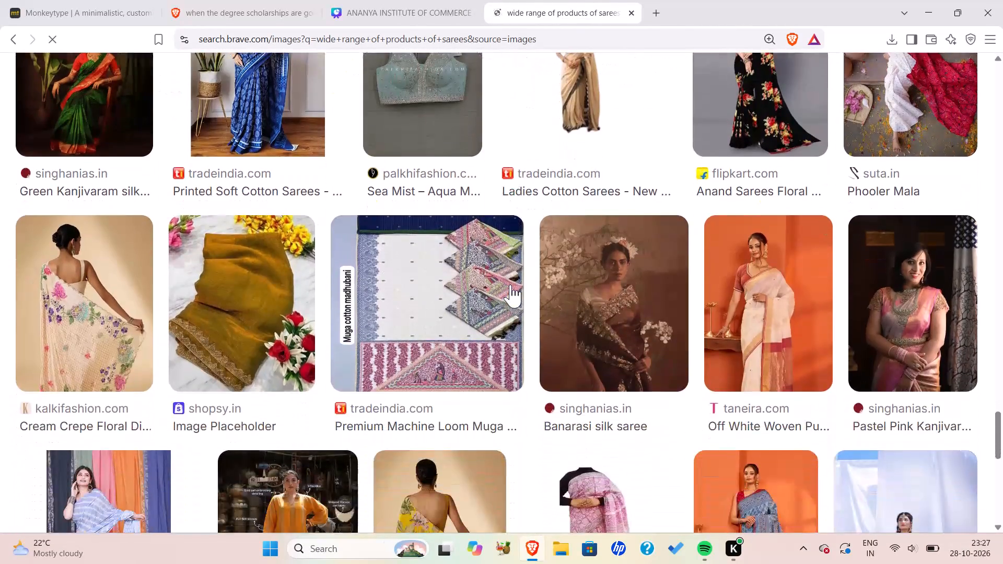
{"action": "scroll", "coordinate": [510, 285], "scroll_direction": "down", "scroll_amount": 7}
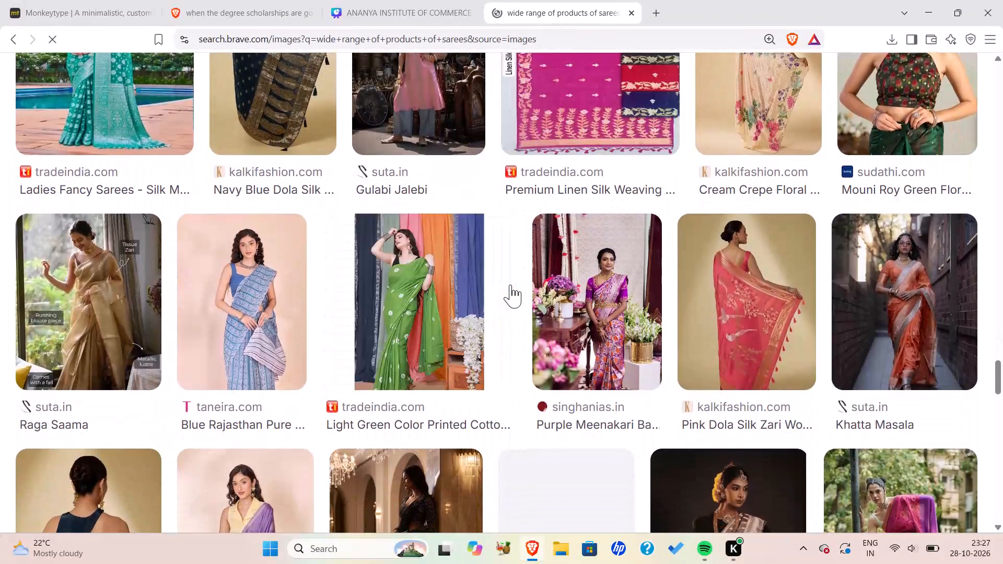
{"action": "scroll", "coordinate": [510, 285], "scroll_direction": "down", "scroll_amount": 9}
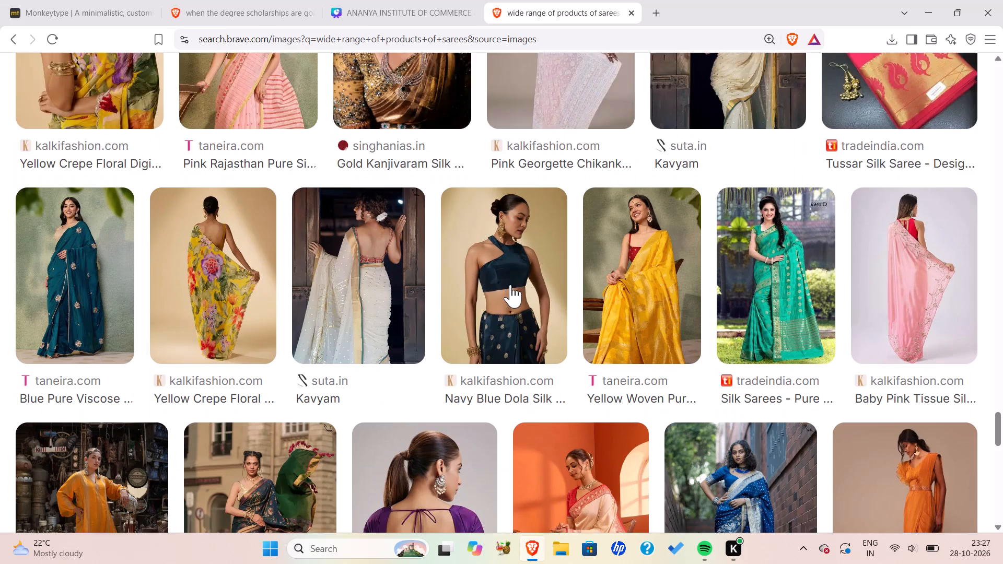
{"action": "scroll", "coordinate": [510, 285], "scroll_direction": "down", "scroll_amount": 10}
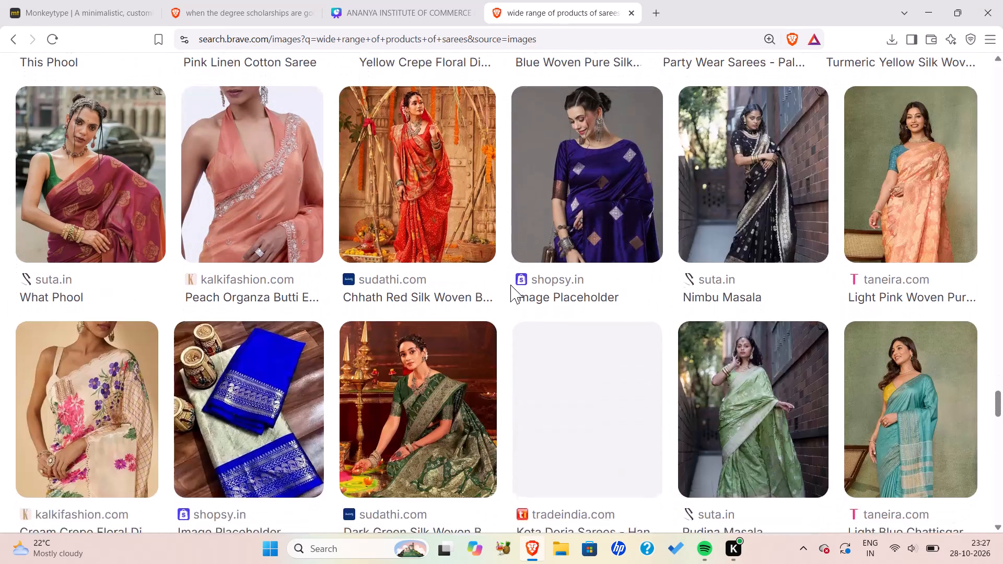
{"action": "scroll", "coordinate": [510, 285], "scroll_direction": "down", "scroll_amount": 6}
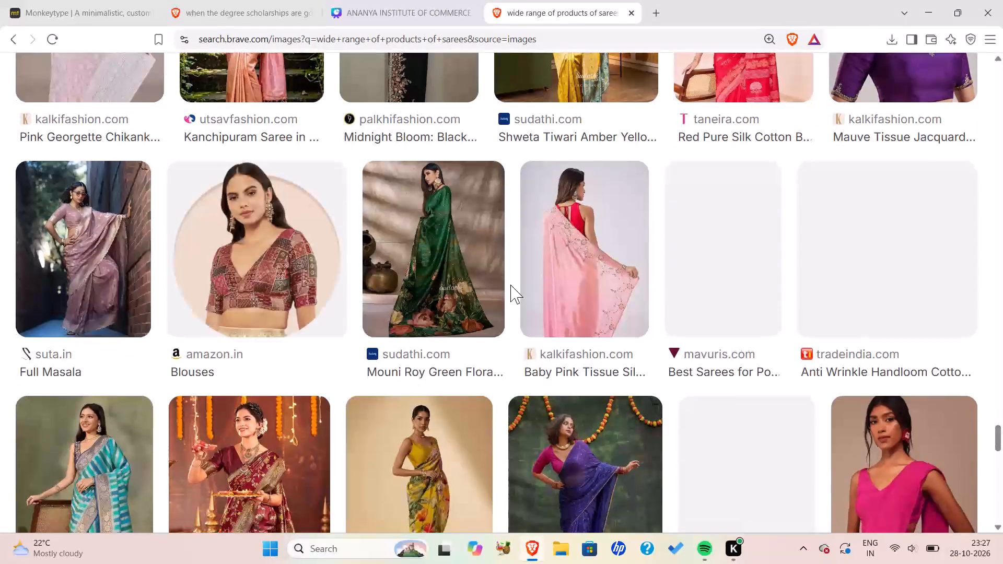
{"action": "scroll", "coordinate": [510, 285], "scroll_direction": "down", "scroll_amount": 9}
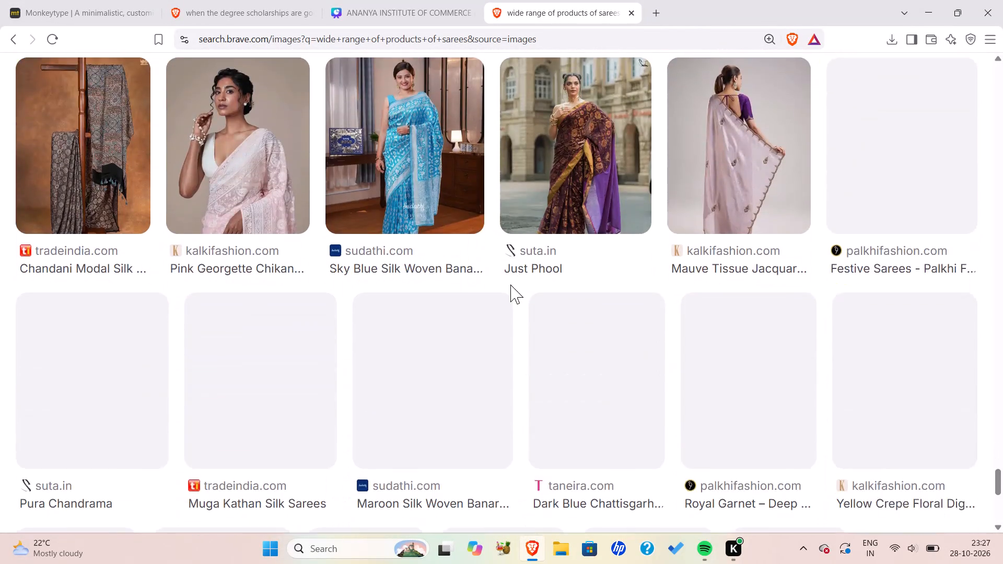
Shorten the image search query to "wide range of sarees".
{"action": "scroll", "coordinate": [510, 285], "scroll_direction": "up", "scroll_amount": 20}
{"action": "scroll", "coordinate": [510, 285], "scroll_direction": "up", "scroll_amount": 8}
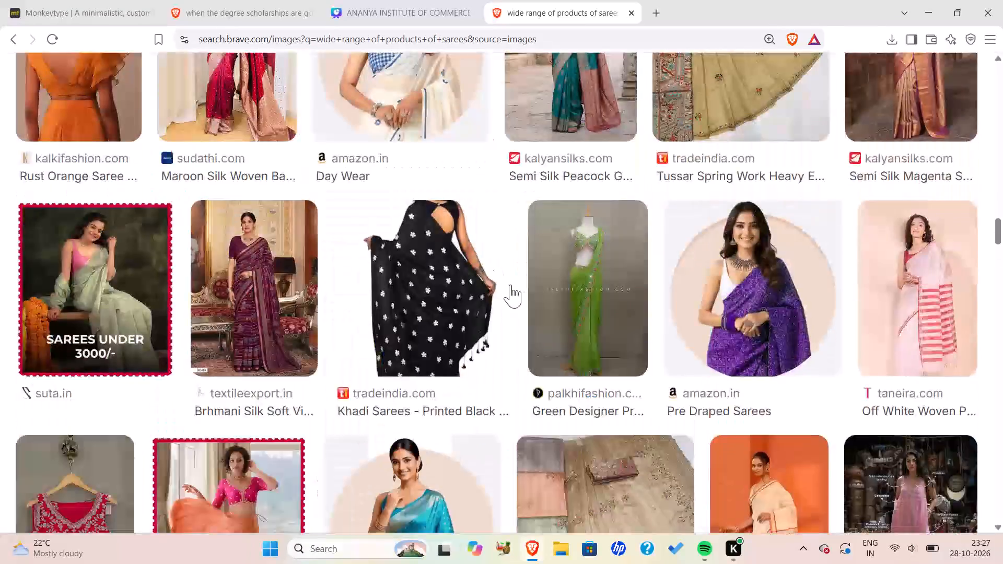
{"action": "scroll", "coordinate": [510, 285], "scroll_direction": "up", "scroll_amount": 12}
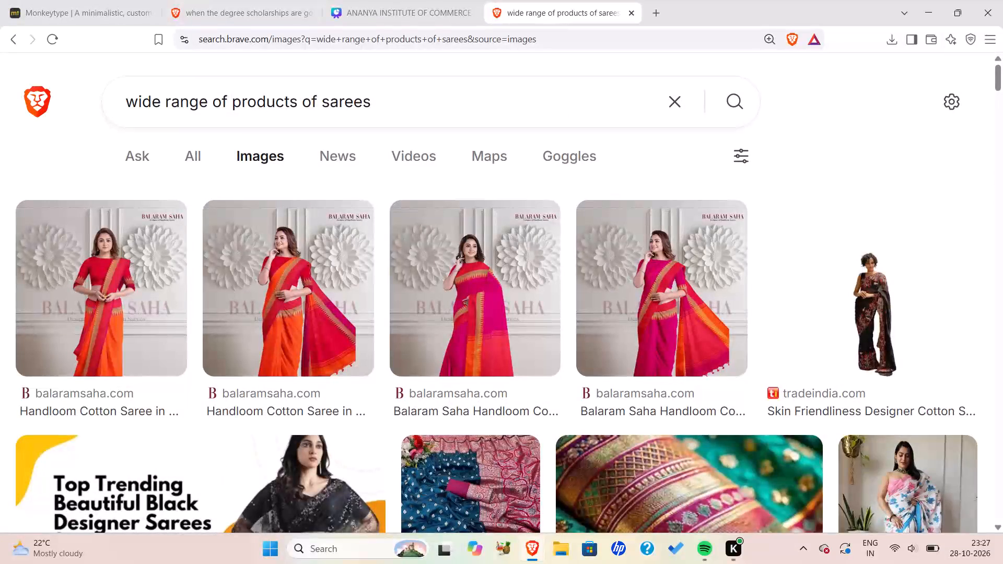
{"action": "left_click", "coordinate": [301, 95]}
{"action": "key", "text": "BackSpace"}
{"action": "key", "text": "BackSpace"}
{"action": "key", "text": "BackSpace"}
{"action": "key", "text": "BackSpace"}
{"action": "key", "text": "BackSpace"}
{"action": "key", "text": "BackSpace"}
{"action": "key", "text": "BackSpace"}
{"action": "key", "text": "BackSpace"}
{"action": "key", "text": "BackSpace"}
{"action": "key", "text": "BackSpace"}
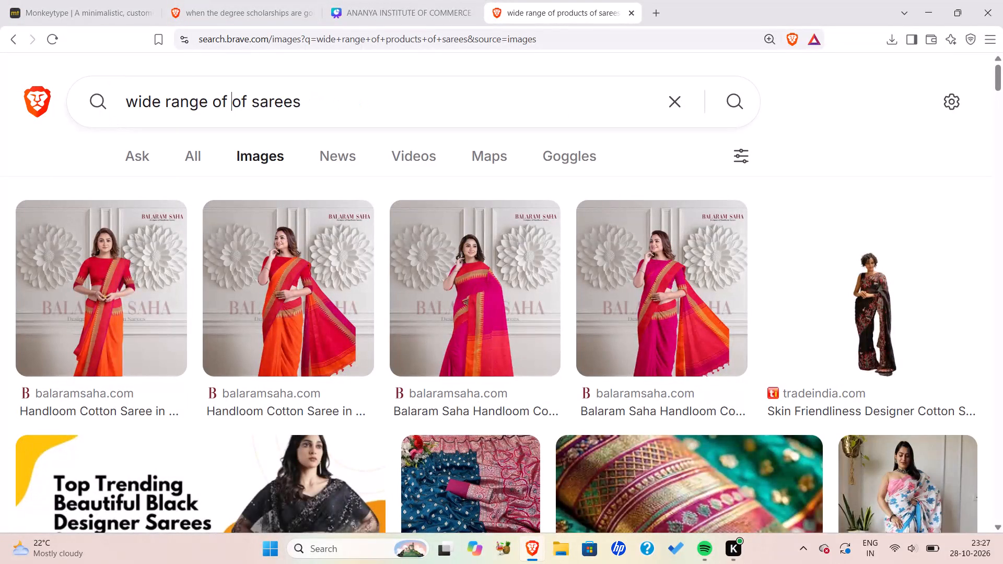
{"action": "key", "text": "BackSpace"}
{"action": "key", "text": "BackSpace"}
{"action": "key", "text": "Return"}
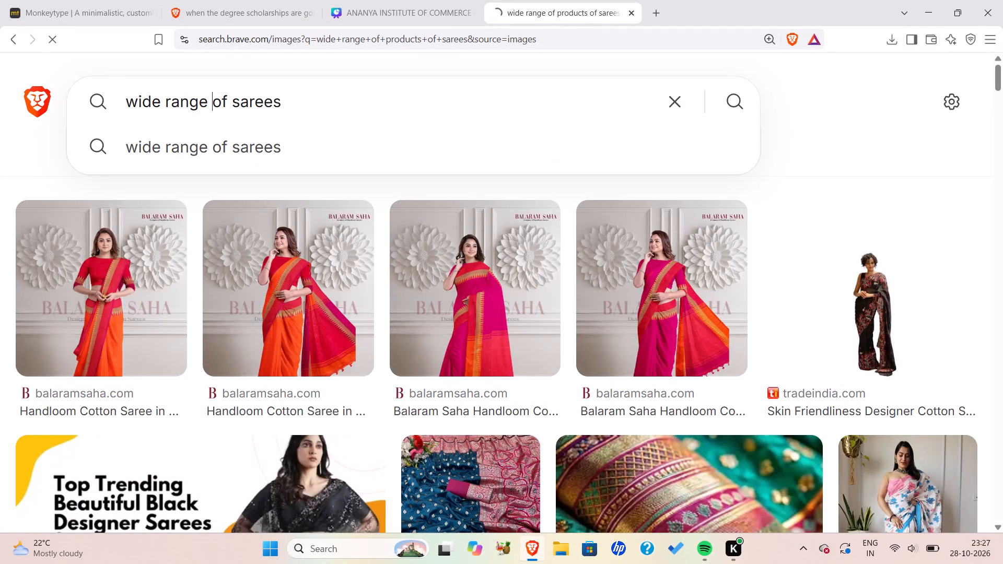
Look through the "wide range of sarees" images and preview the vastranand.in photo of a saree shop interior with stacked shelves.
{"action": "scroll", "coordinate": [495, 327], "scroll_direction": "down", "scroll_amount": 7}
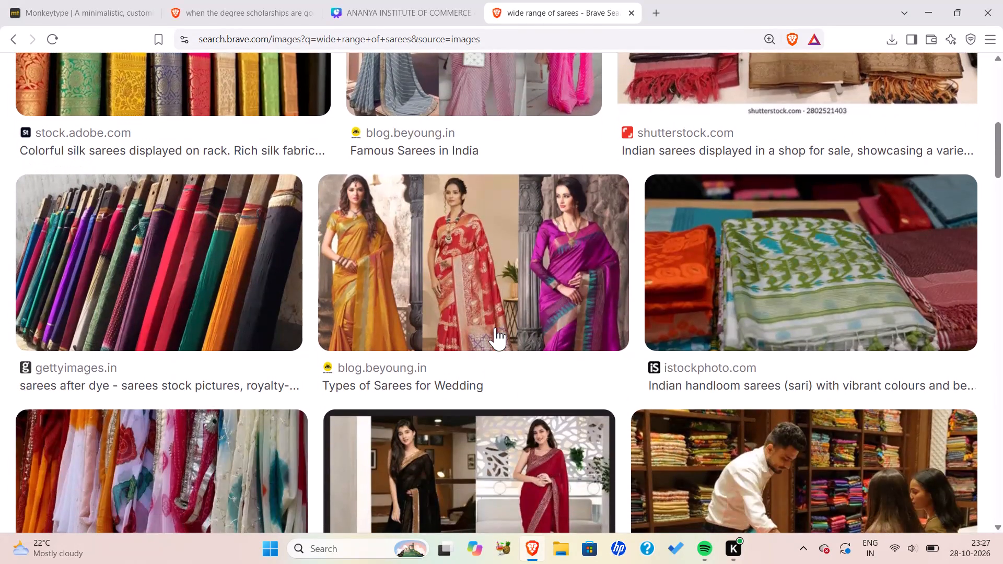
{"action": "scroll", "coordinate": [495, 327], "scroll_direction": "down", "scroll_amount": 5}
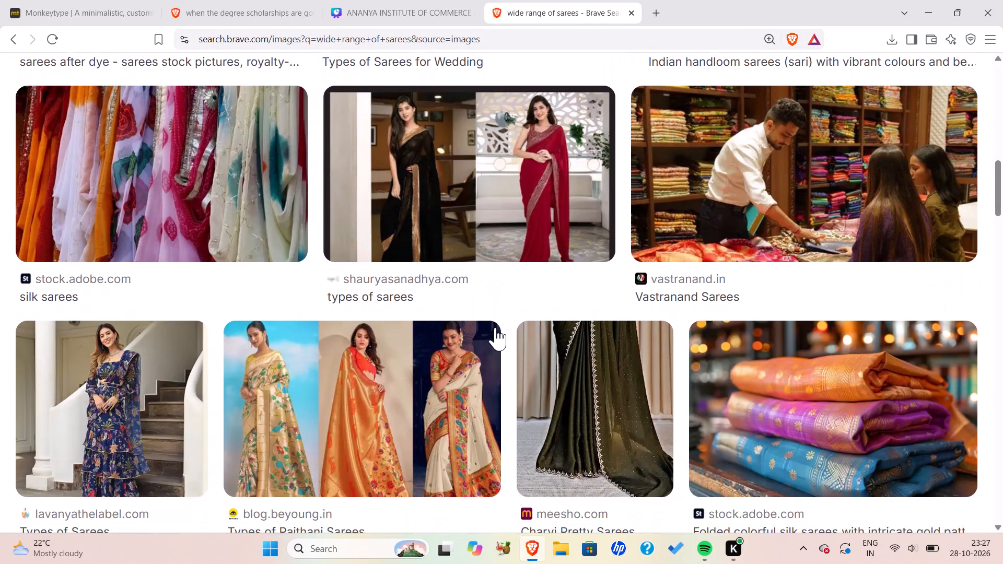
{"action": "scroll", "coordinate": [495, 327], "scroll_direction": "down", "scroll_amount": 1}
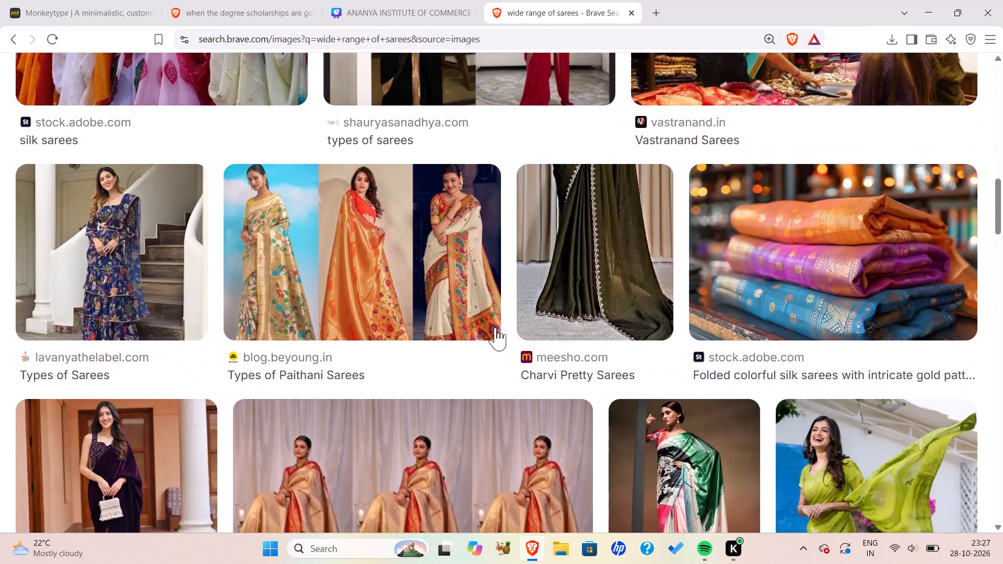
{"action": "scroll", "coordinate": [495, 327], "scroll_direction": "down", "scroll_amount": 13}
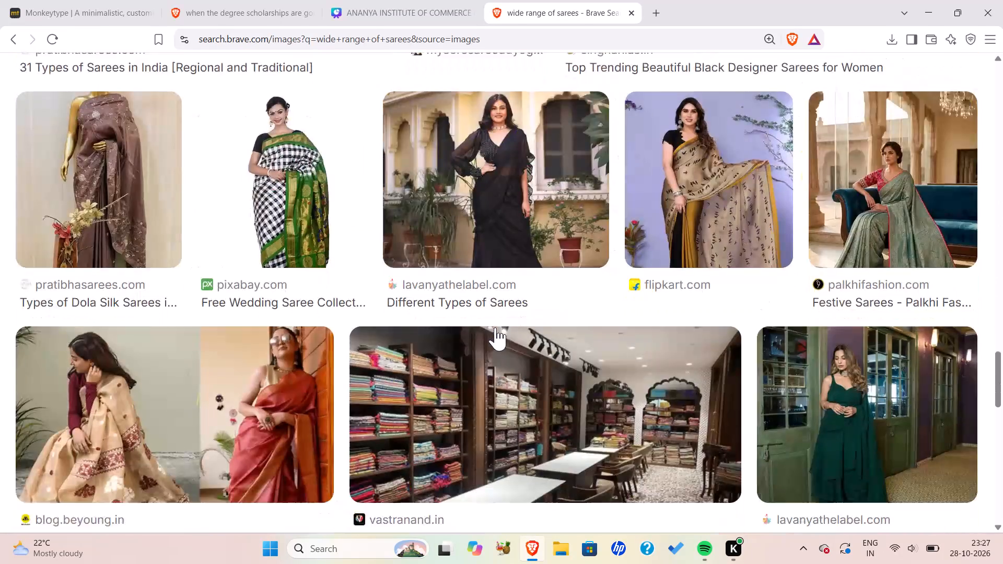
{"action": "scroll", "coordinate": [495, 327], "scroll_direction": "up", "scroll_amount": 1}
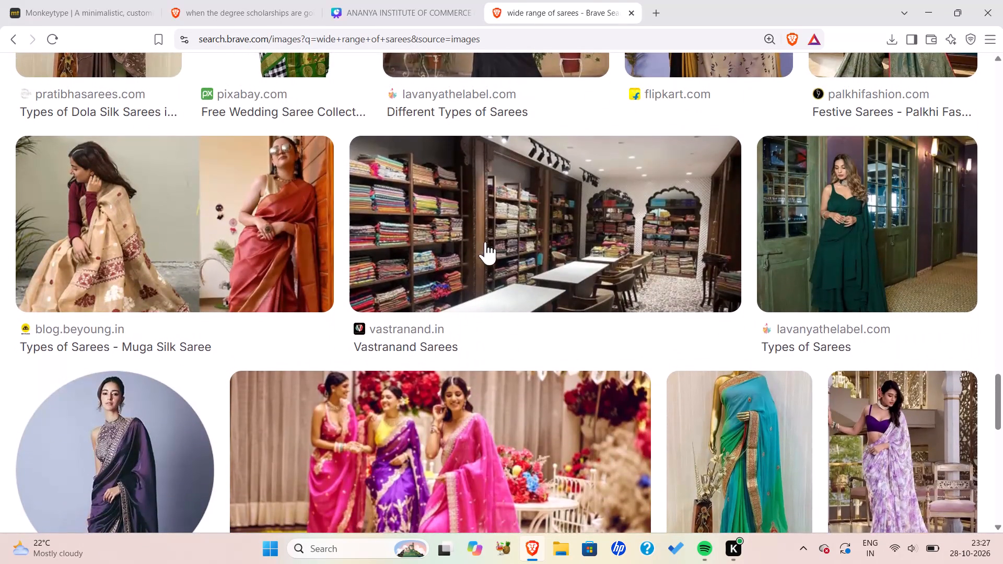
{"action": "left_click", "coordinate": [489, 245]}
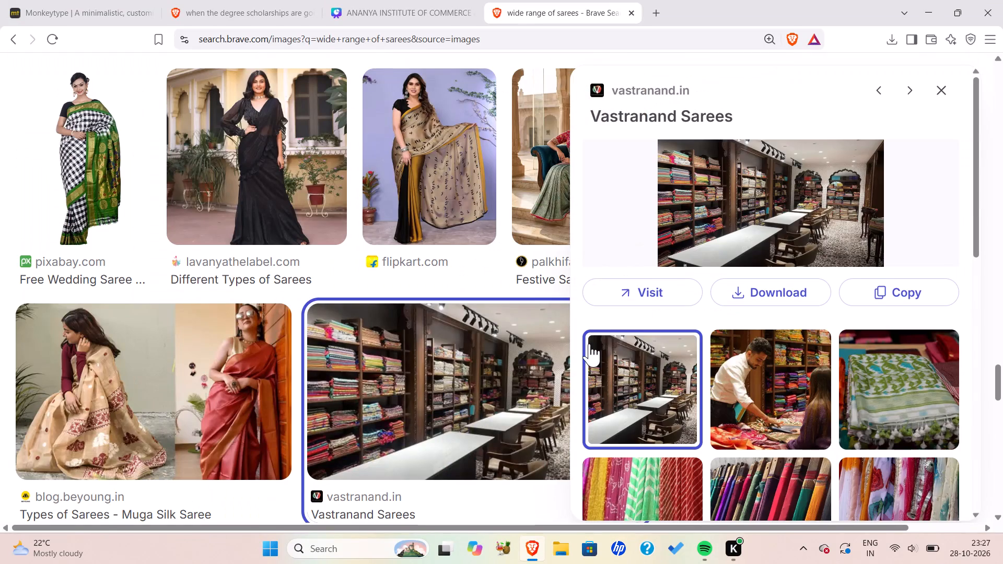
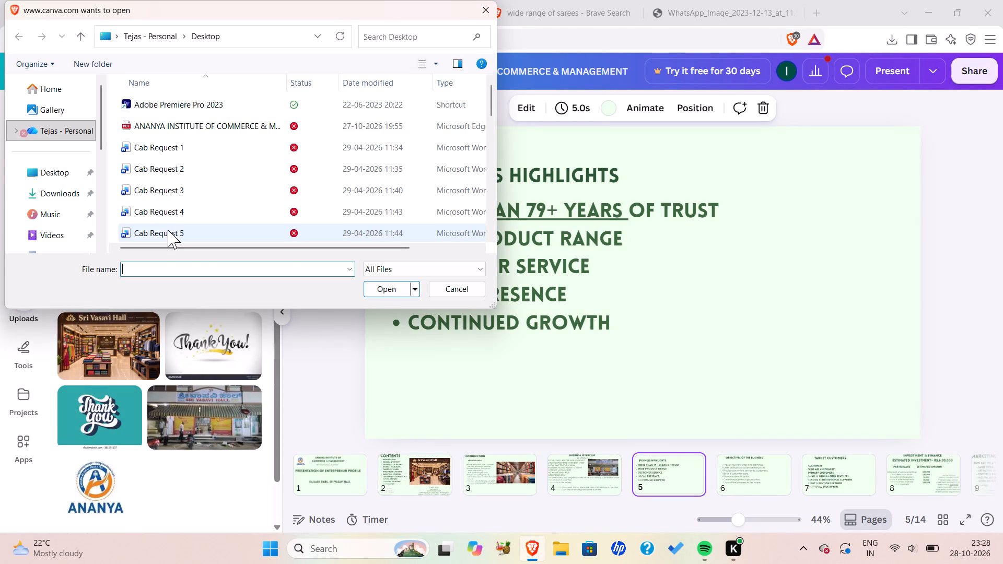
Paste the copied saree shop interior photo onto the Business Highlights slide.
{"action": "key", "text": "ctrl+v"}
{"action": "left_click", "coordinate": [484, 13]}
{"action": "left_click", "coordinate": [738, 272]}
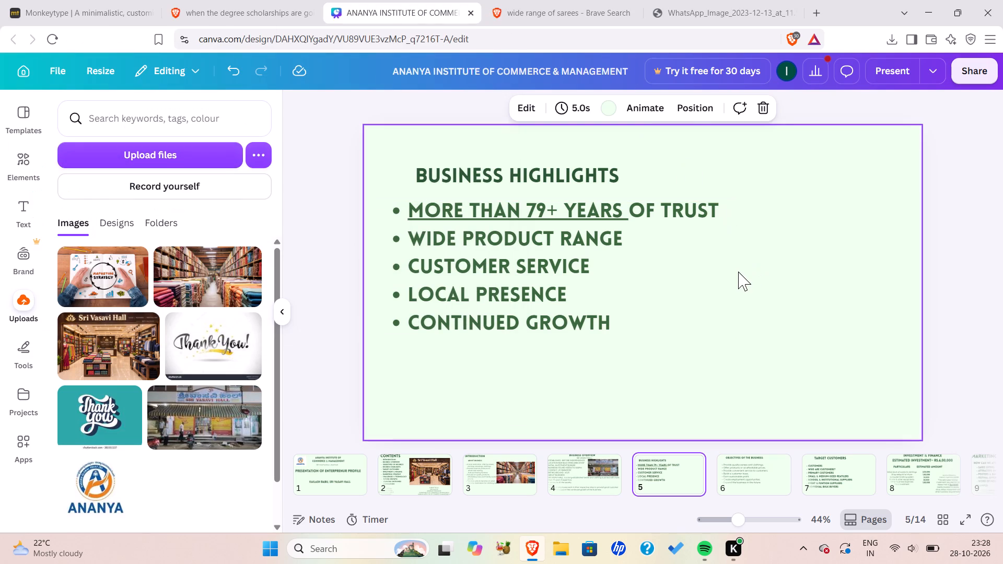
{"action": "key", "text": "ctrl+v"}
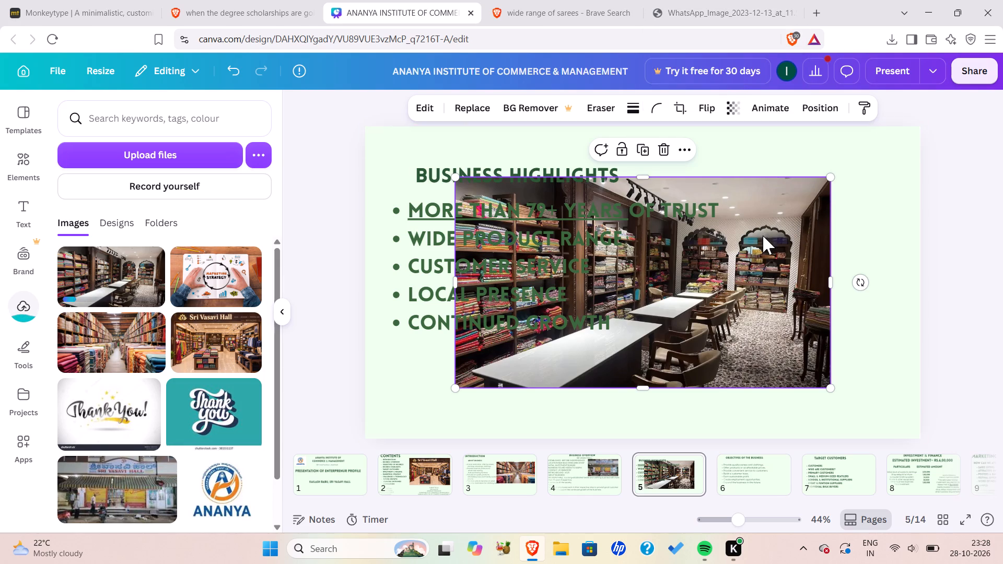
Crop the shop photo's top and left edges to a height of about 711 and move it to the slide's lower right, beside the bullets.
{"action": "left_click_drag", "start_coordinate": [763, 236], "coordinate": [822, 242]}
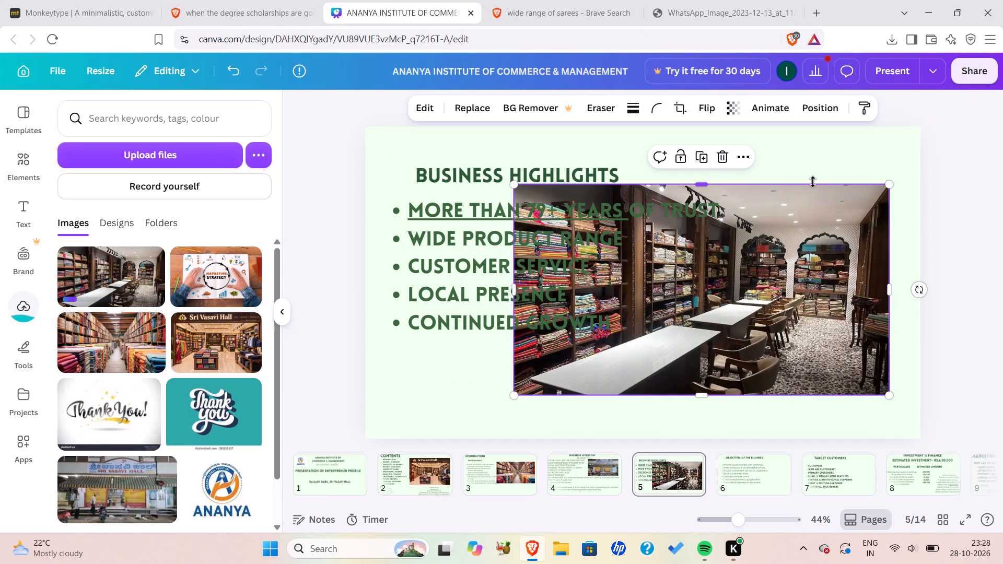
{"action": "left_click_drag", "start_coordinate": [813, 182], "coordinate": [819, 196]}
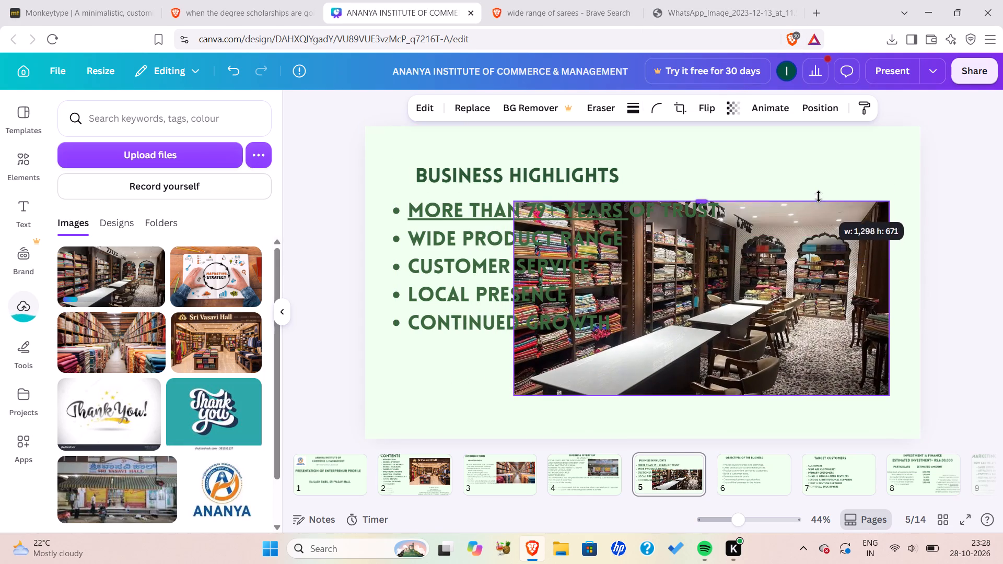
{"action": "left_click_drag", "start_coordinate": [819, 196], "coordinate": [820, 189]}
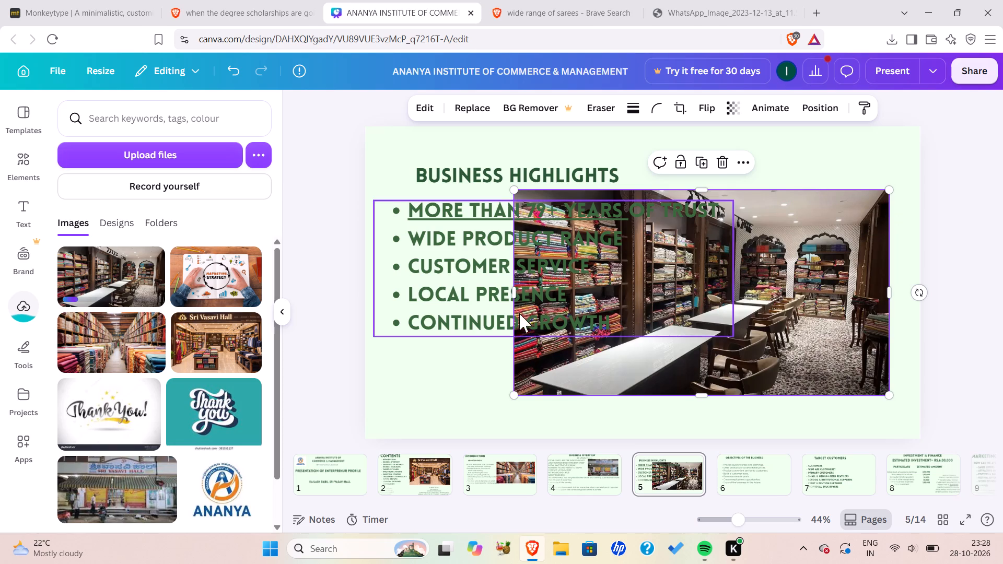
{"action": "left_click", "coordinate": [519, 360]}
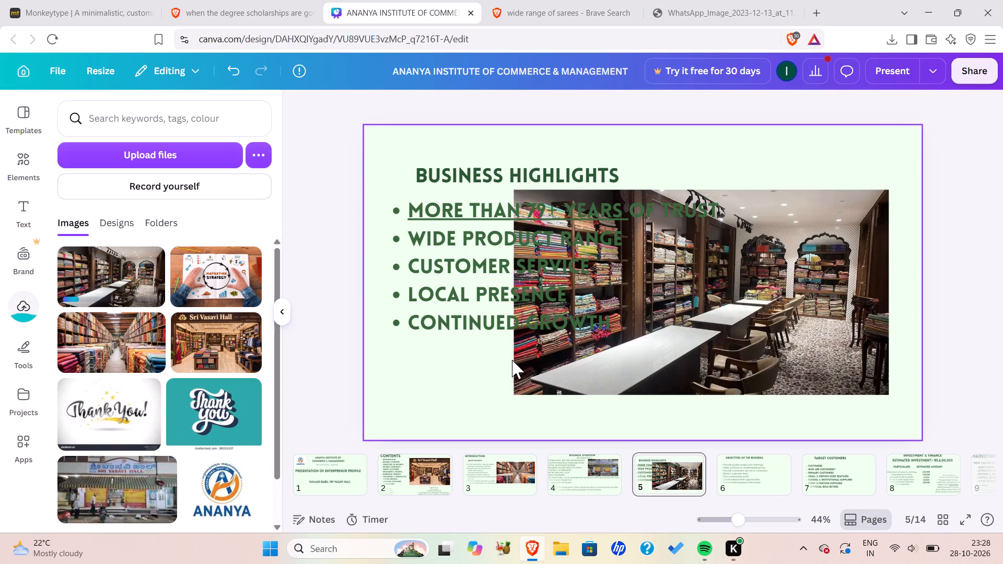
{"action": "left_click", "coordinate": [515, 360]}
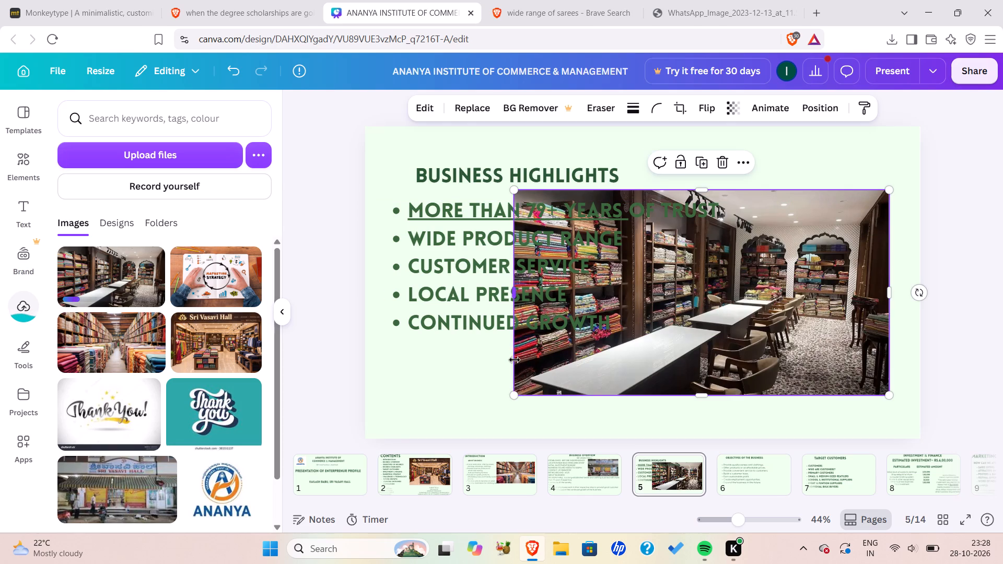
{"action": "left_click_drag", "start_coordinate": [514, 360], "coordinate": [516, 349]}
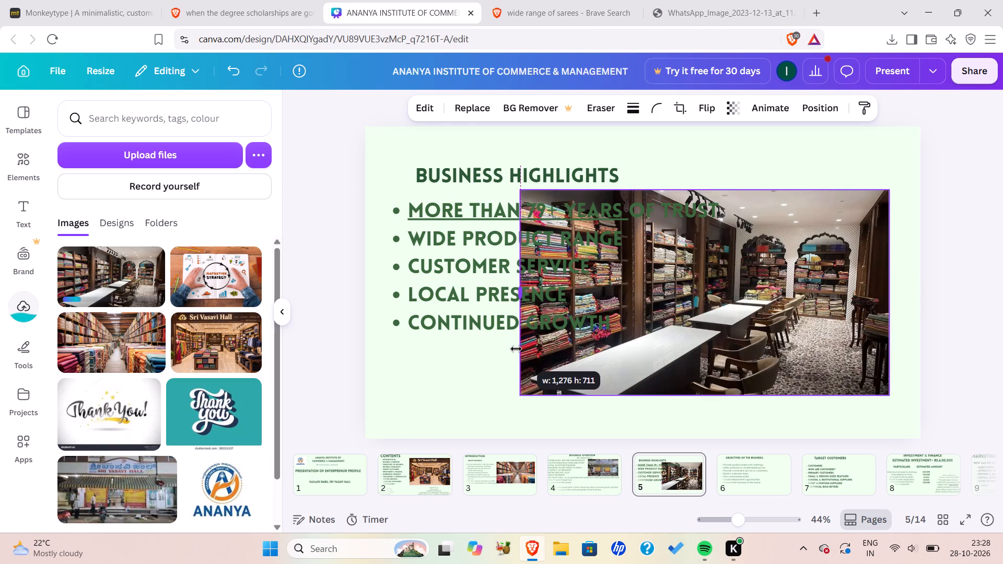
{"action": "left_click_drag", "start_coordinate": [516, 349], "coordinate": [617, 351]}
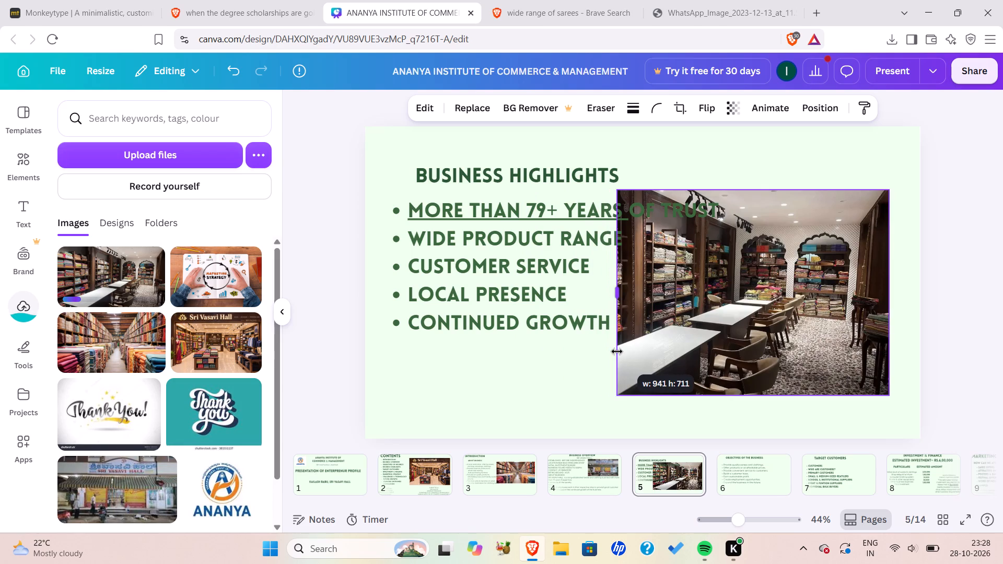
{"action": "left_click_drag", "start_coordinate": [617, 351], "coordinate": [664, 358]}
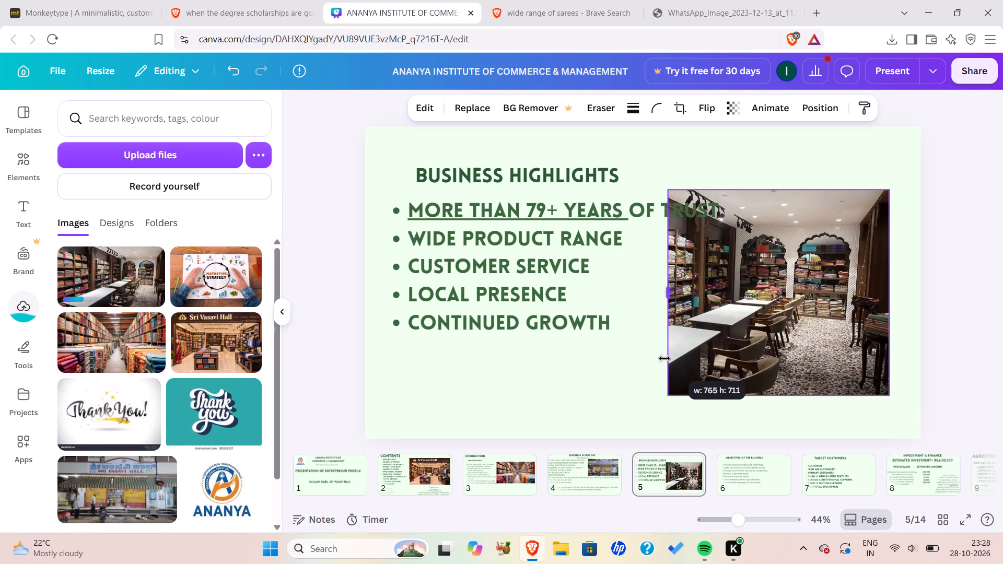
{"action": "left_click_drag", "start_coordinate": [664, 358], "coordinate": [614, 355]}
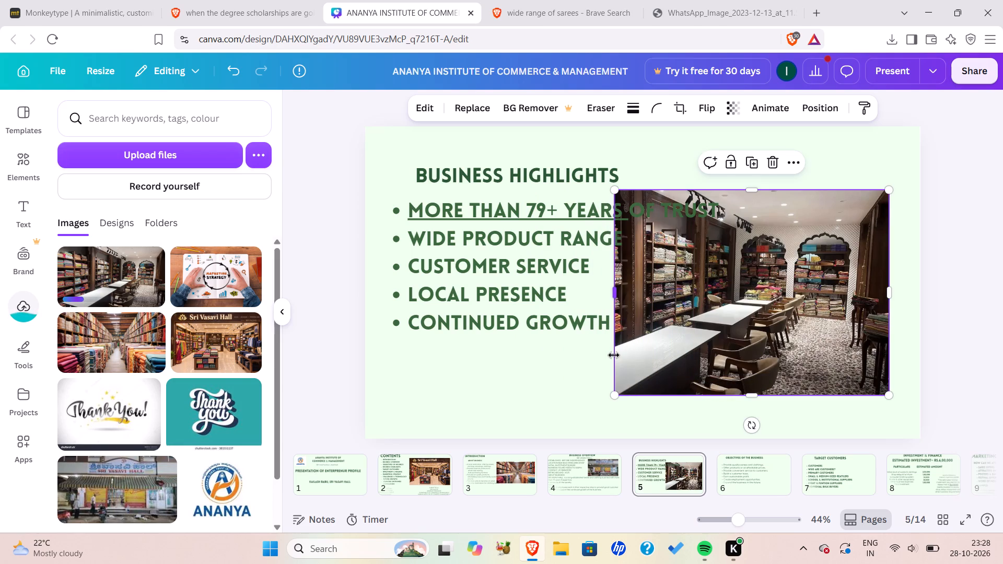
{"action": "left_click_drag", "start_coordinate": [718, 297], "coordinate": [736, 331]}
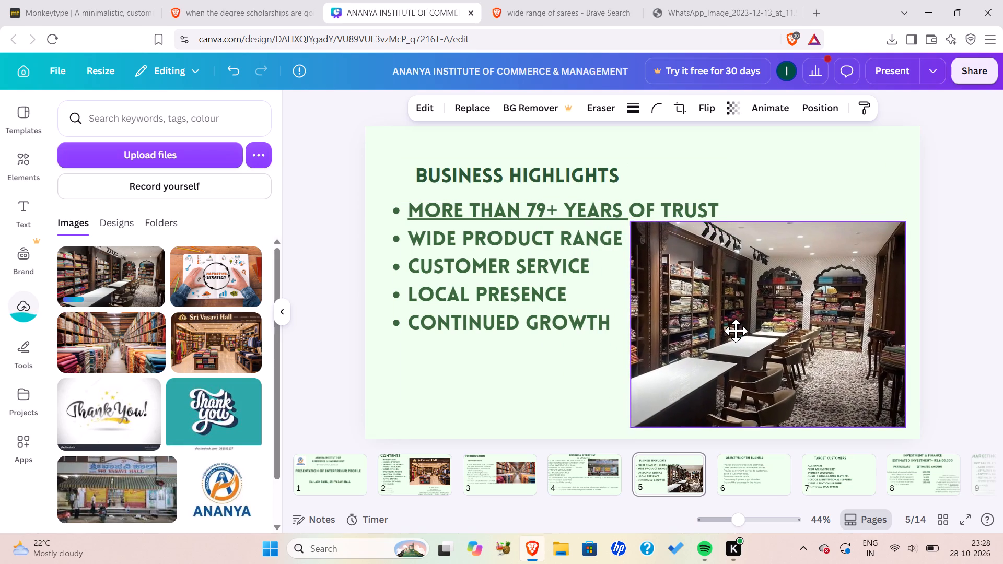
{"action": "left_click_drag", "start_coordinate": [736, 331], "coordinate": [734, 336]}
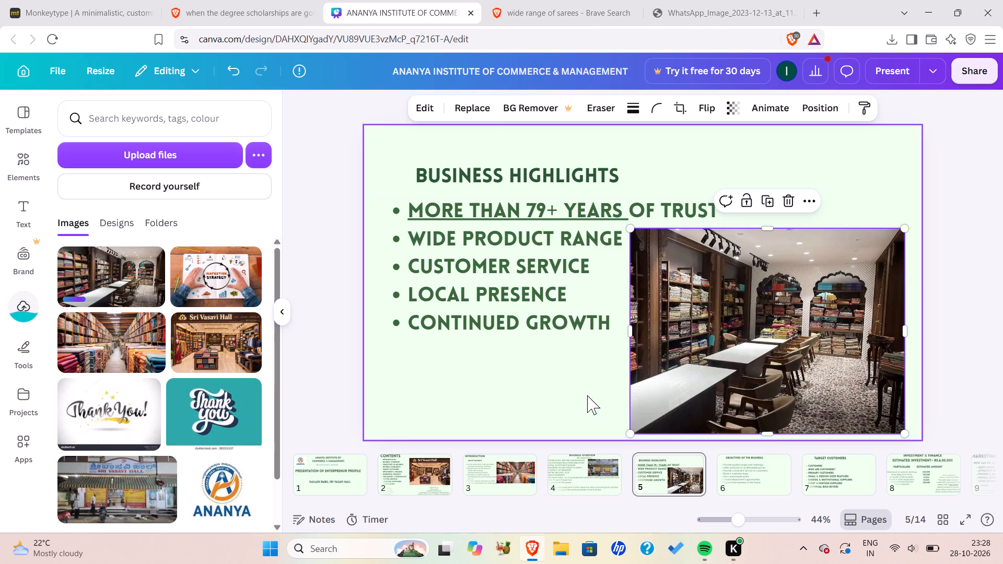
{"action": "left_click", "coordinate": [580, 394]}
Crop the shop photo's bottom edge, lower it on the slide and extend its left edge, making it about 1,024 by 575.
{"action": "left_click", "coordinate": [744, 369]}
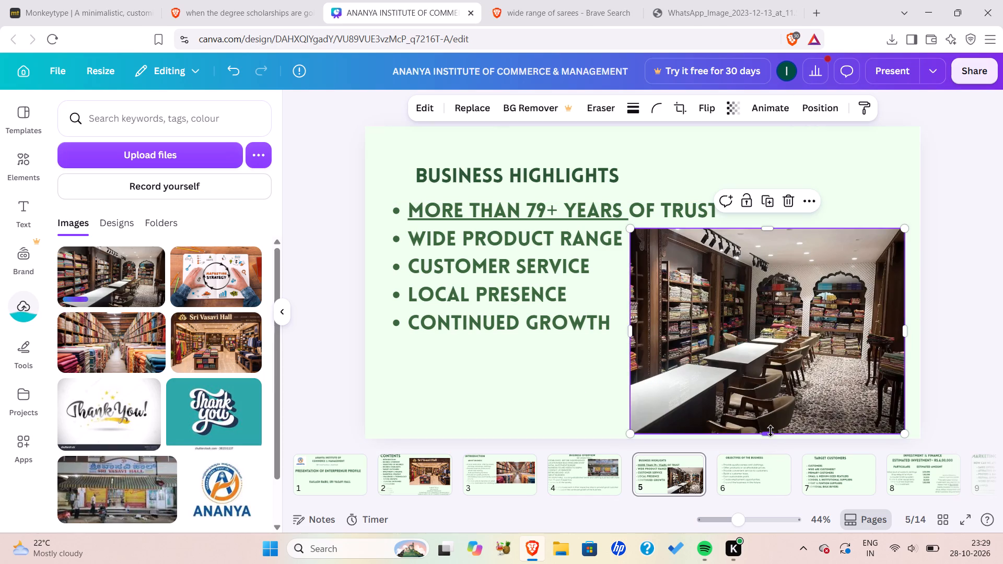
{"action": "left_click_drag", "start_coordinate": [771, 431], "coordinate": [773, 392]}
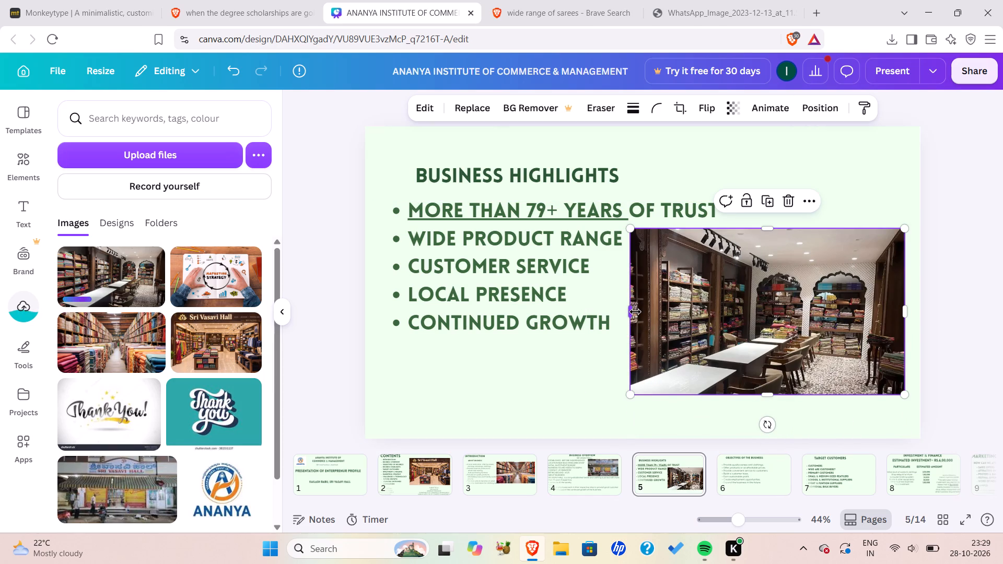
{"action": "left_click_drag", "start_coordinate": [632, 312], "coordinate": [622, 315]}
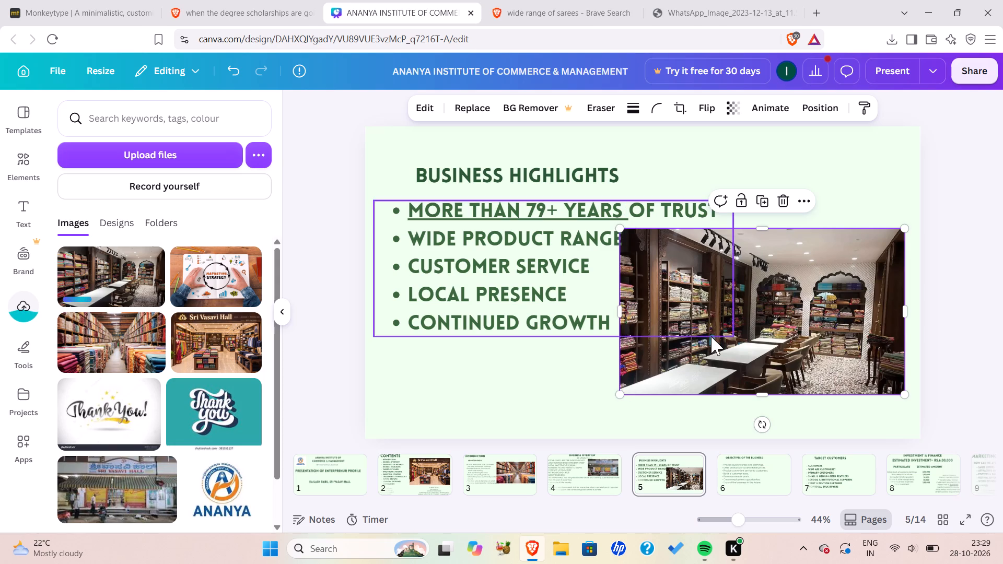
{"action": "left_click_drag", "start_coordinate": [754, 344], "coordinate": [760, 371]}
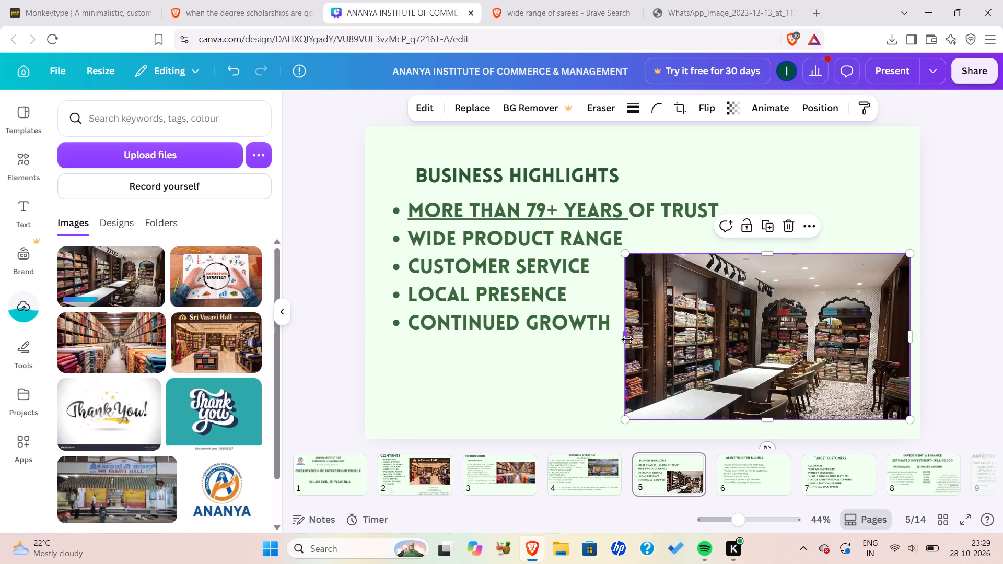
{"action": "left_click_drag", "start_coordinate": [627, 339], "coordinate": [616, 340]}
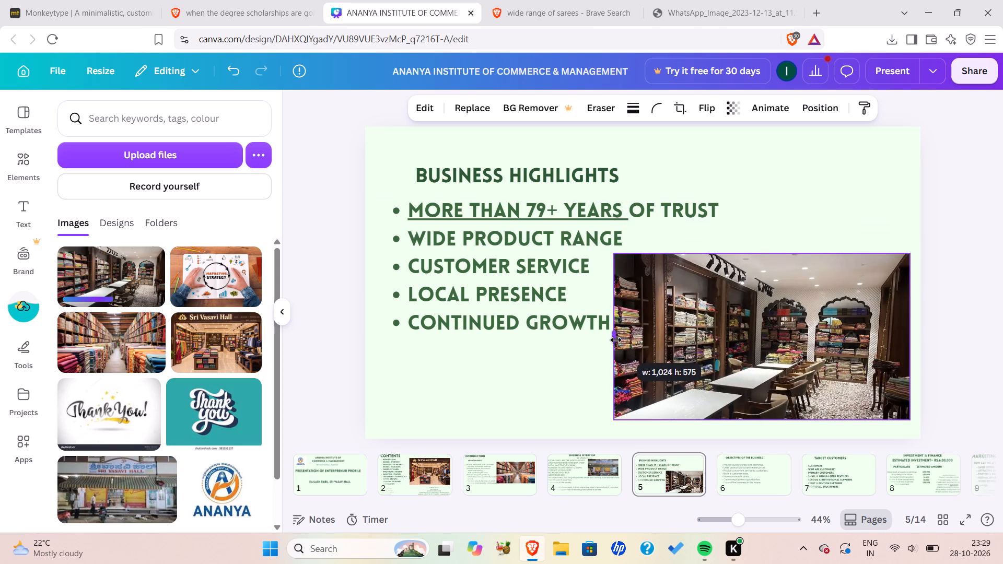
{"action": "left_click_drag", "start_coordinate": [616, 340], "coordinate": [616, 340]}
{"action": "left_click", "coordinate": [549, 355]}
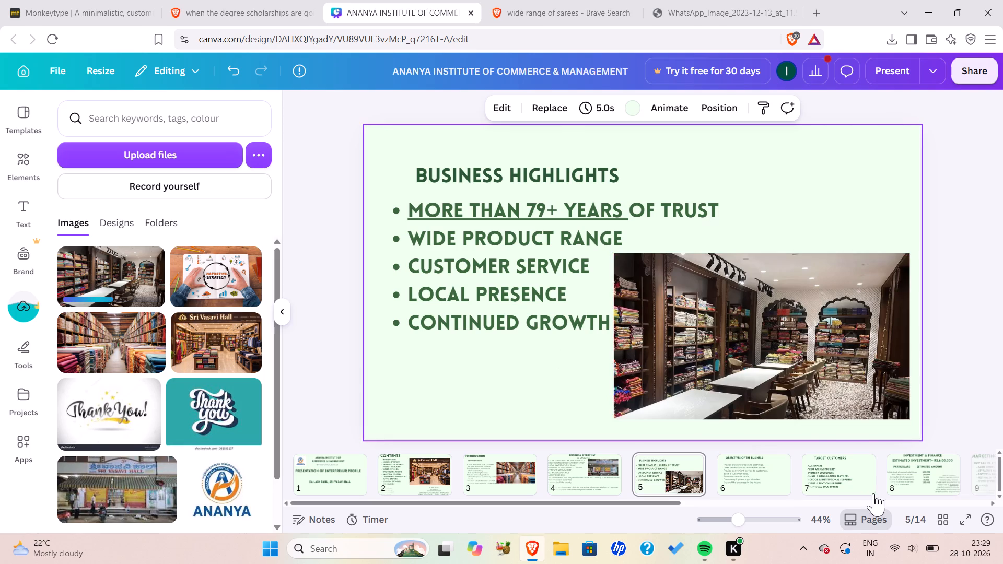
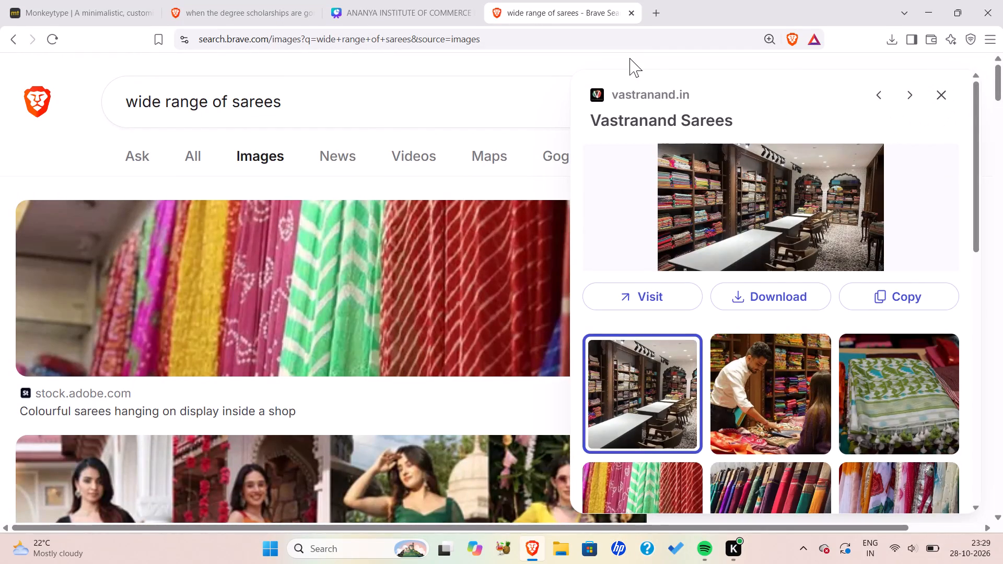
Search the web for images of "objectives of business".
{"action": "left_click", "coordinate": [537, 70]}
{"action": "left_click", "coordinate": [516, 109]}
{"action": "key", "text": "BackSpace"}
{"action": "key", "text": "BackSpace"}
{"action": "key", "text": "BackSpace"}
{"action": "key", "text": "BackSpace"}
{"action": "key", "text": "BackSpace"}
{"action": "key", "text": "BackSpace"}
{"action": "key", "text": "BackSpace"}
{"action": "key", "text": "BackSpace"}
{"action": "key", "text": "BackSpace"}
{"action": "key", "text": "BackSpace"}
{"action": "key", "text": "BackSpace"}
{"action": "key", "text": "BackSpace"}
{"action": "key", "text": "BackSpace"}
{"action": "key", "text": "BackSpace"}
{"action": "key", "text": "BackSpace"}
{"action": "key", "text": "BackSpace"}
{"action": "key", "text": "BackSpace"}
{"action": "key", "text": "BackSpace"}
{"action": "key", "text": "BackSpace"}
{"action": "key", "text": "BackSpace"}
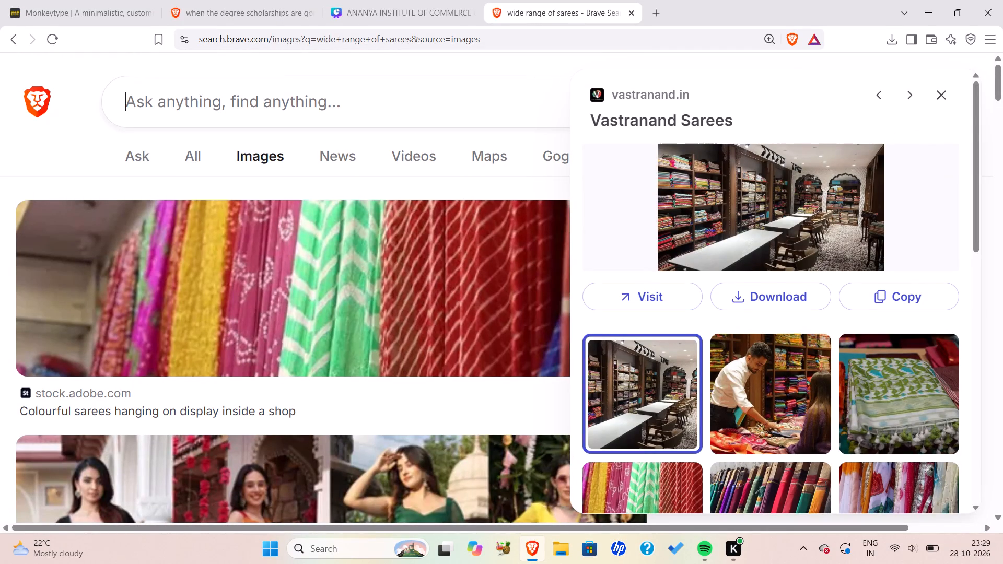
{"action": "type", "text": "object"}
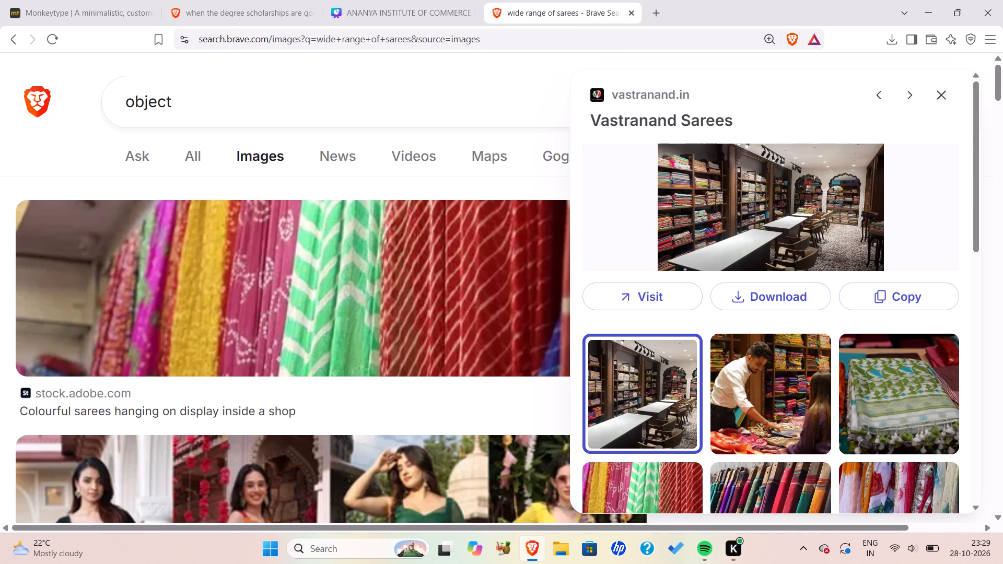
{"action": "type", "text": "ives"}
{"action": "key", "text": "space"}
{"action": "type", "text": "of business"}
{"action": "key", "text": "Return"}
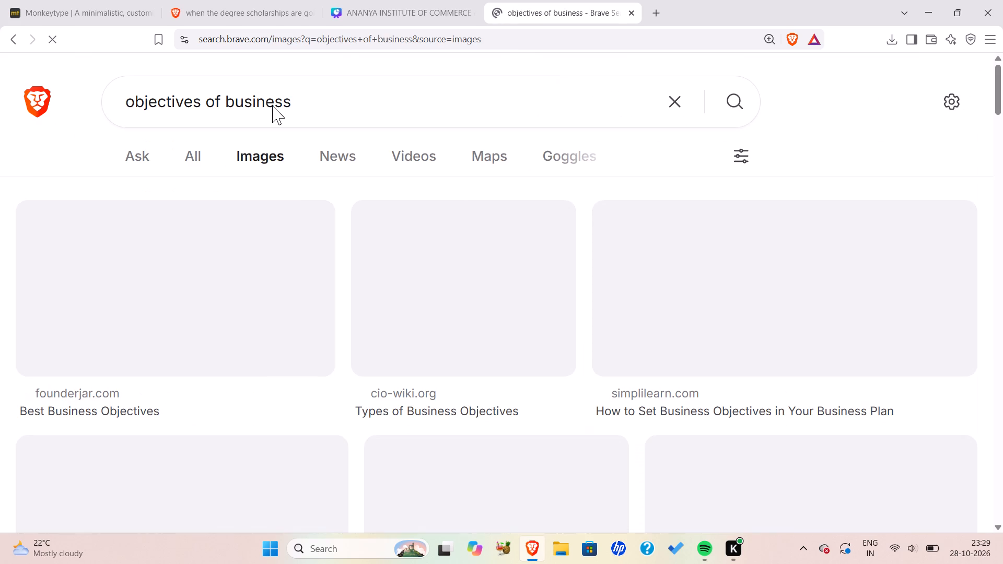
{"action": "left_click", "coordinate": [263, 147]}
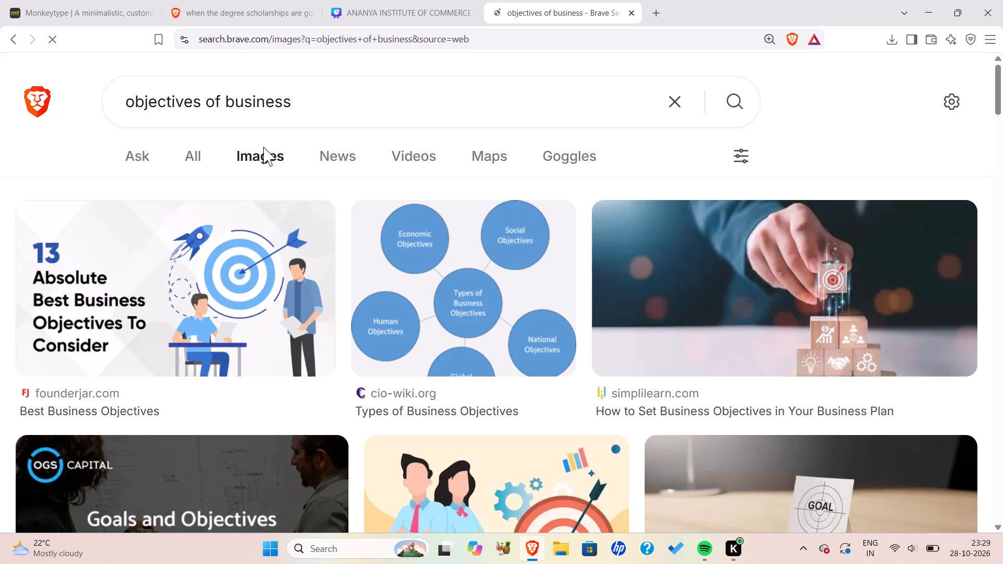
Find the shutterstock VISION rocket picture in the image results, open it in its own tab and copy the image.
{"action": "scroll", "coordinate": [263, 147], "scroll_direction": "down", "scroll_amount": 1}
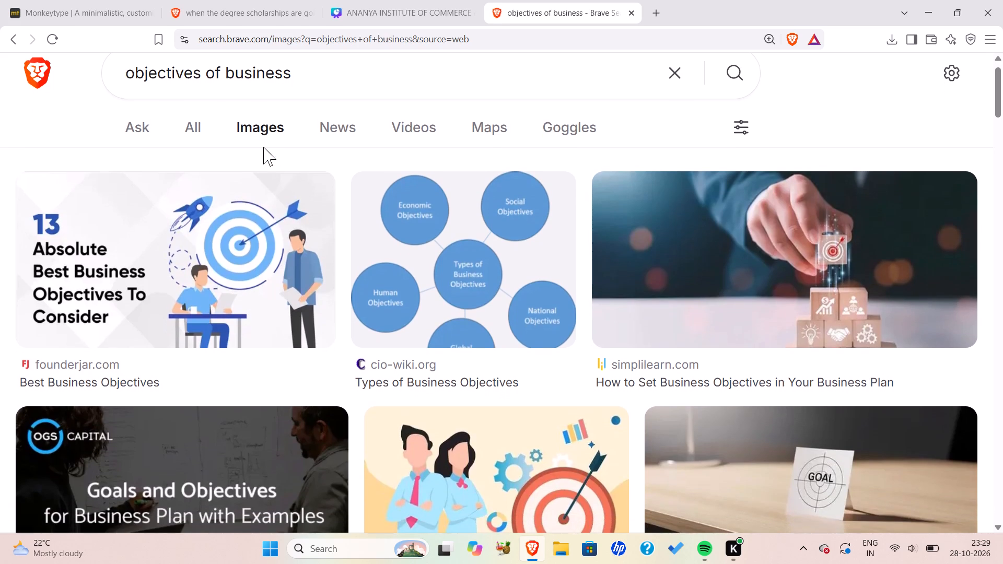
{"action": "scroll", "coordinate": [623, 294], "scroll_direction": "down", "scroll_amount": 2}
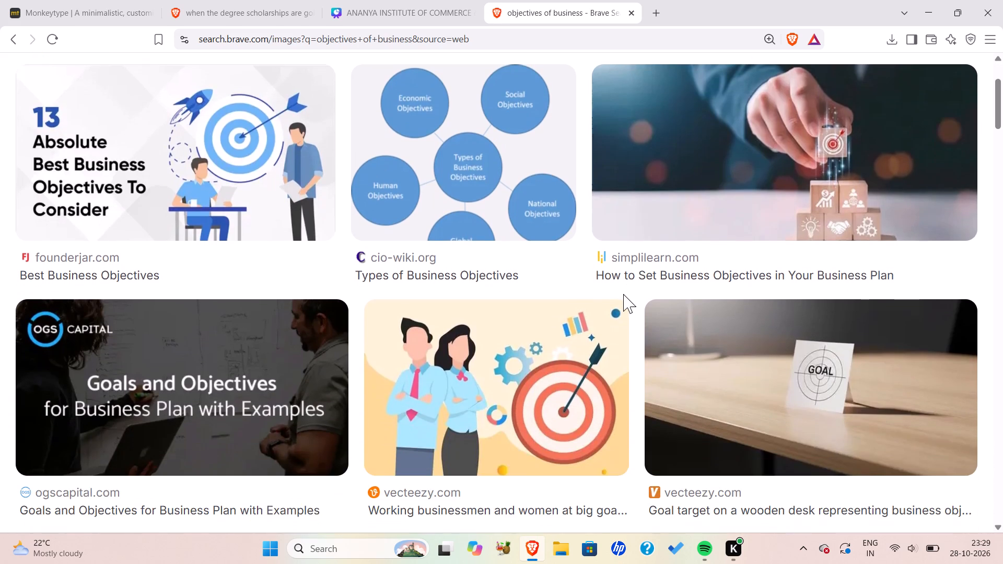
{"action": "scroll", "coordinate": [623, 294], "scroll_direction": "down", "scroll_amount": 1}
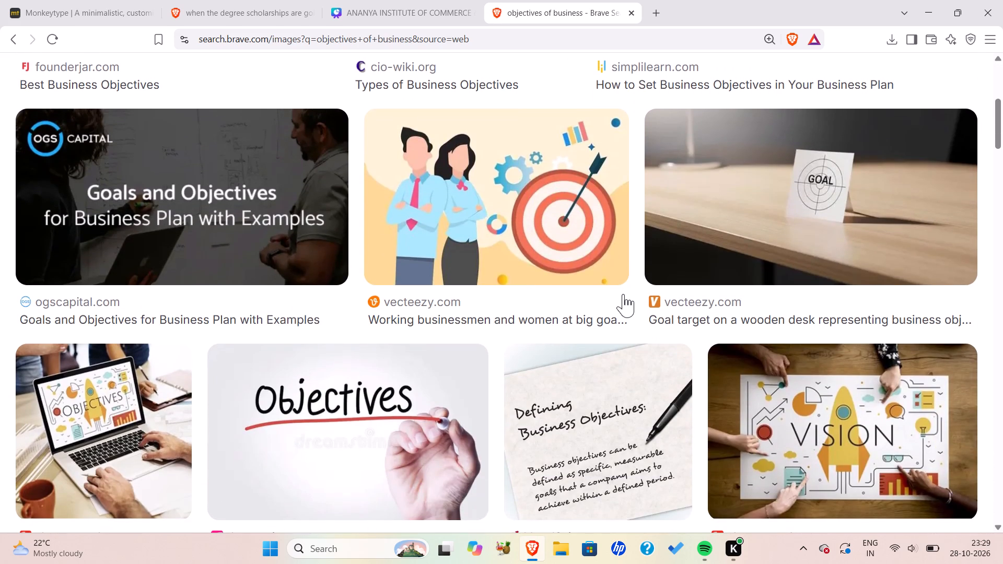
{"action": "scroll", "coordinate": [623, 294], "scroll_direction": "down", "scroll_amount": 1}
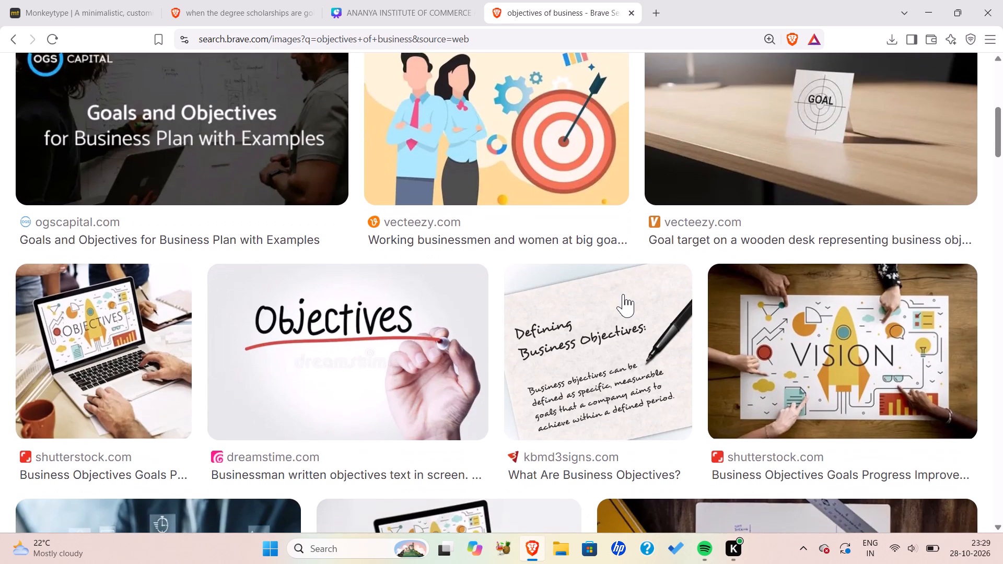
{"action": "scroll", "coordinate": [623, 294], "scroll_direction": "down", "scroll_amount": 1}
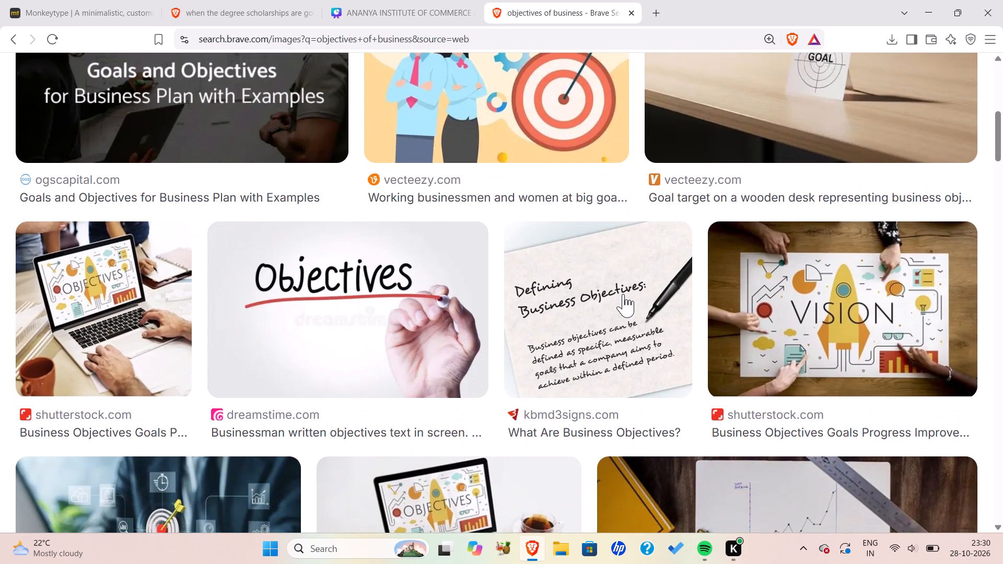
{"action": "scroll", "coordinate": [623, 294], "scroll_direction": "down", "scroll_amount": 1}
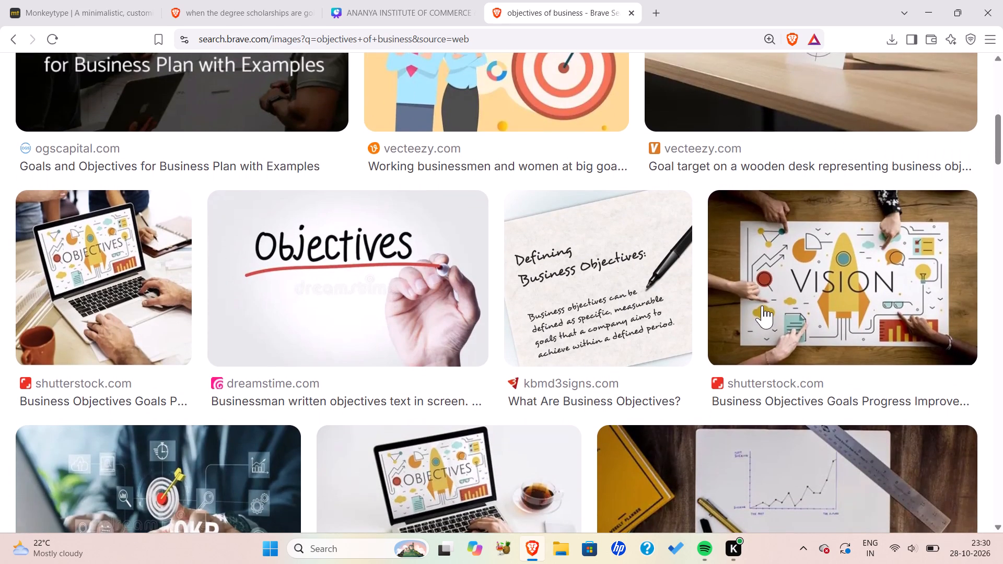
{"action": "left_click", "coordinate": [426, 0]}
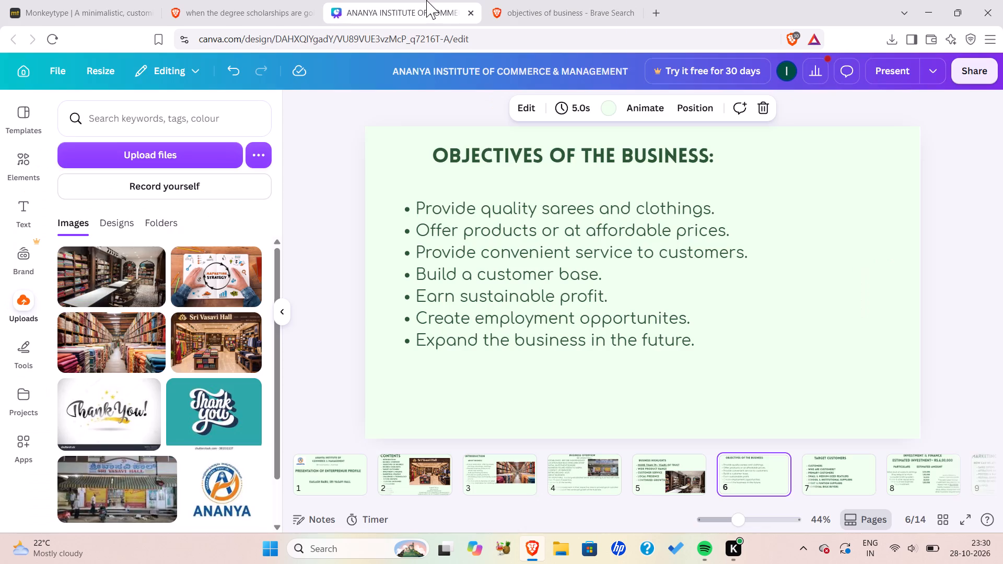
{"action": "left_click", "coordinate": [519, 9]}
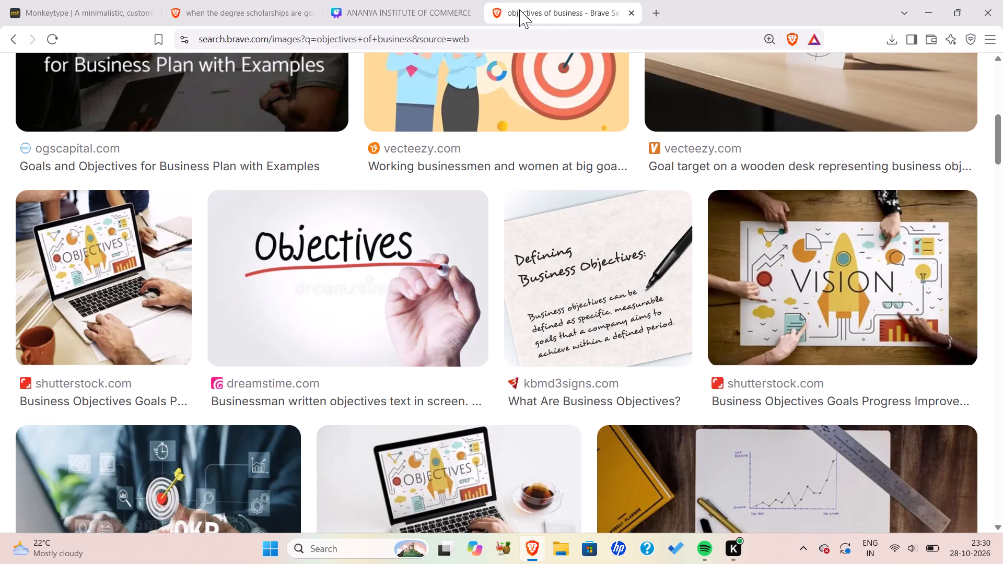
{"action": "left_click", "coordinate": [743, 237]}
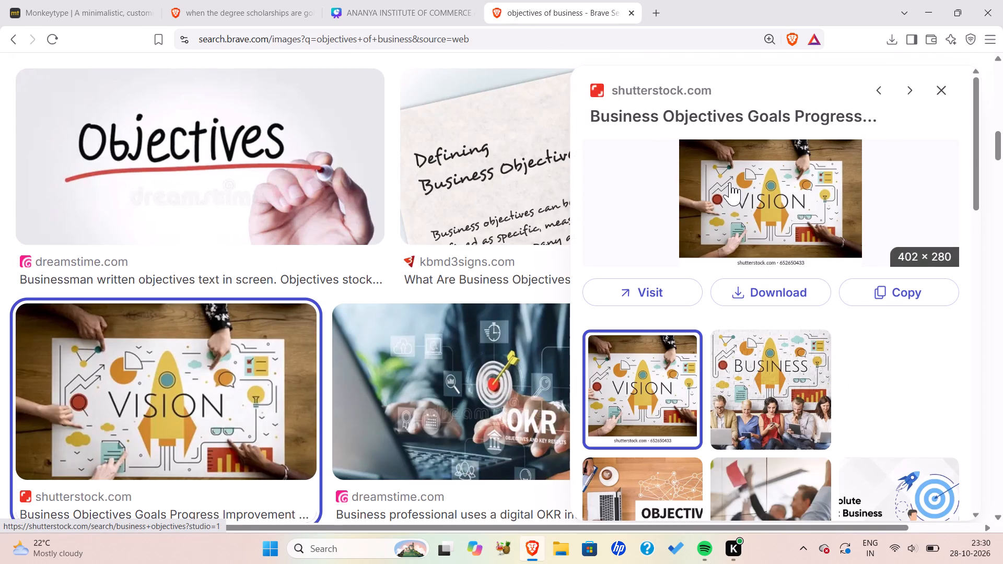
{"action": "left_click", "coordinate": [777, 290]}
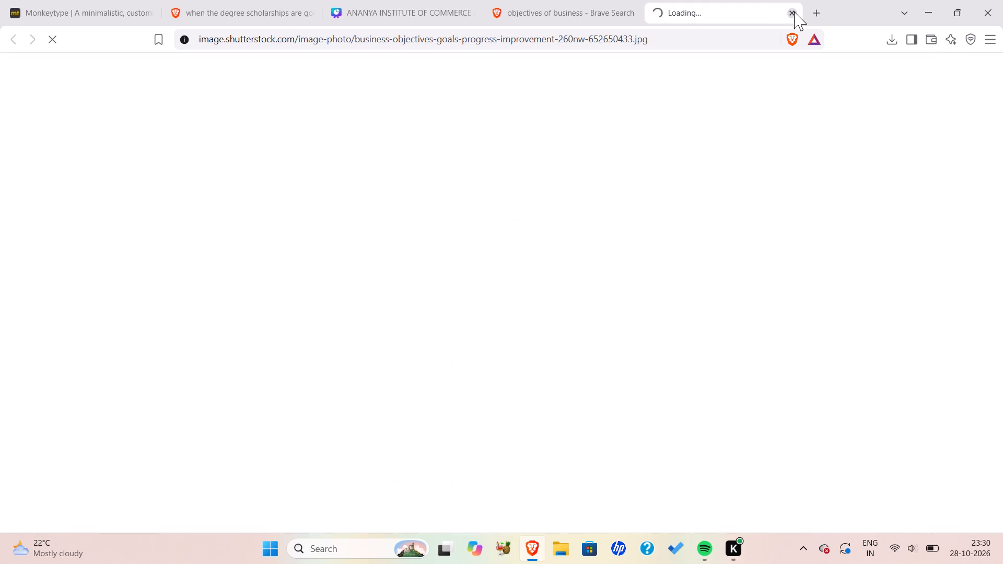
{"action": "left_click", "coordinate": [794, 11]}
{"action": "left_click", "coordinate": [920, 279]}
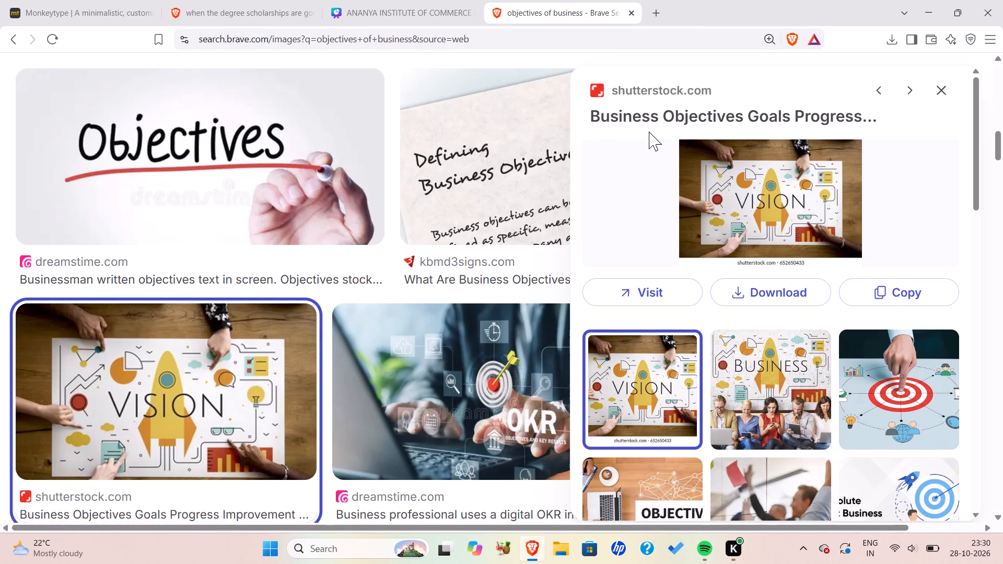
{"action": "left_click", "coordinate": [801, 294]}
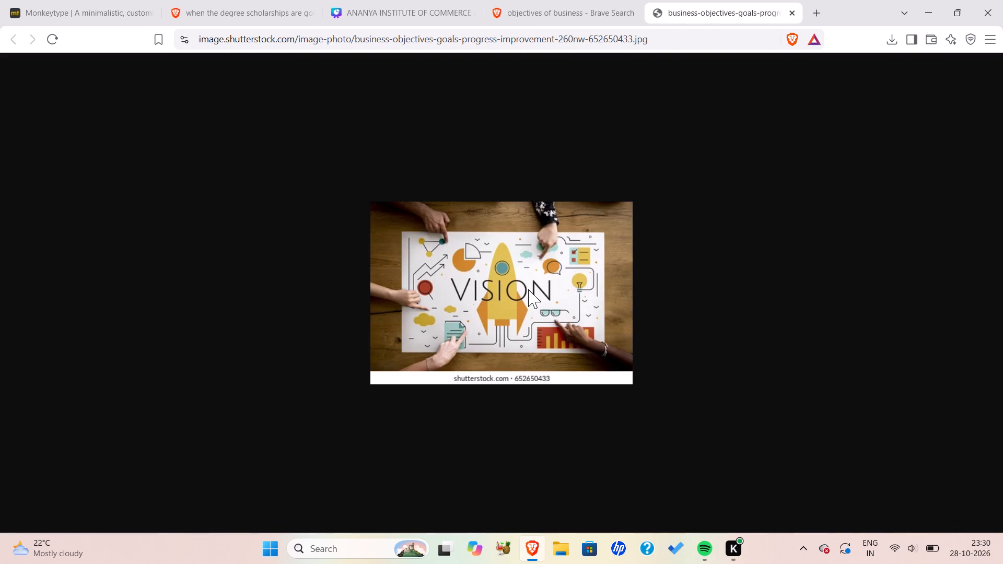
{"action": "right_click", "coordinate": [528, 289]}
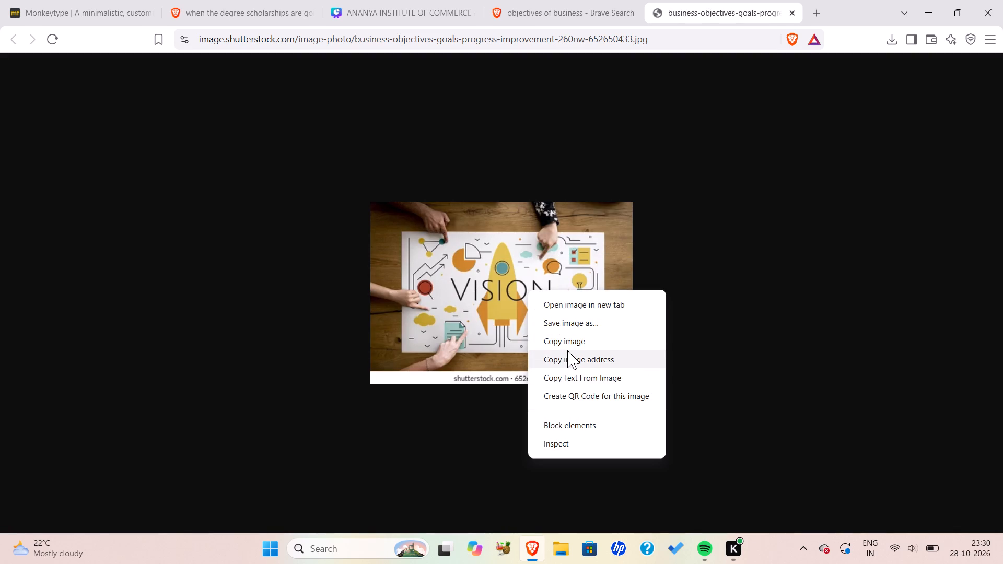
{"action": "left_click", "coordinate": [573, 342]}
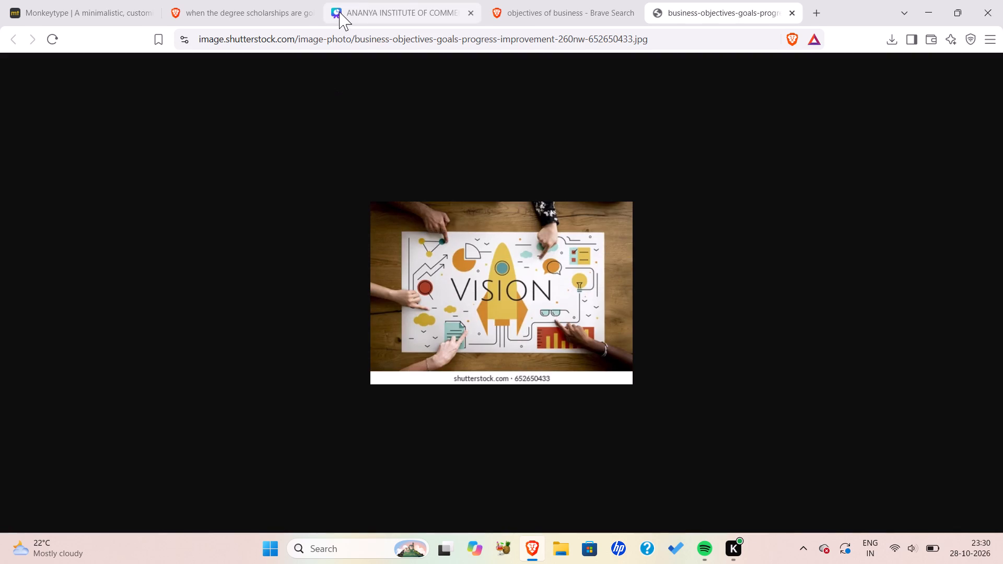
Paste the copied VISION picture onto the Objectives of the Business slide in Canva, allowing the site clipboard access.
{"action": "left_click", "coordinate": [371, 0]}
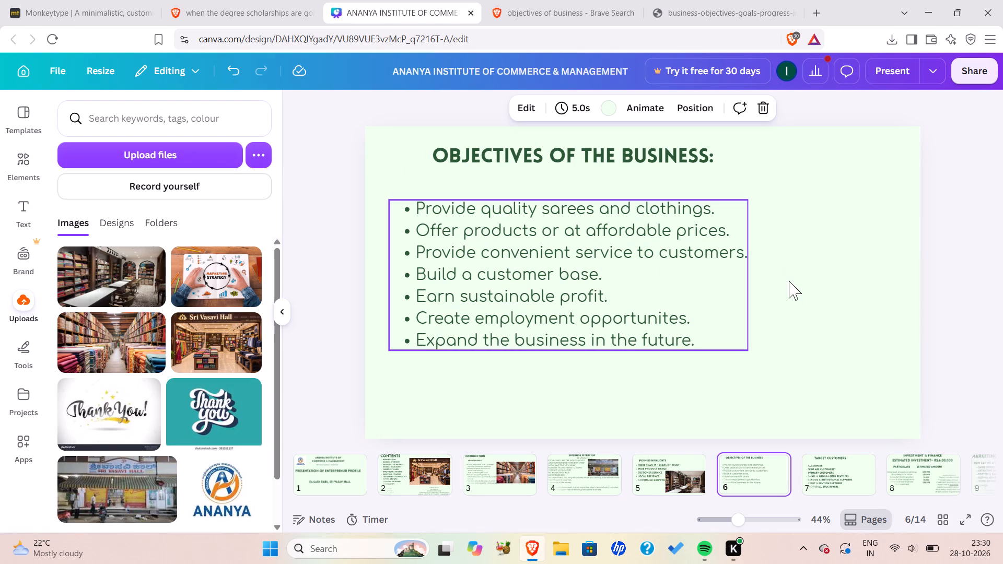
{"action": "right_click", "coordinate": [789, 286]}
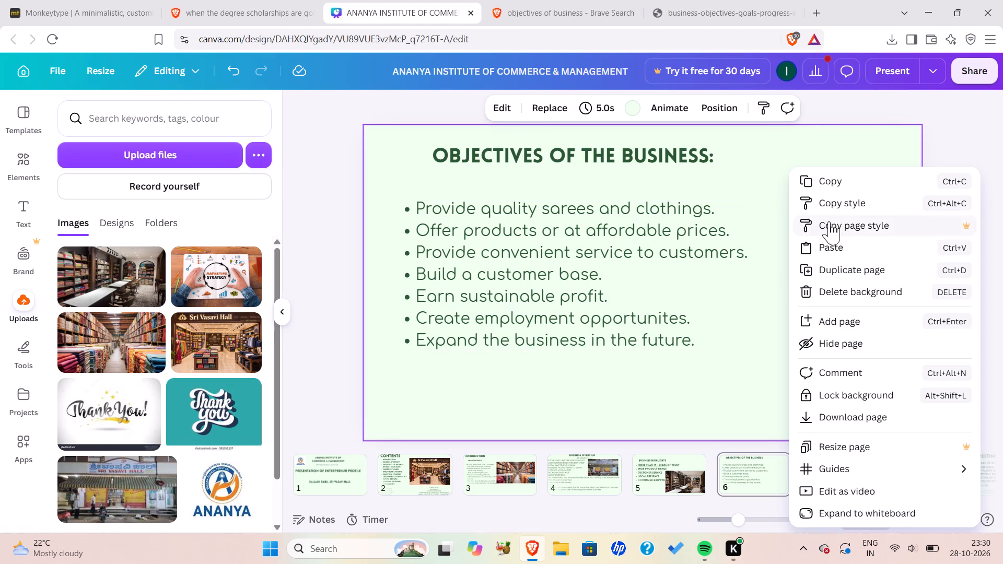
{"action": "left_click", "coordinate": [838, 246]}
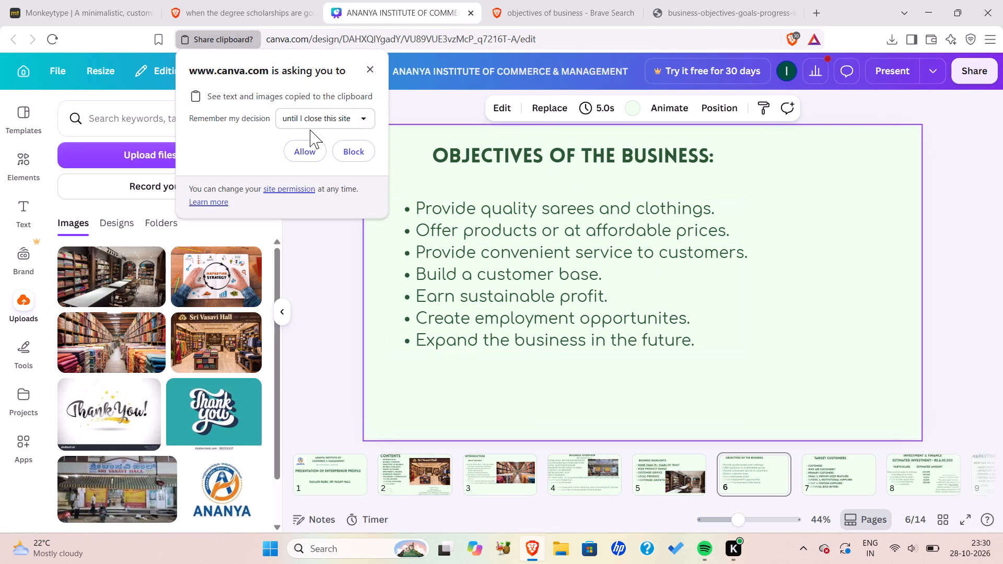
{"action": "left_click", "coordinate": [302, 147]}
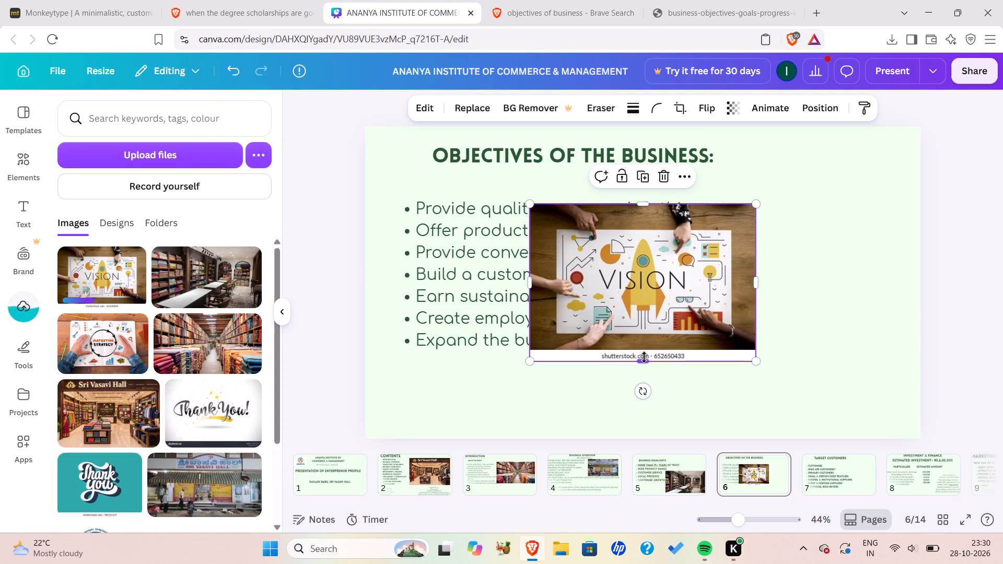
Crop the VISION picture's bottom caption strip, trim its right edge slightly and place it at the slide's lower right, clear of the bullets.
{"action": "left_click_drag", "start_coordinate": [644, 357], "coordinate": [645, 344]}
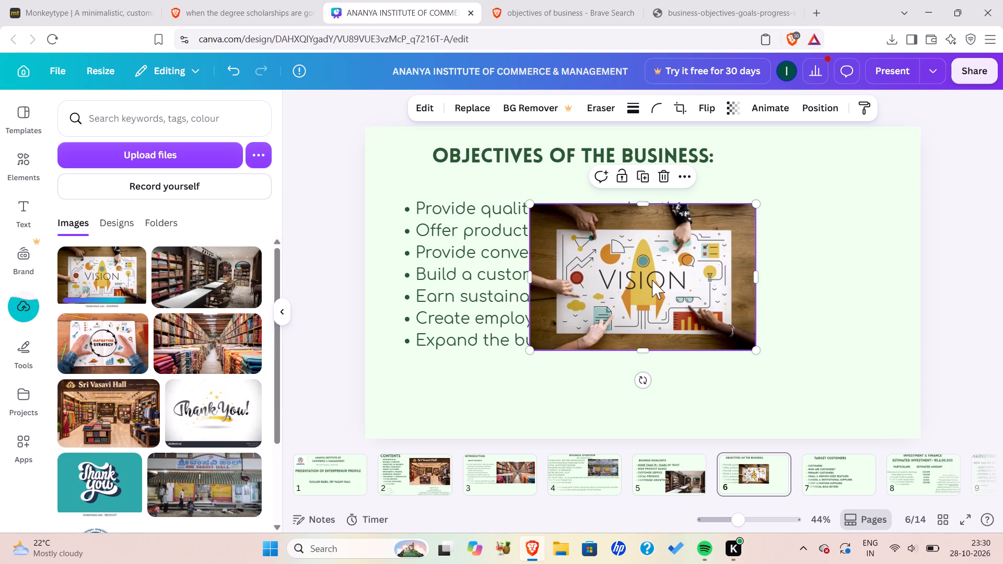
{"action": "left_click_drag", "start_coordinate": [652, 279], "coordinate": [854, 343]}
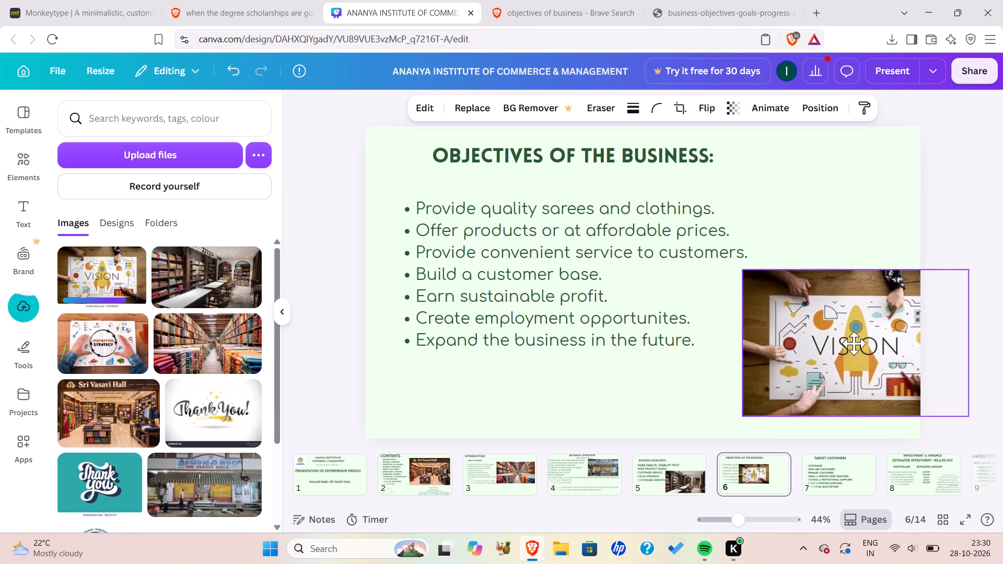
{"action": "left_click_drag", "start_coordinate": [854, 343], "coordinate": [819, 345]}
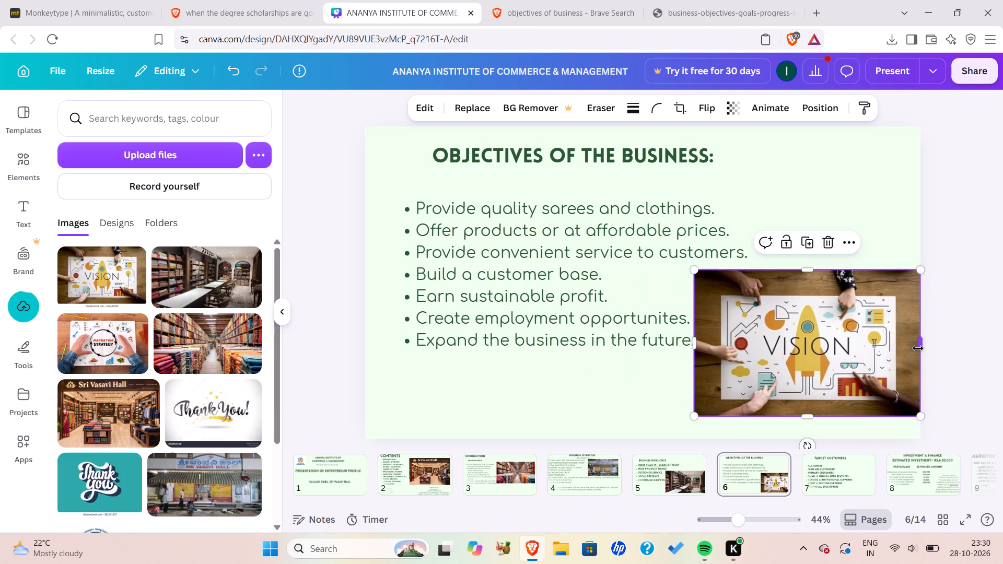
{"action": "left_click_drag", "start_coordinate": [918, 348], "coordinate": [909, 348]}
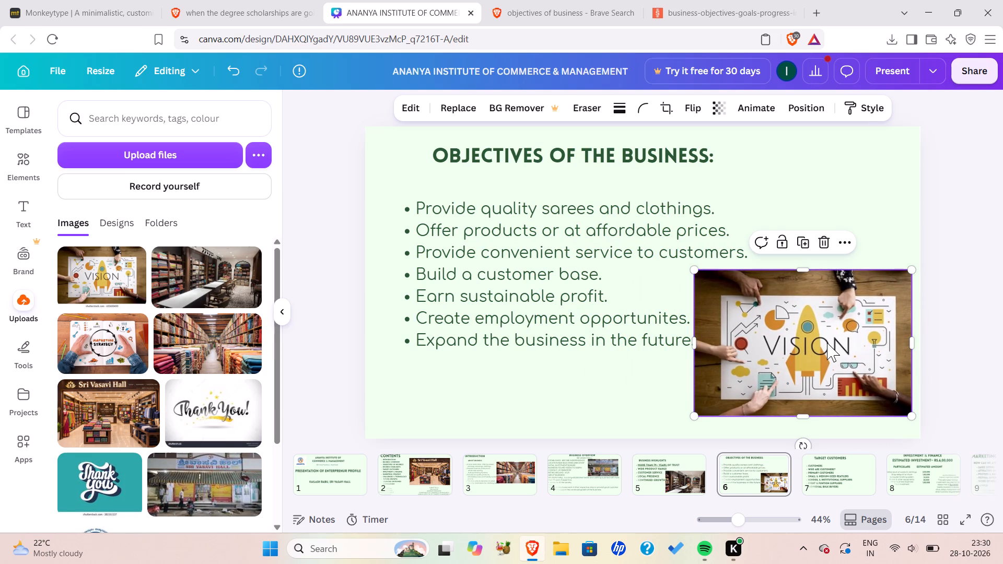
{"action": "left_click_drag", "start_coordinate": [827, 343], "coordinate": [833, 343]}
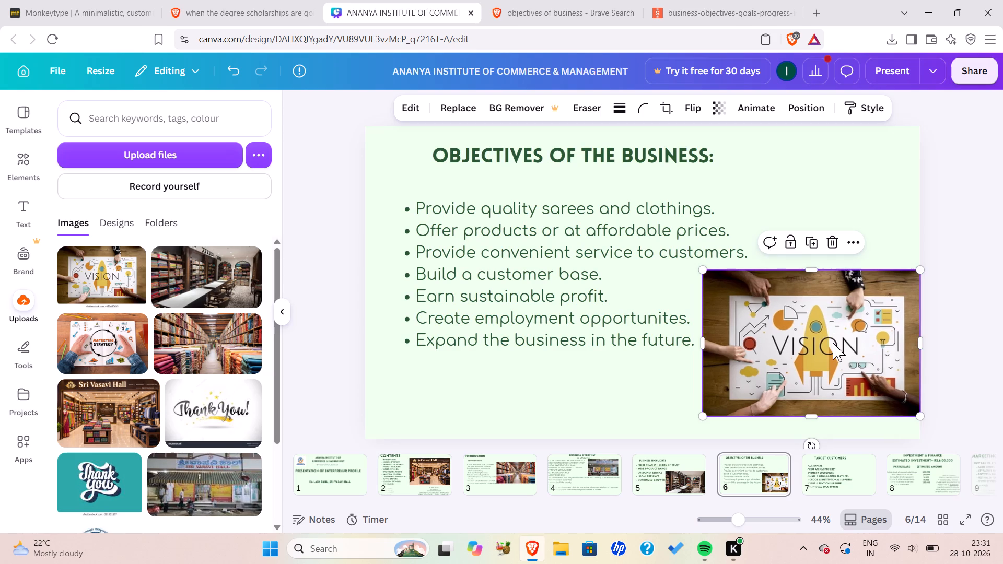
{"action": "left_click", "coordinate": [680, 374]}
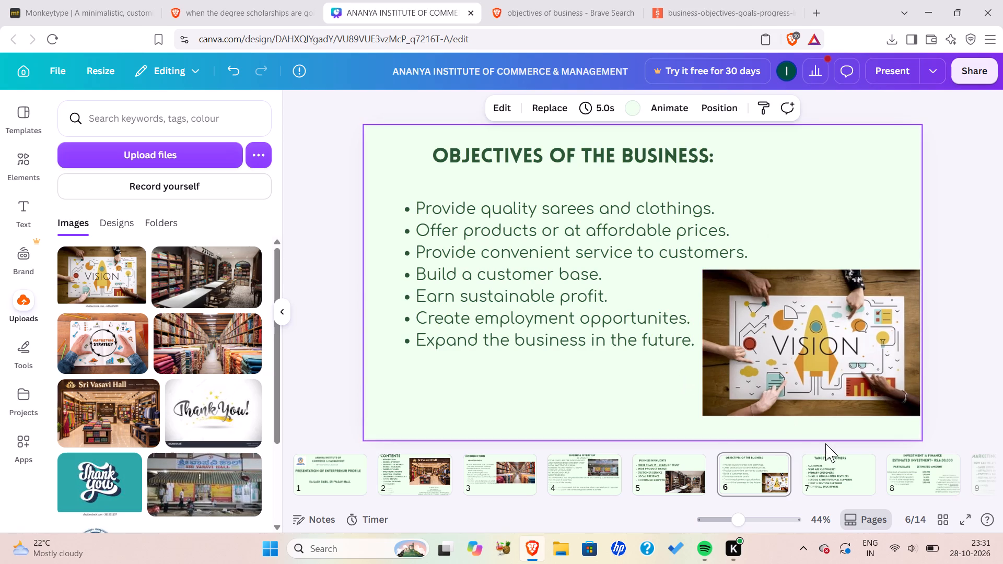
View the Target Customers slide and search the web images for "target customes".
{"action": "left_click", "coordinate": [839, 464]}
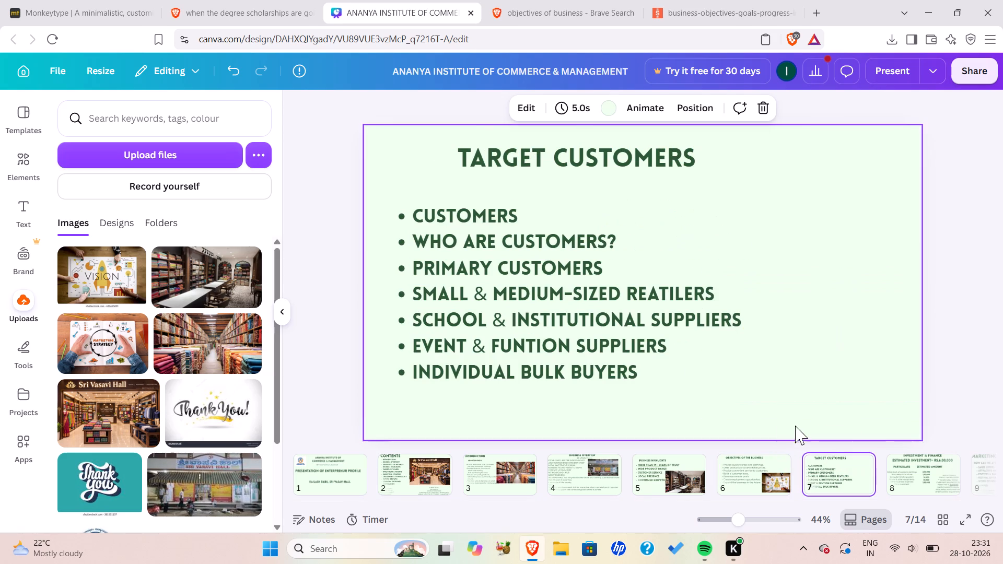
{"action": "left_click", "coordinate": [546, 3]}
{"action": "scroll", "coordinate": [502, 88], "scroll_direction": "up", "scroll_amount": 17}
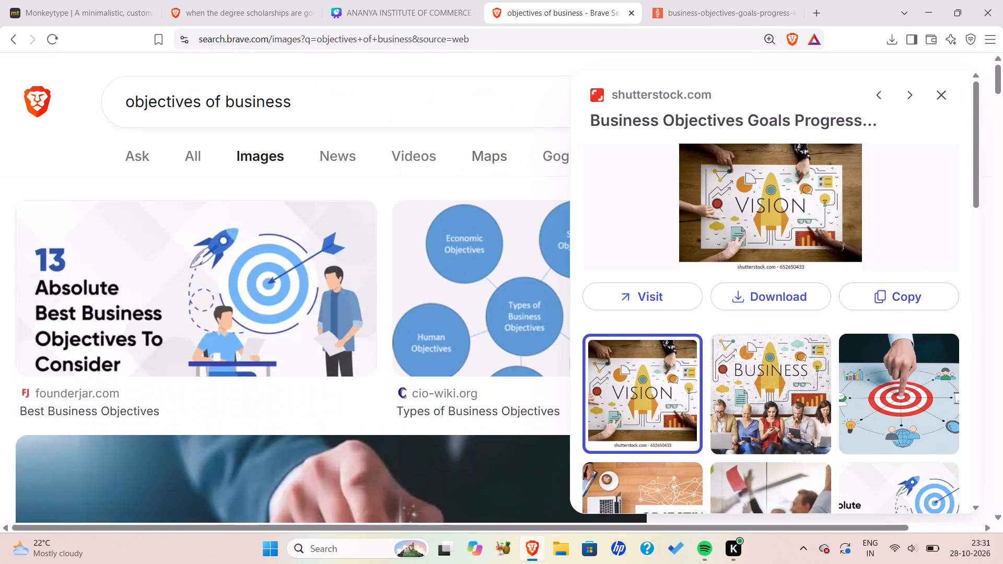
{"action": "left_click", "coordinate": [470, 109]}
{"action": "key", "text": "BackSpace"}
{"action": "key", "text": "BackSpace"}
{"action": "key", "text": "BackSpace"}
{"action": "key", "text": "BackSpace"}
{"action": "key", "text": "BackSpace"}
{"action": "key", "text": "BackSpace"}
{"action": "key", "text": "BackSpace"}
{"action": "key", "text": "BackSpace"}
{"action": "key", "text": "BackSpace"}
{"action": "key", "text": "BackSpace"}
{"action": "key", "text": "BackSpace"}
{"action": "key", "text": "BackSpace"}
{"action": "key", "text": "BackSpace"}
{"action": "key", "text": "BackSpace"}
{"action": "key", "text": "BackSpace"}
{"action": "key", "text": "BackSpace"}
{"action": "key", "text": "BackSpace"}
{"action": "key", "text": "BackSpace"}
{"action": "key", "text": "BackSpace"}
{"action": "key", "text": "BackSpace"}
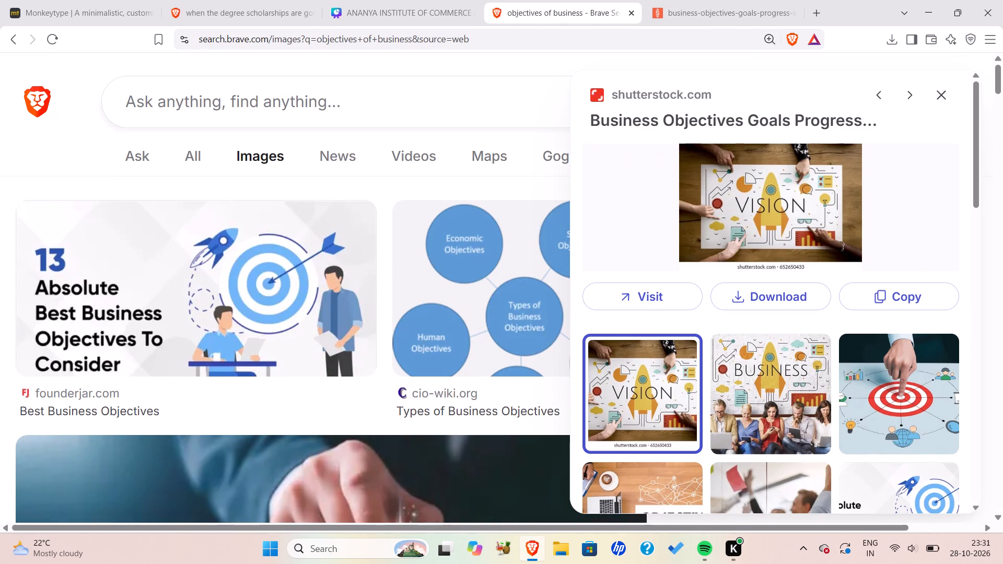
{"action": "type", "text": "ta"}
{"action": "type", "text": "rget customes"}
{"action": "key", "text": "Return"}
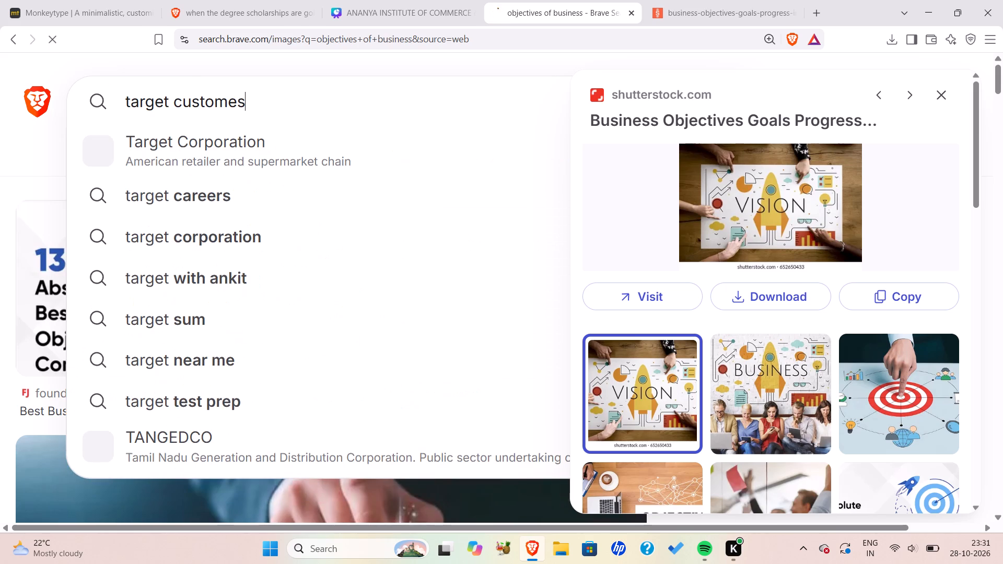
Close the browser tab holding the full-size VISION picture and return to the image search.
{"action": "left_click", "coordinate": [793, 6]}
{"action": "left_click", "coordinate": [791, 17]}
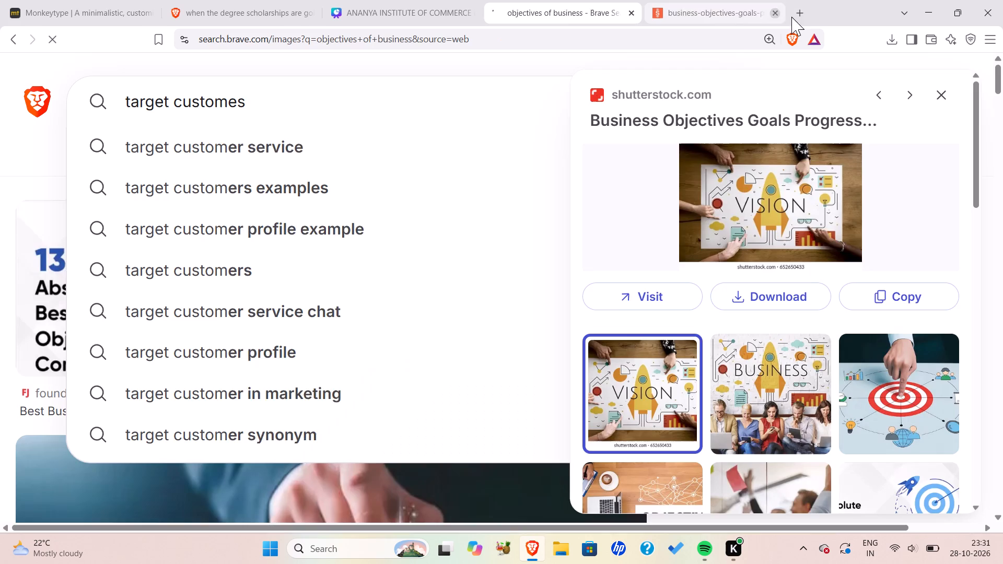
{"action": "left_click", "coordinate": [551, 7]}
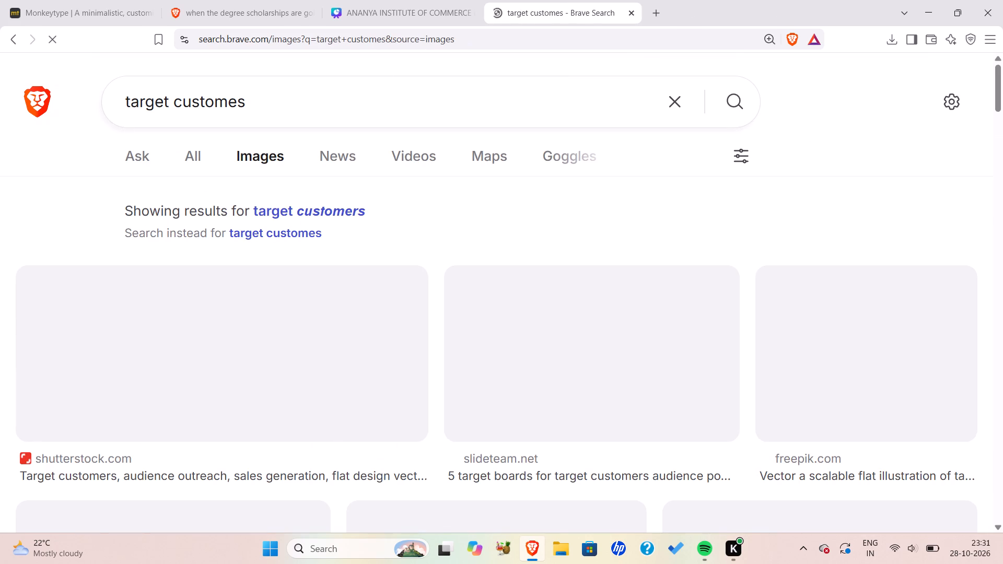
Switch the web image search to the corrected query "target customers".
{"action": "left_click", "coordinate": [263, 206]}
{"action": "left_click", "coordinate": [317, 205]}
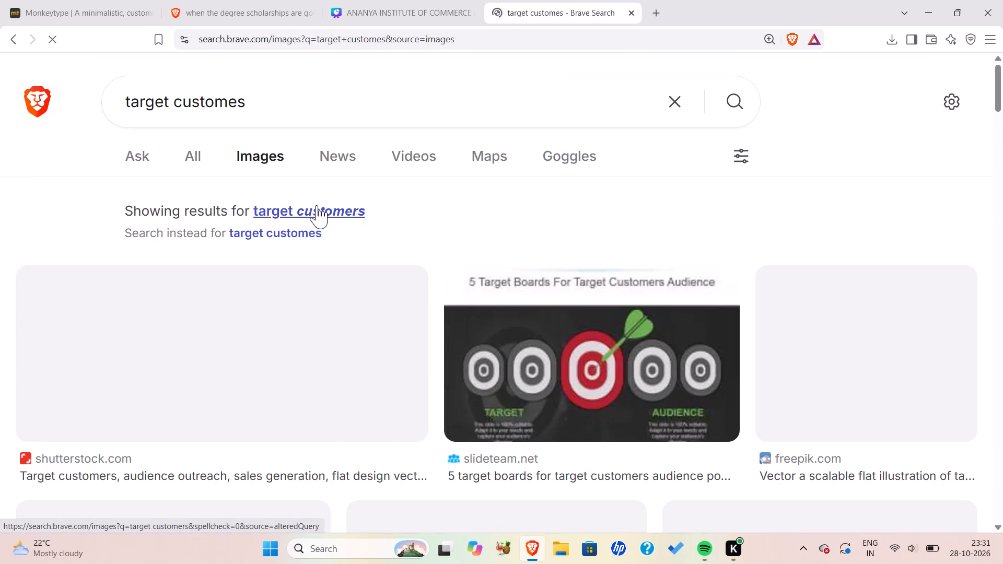
{"action": "left_click", "coordinate": [317, 205]}
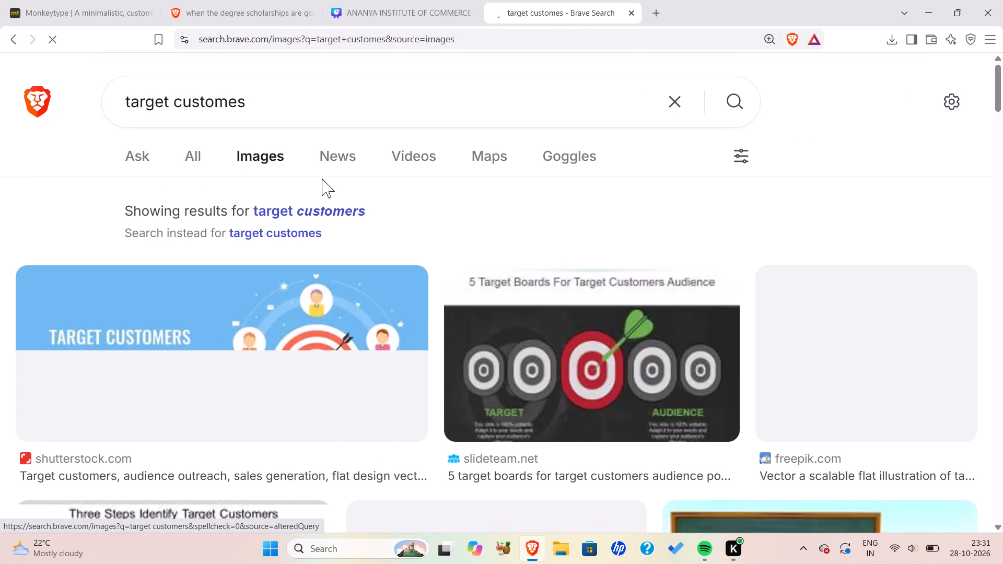
{"action": "left_click", "coordinate": [364, 110]}
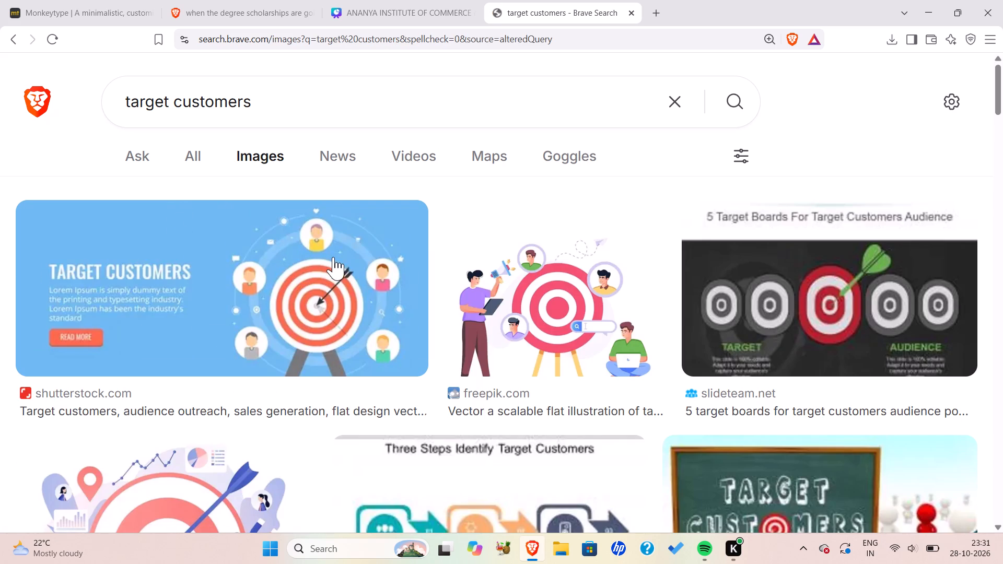
Preview target customers images and open freepik's "Vector big business goal target audience" illustration at full size in its own browser tab.
{"action": "left_click", "coordinate": [738, 285]}
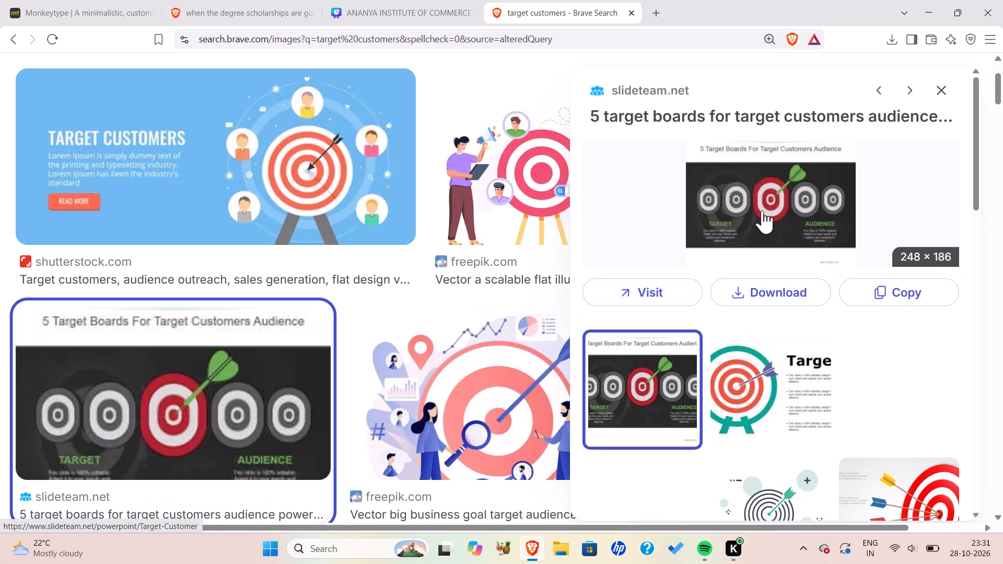
{"action": "scroll", "coordinate": [763, 210], "scroll_direction": "left", "scroll_amount": 1}
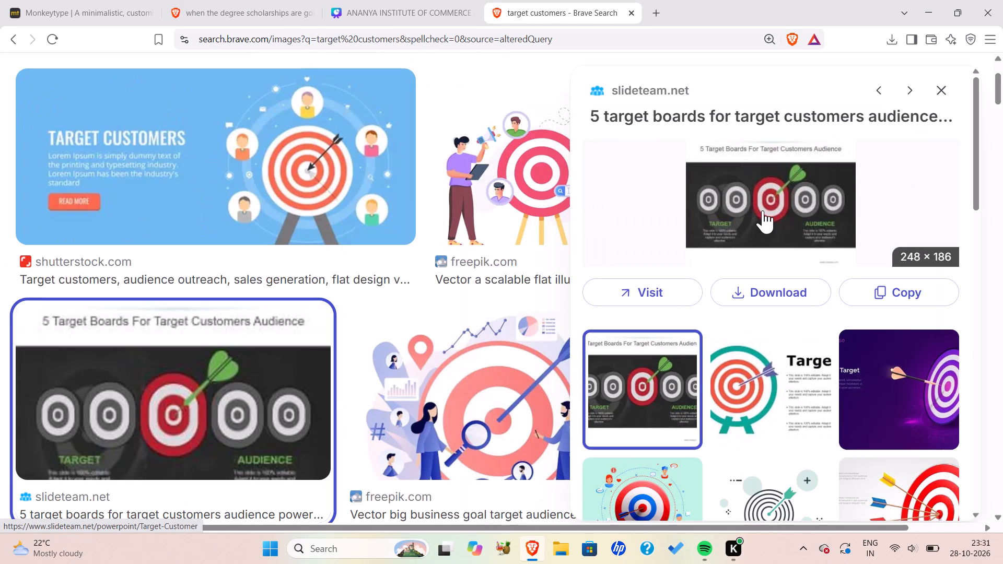
{"action": "scroll", "coordinate": [393, 258], "scroll_direction": "down", "scroll_amount": 1}
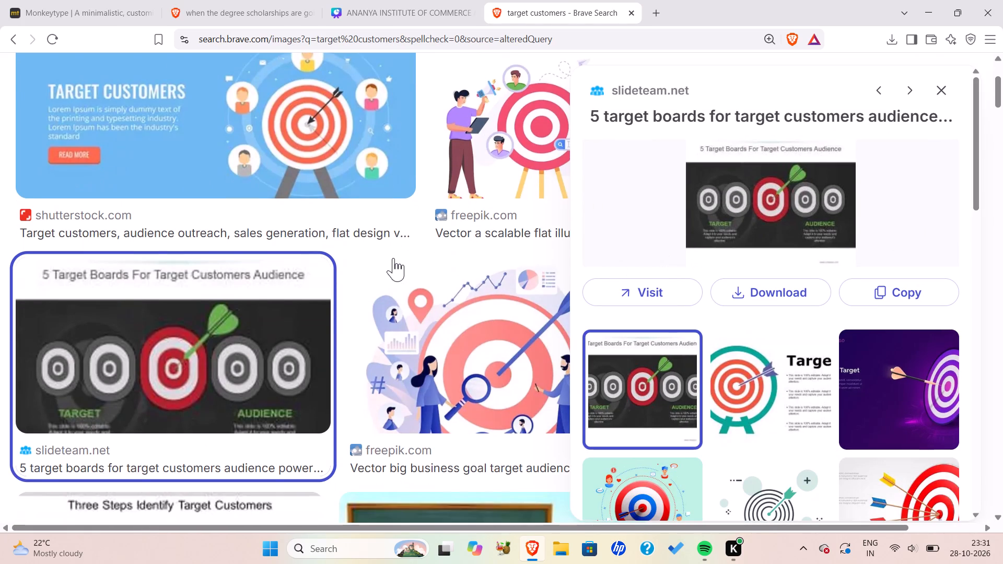
{"action": "scroll", "coordinate": [393, 258], "scroll_direction": "down", "scroll_amount": 1}
{"action": "left_click", "coordinate": [393, 258]}
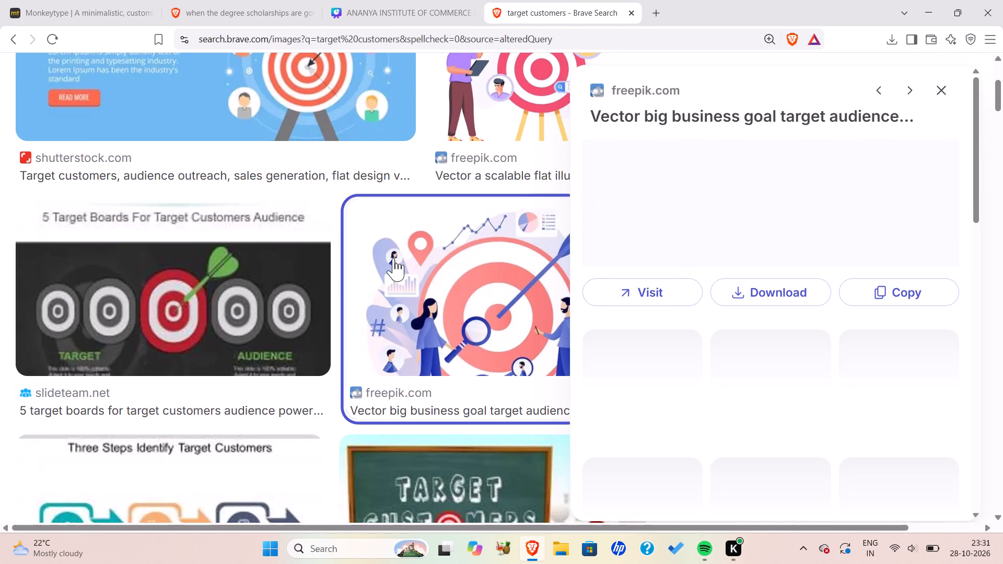
{"action": "left_click", "coordinate": [399, 5]}
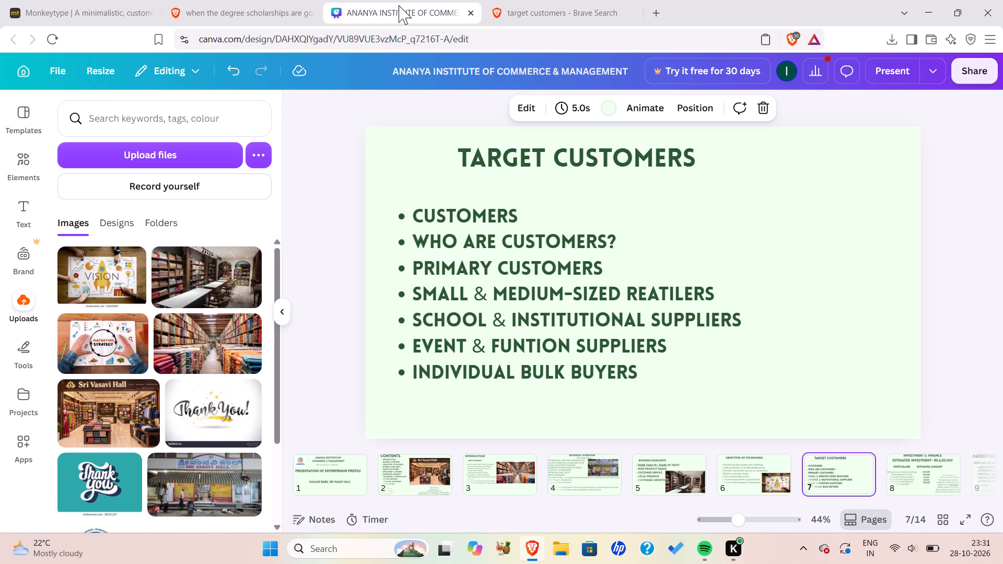
{"action": "left_click", "coordinate": [510, 24]}
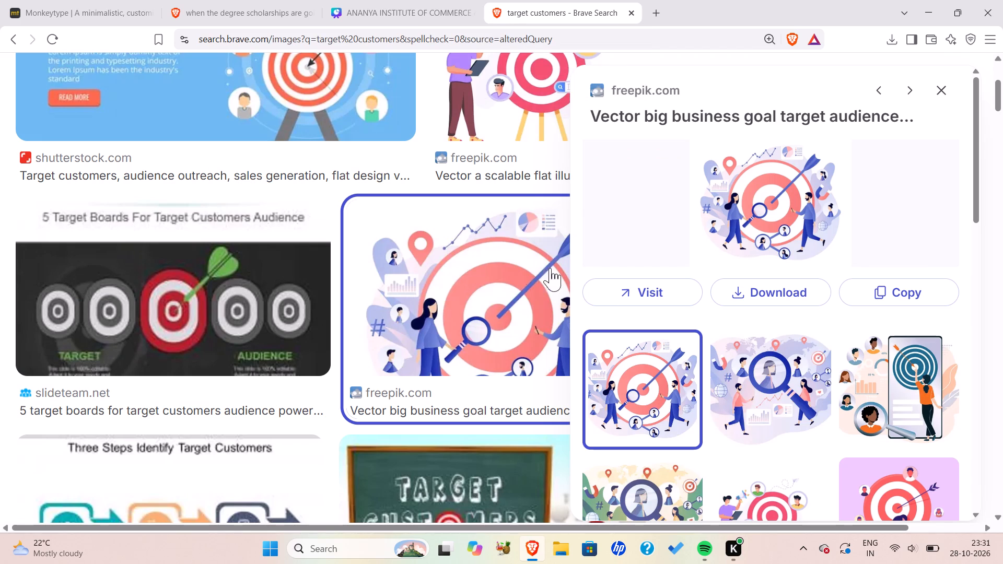
{"action": "left_click", "coordinate": [769, 224]}
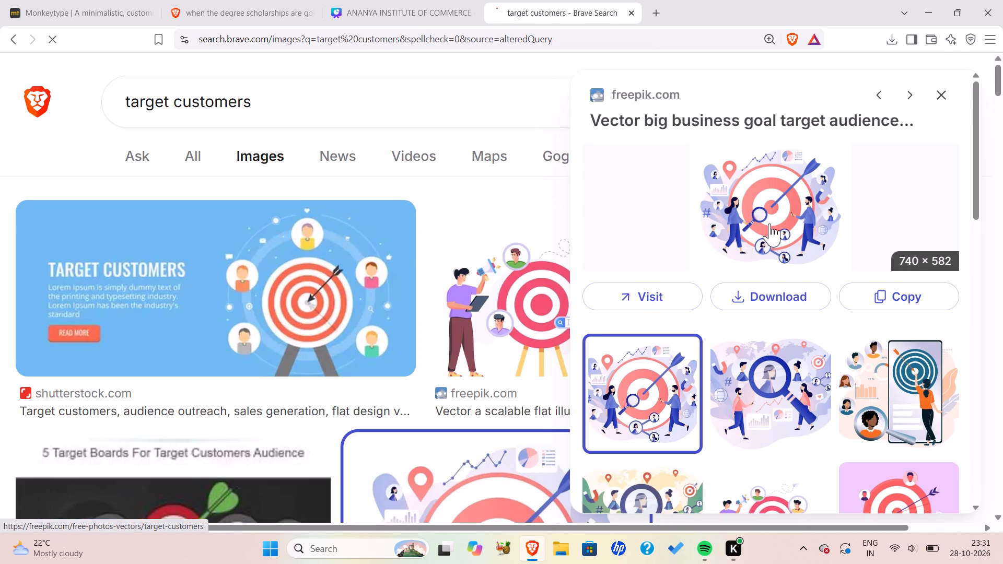
{"action": "left_click", "coordinate": [767, 285]}
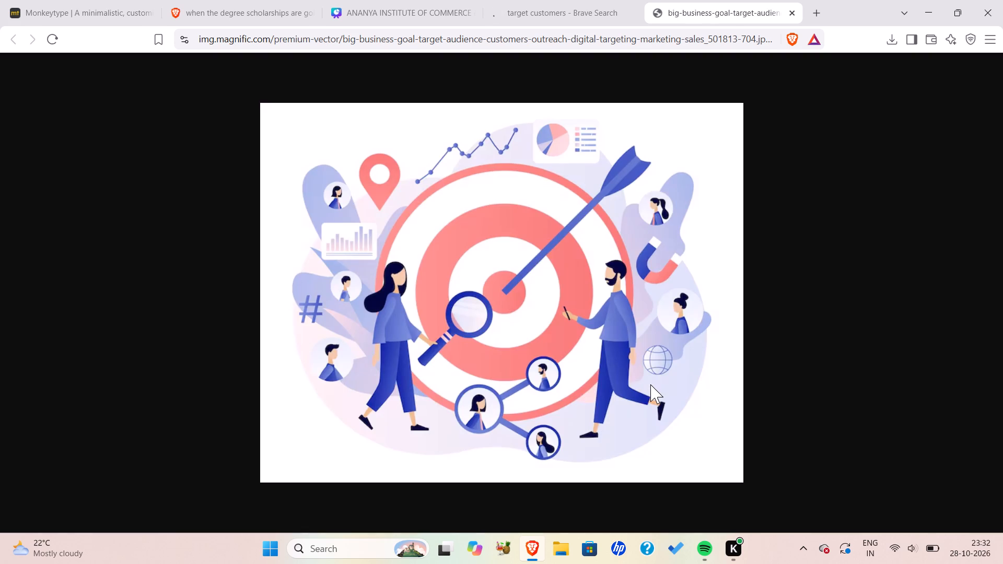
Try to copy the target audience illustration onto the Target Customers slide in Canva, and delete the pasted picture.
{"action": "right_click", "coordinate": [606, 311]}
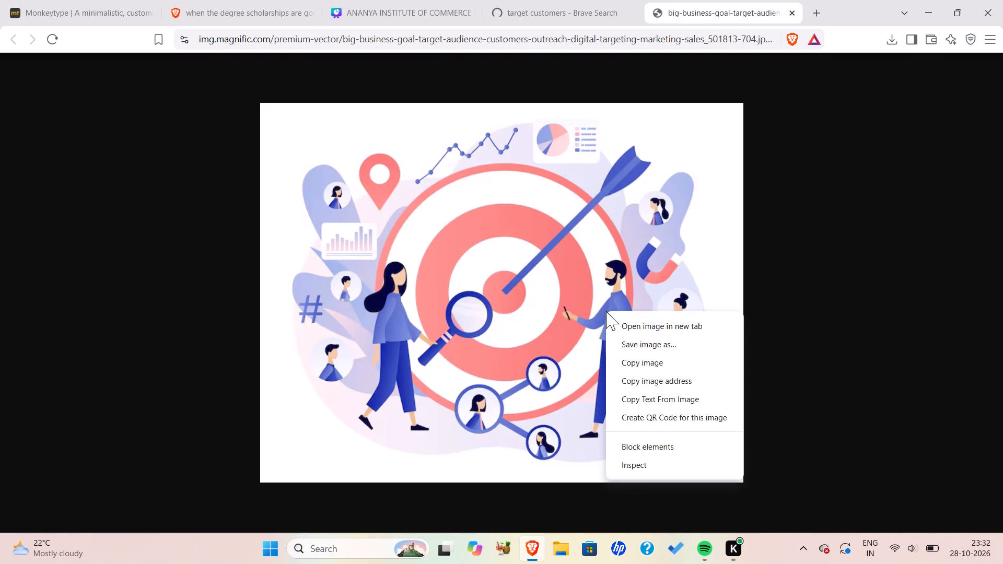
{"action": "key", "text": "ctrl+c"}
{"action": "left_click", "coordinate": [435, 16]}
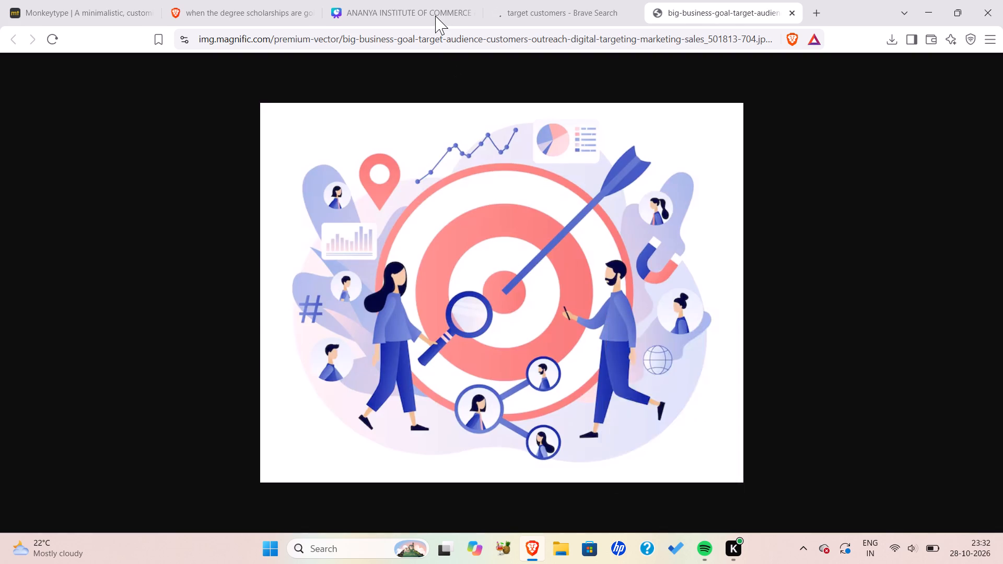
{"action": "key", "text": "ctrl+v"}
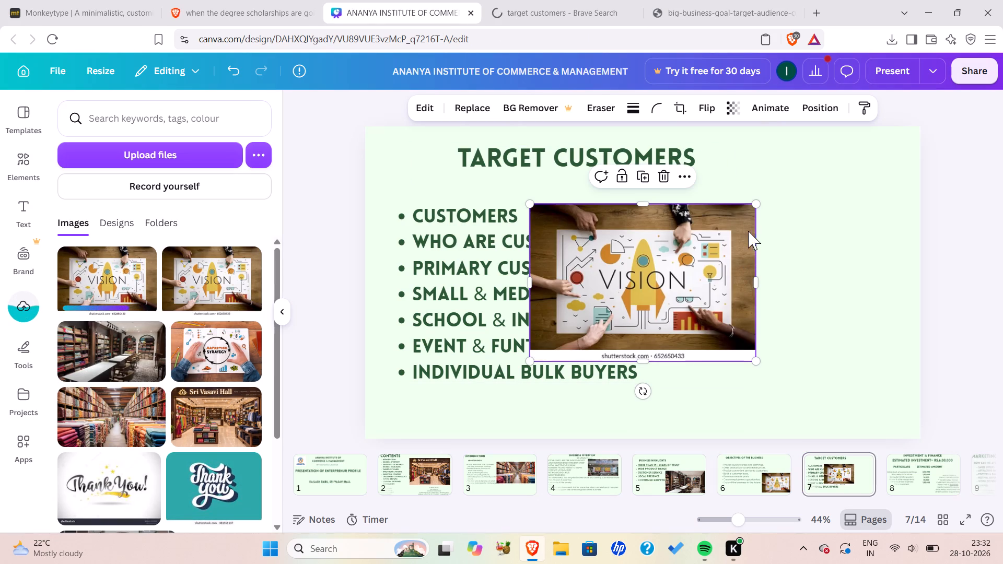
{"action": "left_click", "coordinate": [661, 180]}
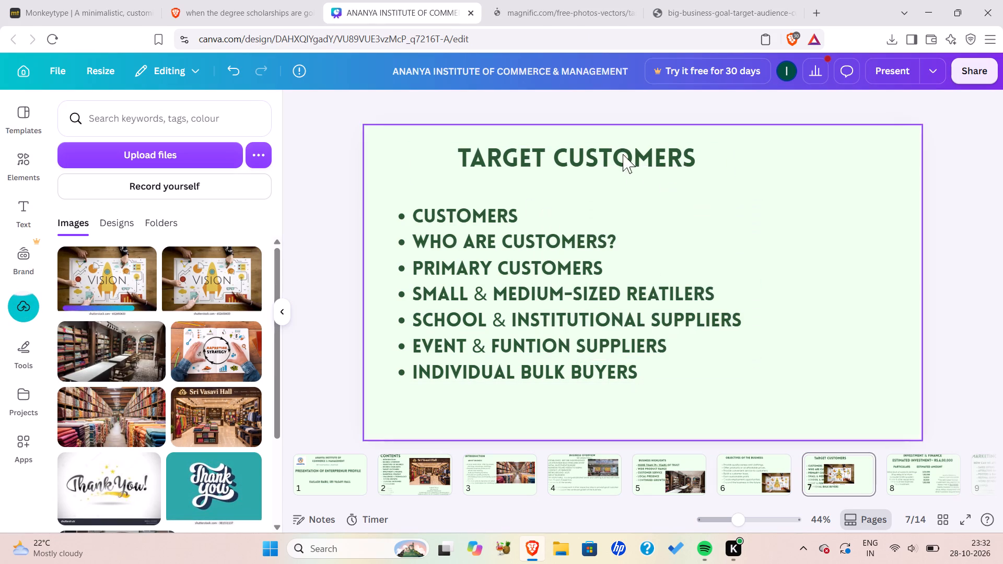
Copy the full-size target audience illustration from its browser tab and paste it onto the Target Customers slide in Canva.
{"action": "left_click", "coordinate": [693, 0]}
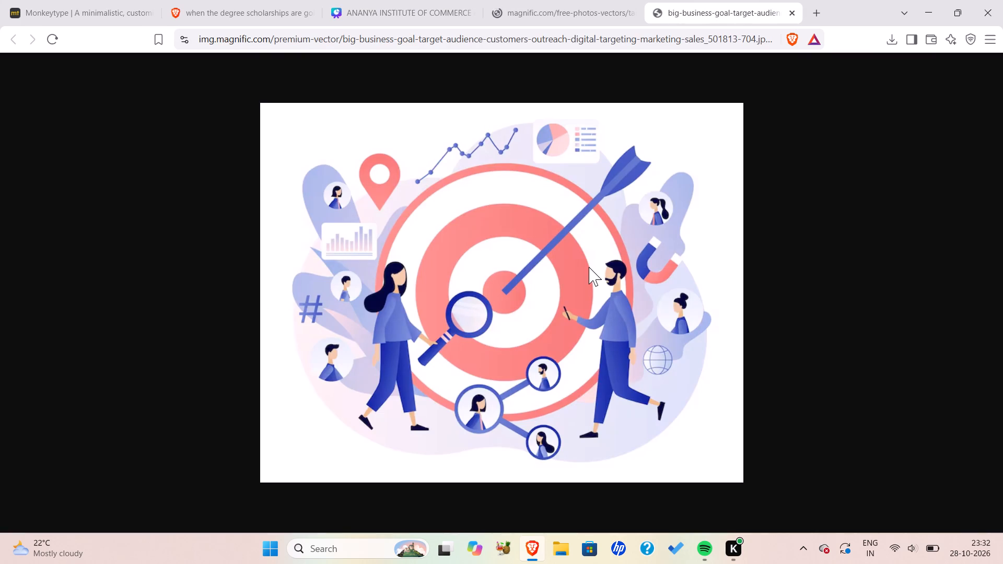
{"action": "right_click", "coordinate": [589, 267]}
{"action": "left_click", "coordinate": [638, 319]}
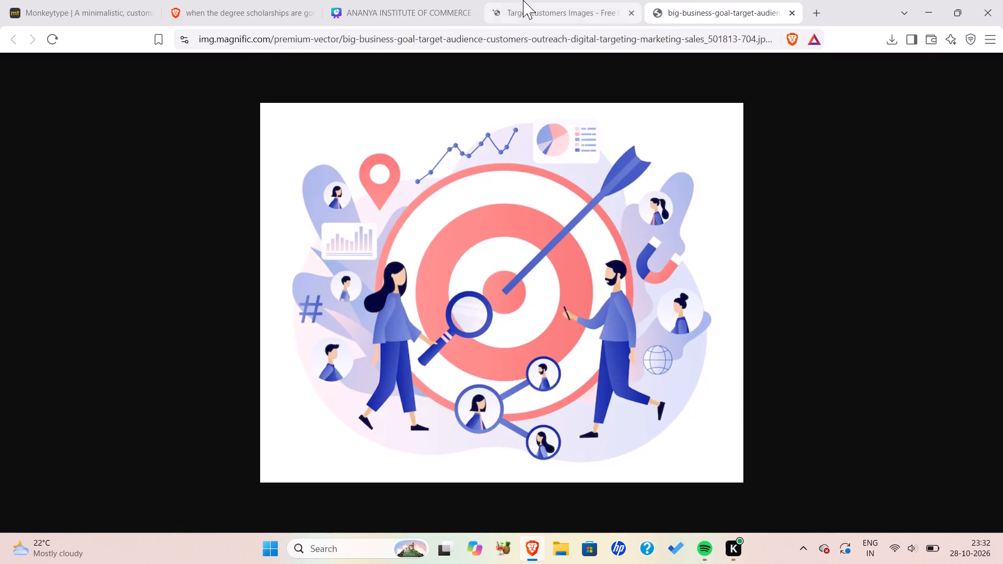
{"action": "left_click", "coordinate": [442, 1]}
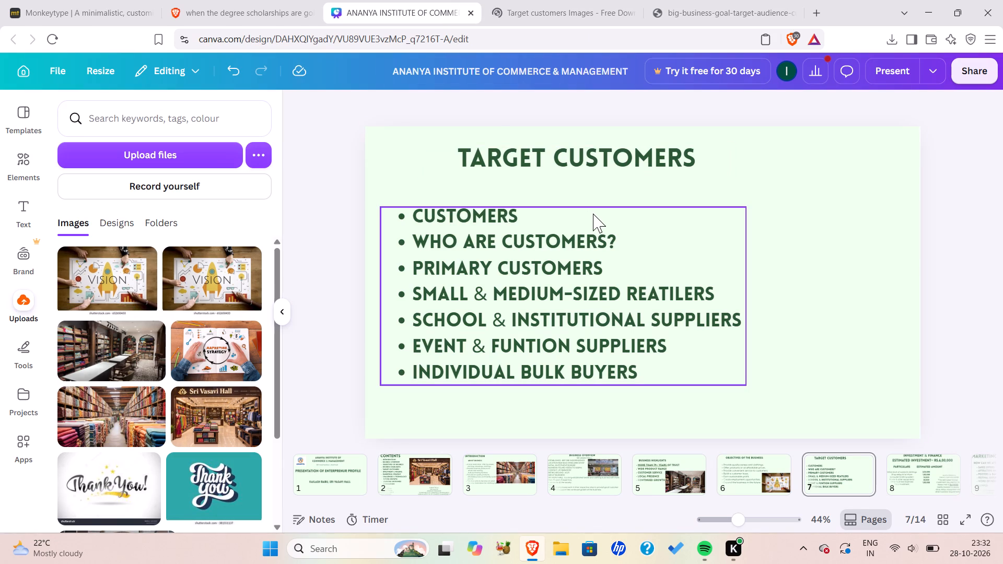
{"action": "key", "text": "shift+v"}
{"action": "right_click", "coordinate": [705, 252]}
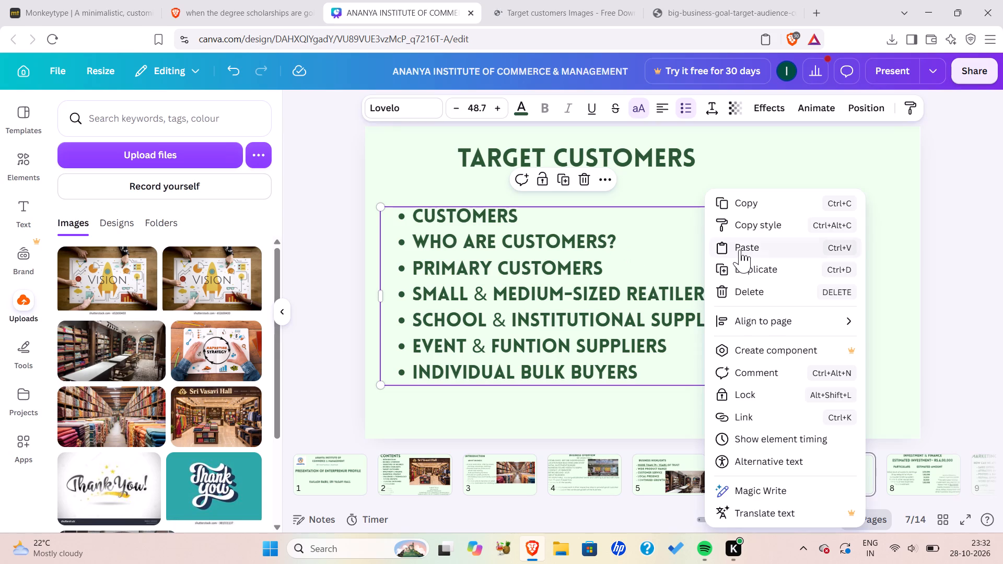
{"action": "left_click", "coordinate": [741, 250]}
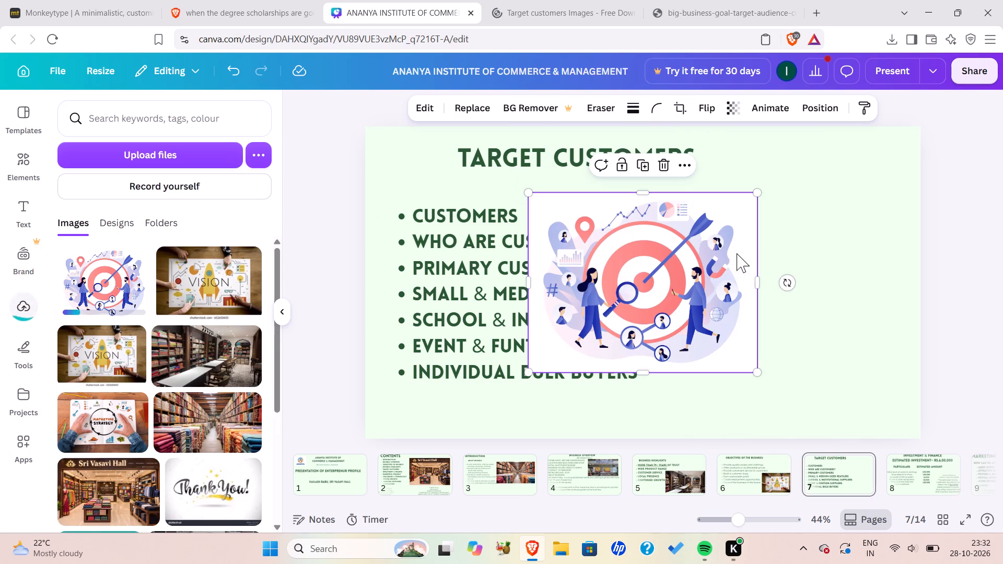
{"action": "left_click_drag", "start_coordinate": [645, 258], "coordinate": [773, 286]}
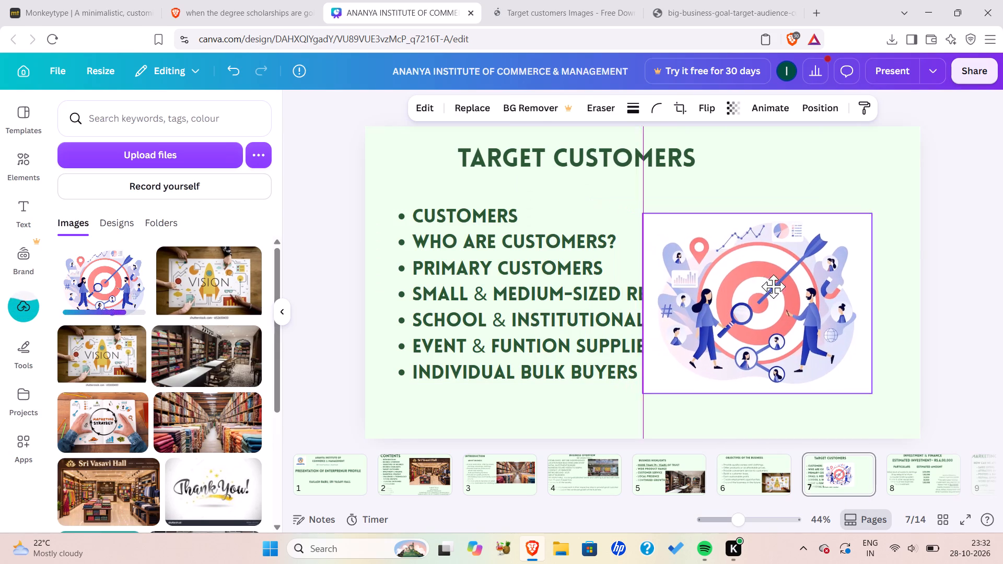
{"action": "left_click_drag", "start_coordinate": [773, 286], "coordinate": [897, 321]}
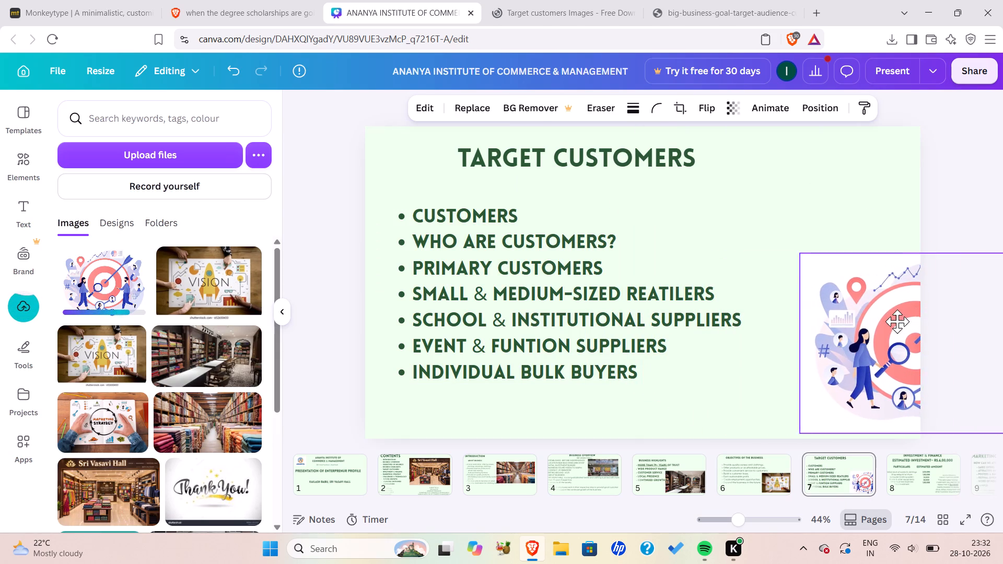
{"action": "left_click_drag", "start_coordinate": [897, 321], "coordinate": [866, 322]}
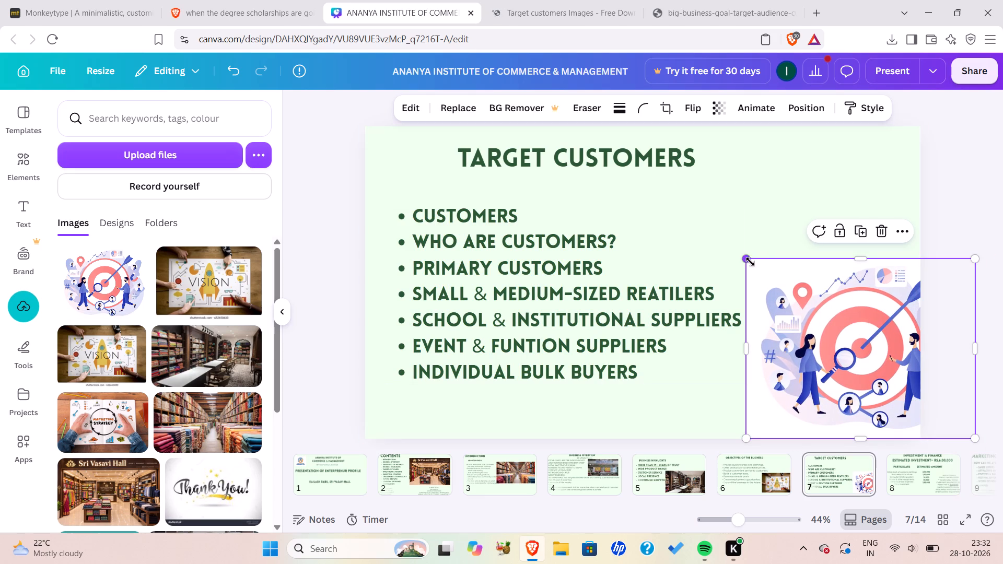
{"action": "left_click_drag", "start_coordinate": [748, 261], "coordinate": [798, 301]}
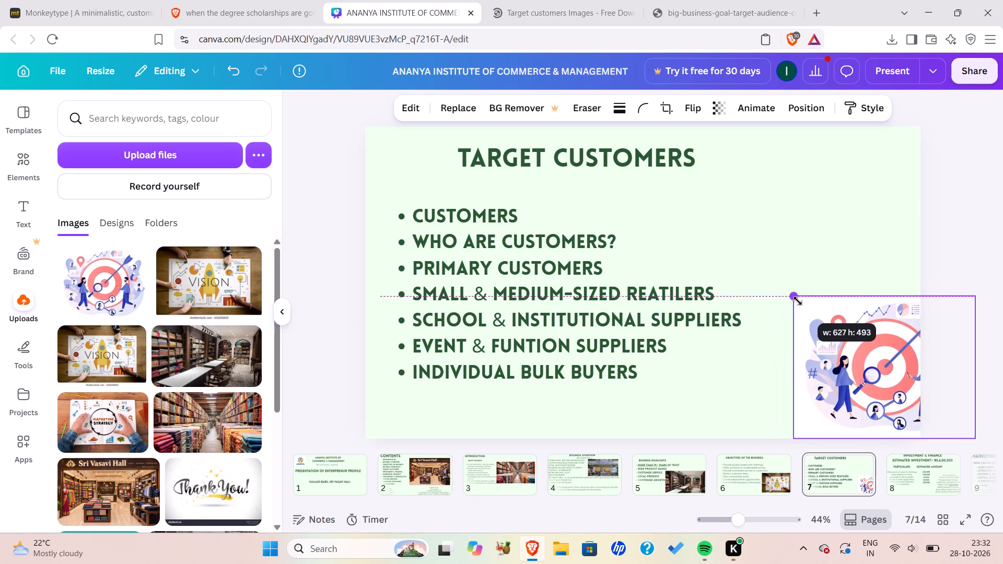
{"action": "left_click_drag", "start_coordinate": [798, 301], "coordinate": [799, 301]}
{"action": "left_click_drag", "start_coordinate": [883, 363], "coordinate": [837, 360]}
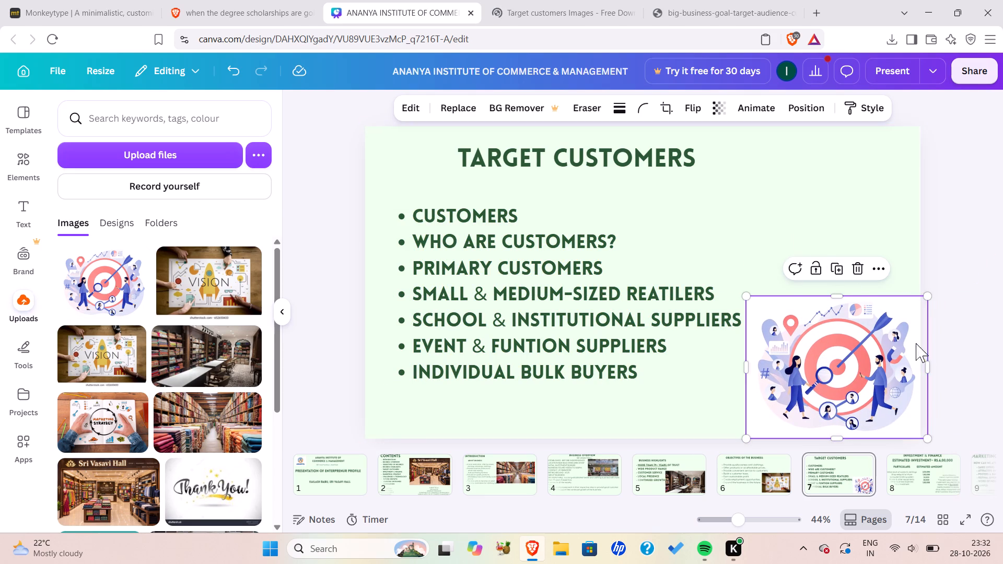
{"action": "left_click_drag", "start_coordinate": [926, 359], "coordinate": [923, 359]}
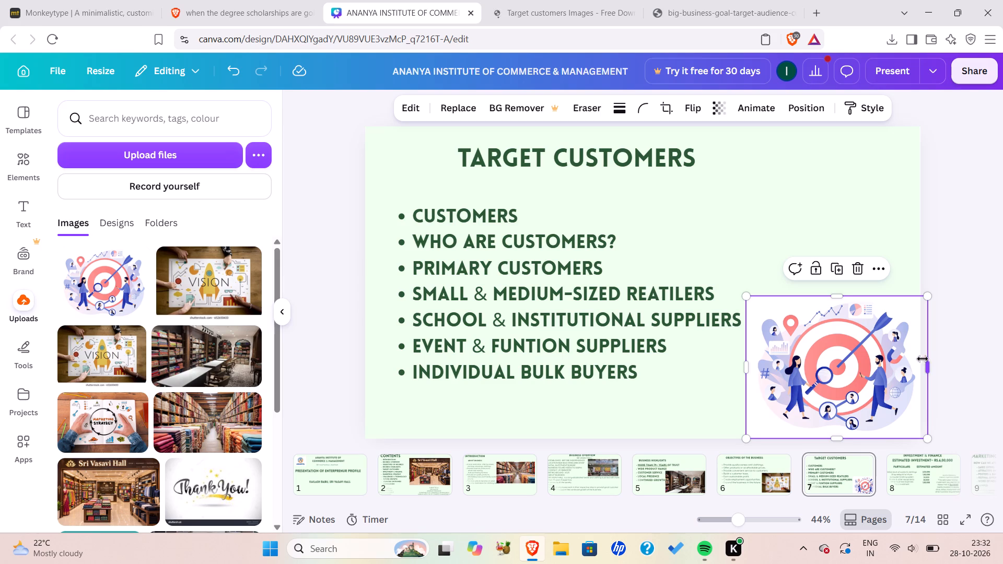
{"action": "left_click_drag", "start_coordinate": [923, 359], "coordinate": [916, 360]}
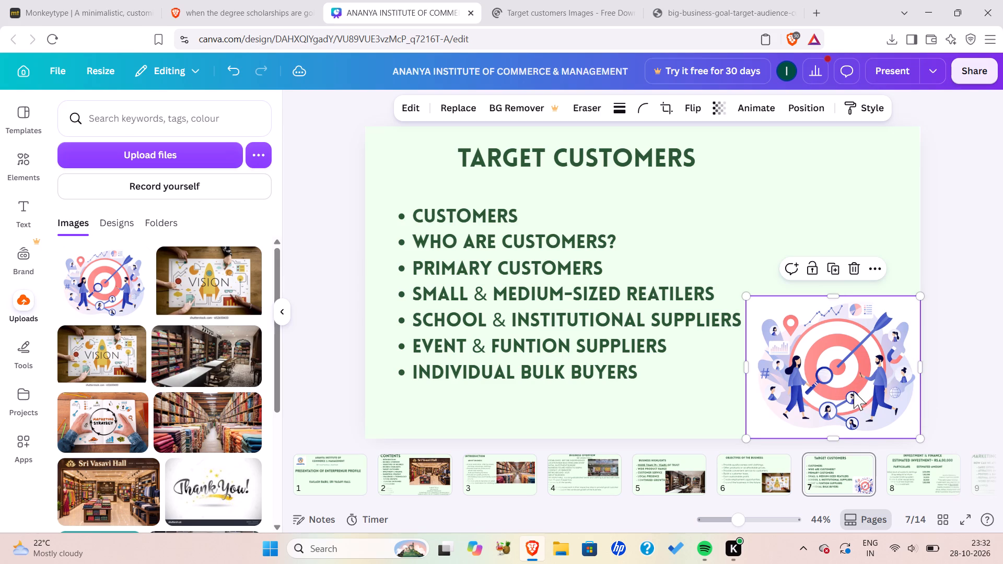
{"action": "left_click_drag", "start_coordinate": [842, 382], "coordinate": [837, 369]}
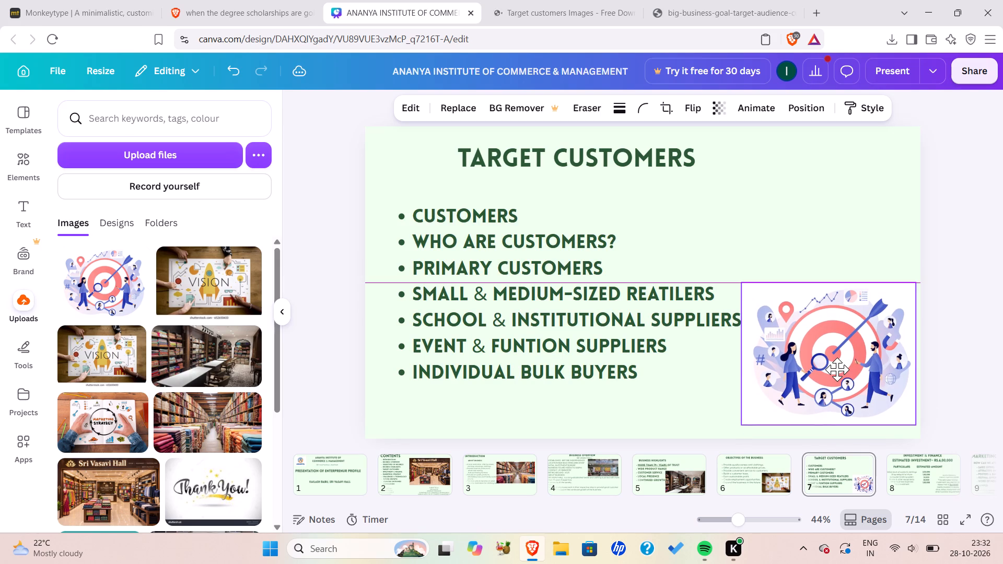
{"action": "left_click_drag", "start_coordinate": [837, 369], "coordinate": [839, 367]}
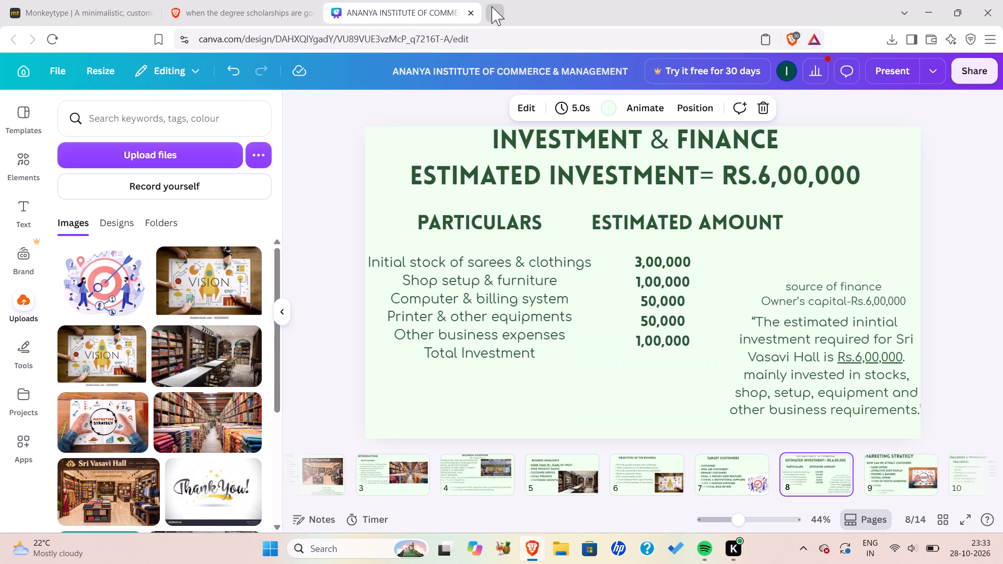
Search the web for "dolor" in a new browser tab and show the image results.
{"action": "left_click_drag", "start_coordinate": [492, 6], "coordinate": [492, 11]}
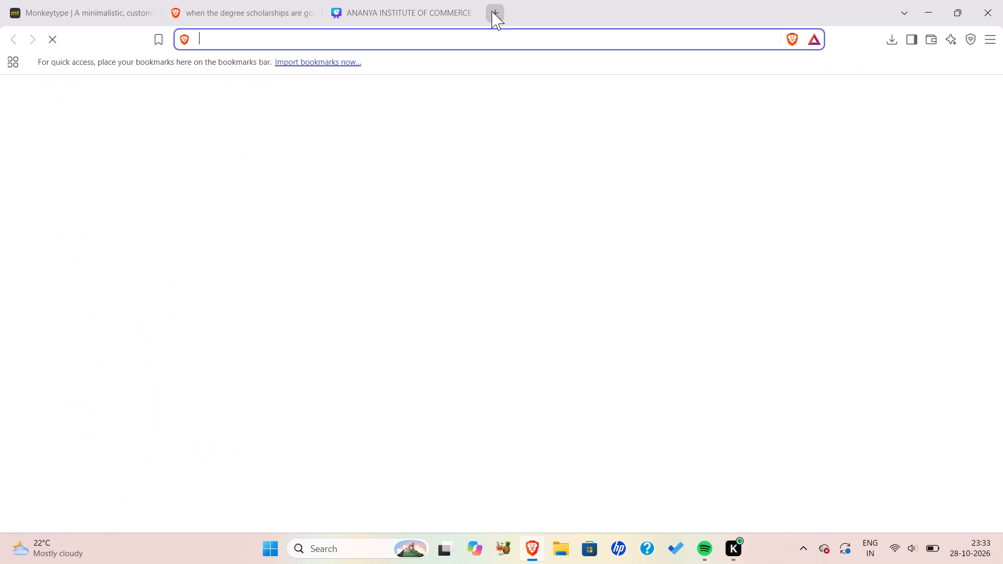
{"action": "left_click", "coordinate": [492, 11]}
{"action": "left_click", "coordinate": [465, 33]}
{"action": "type", "text": "dolor"}
{"action": "key", "text": "Return"}
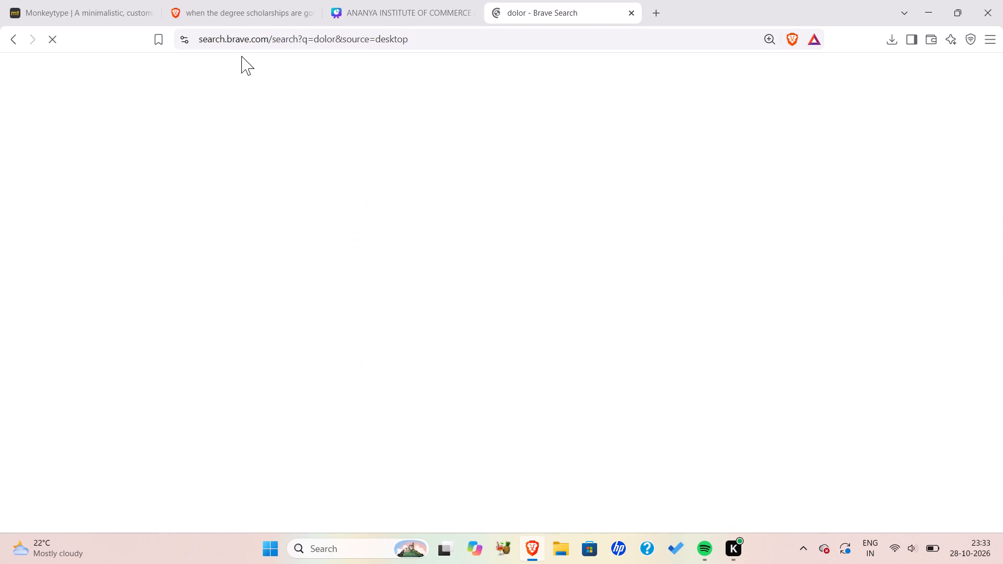
{"action": "left_click", "coordinate": [255, 151]}
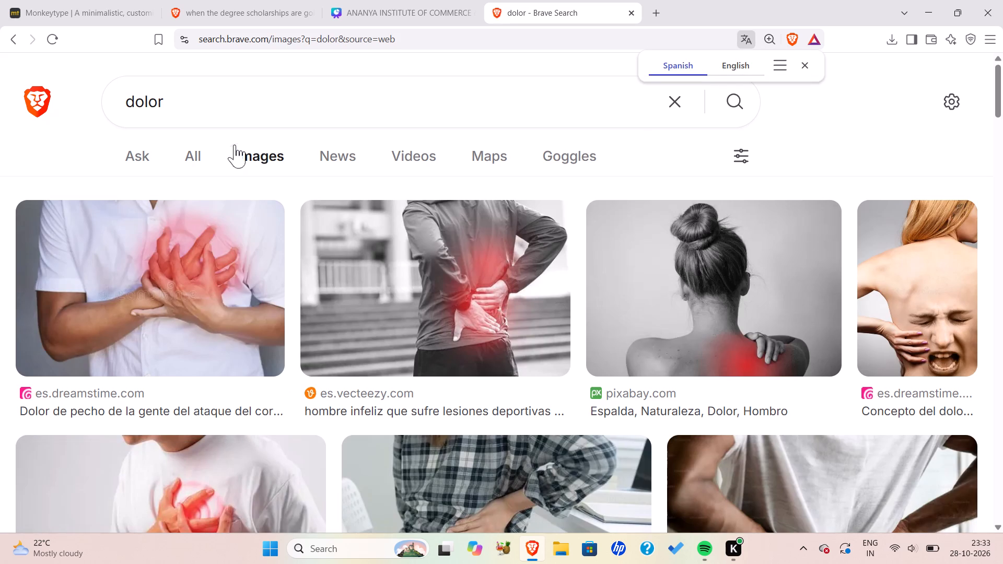
Replace the image search with the suggested query "dollar to inr".
{"action": "left_click", "coordinate": [250, 108]}
{"action": "key", "text": "BackSpace"}
{"action": "key", "text": "BackSpace"}
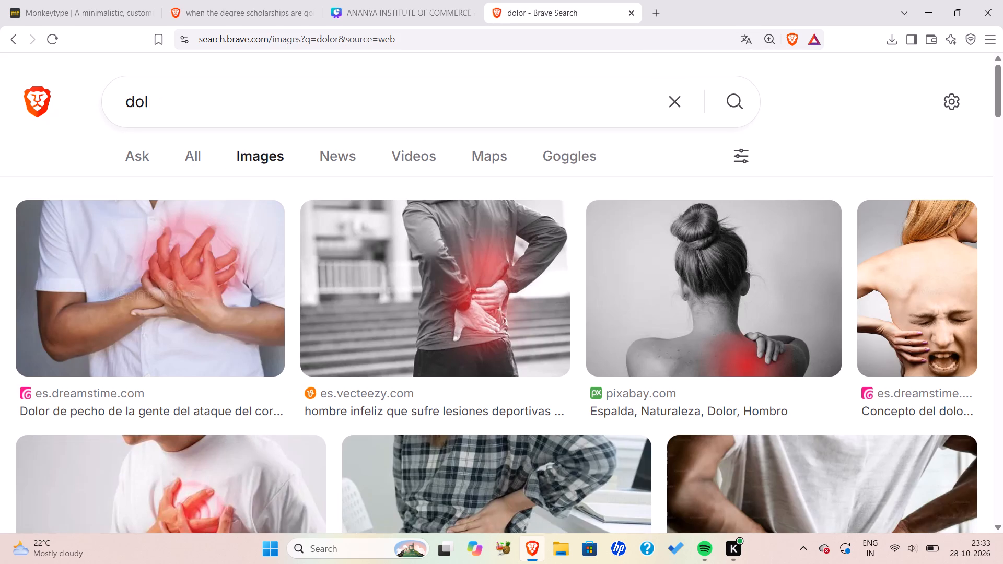
{"action": "key", "text": "BackSpace"}
{"action": "key", "text": "BackSpace"}
{"action": "key", "text": "BackSpace"}
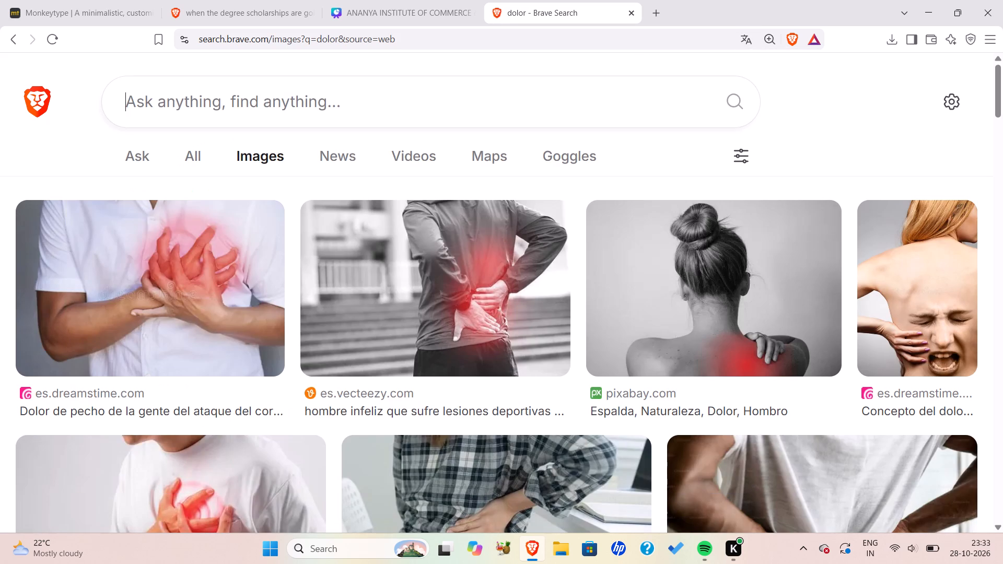
{"action": "type", "text": "do"}
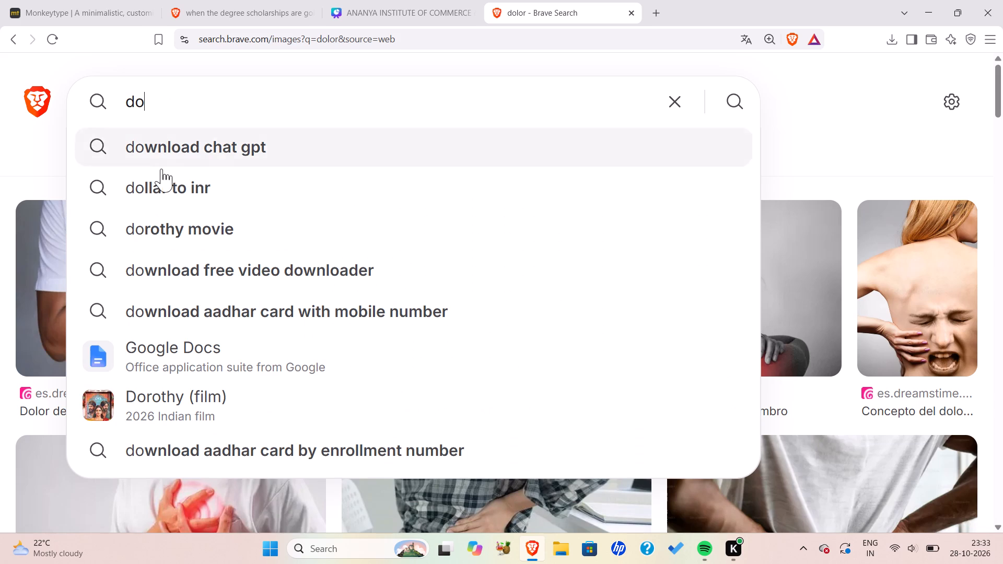
{"action": "left_click", "coordinate": [176, 187]}
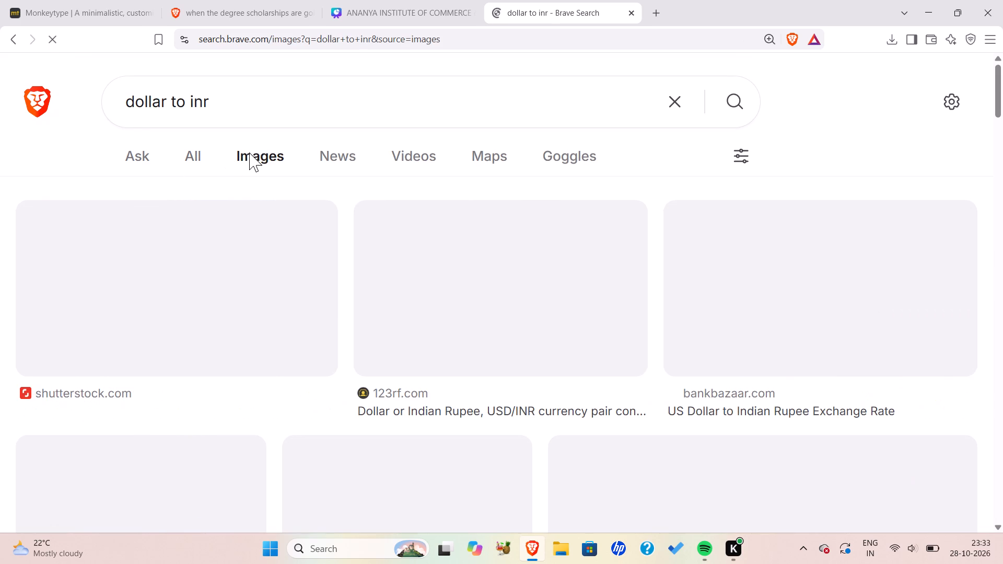
{"action": "left_click", "coordinate": [249, 152]}
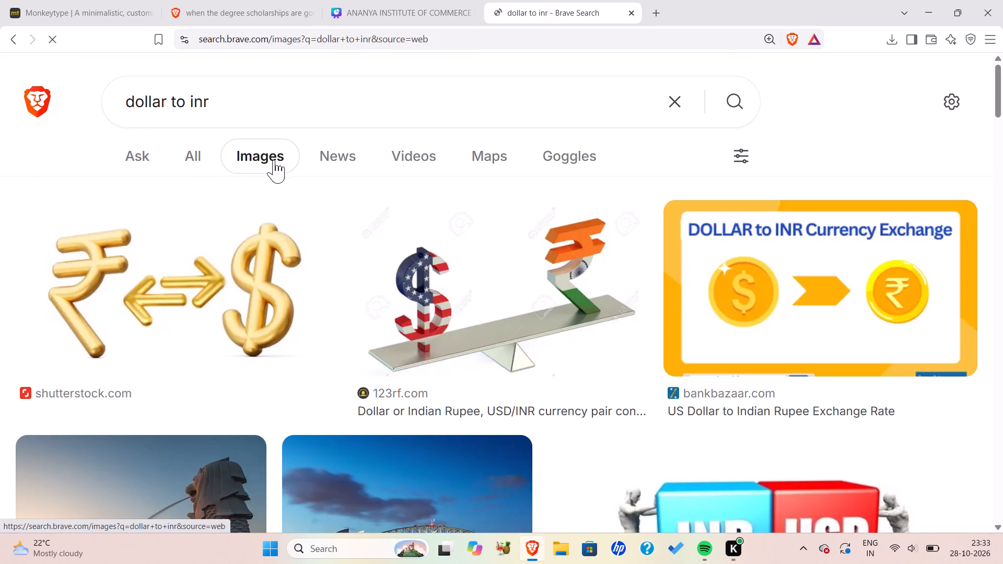
Shorten the image search to "dollar" and look through the pictures for one suiting the Investment & Finance slide.
{"action": "left_click", "coordinate": [218, 107]}
{"action": "key", "text": "BackSpace"}
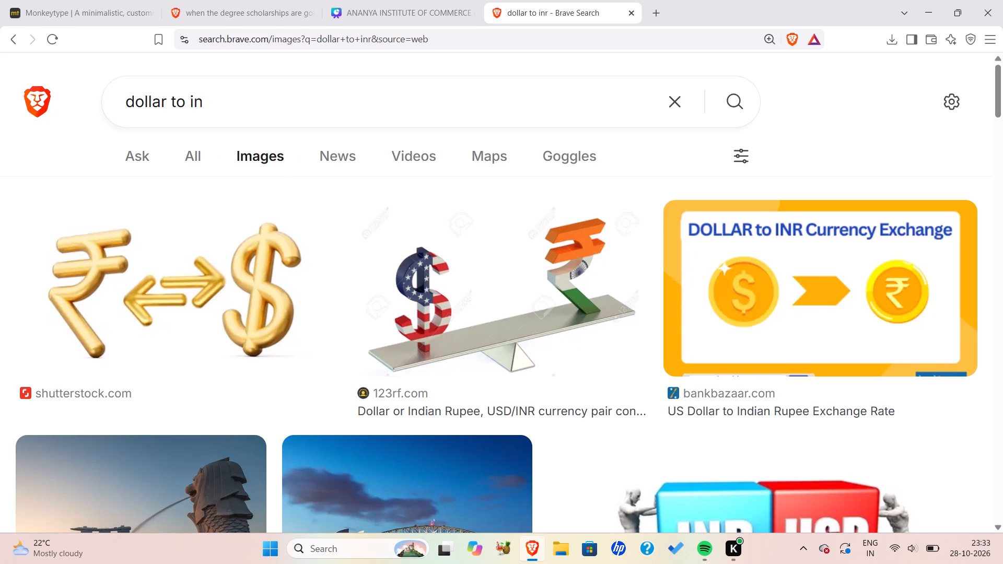
{"action": "key", "text": "BackSpace"}
{"action": "key", "text": "BackSpace"}
{"action": "key", "text": "BackSpace"}
{"action": "key", "text": "BackSpace"}
{"action": "key", "text": "BackSpace"}
{"action": "key", "text": "Return"}
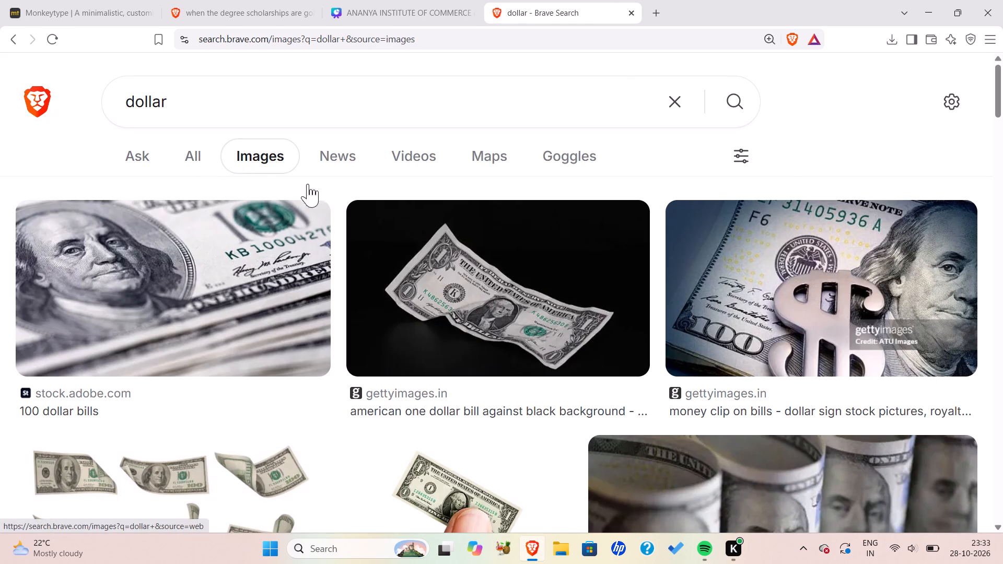
{"action": "scroll", "coordinate": [459, 314], "scroll_direction": "down", "scroll_amount": 5}
{"action": "scroll", "coordinate": [459, 314], "scroll_direction": "up", "scroll_amount": 1}
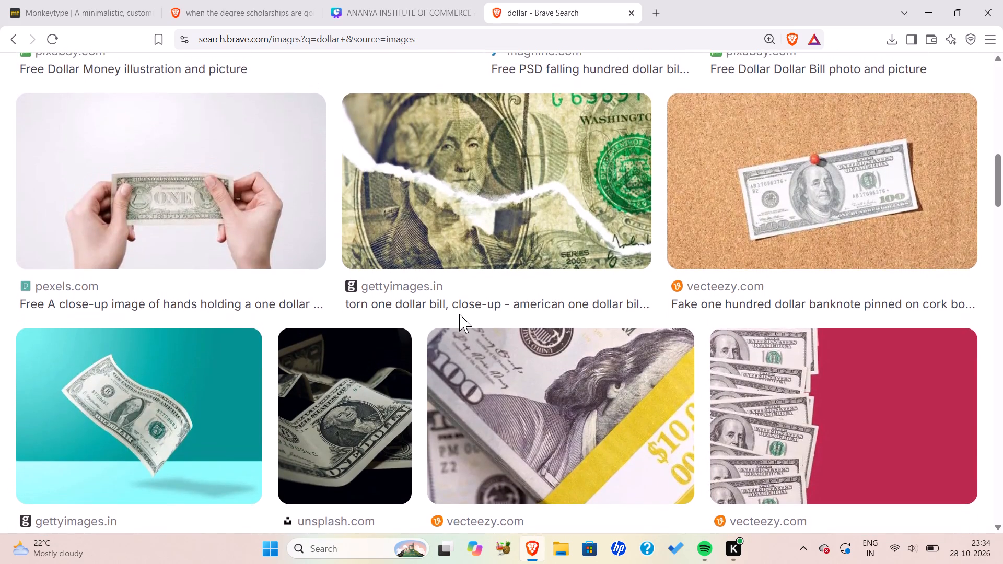
{"action": "scroll", "coordinate": [459, 314], "scroll_direction": "down", "scroll_amount": 3}
{"action": "scroll", "coordinate": [459, 314], "scroll_direction": "up", "scroll_amount": 18}
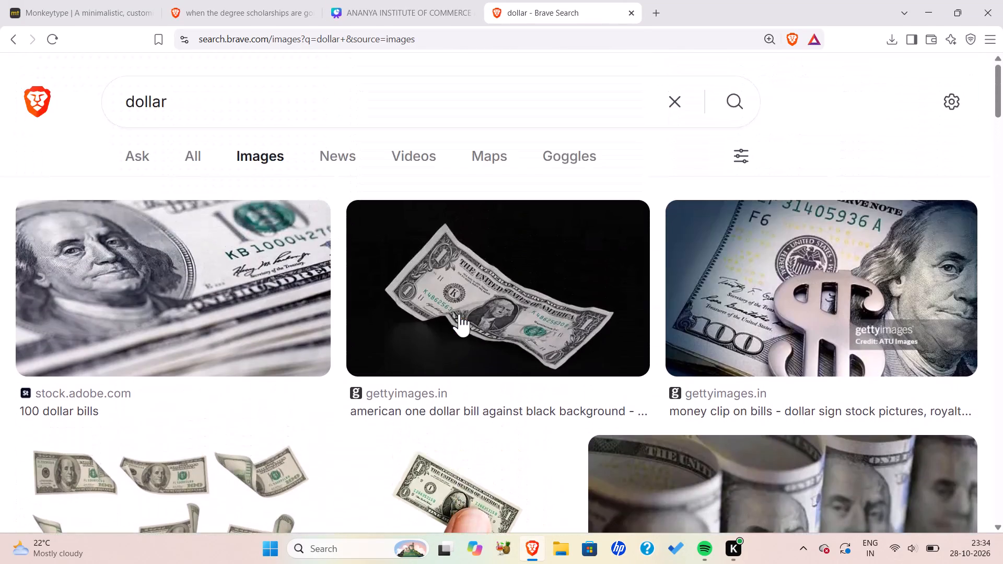
Search images for "inr", look through the results, and open the preview of the golden 3D INR currency sign.
{"action": "left_click", "coordinate": [399, 81]}
{"action": "key", "text": "BackSpace"}
{"action": "key", "text": "BackSpace"}
{"action": "key", "text": "BackSpace"}
{"action": "key", "text": "BackSpace"}
{"action": "key", "text": "BackSpace"}
{"action": "key", "text": "BackSpace"}
{"action": "key", "text": "BackSpace"}
{"action": "key", "text": "BackSpace"}
{"action": "key", "text": "BackSpace"}
{"action": "key", "text": "BackSpace"}
{"action": "key", "text": "BackSpace"}
{"action": "key", "text": "BackSpace"}
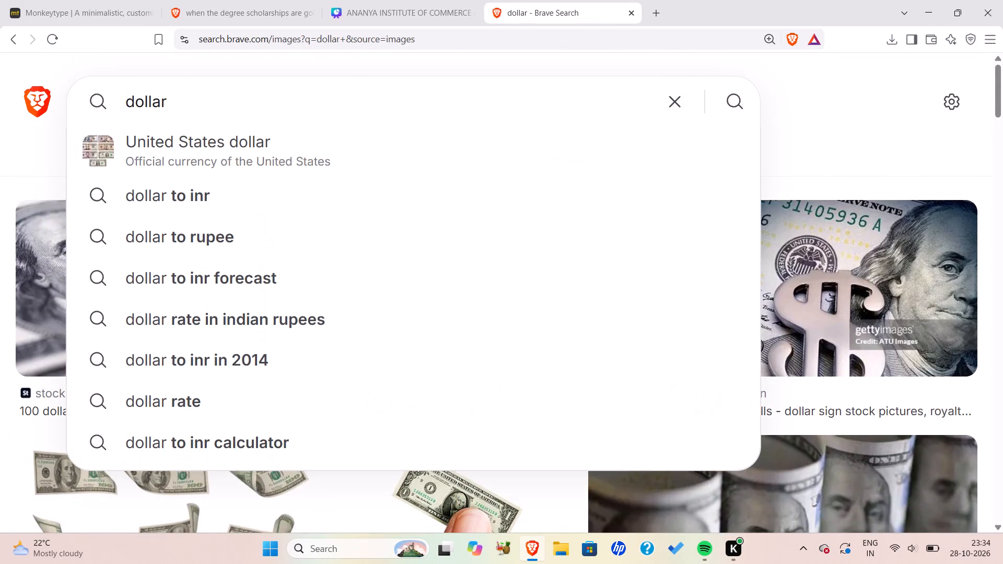
{"action": "type", "text": "inr"}
{"action": "key", "text": "Return"}
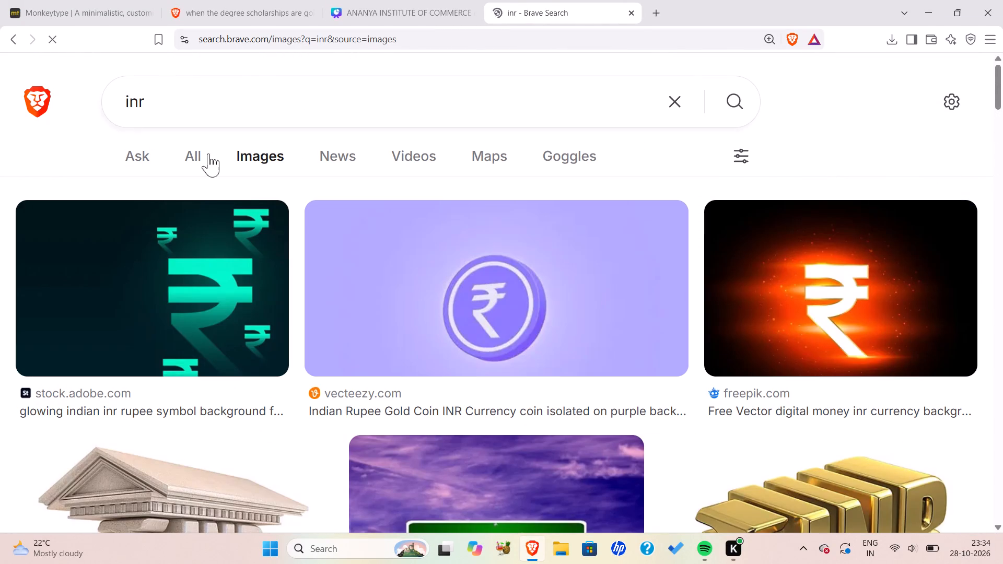
{"action": "scroll", "coordinate": [431, 276], "scroll_direction": "down", "scroll_amount": 3}
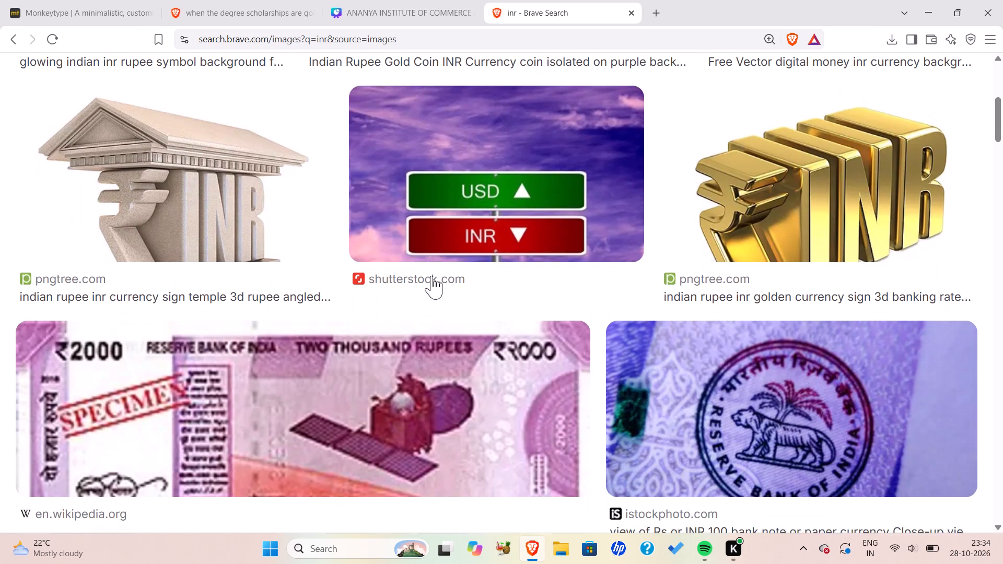
{"action": "scroll", "coordinate": [431, 276], "scroll_direction": "down", "scroll_amount": 1}
{"action": "scroll", "coordinate": [431, 276], "scroll_direction": "up", "scroll_amount": 2}
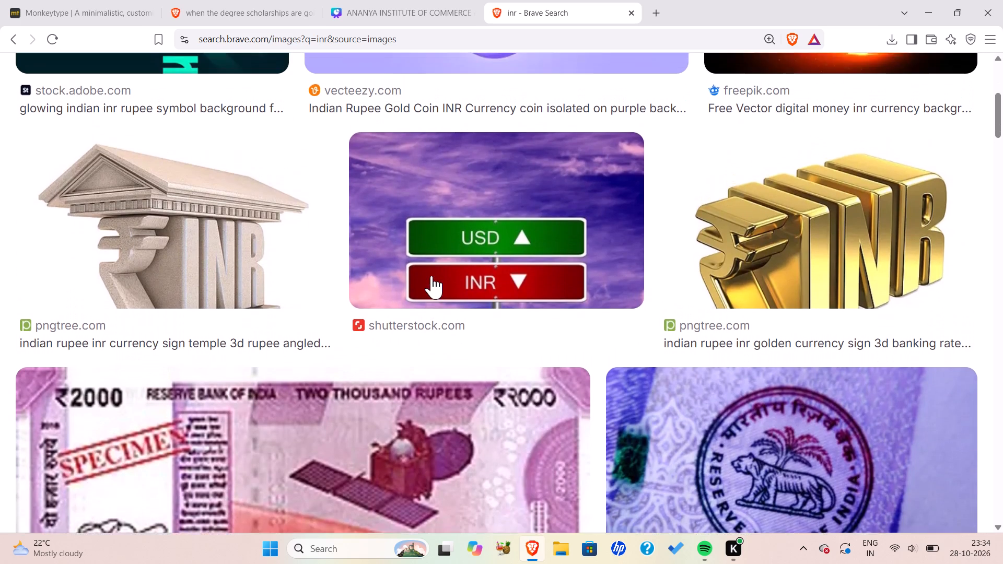
{"action": "scroll", "coordinate": [431, 276], "scroll_direction": "up", "scroll_amount": 1}
{"action": "left_click", "coordinate": [725, 286]}
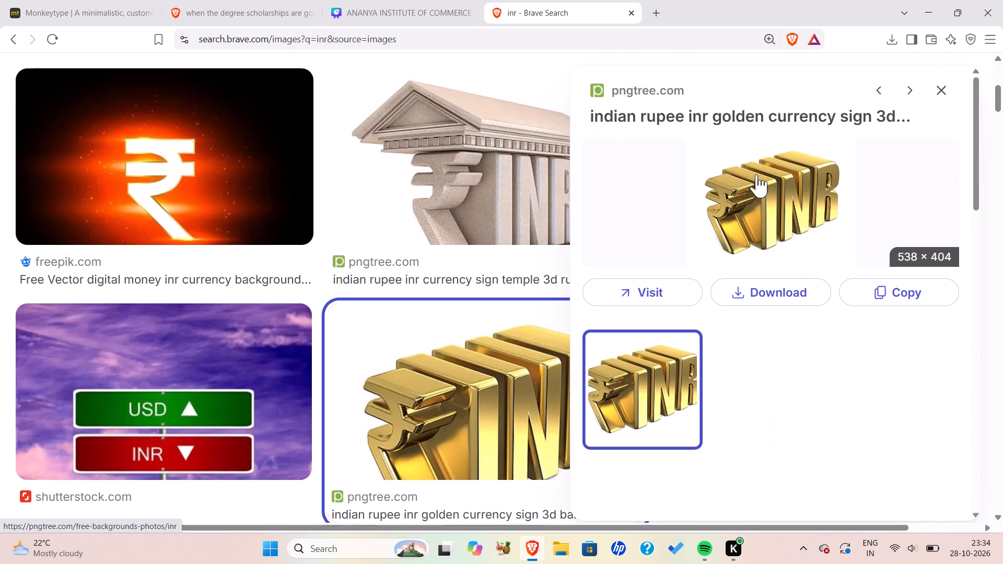
Visit the Pngtree source site and open the golden 3D INR currency sign's own page.
{"action": "left_click", "coordinate": [766, 201]}
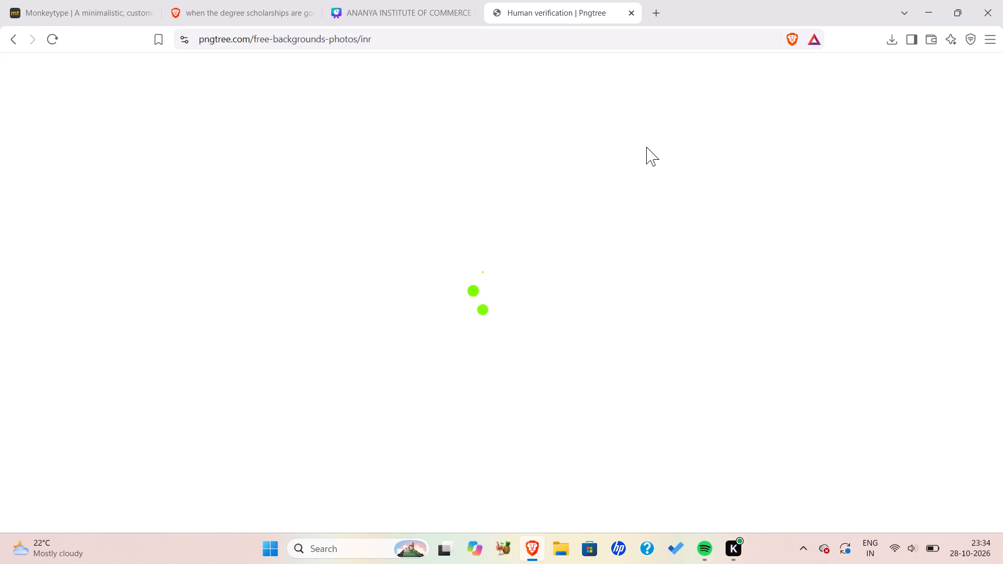
{"action": "key", "text": "Escape"}
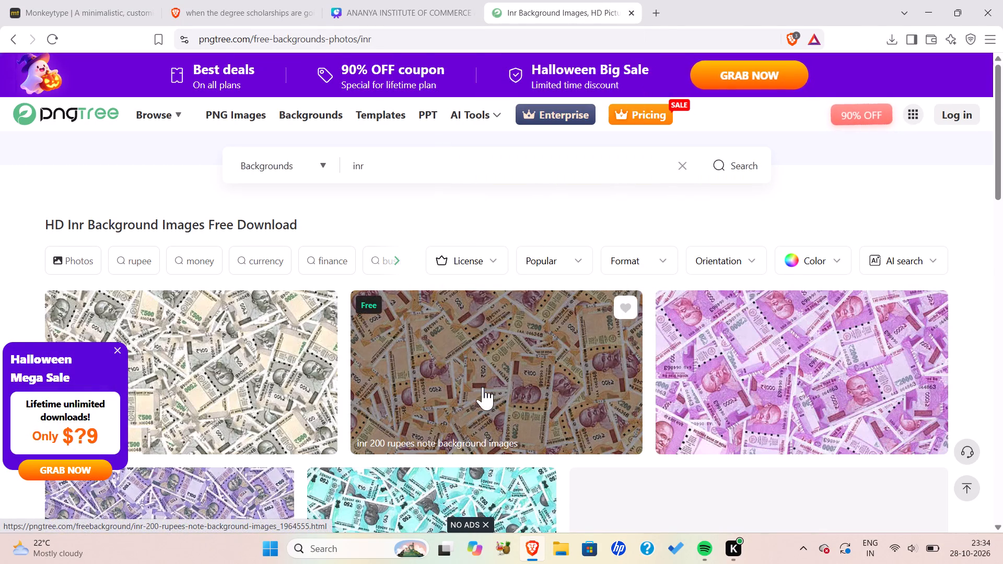
{"action": "scroll", "coordinate": [483, 387], "scroll_direction": "down", "scroll_amount": 6}
{"action": "scroll", "coordinate": [483, 387], "scroll_direction": "up", "scroll_amount": 3}
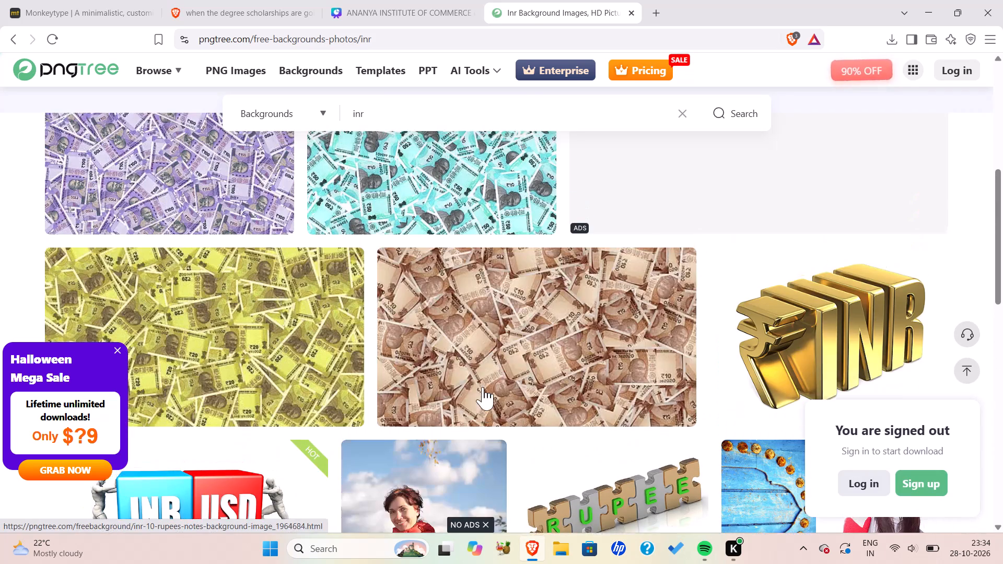
{"action": "left_click", "coordinate": [774, 398]}
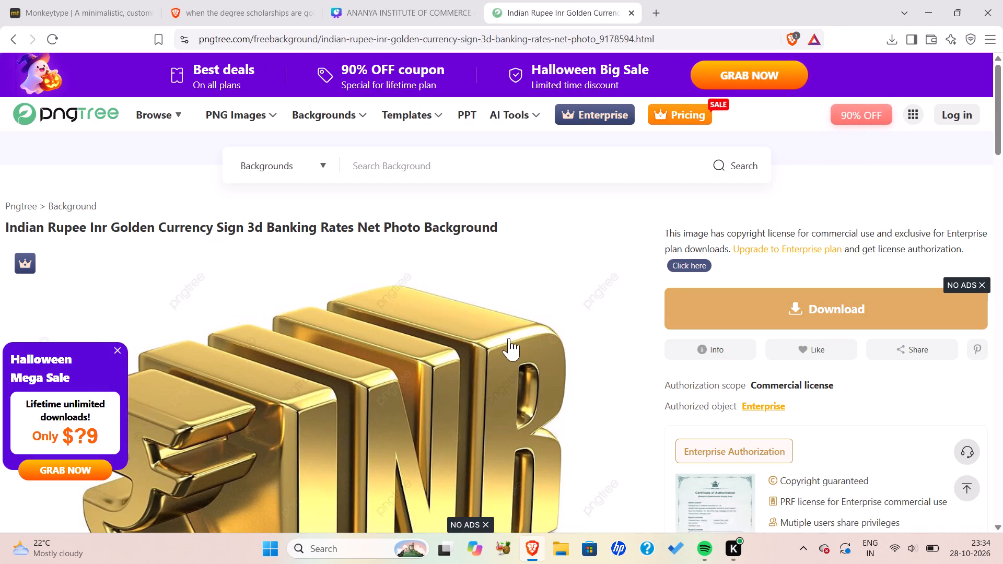
Save the golden INR currency sign's Pngtree page to the Desktop as a complete webpage.
{"action": "right_click", "coordinate": [497, 343]}
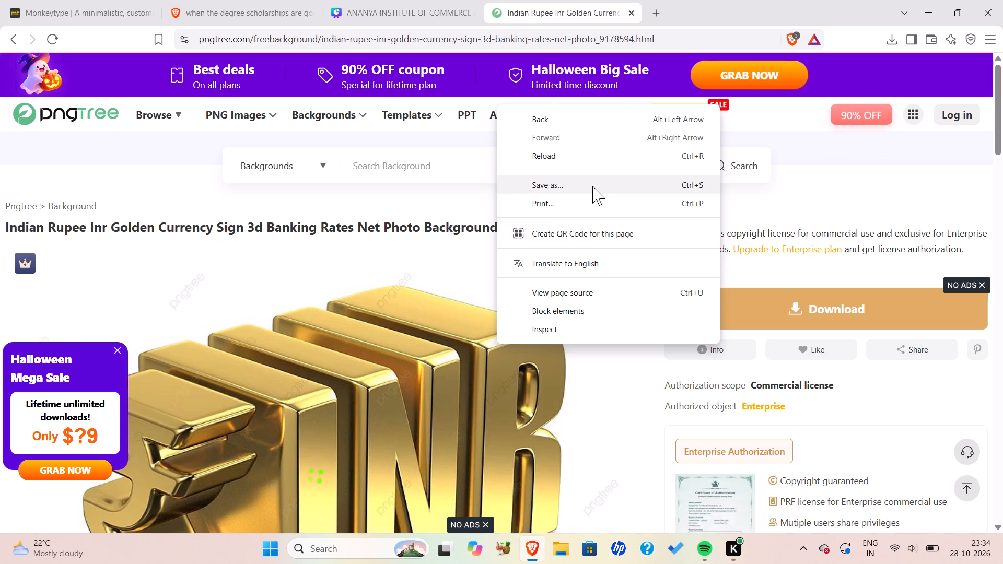
{"action": "left_click", "coordinate": [592, 186]}
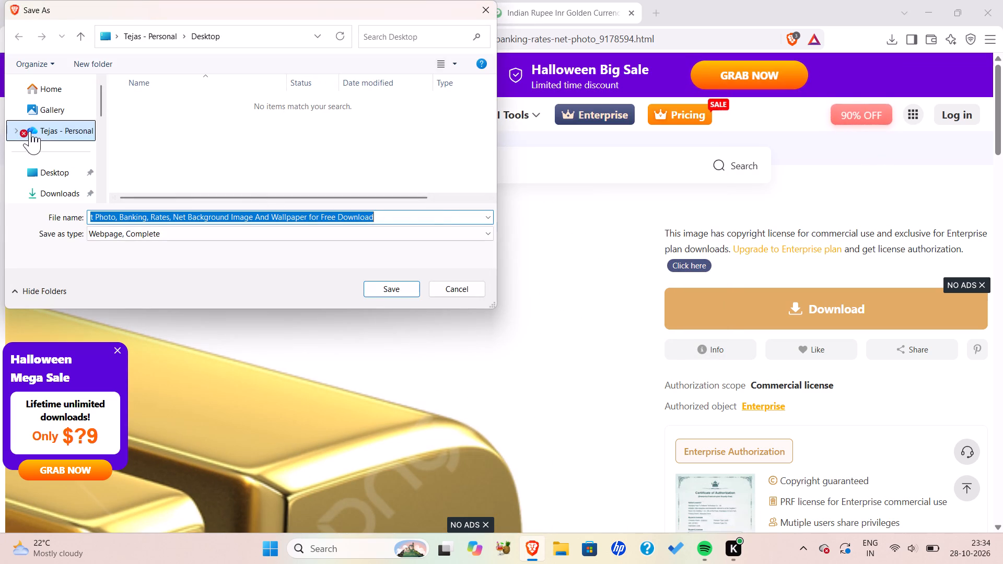
{"action": "left_click", "coordinate": [44, 164]}
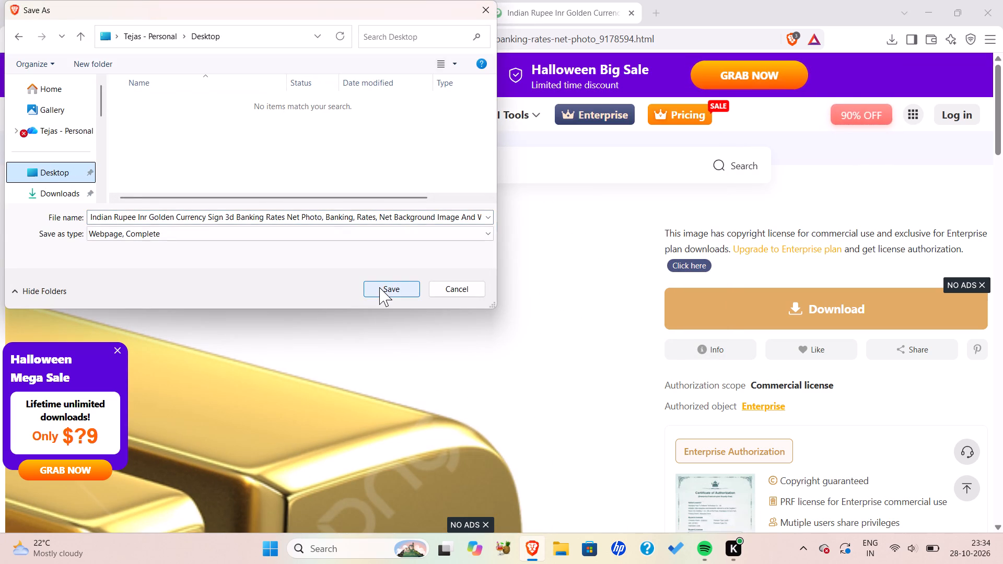
{"action": "left_click", "coordinate": [379, 287]}
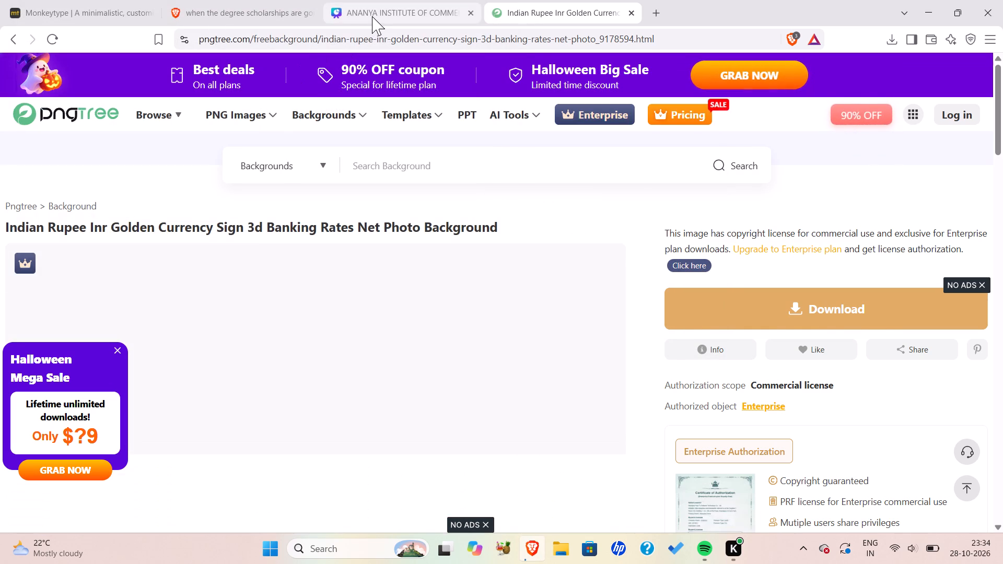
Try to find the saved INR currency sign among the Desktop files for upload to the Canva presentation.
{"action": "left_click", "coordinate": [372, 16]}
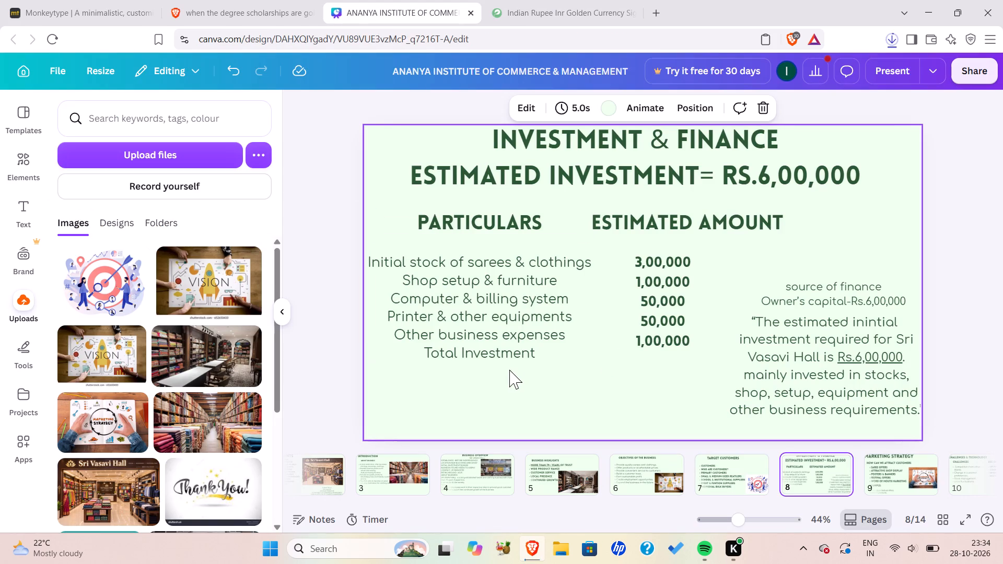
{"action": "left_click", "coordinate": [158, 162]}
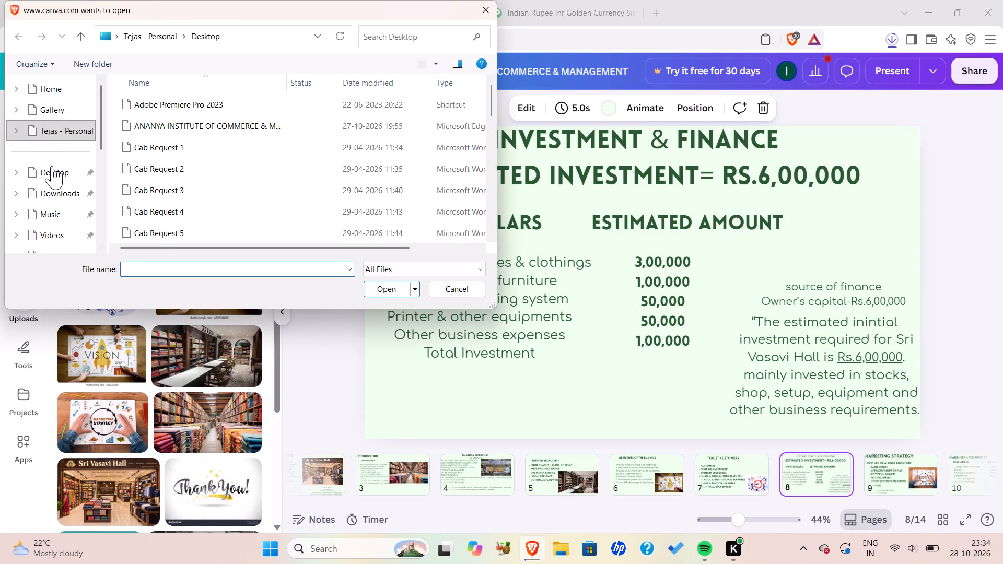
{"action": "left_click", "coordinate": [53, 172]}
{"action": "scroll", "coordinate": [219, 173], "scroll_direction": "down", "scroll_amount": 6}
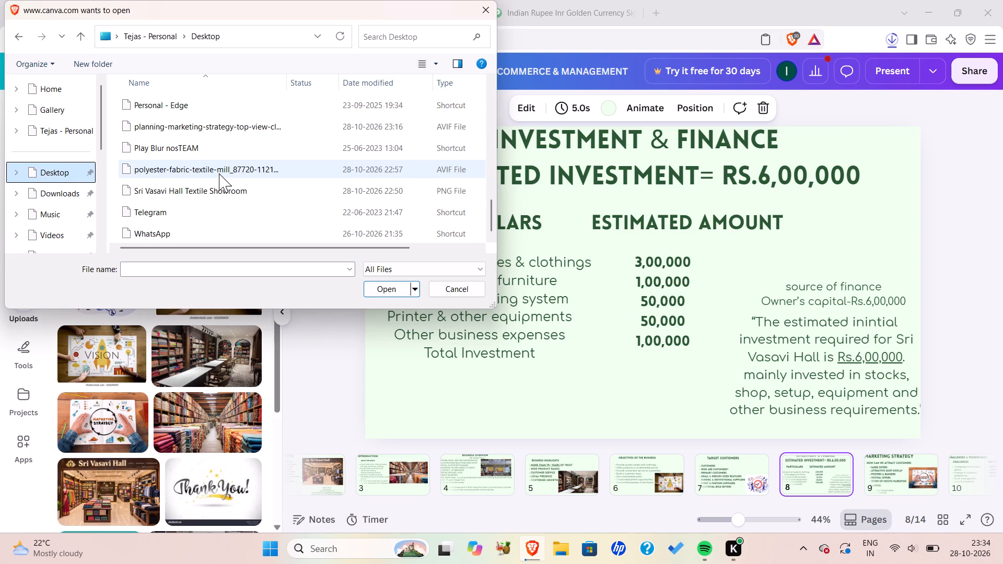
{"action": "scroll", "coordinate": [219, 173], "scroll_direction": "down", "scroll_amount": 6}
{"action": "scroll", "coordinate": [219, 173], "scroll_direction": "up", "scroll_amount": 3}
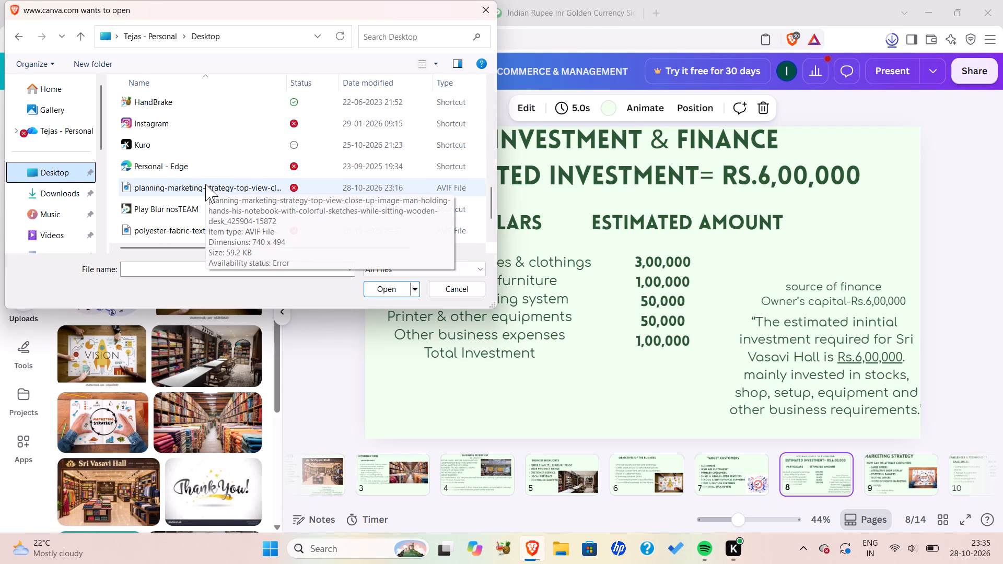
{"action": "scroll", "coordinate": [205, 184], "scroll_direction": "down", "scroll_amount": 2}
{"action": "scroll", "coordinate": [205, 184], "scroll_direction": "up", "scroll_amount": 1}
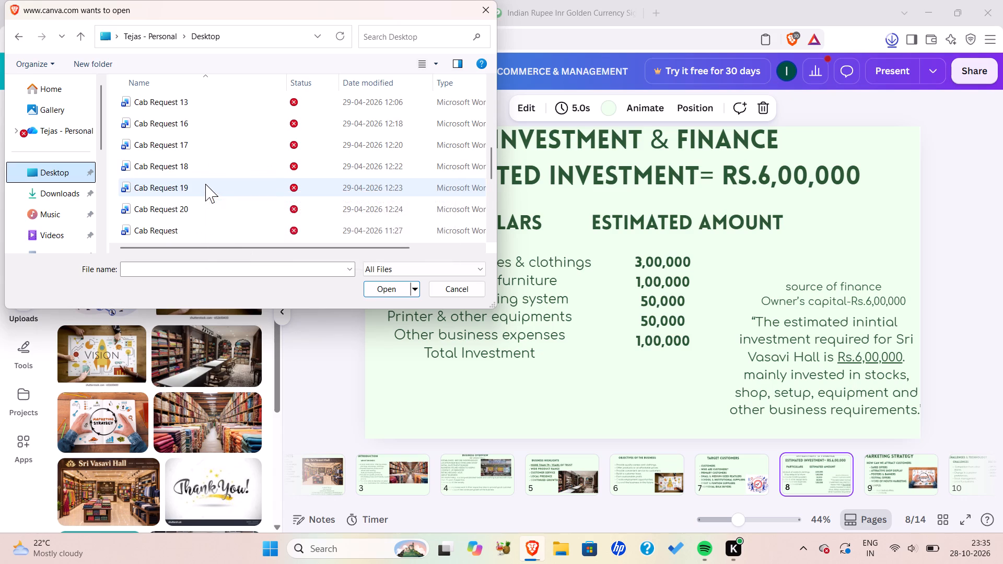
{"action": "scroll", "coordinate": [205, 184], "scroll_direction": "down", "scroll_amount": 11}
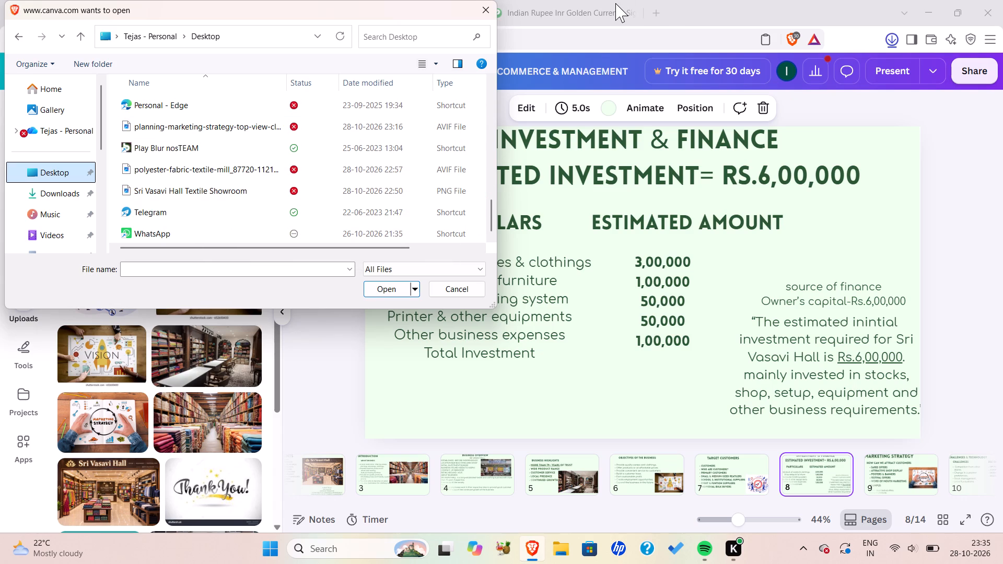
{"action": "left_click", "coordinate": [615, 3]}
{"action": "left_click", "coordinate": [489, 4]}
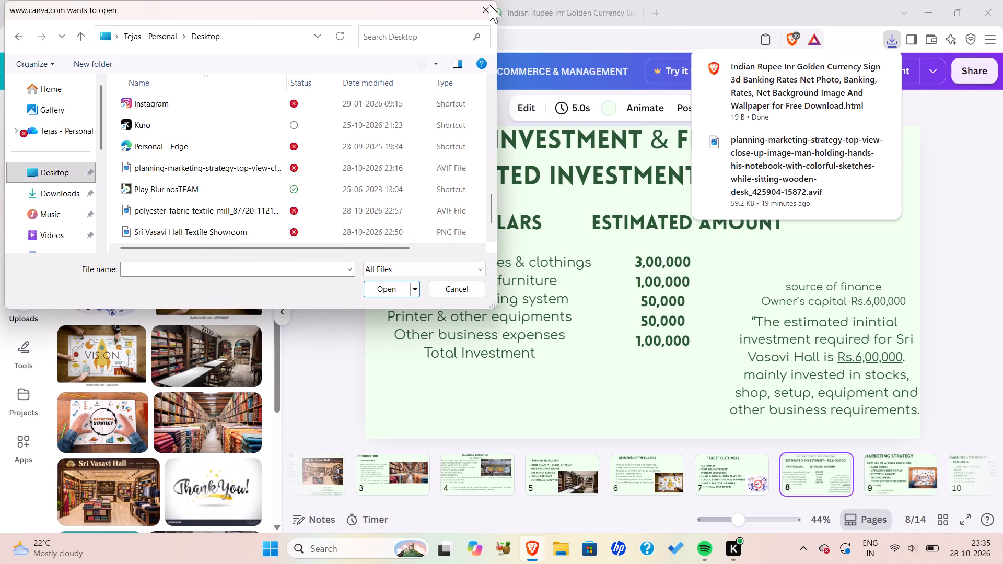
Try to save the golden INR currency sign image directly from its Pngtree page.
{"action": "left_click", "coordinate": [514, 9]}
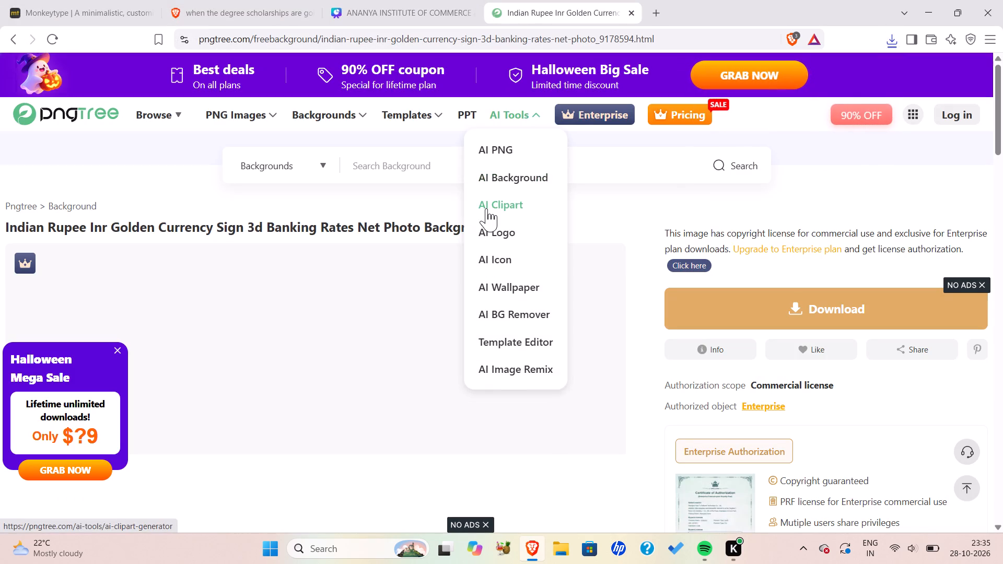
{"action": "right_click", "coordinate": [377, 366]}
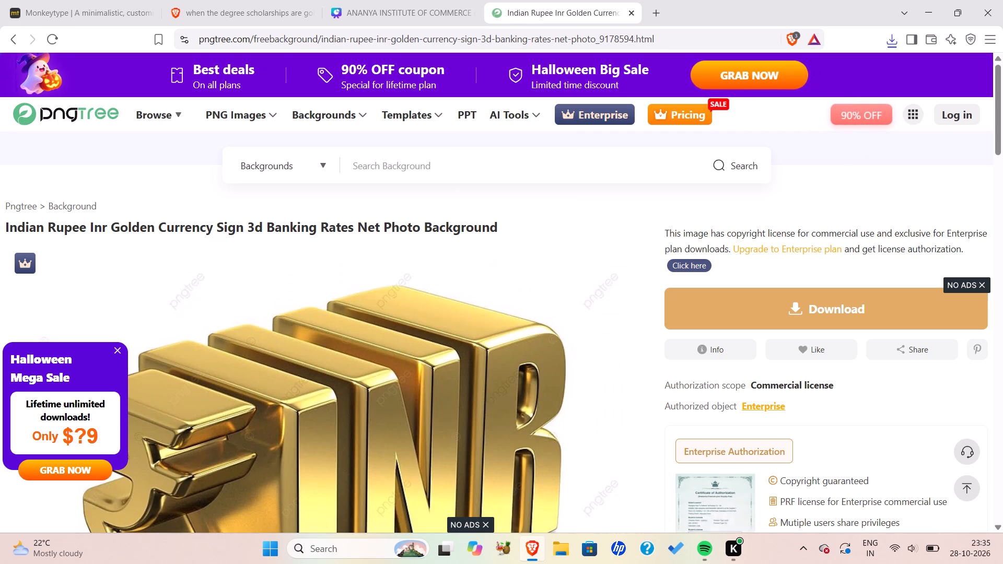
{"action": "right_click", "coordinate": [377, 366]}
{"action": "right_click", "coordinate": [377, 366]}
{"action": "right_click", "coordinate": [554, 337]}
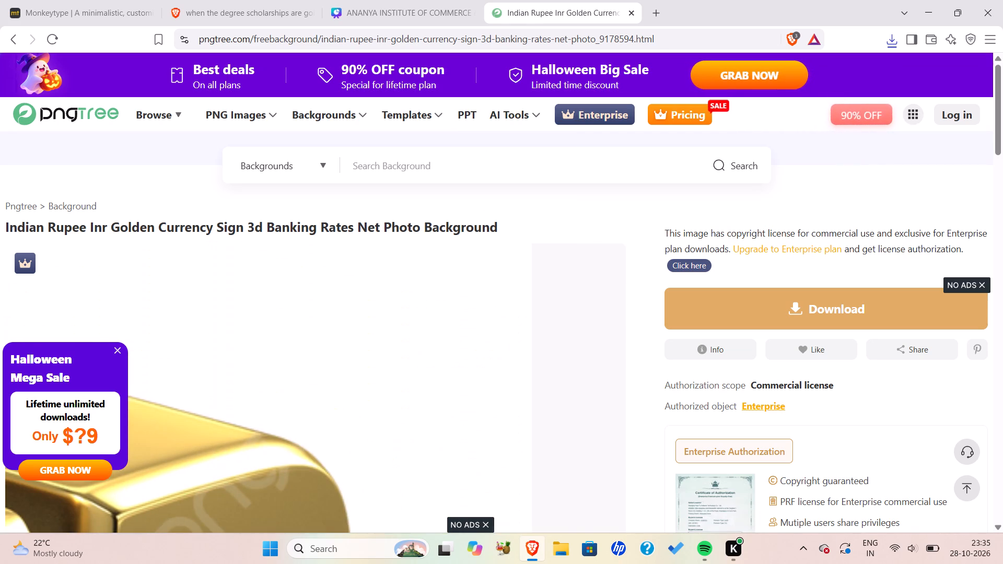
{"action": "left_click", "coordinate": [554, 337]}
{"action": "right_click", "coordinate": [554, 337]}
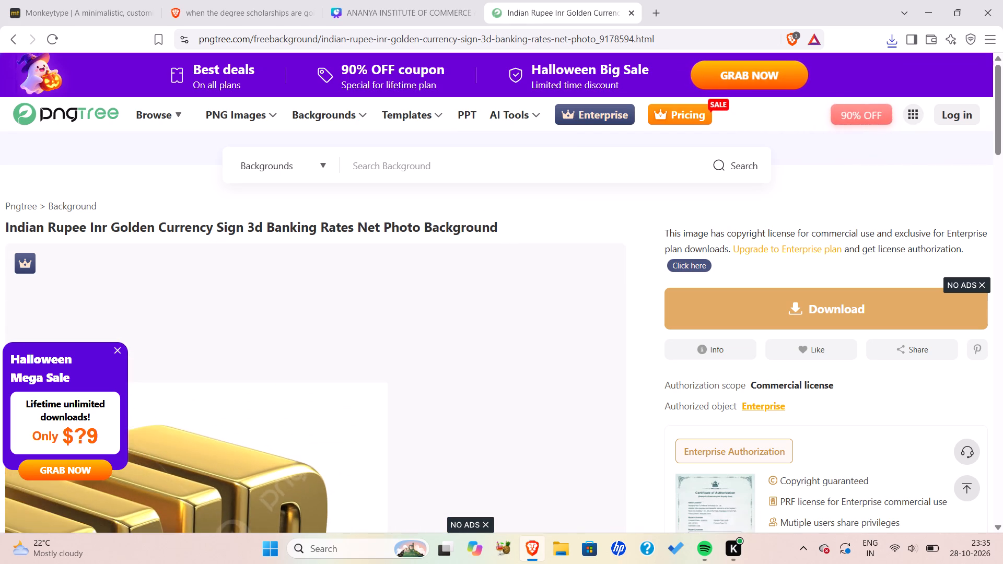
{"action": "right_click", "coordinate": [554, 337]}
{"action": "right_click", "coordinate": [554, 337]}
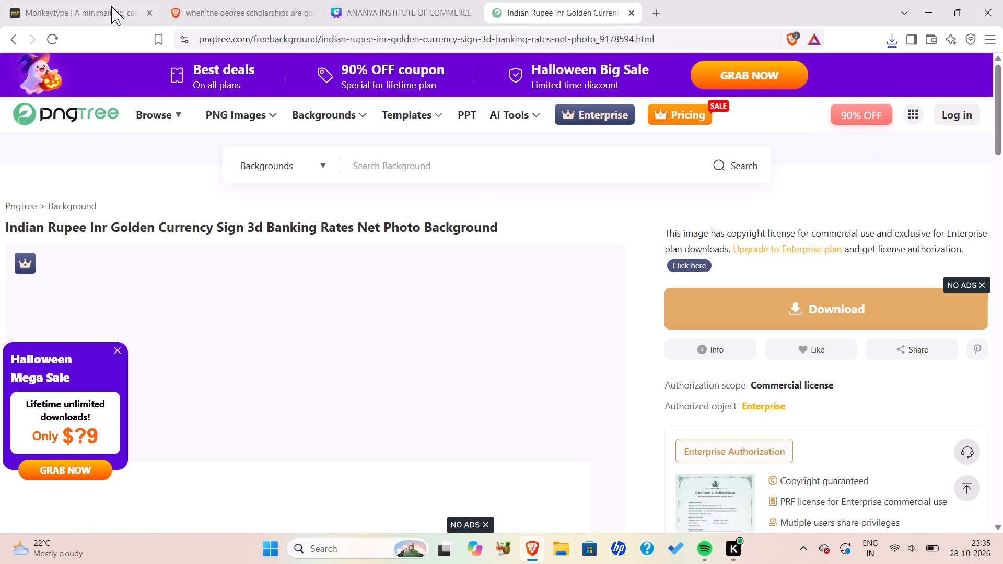
Return to the "inr" image results, pick the Freepik golden-rimmed rupee coin, and open its full-size image.
{"action": "left_click", "coordinate": [11, 37]}
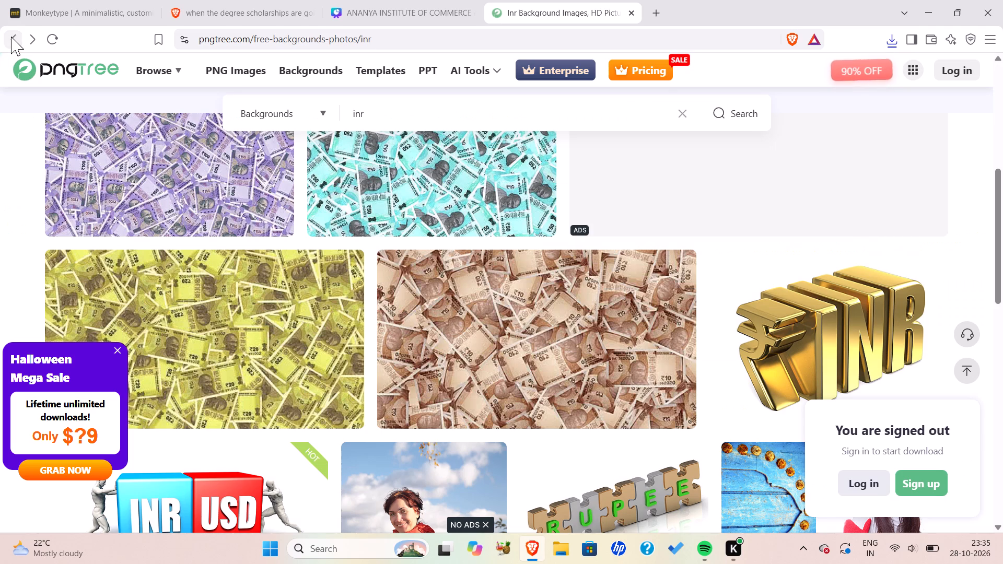
{"action": "left_click", "coordinate": [11, 37]}
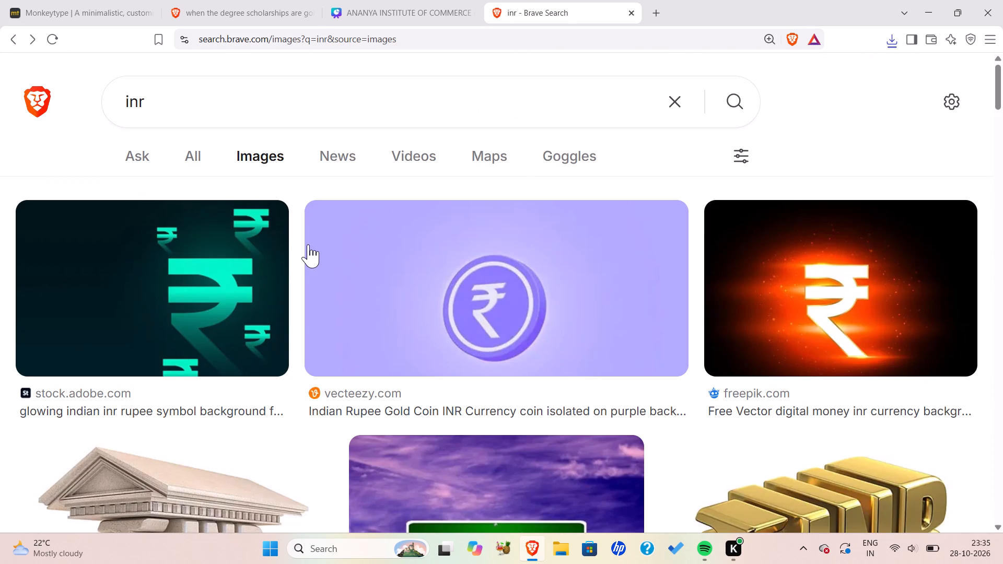
{"action": "scroll", "coordinate": [482, 255], "scroll_direction": "down", "scroll_amount": 5}
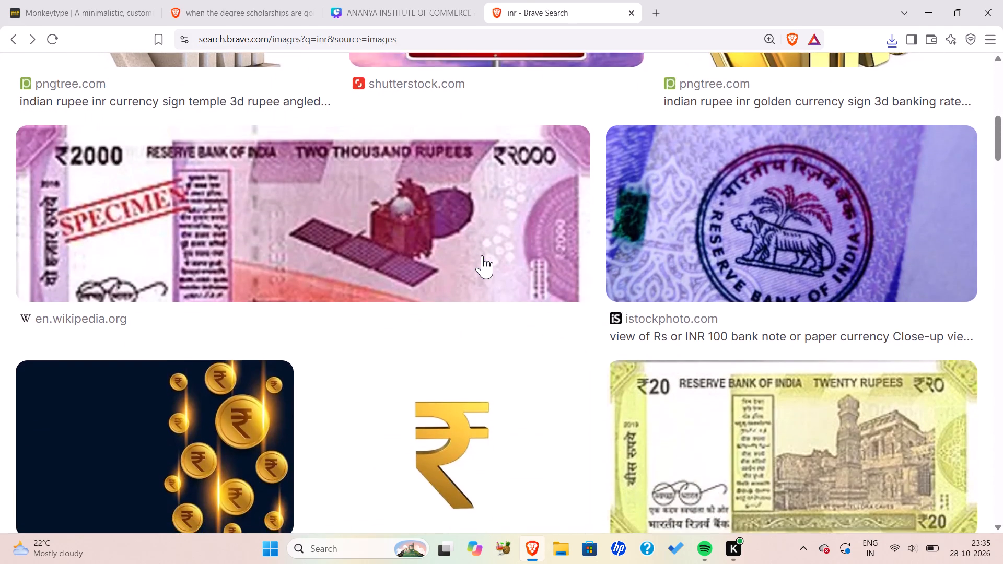
{"action": "scroll", "coordinate": [482, 255], "scroll_direction": "down", "scroll_amount": 4}
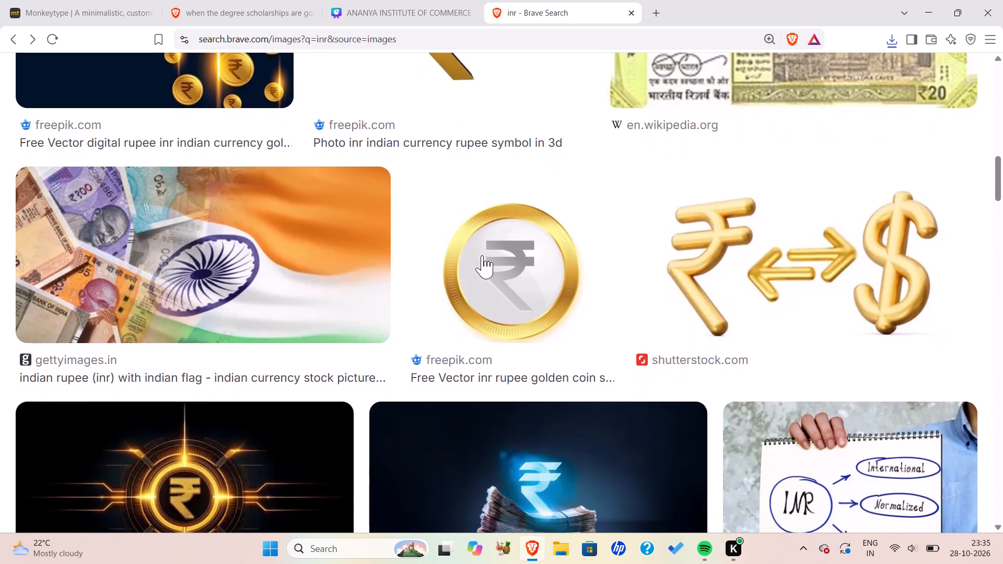
{"action": "scroll", "coordinate": [482, 255], "scroll_direction": "down", "scroll_amount": 1}
{"action": "left_click", "coordinate": [482, 255]}
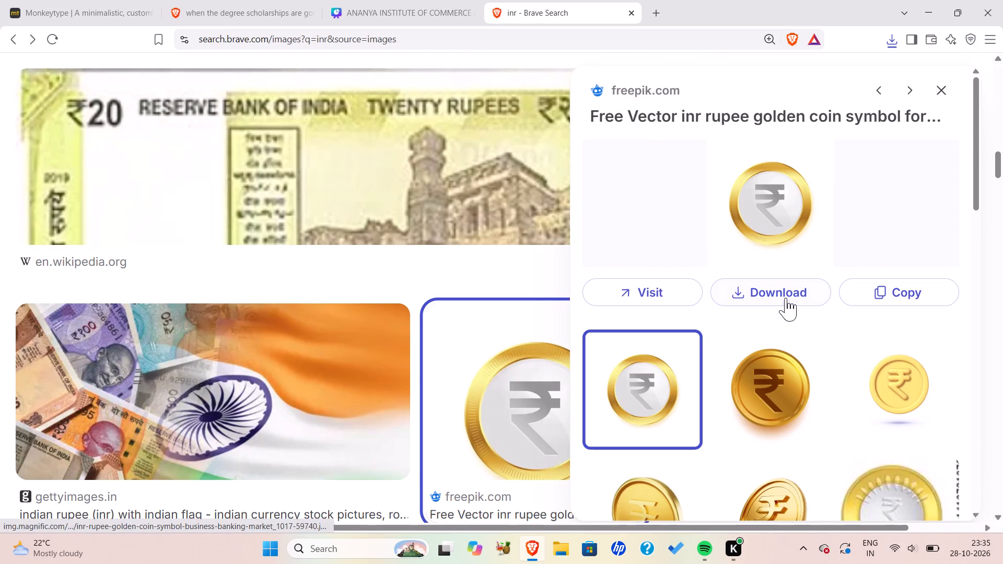
{"action": "left_click", "coordinate": [786, 297]}
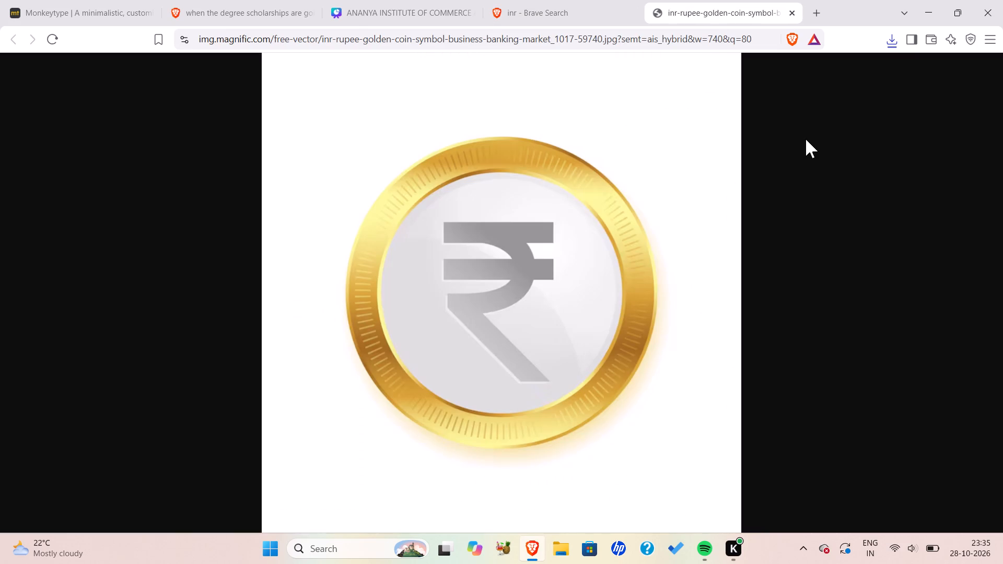
Copy the rupee coin image and paste it onto the Investment & Finance slide in the Canva presentation.
{"action": "right_click", "coordinate": [638, 129]}
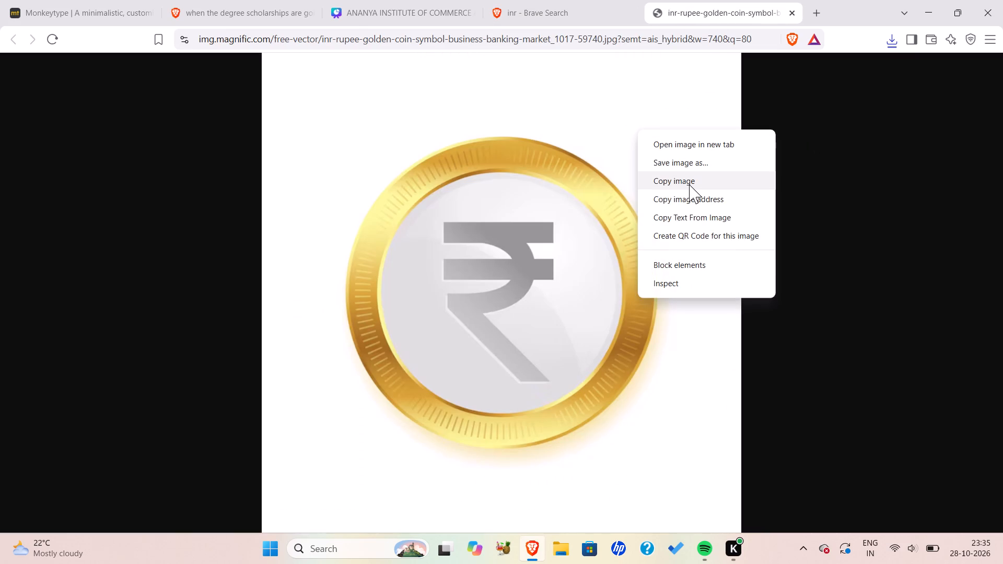
{"action": "left_click", "coordinate": [690, 184]}
{"action": "left_click", "coordinate": [536, 8]}
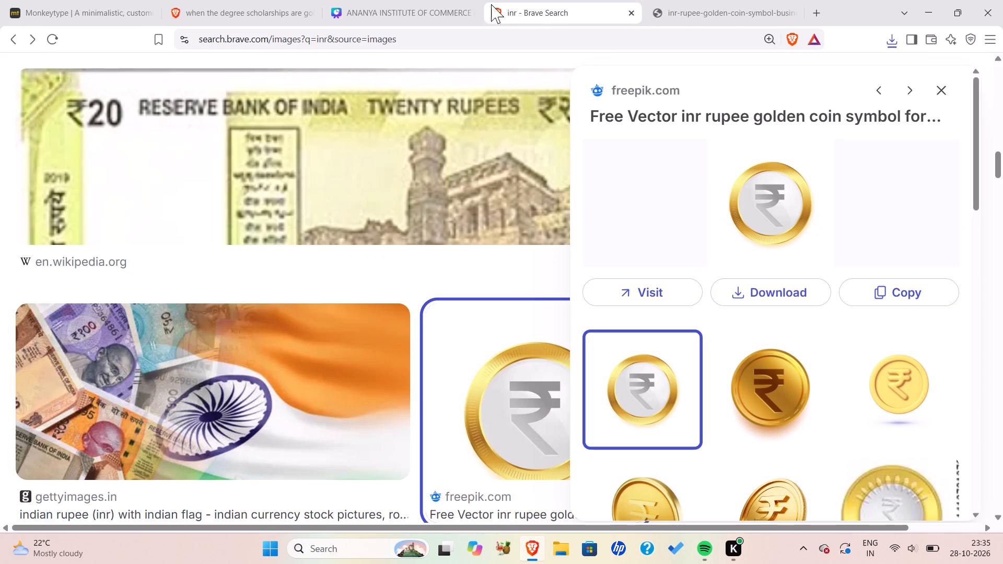
{"action": "left_click", "coordinate": [453, 2]}
{"action": "right_click", "coordinate": [663, 223]}
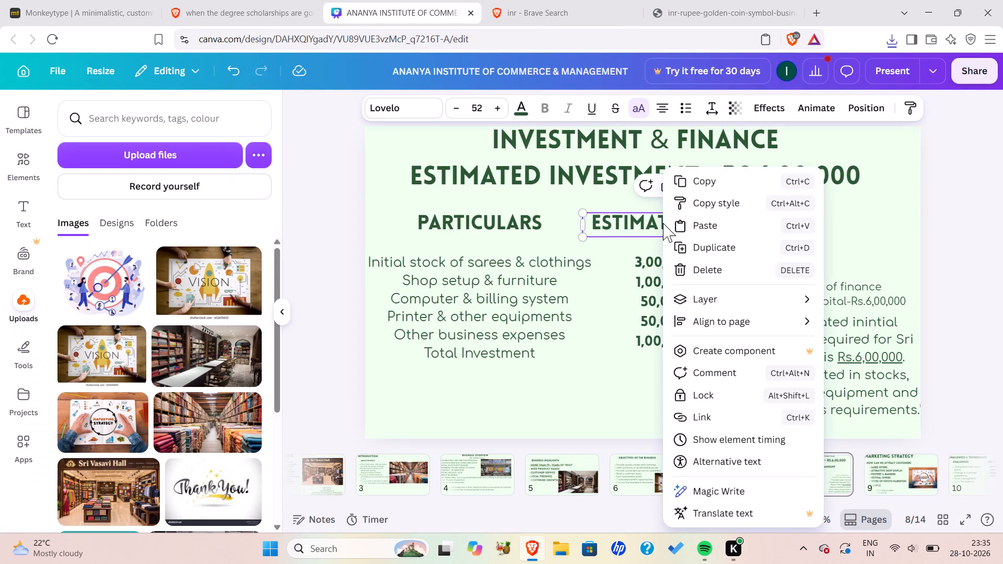
{"action": "left_click", "coordinate": [722, 220]}
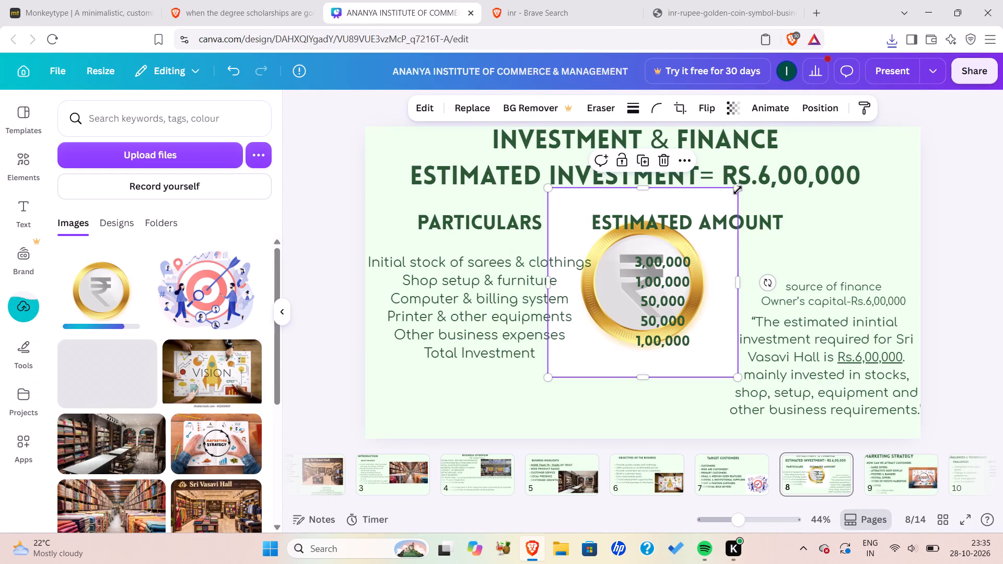
Shrink the rupee coin to about 274 by 274 and place it at the slide's bottom edge, below and between the particulars and amounts.
{"action": "left_click_drag", "start_coordinate": [739, 188], "coordinate": [629, 300]}
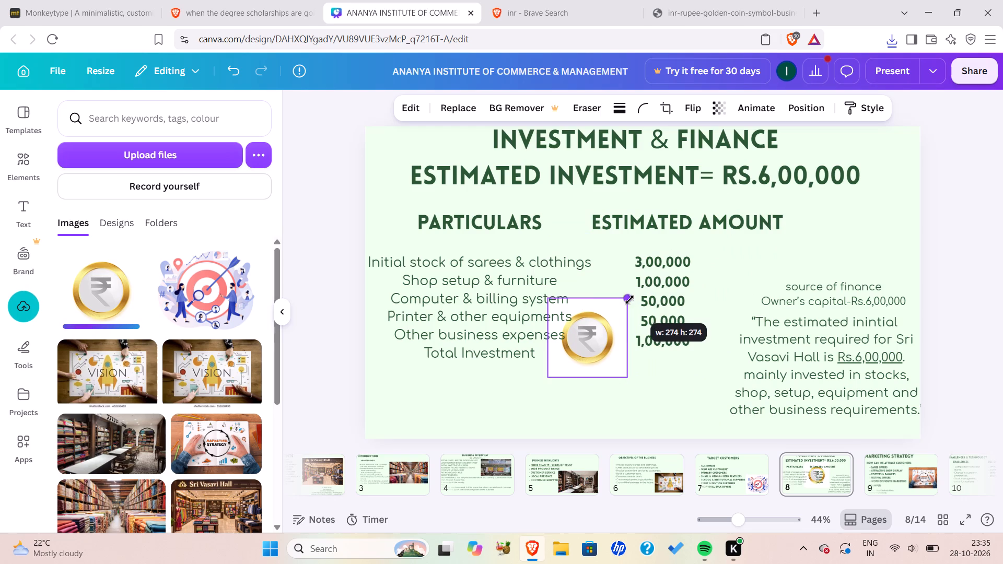
{"action": "left_click_drag", "start_coordinate": [592, 339], "coordinate": [544, 386]}
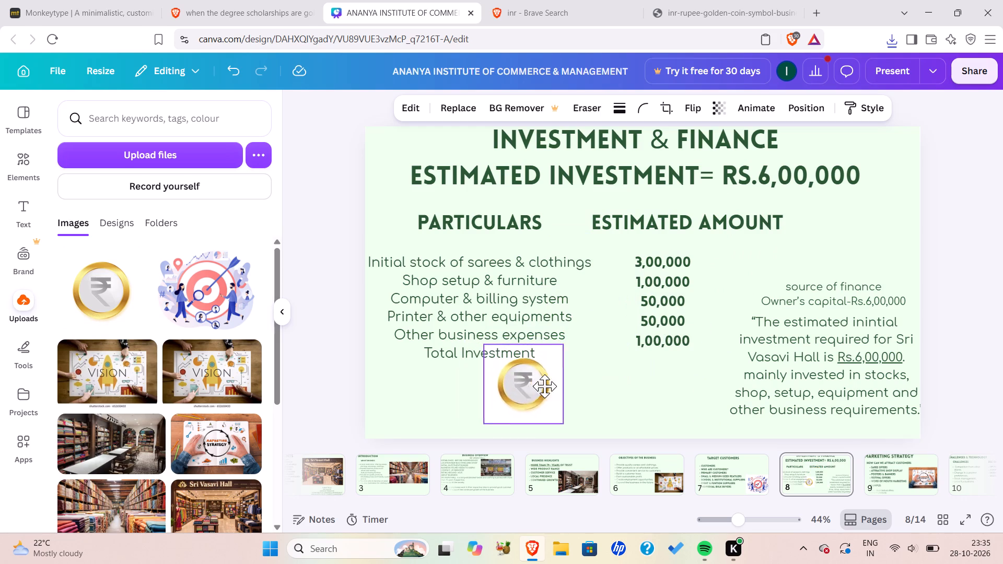
{"action": "left_click_drag", "start_coordinate": [544, 386], "coordinate": [594, 398]}
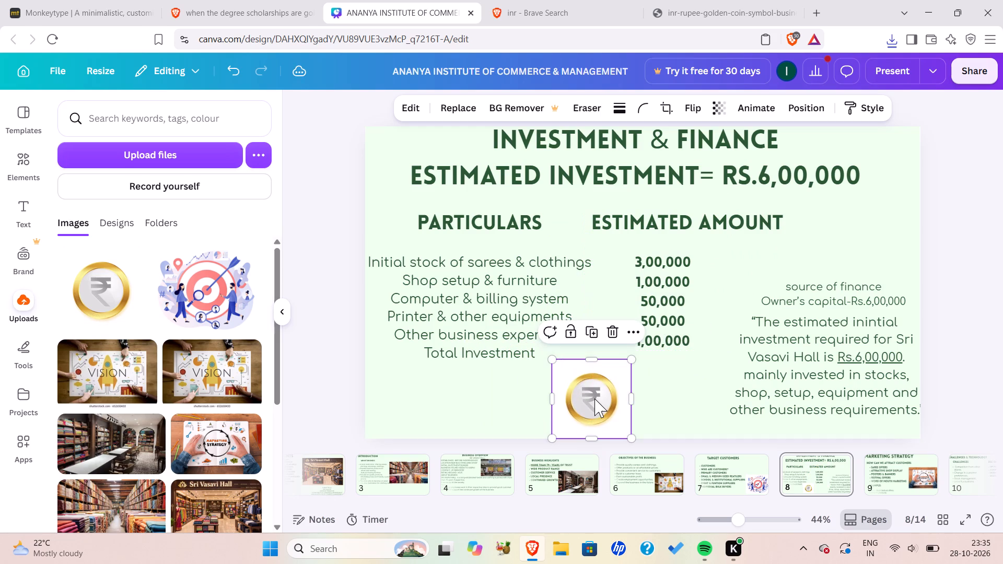
{"action": "left_click", "coordinate": [666, 385]}
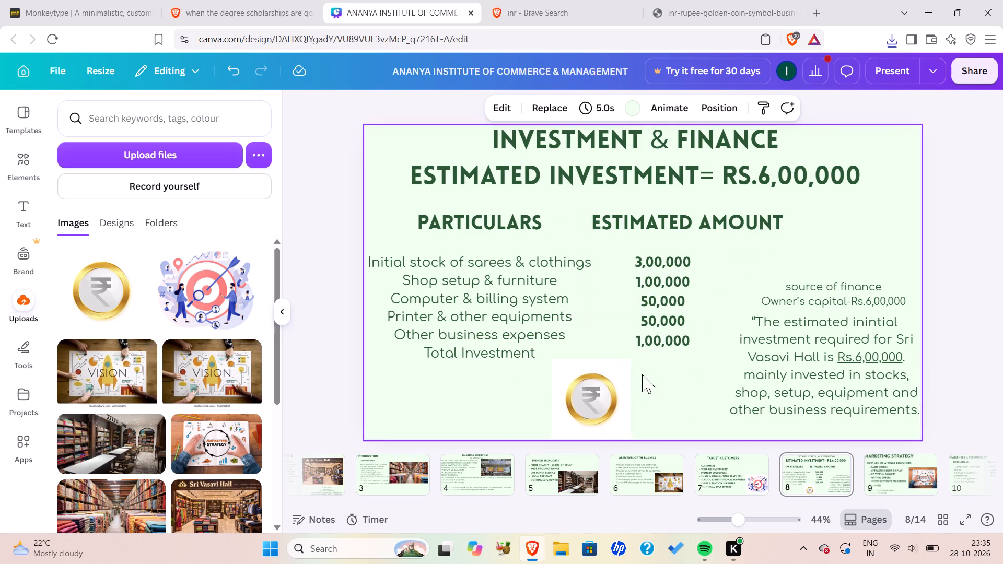
Move past the Marketing Strategy slide and open the Challenges & Technology slide, page 10.
{"action": "left_click", "coordinate": [880, 473]}
{"action": "scroll", "coordinate": [902, 469], "scroll_direction": "left", "scroll_amount": 3}
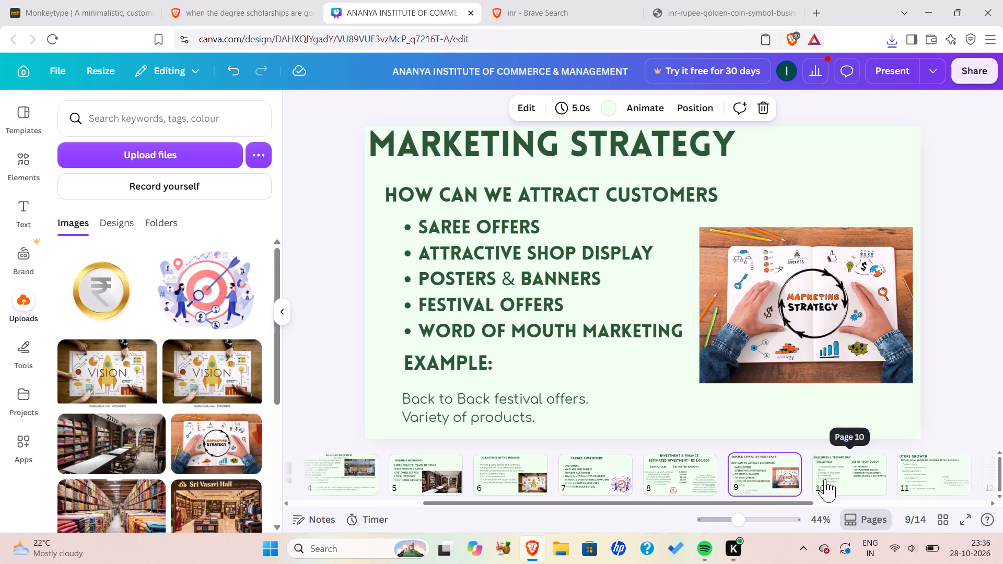
{"action": "left_click", "coordinate": [825, 479]}
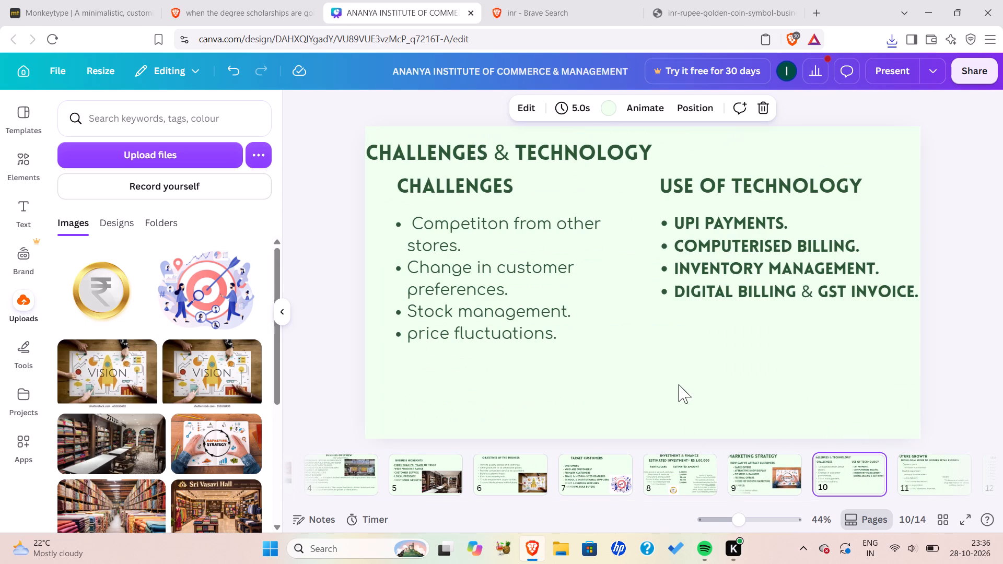
Return to the Brave search results, search the web for "challenges & technologies", and show the image results.
{"action": "left_click", "coordinate": [671, 0]}
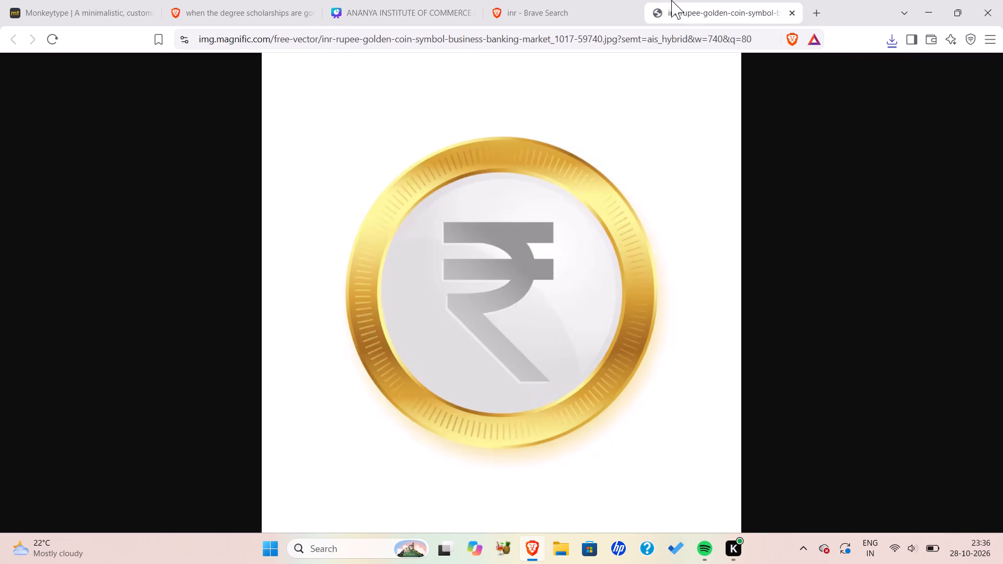
{"action": "left_click", "coordinate": [549, 10]}
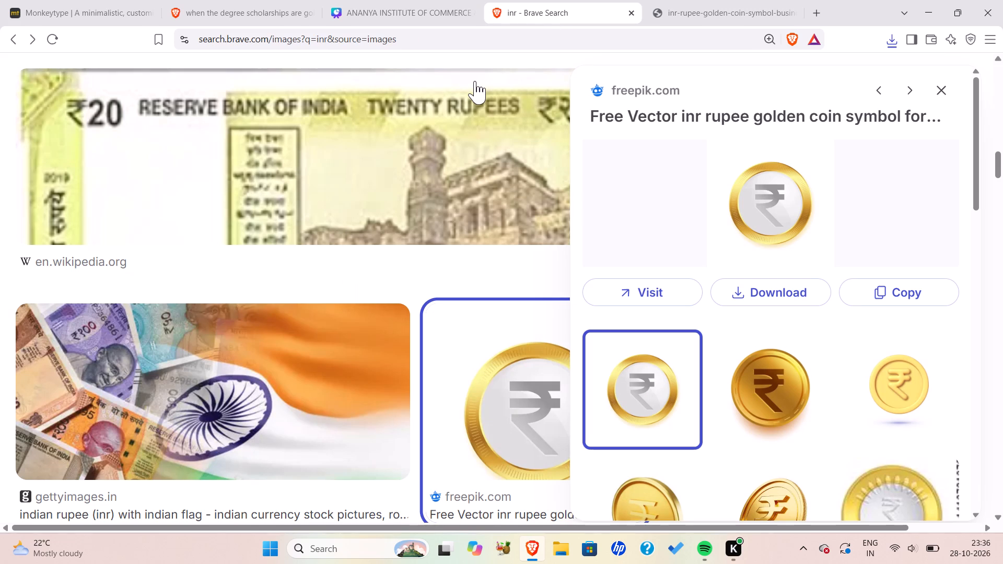
{"action": "scroll", "coordinate": [475, 81], "scroll_direction": "up", "scroll_amount": 10}
{"action": "left_click", "coordinate": [446, 30]}
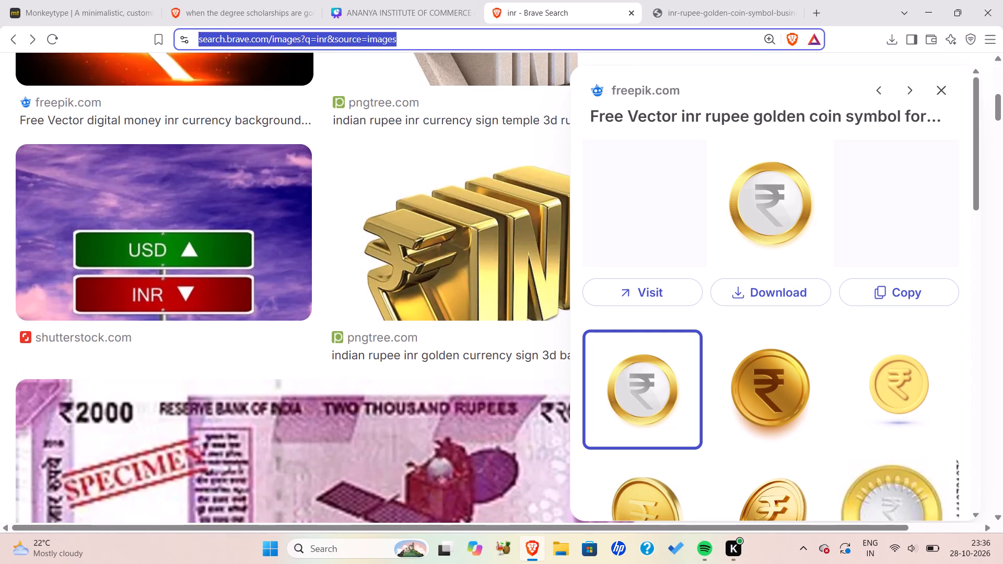
{"action": "key", "text": "BackSpace"}
{"action": "type", "text": "challenges"}
{"action": "key", "text": "space"}
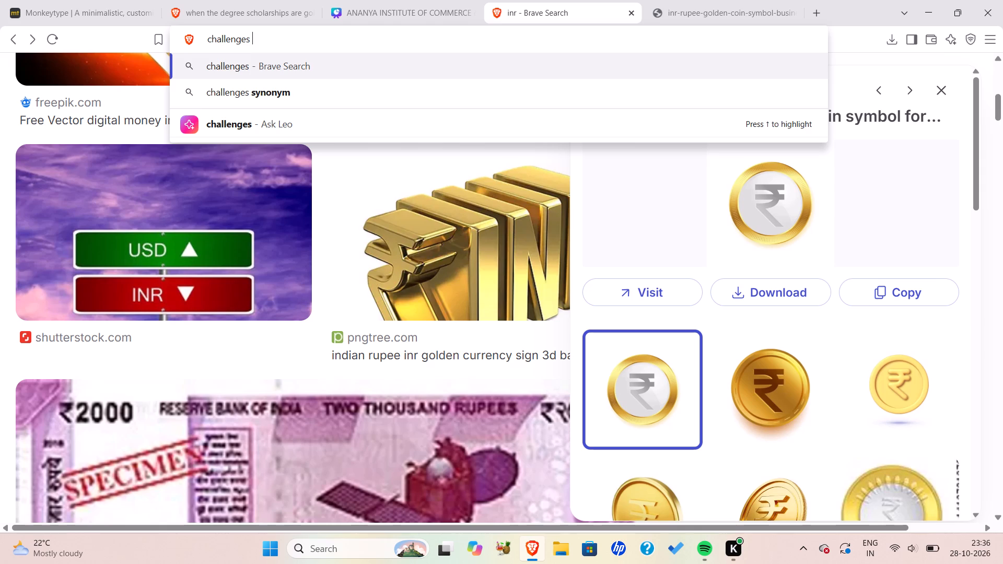
{"action": "key", "text": "BackSpace"}
{"action": "key", "text": "BackSpace"}
{"action": "type", "text": "&"}
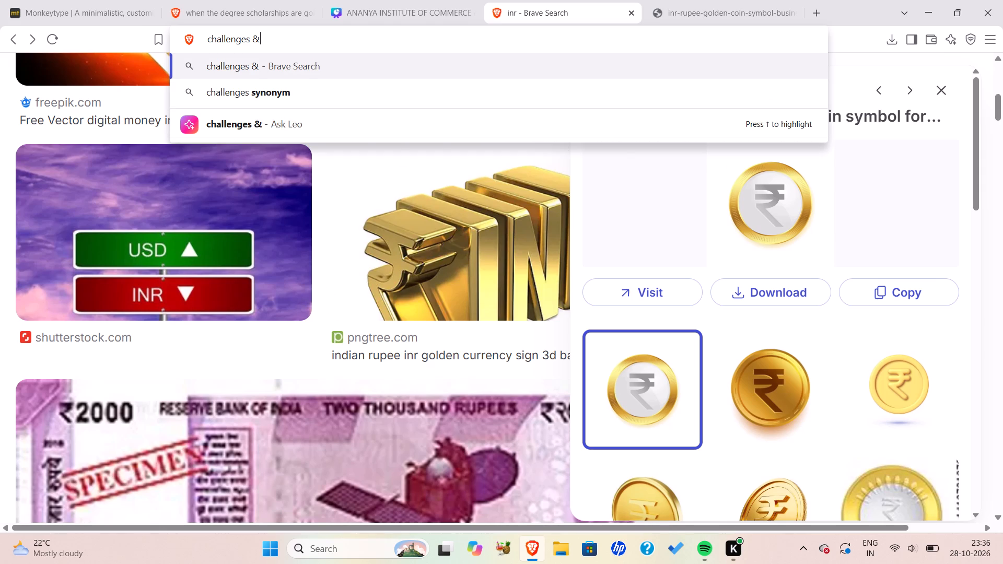
{"action": "key", "text": "space"}
{"action": "type", "text": "tech"}
{"action": "type", "text": "noo"}
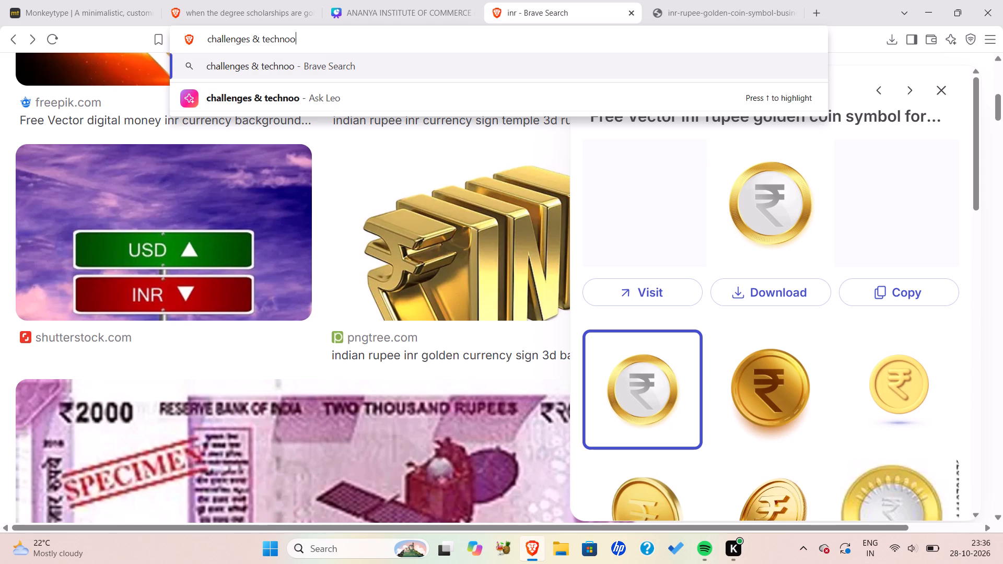
{"action": "key", "text": "BackSpace"}
{"action": "type", "text": "lo"}
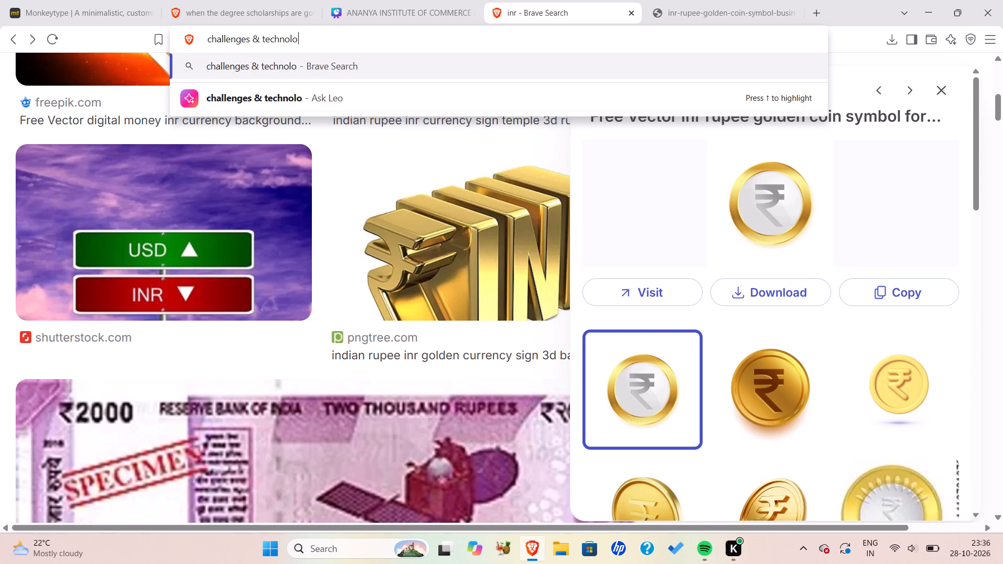
{"action": "type", "text": "gies"}
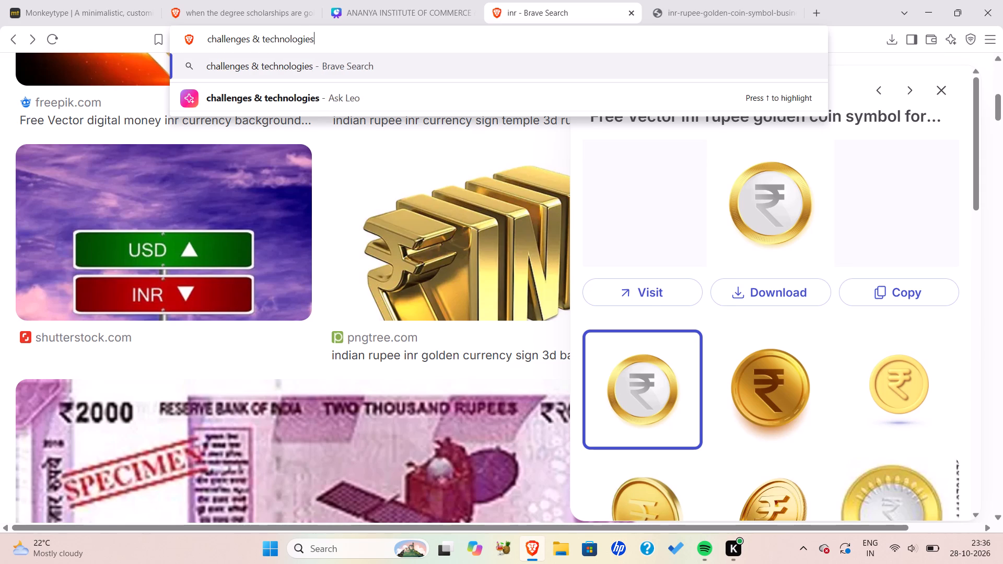
{"action": "key", "text": "Return"}
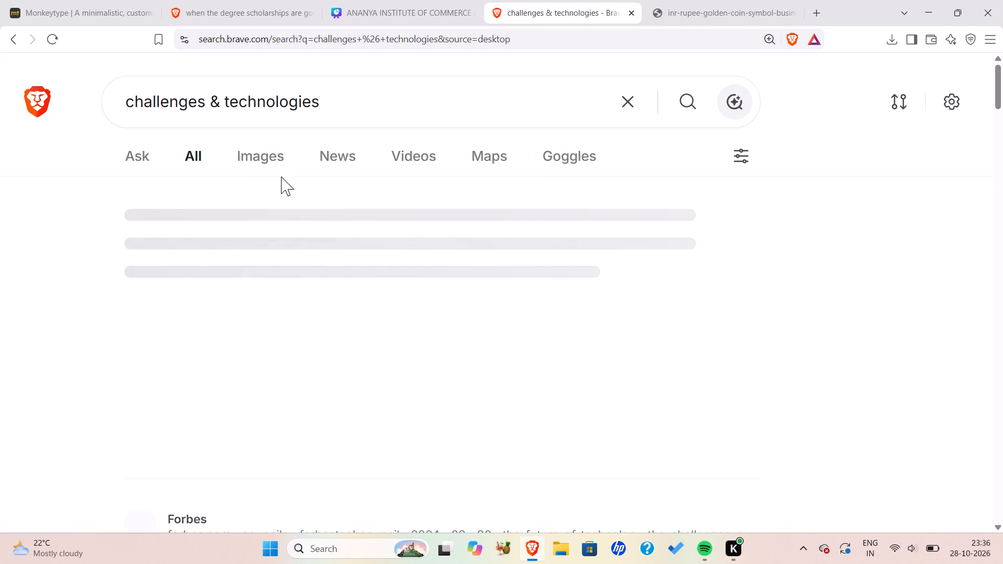
{"action": "left_click", "coordinate": [259, 151]}
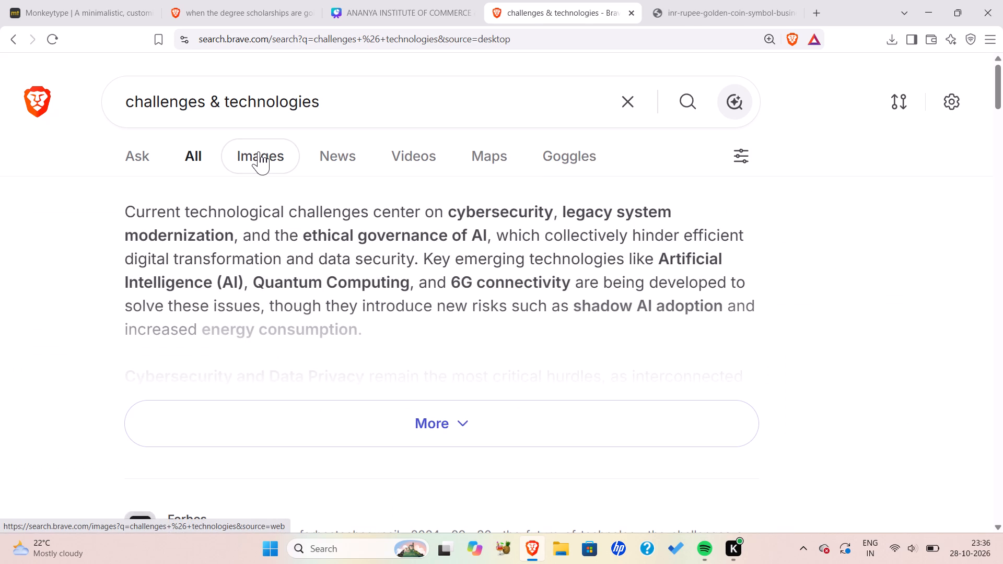
{"action": "left_click", "coordinate": [259, 151]}
{"action": "left_click", "coordinate": [259, 151]}
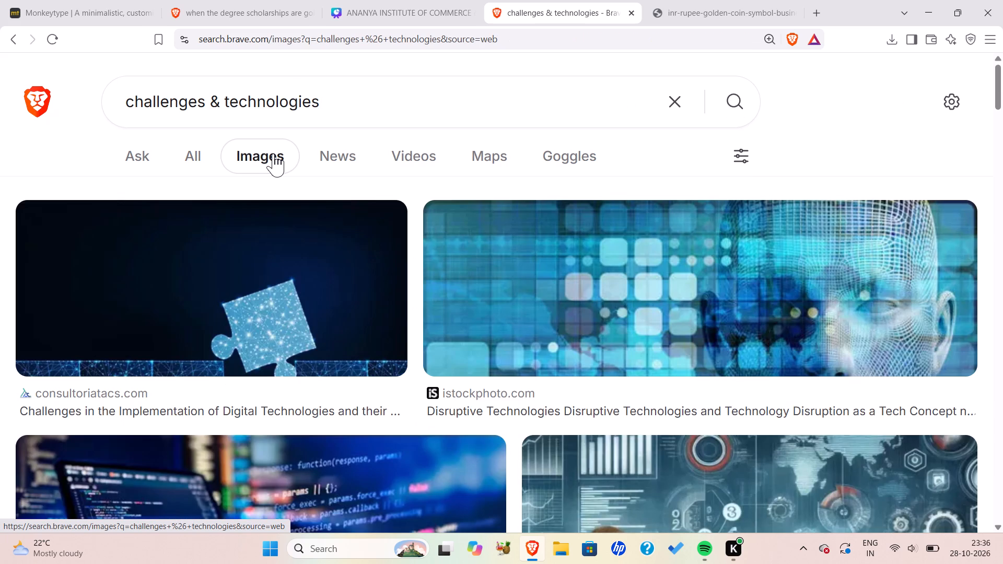
Look through the "challenges & technologies" image results for a picture that suits the Challenges & Technology slide.
{"action": "scroll", "coordinate": [273, 154], "scroll_direction": "down", "scroll_amount": 5}
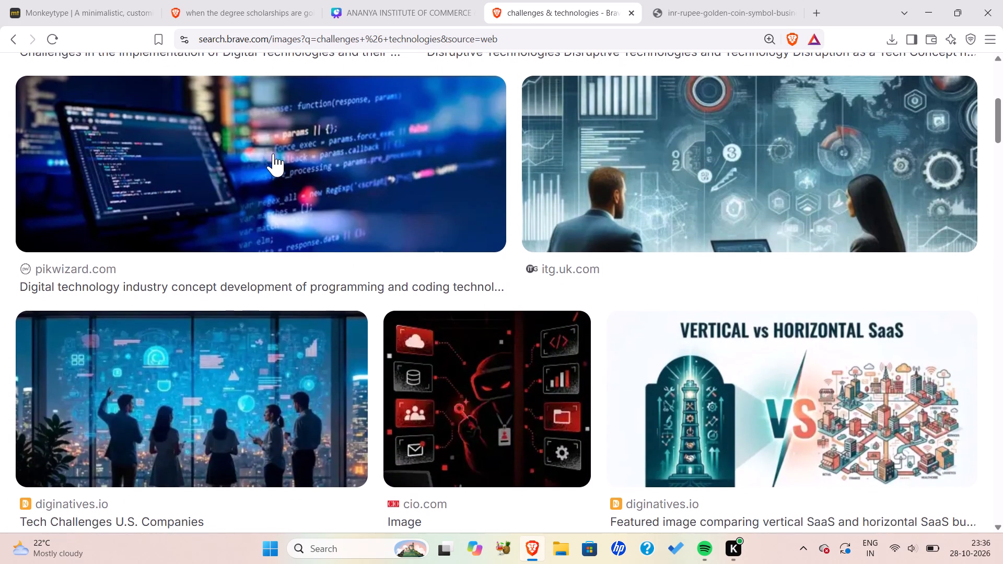
{"action": "scroll", "coordinate": [273, 154], "scroll_direction": "down", "scroll_amount": 2}
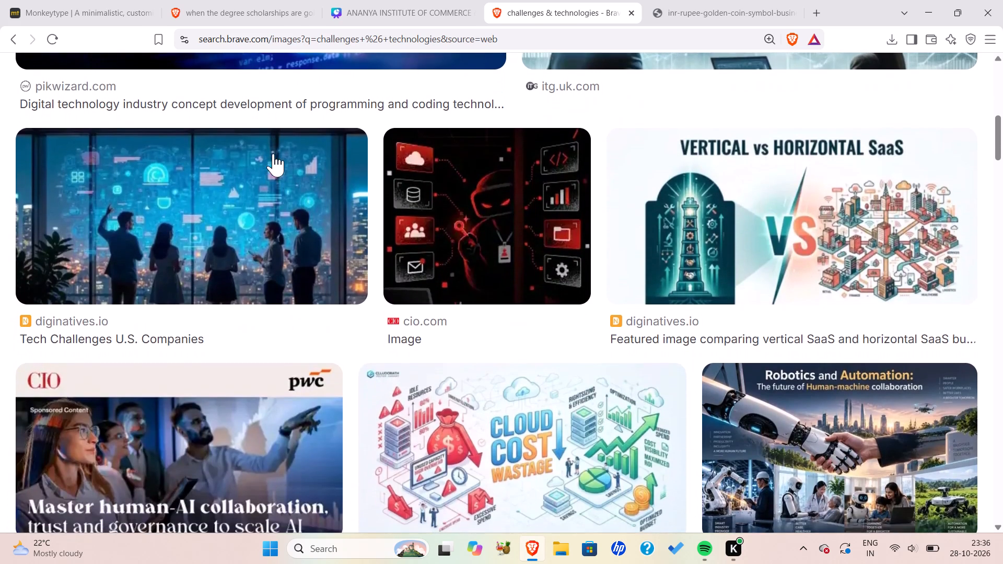
{"action": "scroll", "coordinate": [273, 154], "scroll_direction": "down", "scroll_amount": 2}
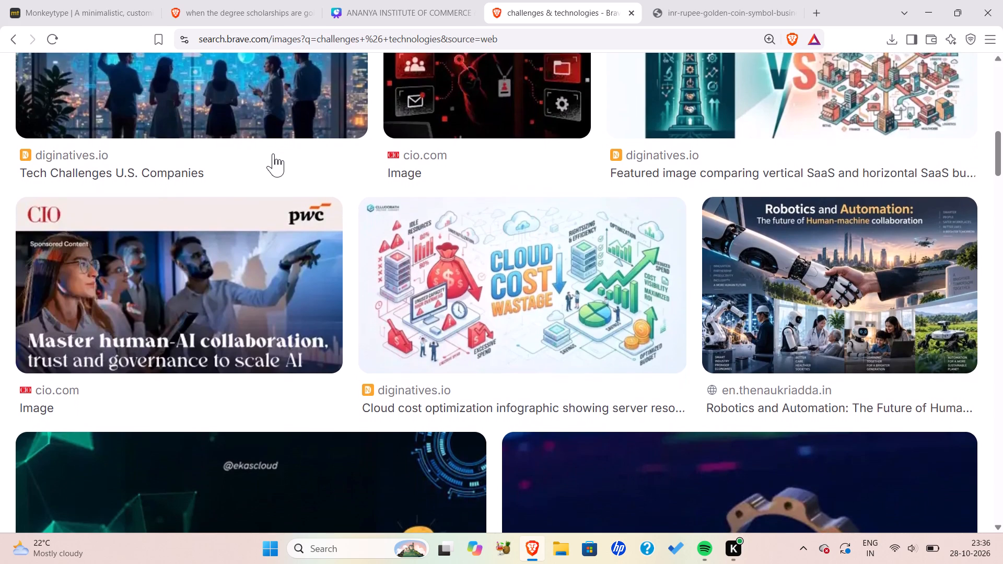
{"action": "scroll", "coordinate": [273, 154], "scroll_direction": "down", "scroll_amount": 8}
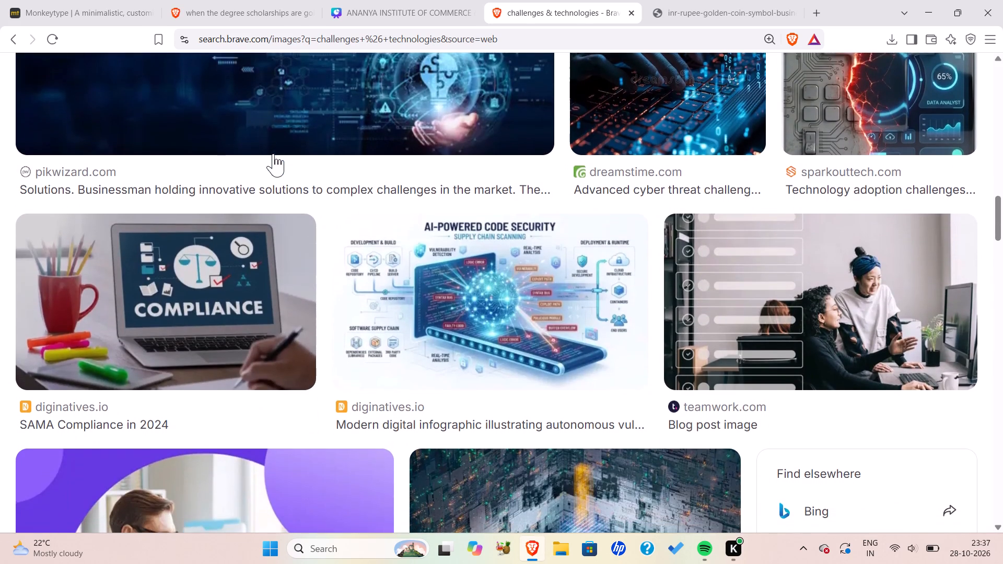
{"action": "scroll", "coordinate": [273, 154], "scroll_direction": "down", "scroll_amount": 1}
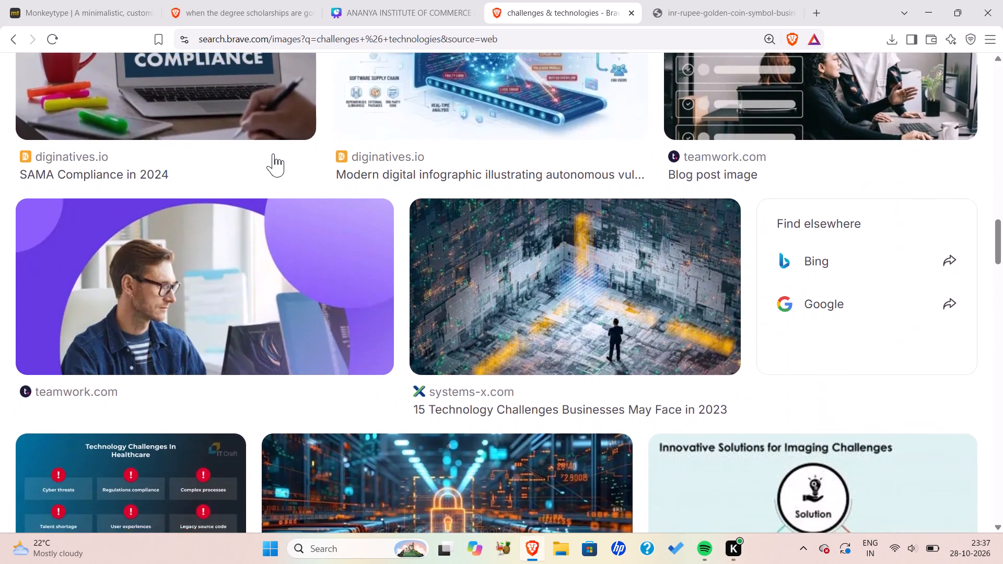
{"action": "scroll", "coordinate": [273, 154], "scroll_direction": "down", "scroll_amount": 4}
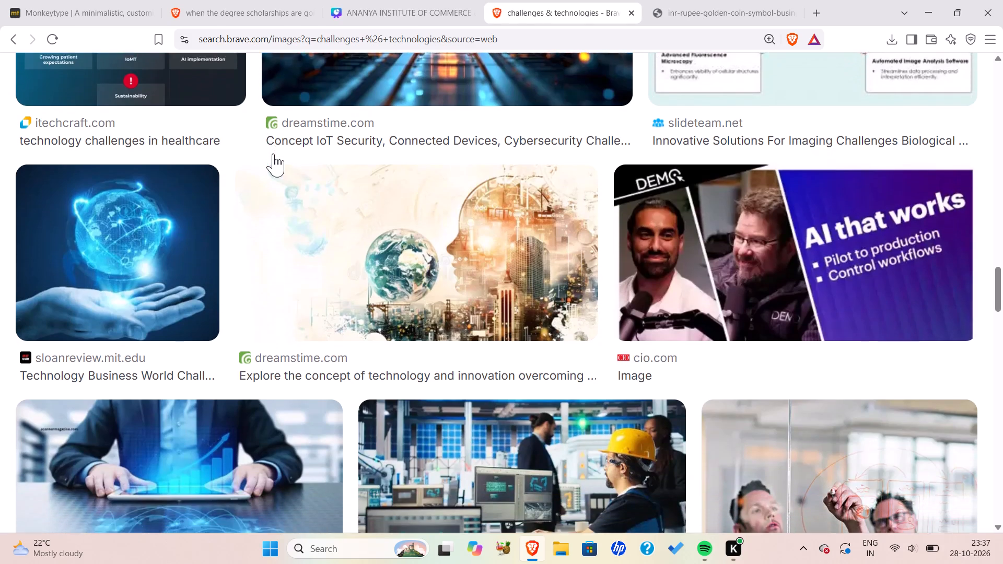
{"action": "scroll", "coordinate": [273, 154], "scroll_direction": "down", "scroll_amount": 9}
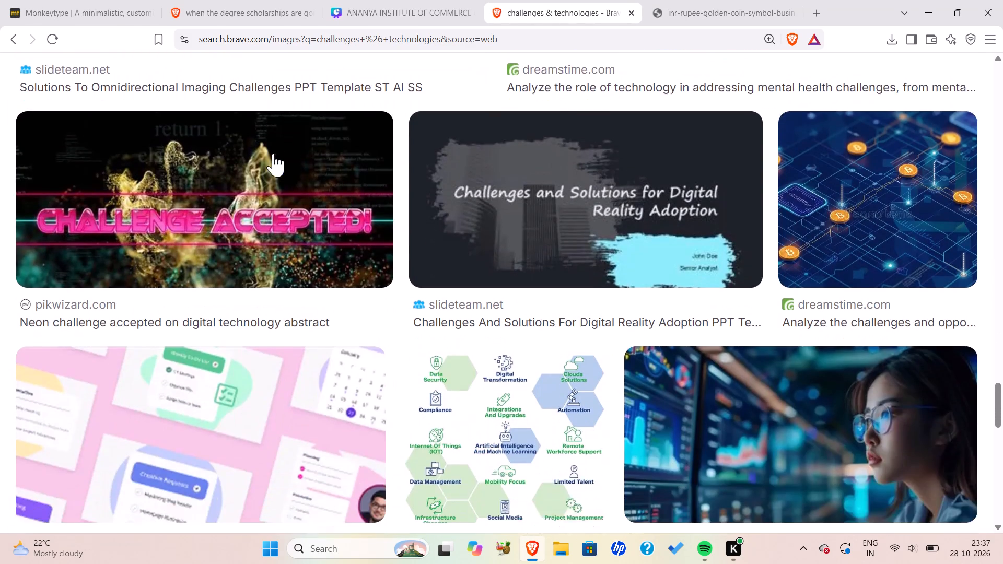
{"action": "scroll", "coordinate": [273, 154], "scroll_direction": "up", "scroll_amount": 1}
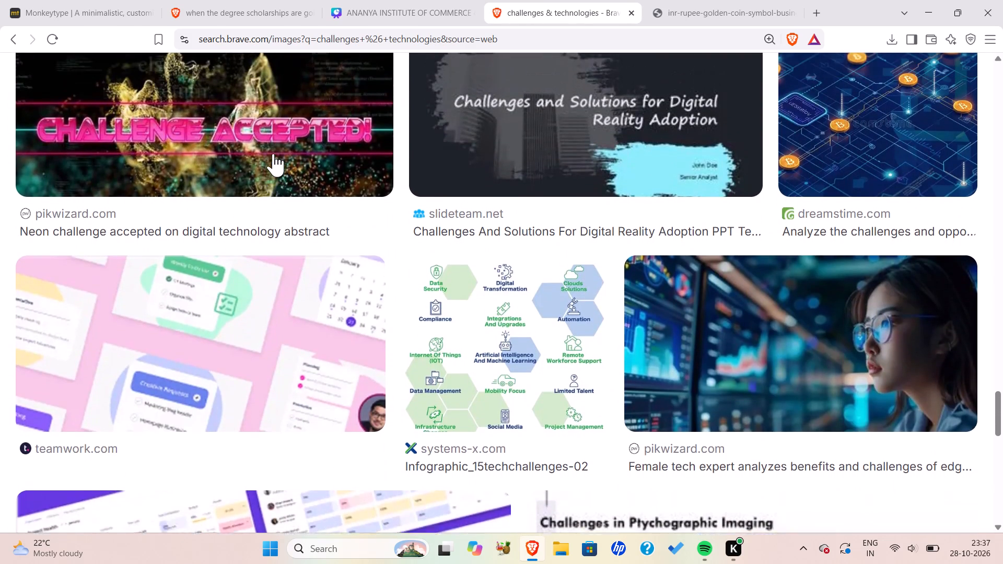
{"action": "scroll", "coordinate": [273, 154], "scroll_direction": "up", "scroll_amount": 1}
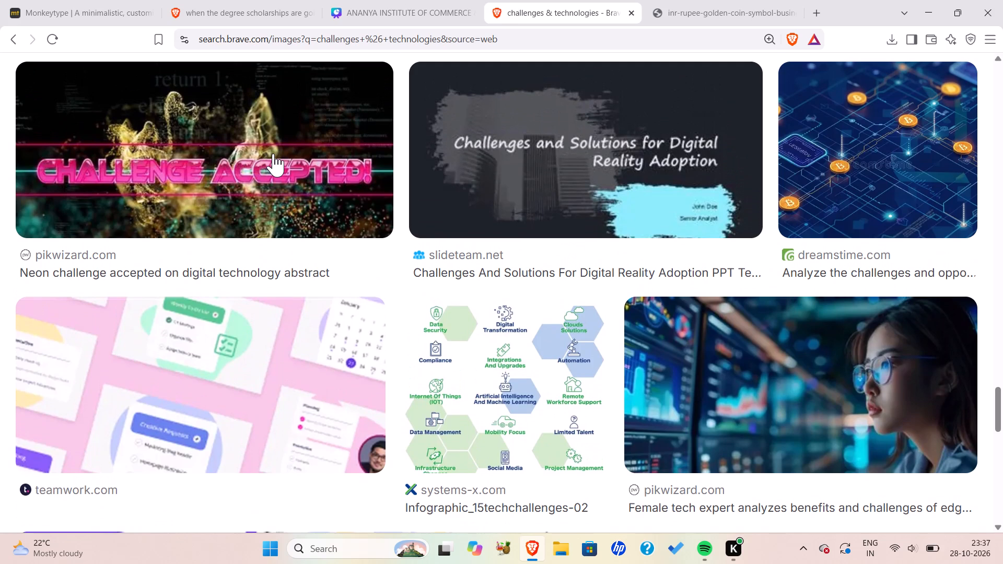
{"action": "scroll", "coordinate": [273, 154], "scroll_direction": "down", "scroll_amount": 1}
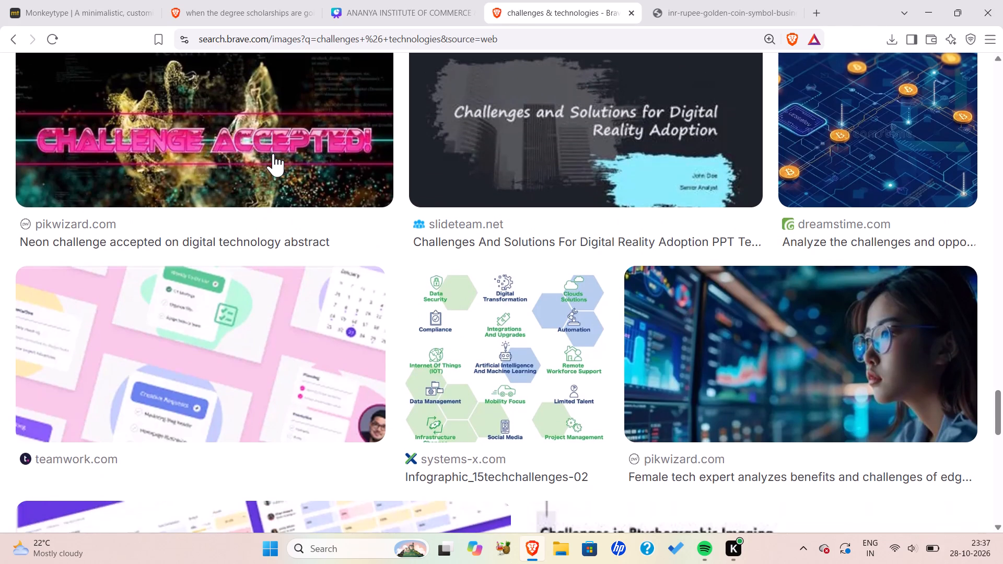
{"action": "scroll", "coordinate": [273, 154], "scroll_direction": "down", "scroll_amount": 4}
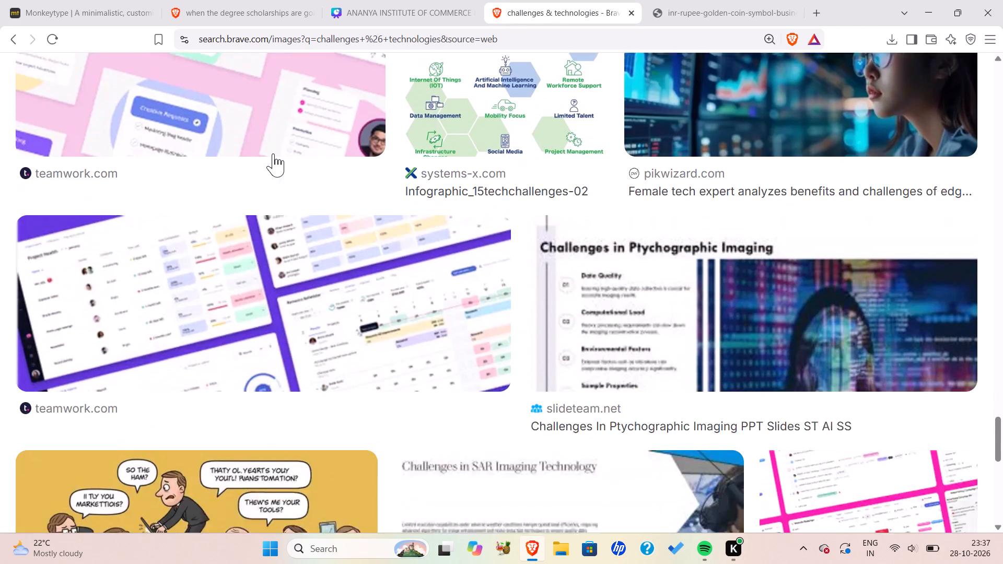
{"action": "scroll", "coordinate": [273, 154], "scroll_direction": "down", "scroll_amount": 2}
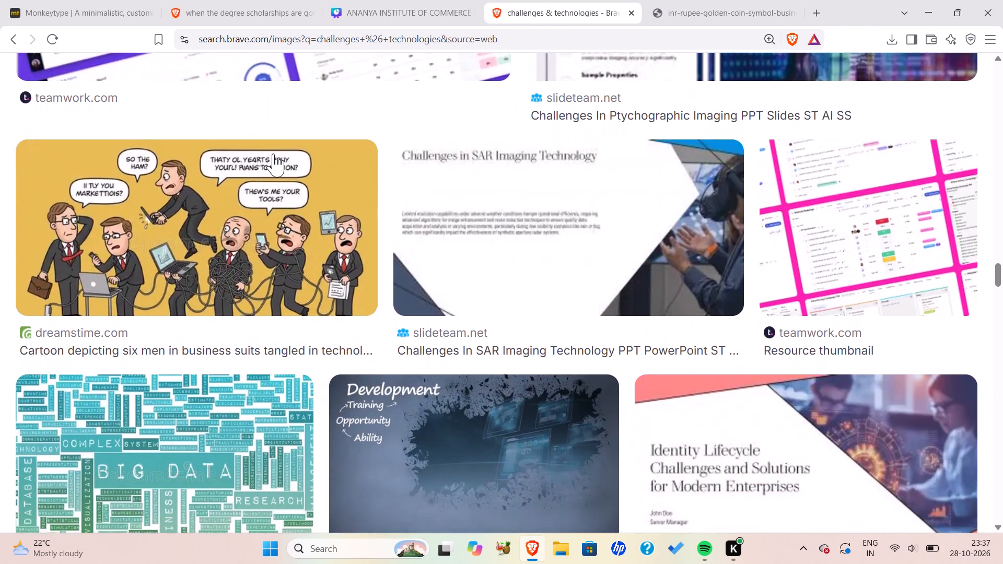
{"action": "scroll", "coordinate": [273, 154], "scroll_direction": "down", "scroll_amount": 2}
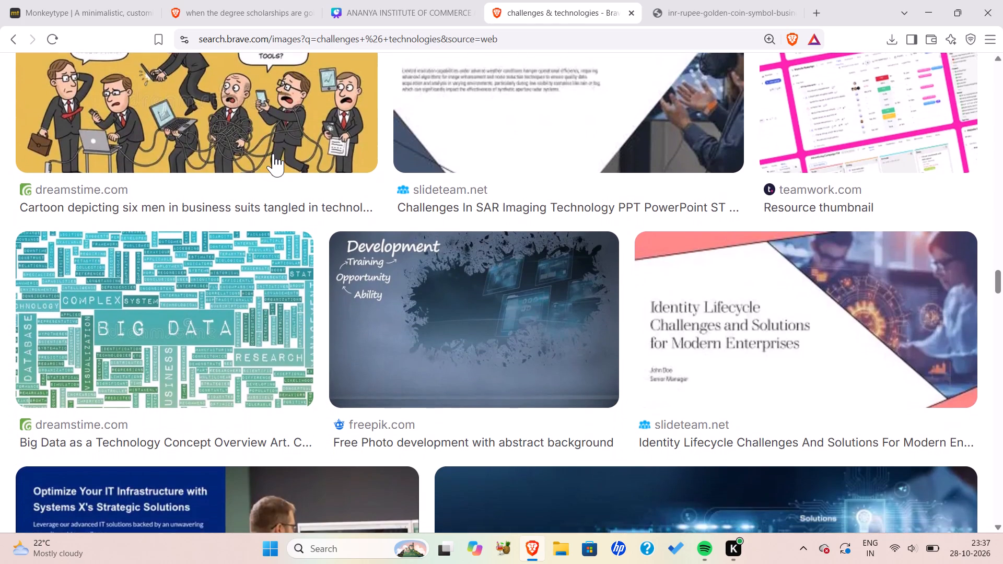
{"action": "scroll", "coordinate": [273, 154], "scroll_direction": "down", "scroll_amount": 2}
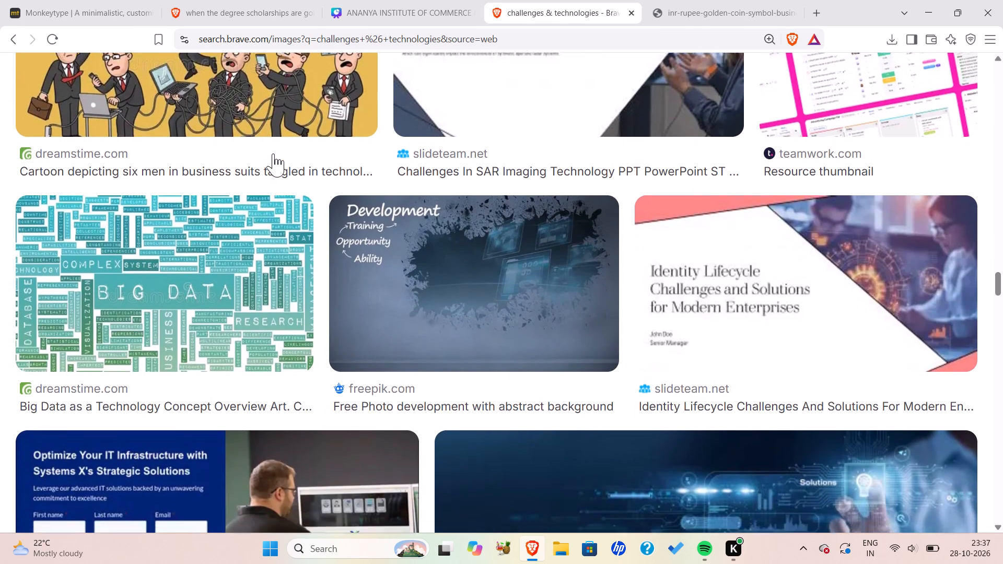
{"action": "scroll", "coordinate": [273, 154], "scroll_direction": "down", "scroll_amount": 4}
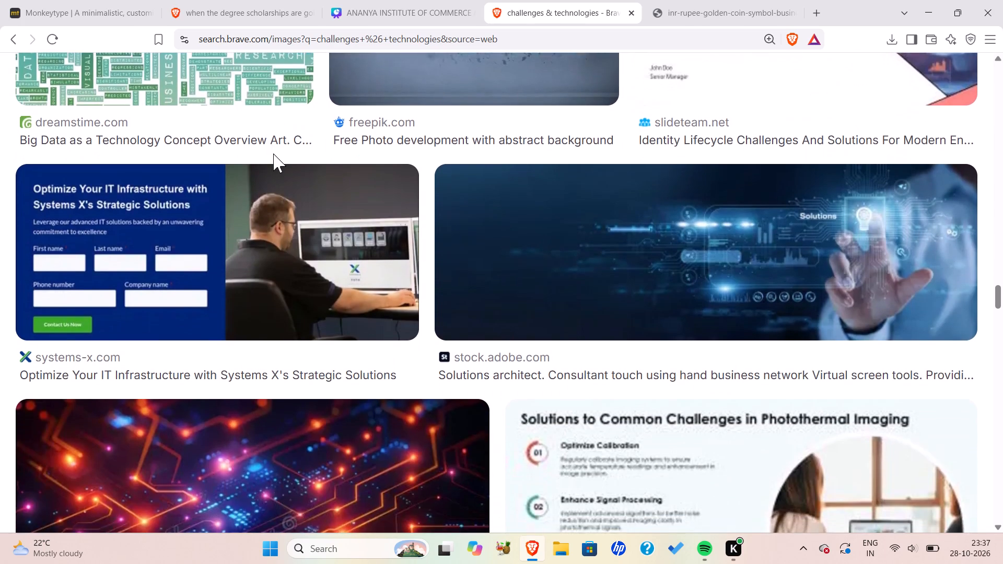
{"action": "scroll", "coordinate": [273, 154], "scroll_direction": "down", "scroll_amount": 8}
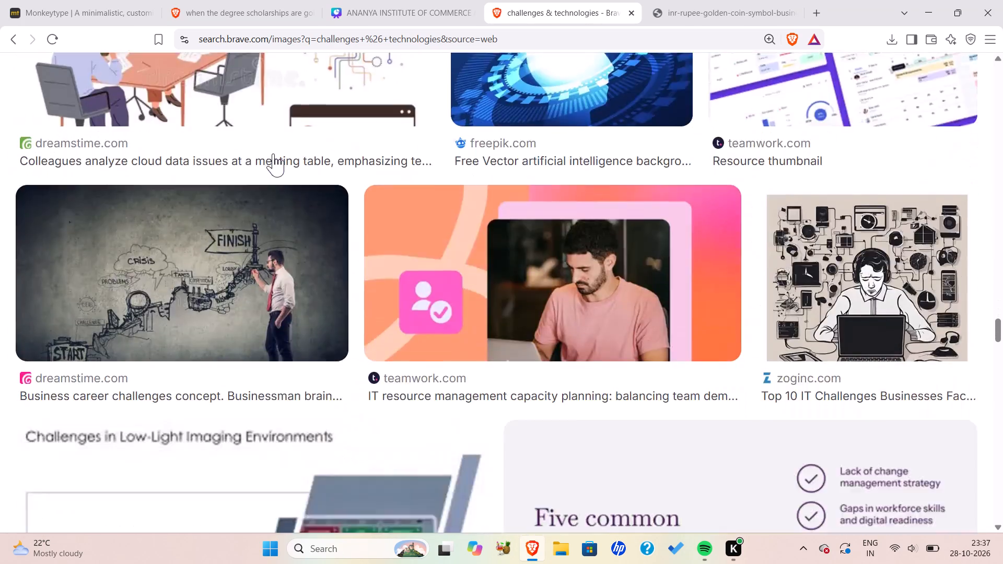
{"action": "scroll", "coordinate": [273, 154], "scroll_direction": "down", "scroll_amount": 1}
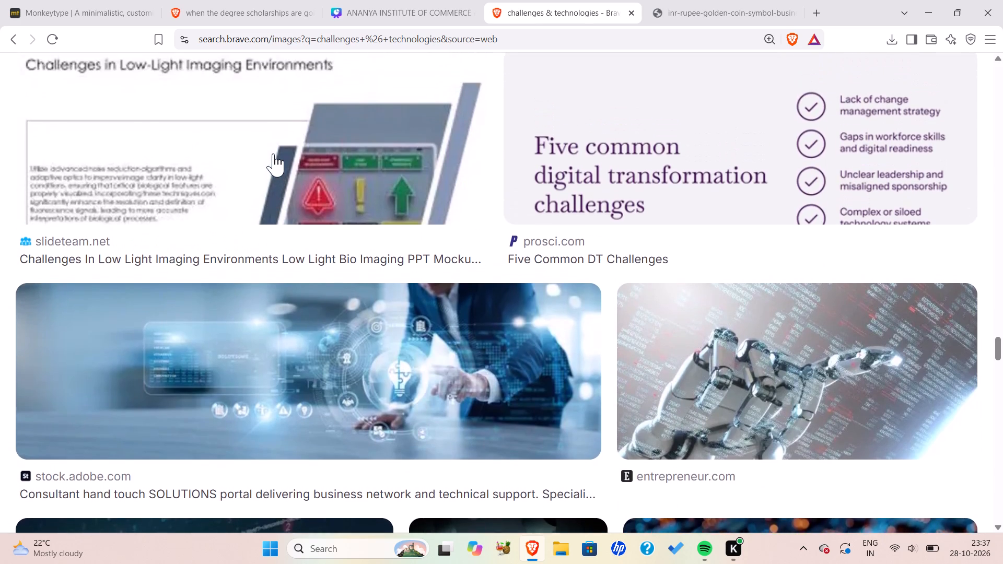
{"action": "scroll", "coordinate": [273, 154], "scroll_direction": "down", "scroll_amount": 5}
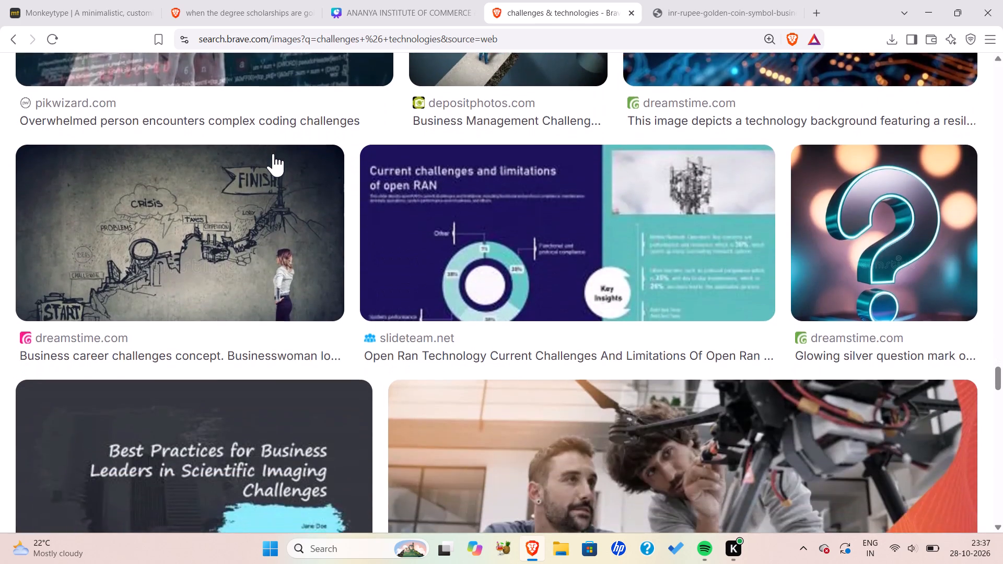
{"action": "scroll", "coordinate": [273, 154], "scroll_direction": "down", "scroll_amount": 6}
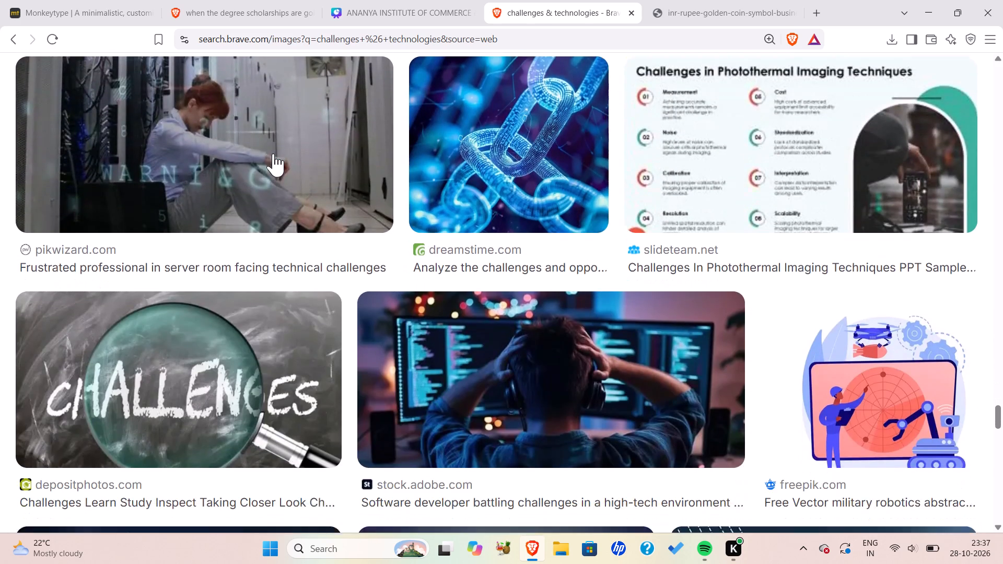
{"action": "scroll", "coordinate": [273, 154], "scroll_direction": "down", "scroll_amount": 3}
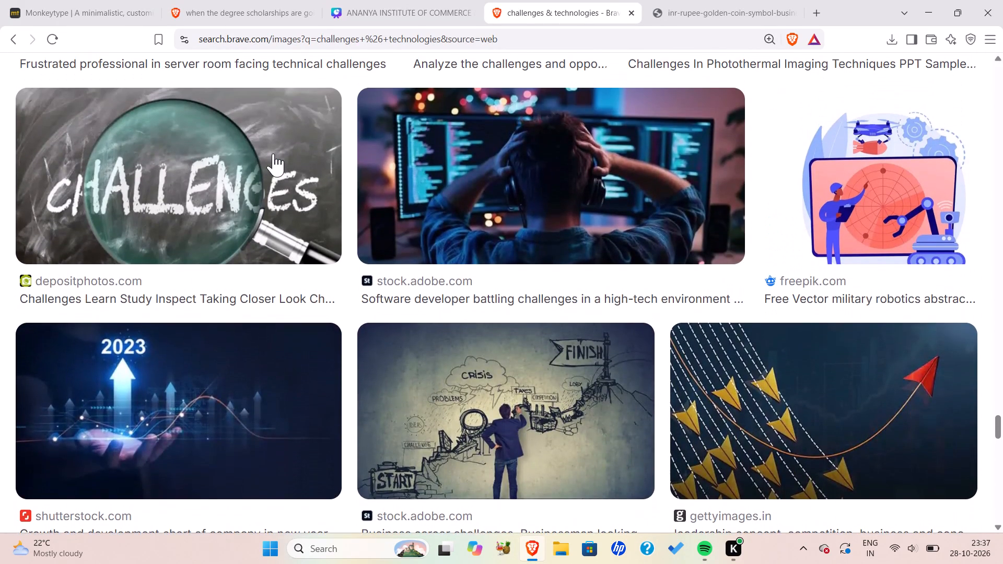
{"action": "scroll", "coordinate": [273, 154], "scroll_direction": "down", "scroll_amount": 5}
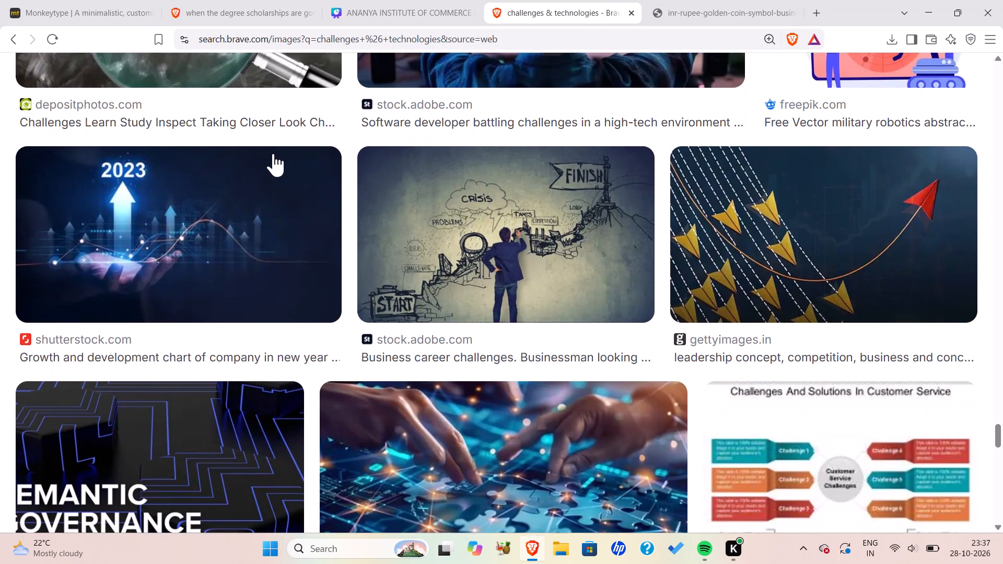
{"action": "scroll", "coordinate": [273, 154], "scroll_direction": "down", "scroll_amount": 3}
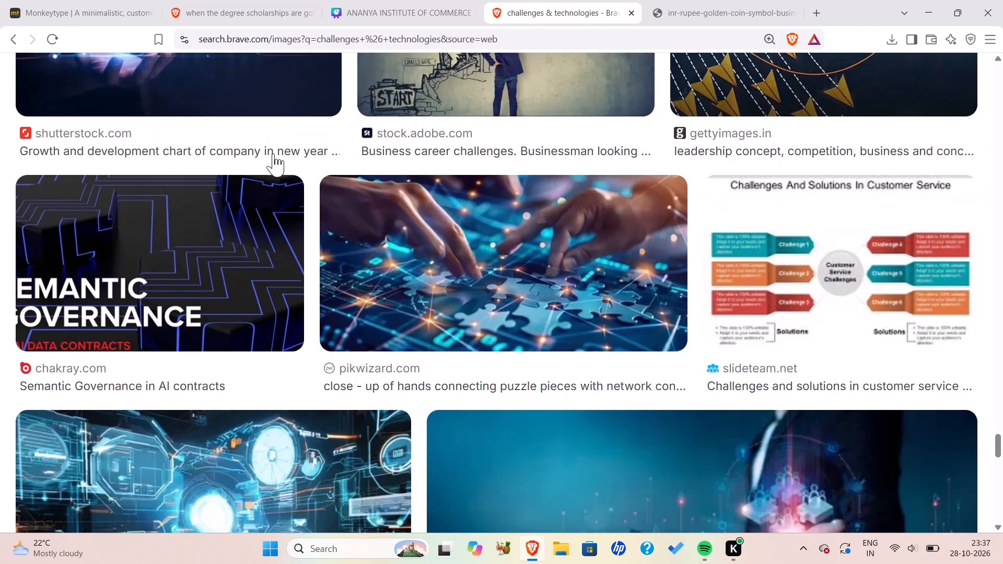
Look further through the "challenges & technologies" image results for a picture that suits the Challenges & Technology slide.
{"action": "scroll", "coordinate": [273, 154], "scroll_direction": "down", "scroll_amount": 1}
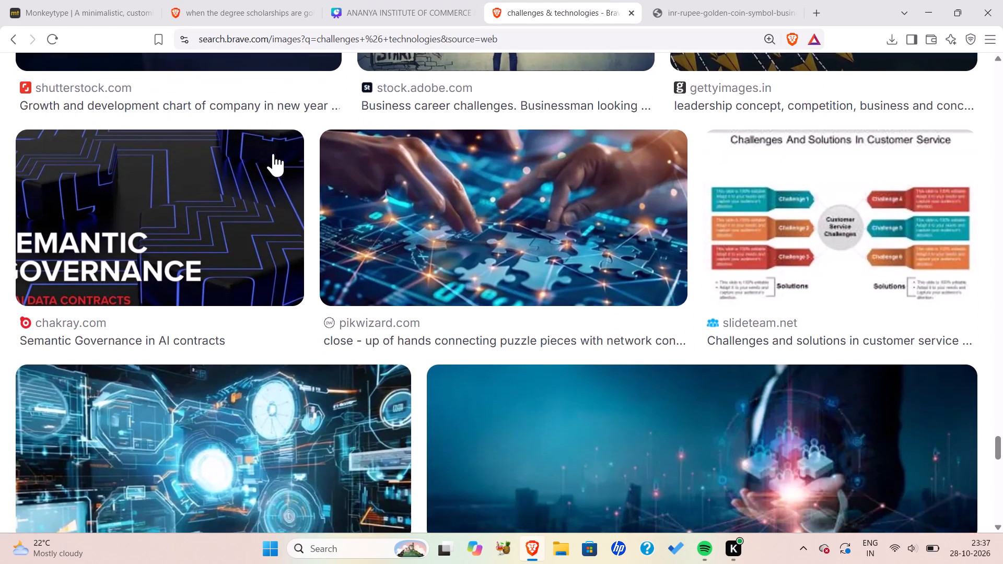
{"action": "scroll", "coordinate": [273, 154], "scroll_direction": "down", "scroll_amount": 2}
{"action": "scroll", "coordinate": [273, 154], "scroll_direction": "up", "scroll_amount": 1}
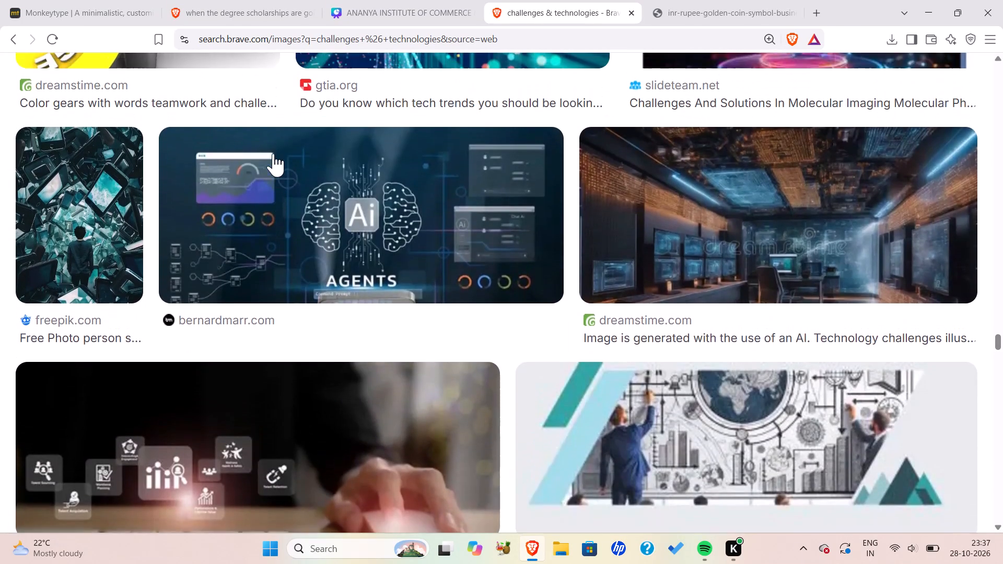
{"action": "scroll", "coordinate": [273, 154], "scroll_direction": "up", "scroll_amount": 2}
{"action": "scroll", "coordinate": [273, 154], "scroll_direction": "down", "scroll_amount": 2}
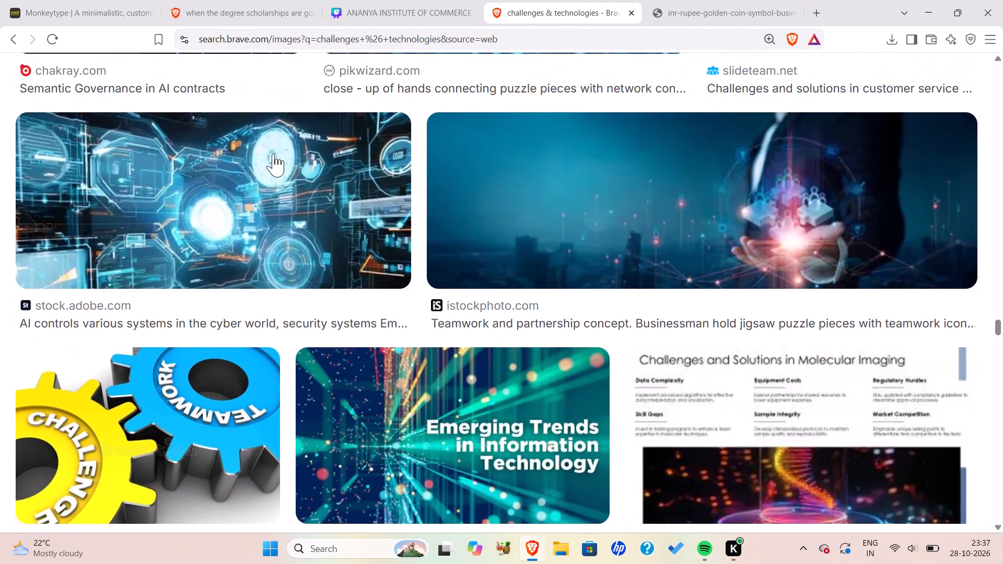
{"action": "scroll", "coordinate": [273, 154], "scroll_direction": "down", "scroll_amount": 3}
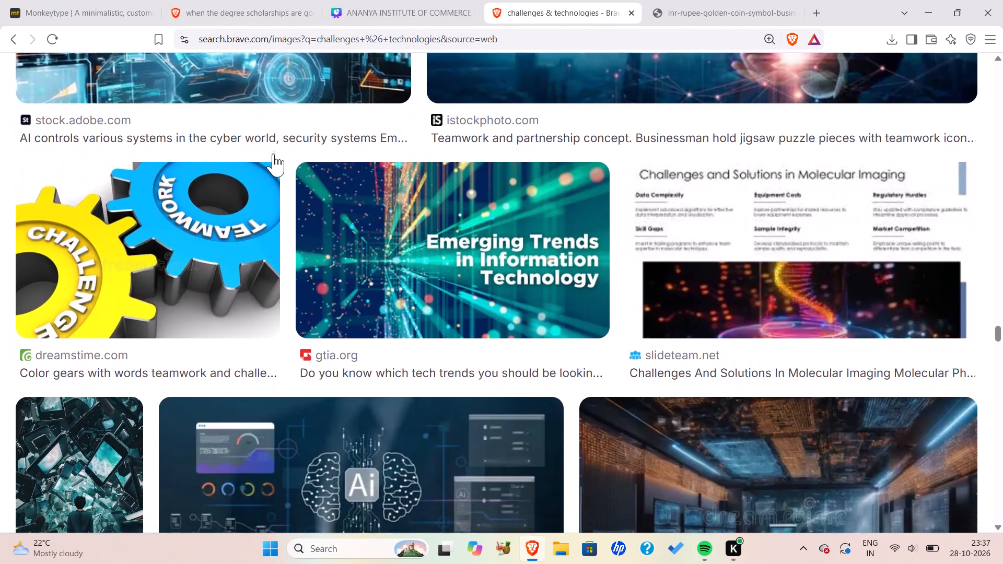
{"action": "scroll", "coordinate": [273, 154], "scroll_direction": "down", "scroll_amount": 4}
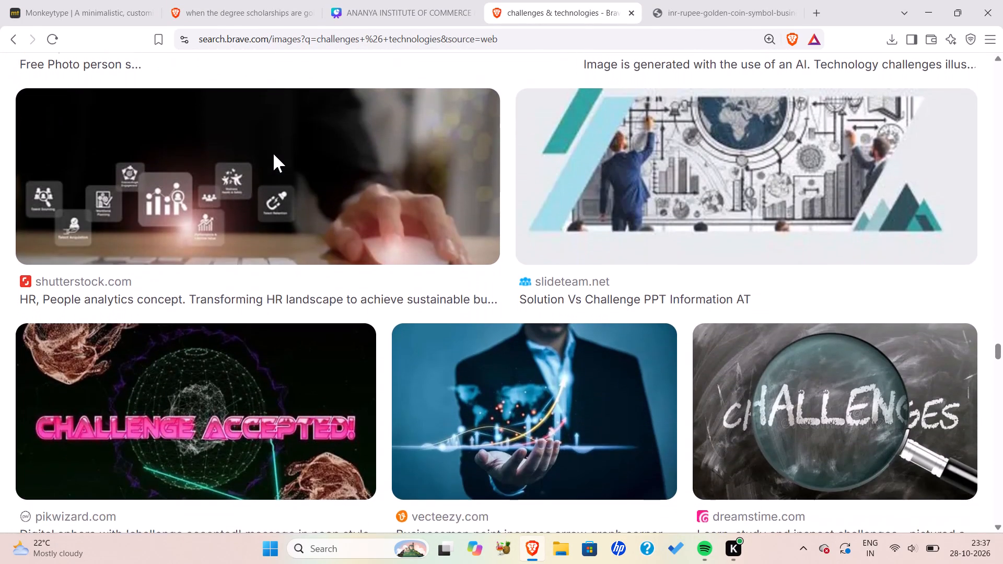
{"action": "scroll", "coordinate": [273, 154], "scroll_direction": "down", "scroll_amount": 2}
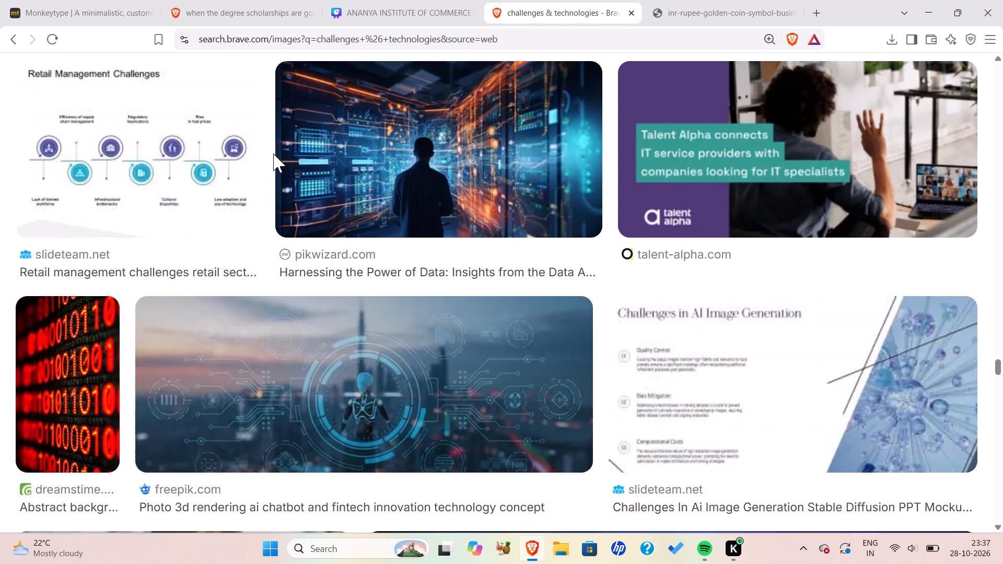
{"action": "scroll", "coordinate": [273, 154], "scroll_direction": "down", "scroll_amount": 4}
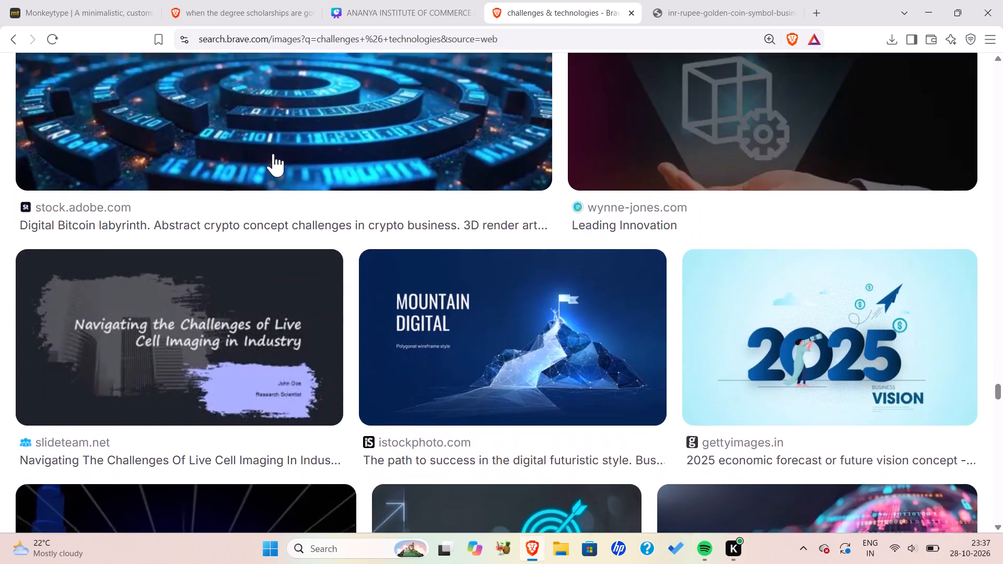
{"action": "scroll", "coordinate": [273, 154], "scroll_direction": "down", "scroll_amount": 4}
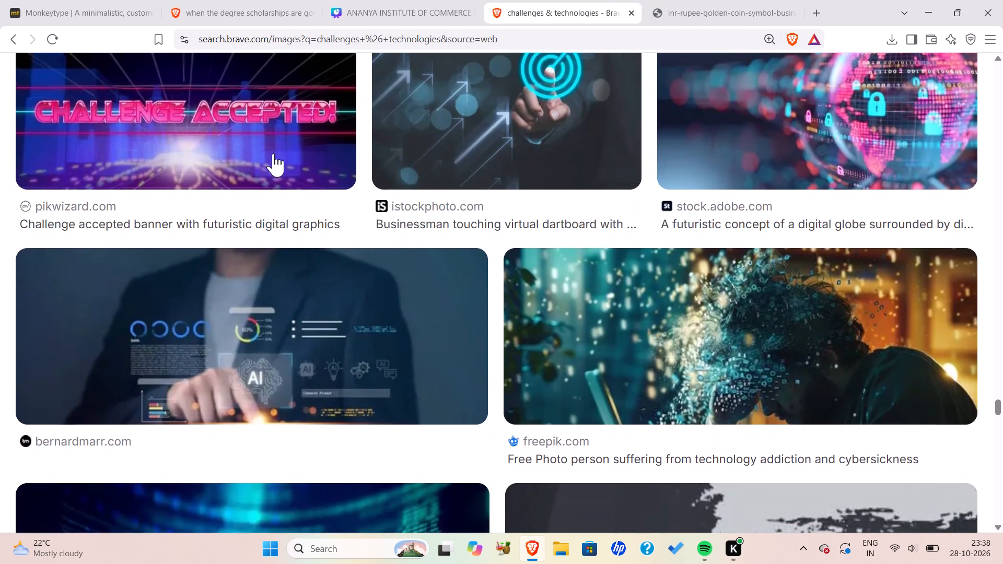
{"action": "scroll", "coordinate": [273, 154], "scroll_direction": "down", "scroll_amount": 3}
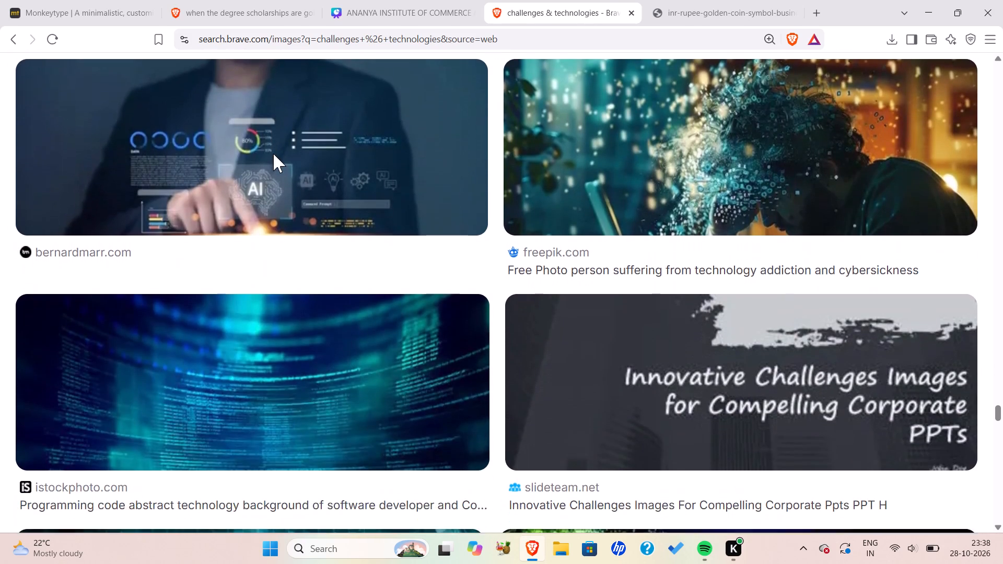
{"action": "scroll", "coordinate": [273, 154], "scroll_direction": "down", "scroll_amount": 1}
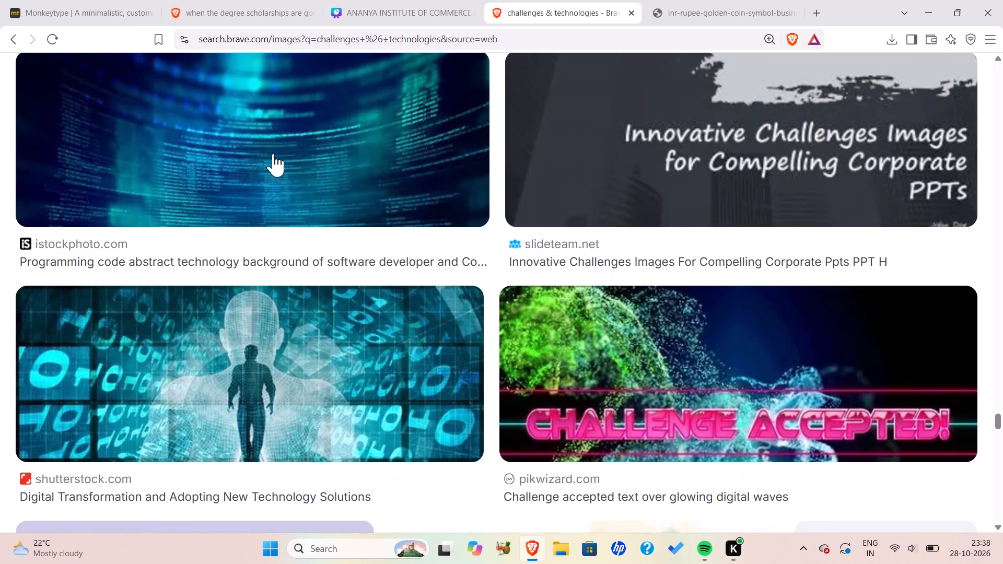
{"action": "scroll", "coordinate": [273, 154], "scroll_direction": "down", "scroll_amount": 7}
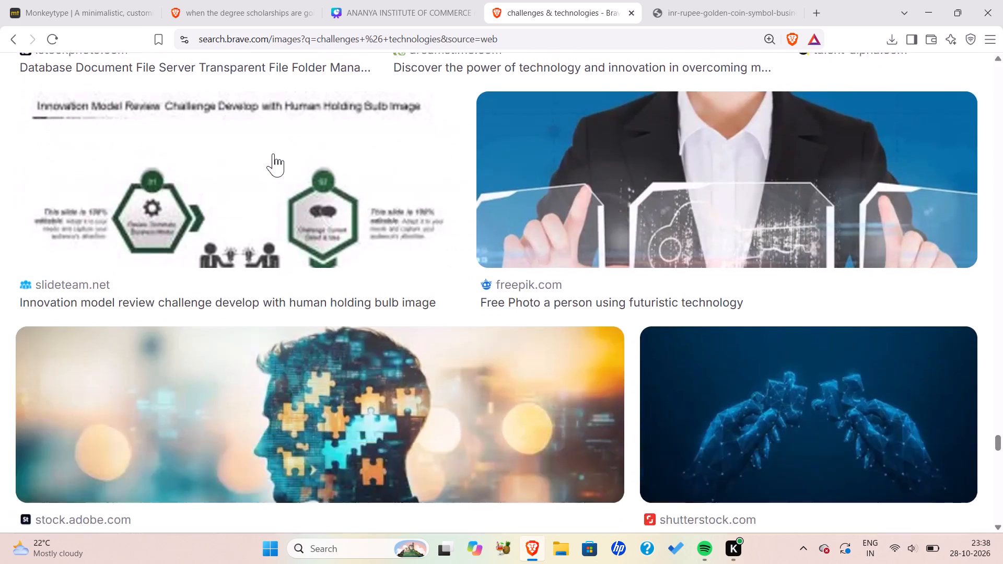
{"action": "scroll", "coordinate": [273, 154], "scroll_direction": "down", "scroll_amount": 9}
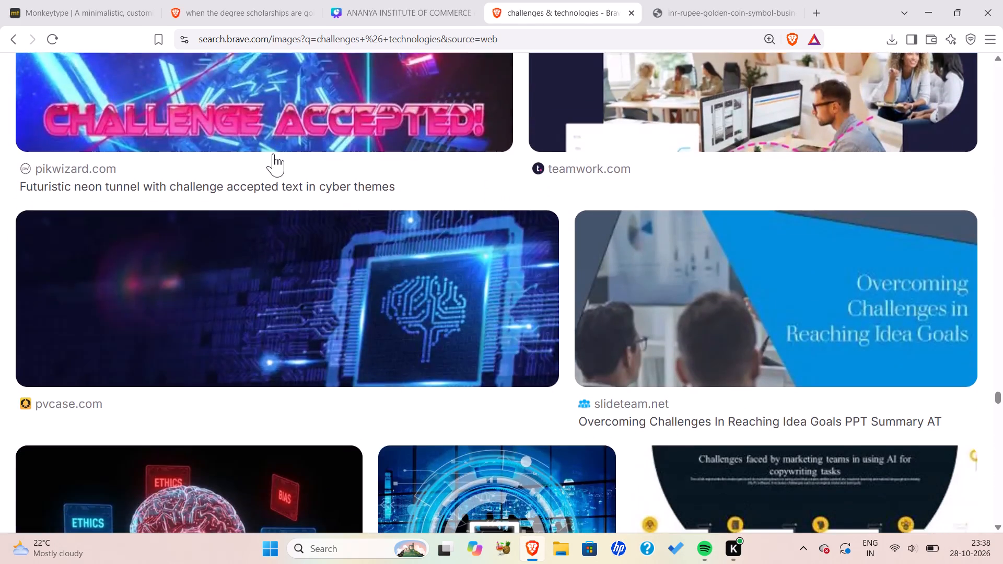
{"action": "scroll", "coordinate": [273, 154], "scroll_direction": "down", "scroll_amount": 11}
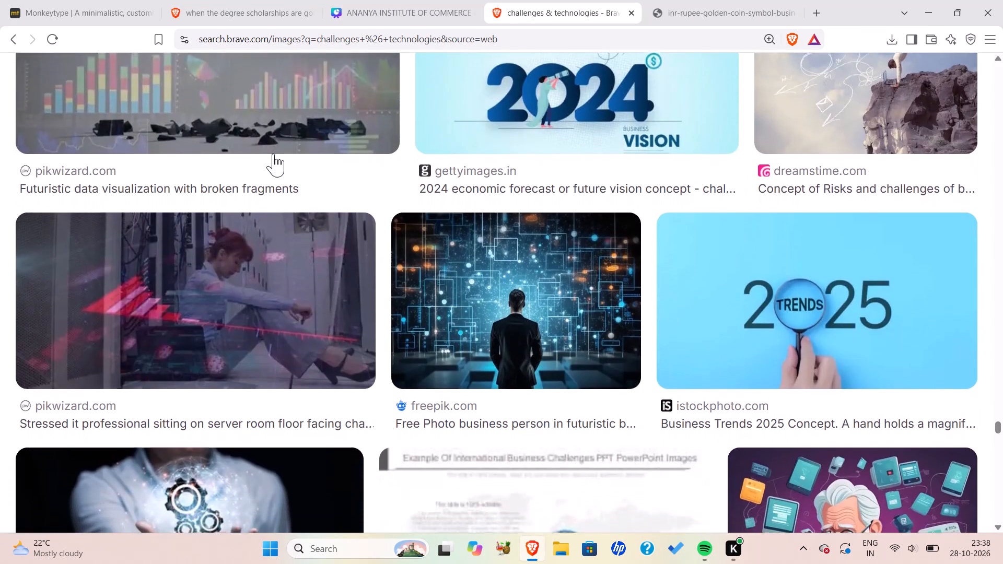
{"action": "scroll", "coordinate": [273, 154], "scroll_direction": "down", "scroll_amount": 1}
{"action": "scroll", "coordinate": [273, 154], "scroll_direction": "up", "scroll_amount": 2}
{"action": "scroll", "coordinate": [273, 154], "scroll_direction": "down", "scroll_amount": 7}
{"action": "scroll", "coordinate": [273, 154], "scroll_direction": "up", "scroll_amount": 1}
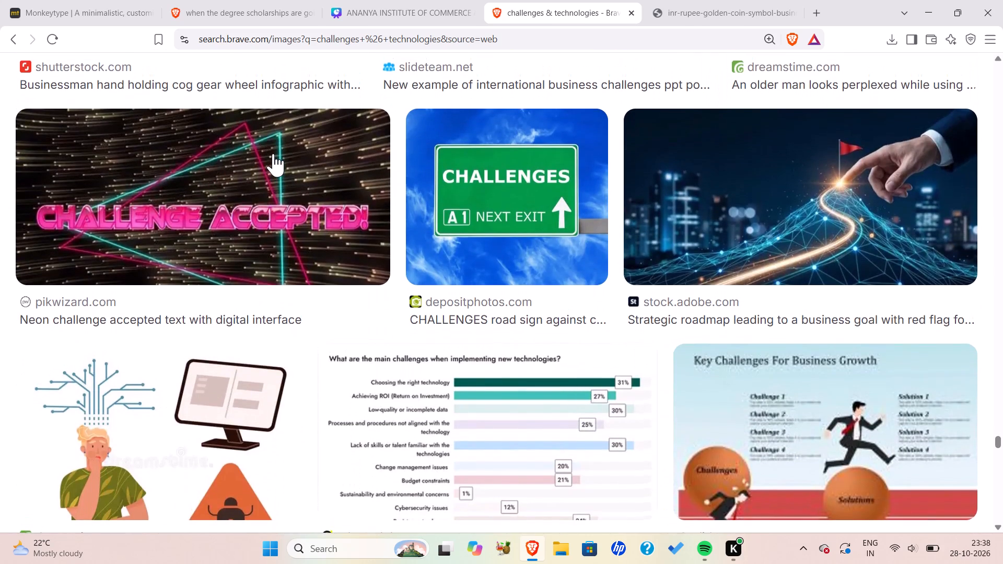
{"action": "scroll", "coordinate": [273, 154], "scroll_direction": "down", "scroll_amount": 6}
{"action": "scroll", "coordinate": [273, 154], "scroll_direction": "up", "scroll_amount": 1}
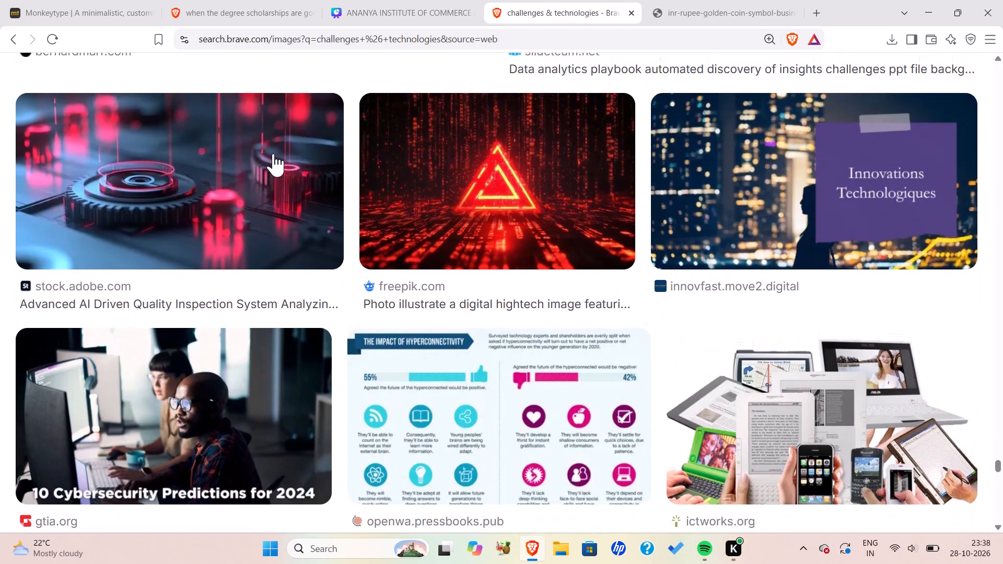
Go back to the dreamstime picture of a magnifying glass over the word CHALLENGES, open it full size and copy it.
{"action": "scroll", "coordinate": [273, 154], "scroll_direction": "up", "scroll_amount": 18}
{"action": "scroll", "coordinate": [273, 154], "scroll_direction": "up", "scroll_amount": 4}
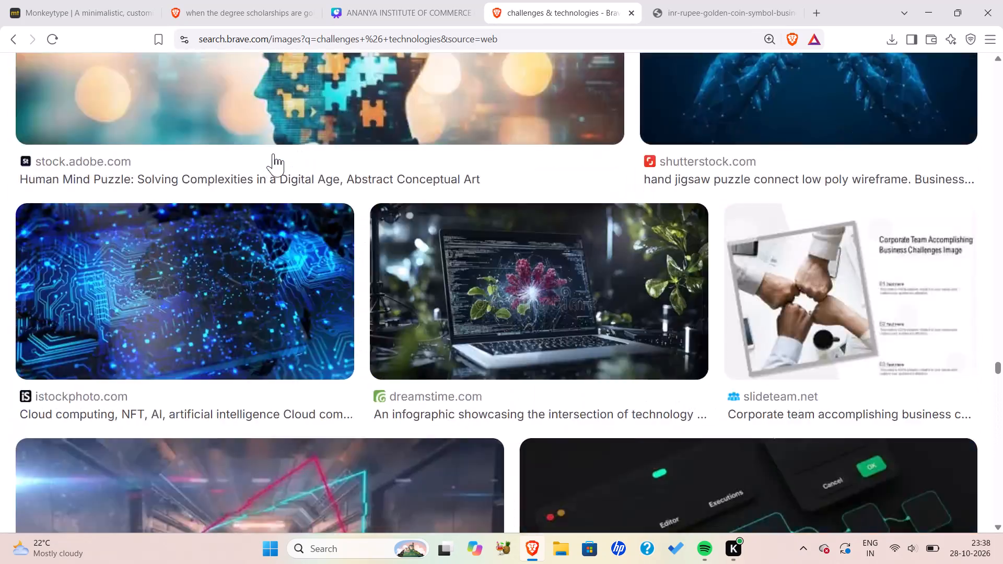
{"action": "scroll", "coordinate": [273, 154], "scroll_direction": "up", "scroll_amount": 4}
{"action": "scroll", "coordinate": [273, 154], "scroll_direction": "down", "scroll_amount": 2}
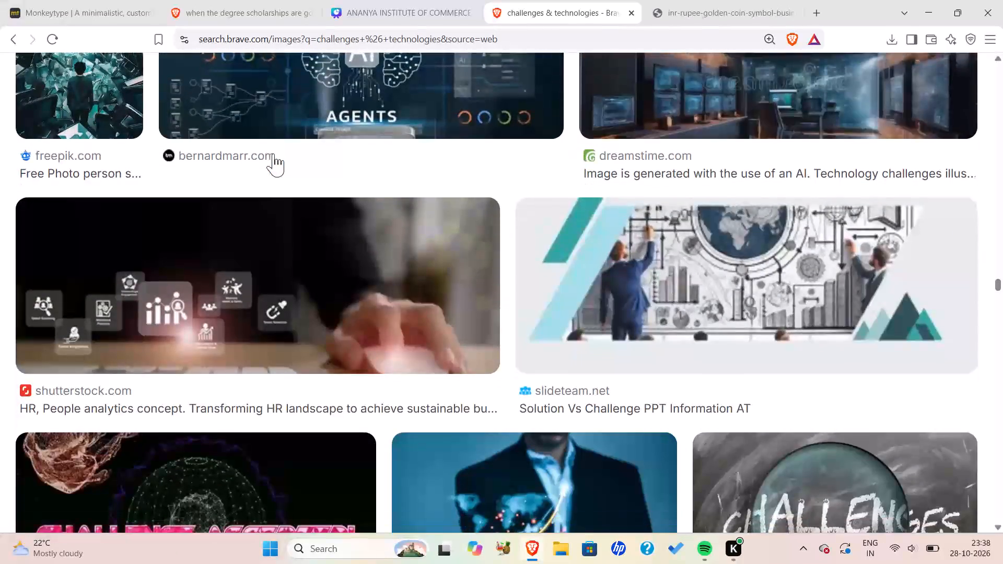
{"action": "scroll", "coordinate": [273, 154], "scroll_direction": "down", "scroll_amount": 1}
{"action": "left_click", "coordinate": [746, 273]}
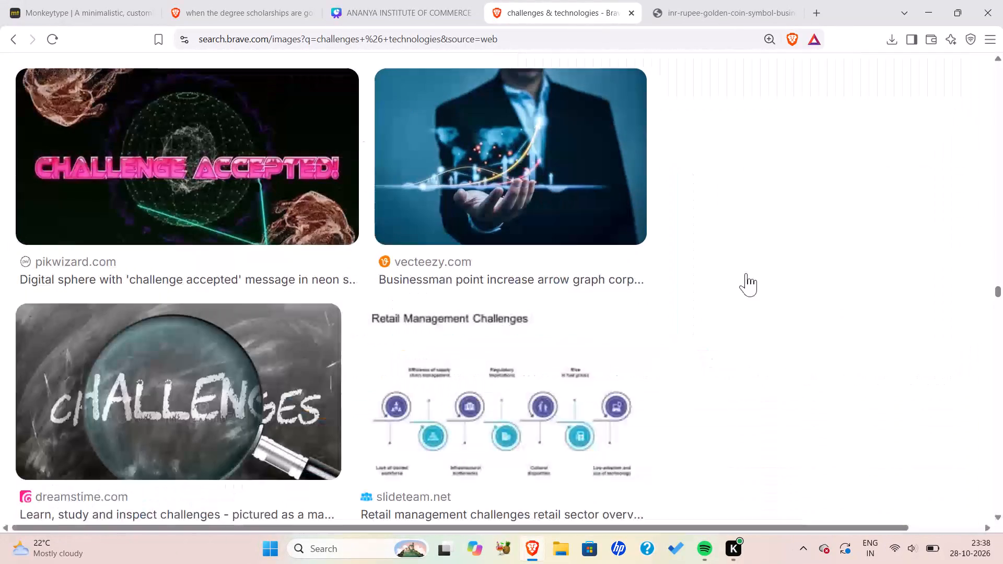
{"action": "left_click", "coordinate": [793, 281]}
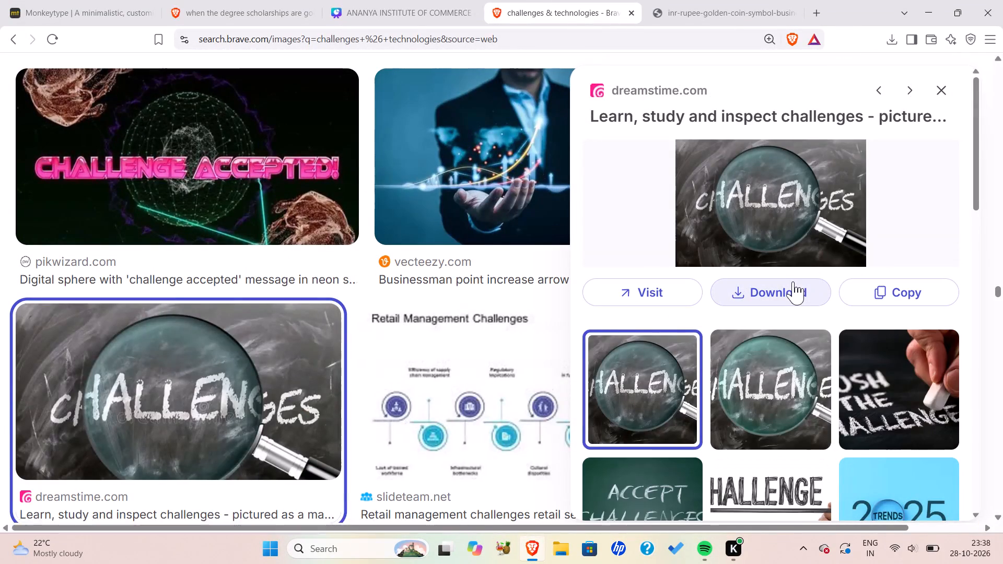
{"action": "right_click", "coordinate": [645, 191]}
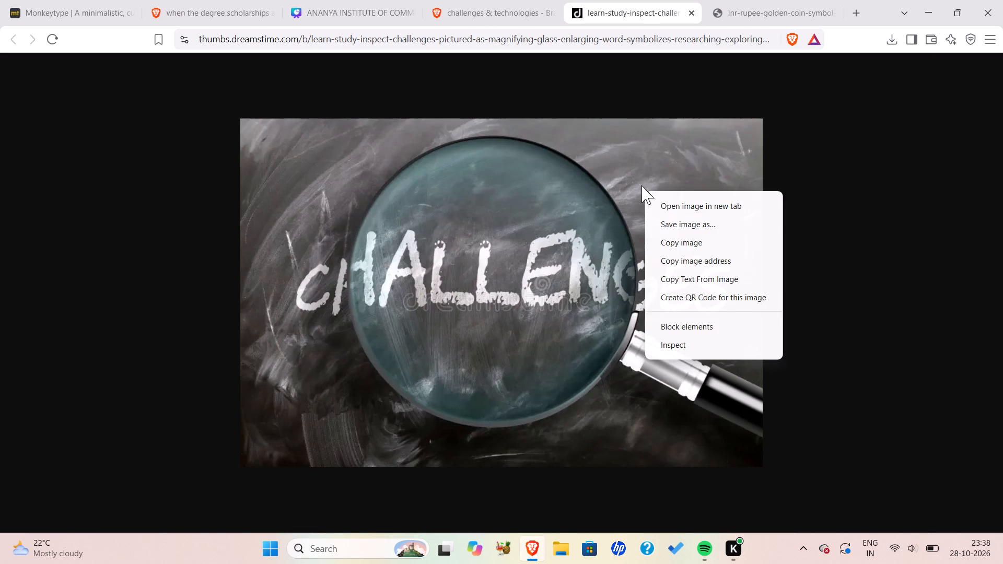
{"action": "left_click", "coordinate": [693, 238]}
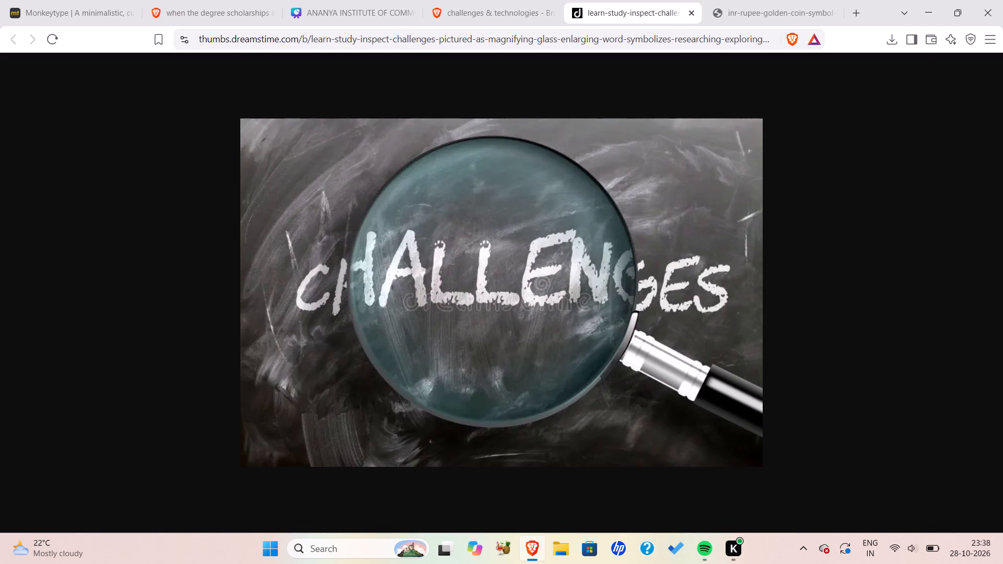
Return to the Canva presentation and paste the copied CHALLENGES picture onto the Challenges & Technology slide.
{"action": "left_click", "coordinate": [379, 15]}
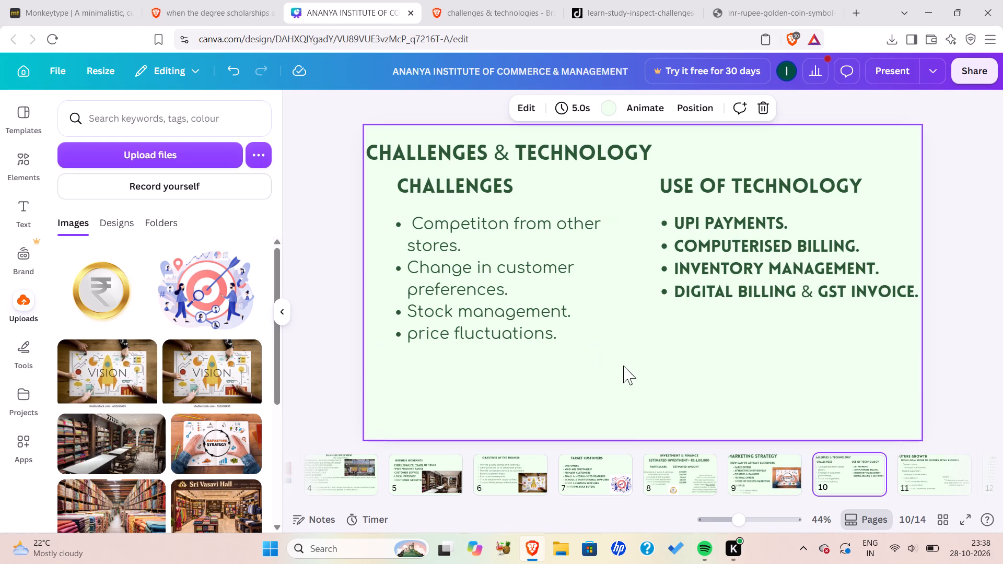
{"action": "right_click", "coordinate": [667, 388]}
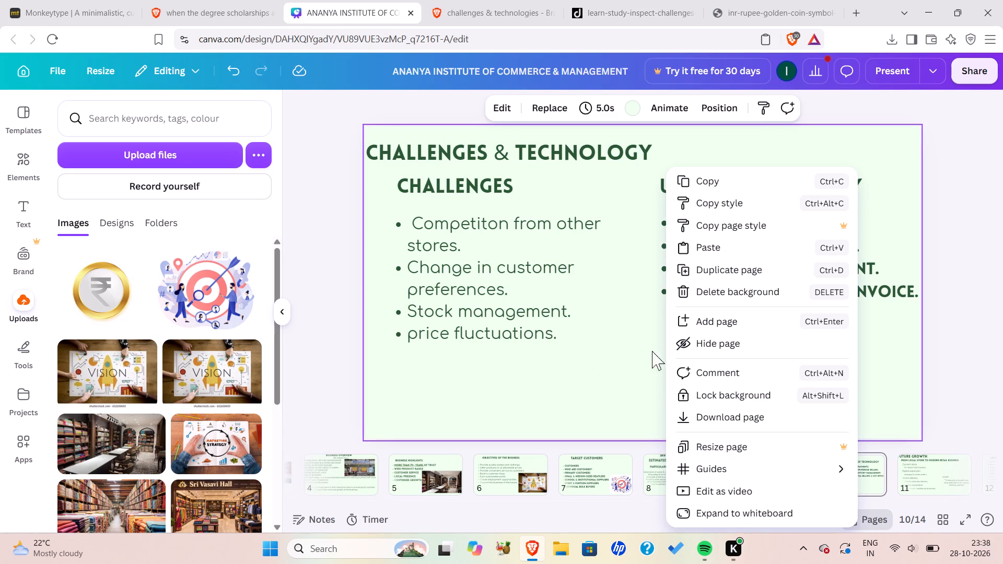
{"action": "left_click", "coordinate": [731, 246]}
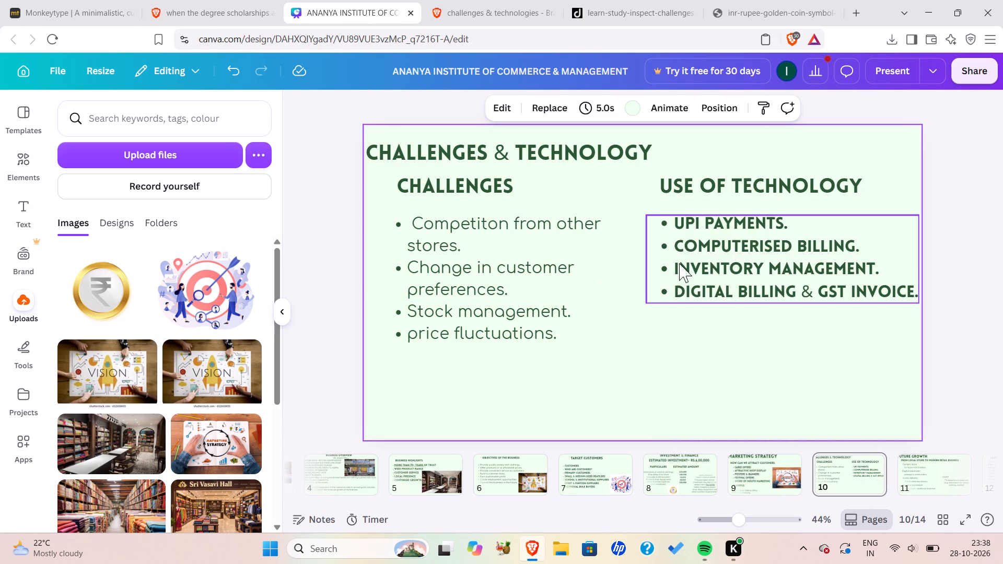
{"action": "left_click", "coordinate": [662, 325]}
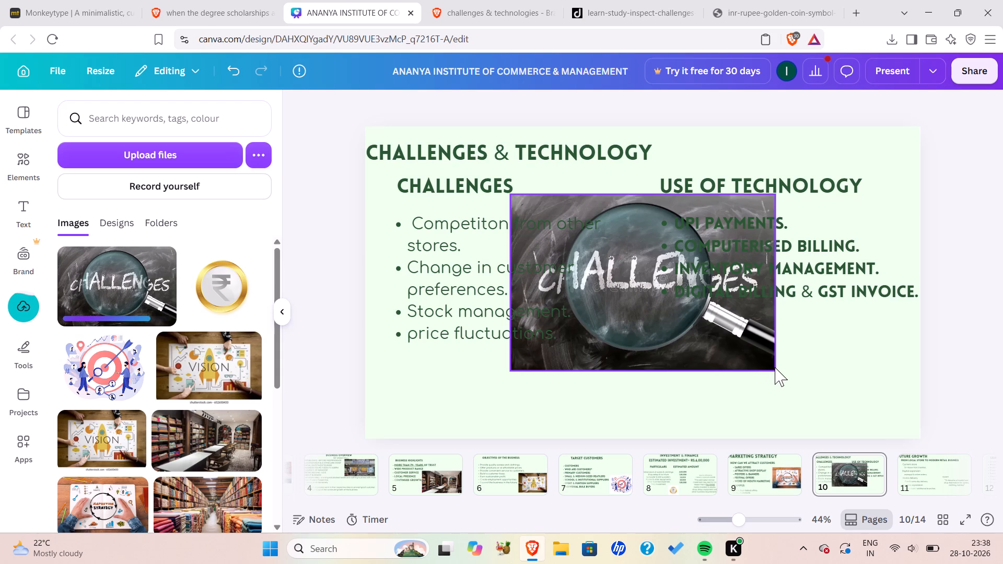
Shrink the CHALLENGES picture and place it below the challenges list, just under "price fluctuations", near the slide's bottom edge.
{"action": "left_click", "coordinate": [756, 360]}
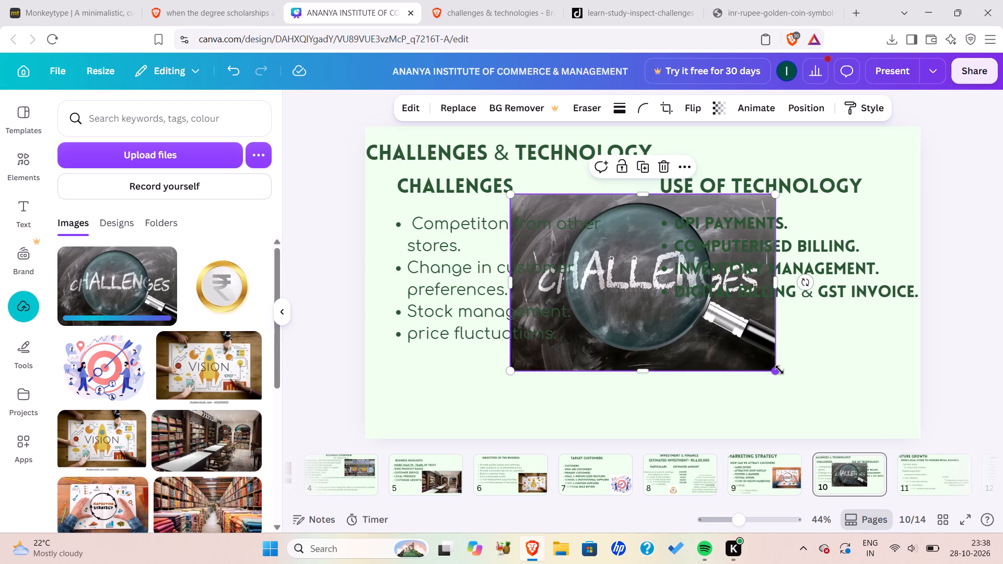
{"action": "left_click_drag", "start_coordinate": [779, 370], "coordinate": [686, 319]}
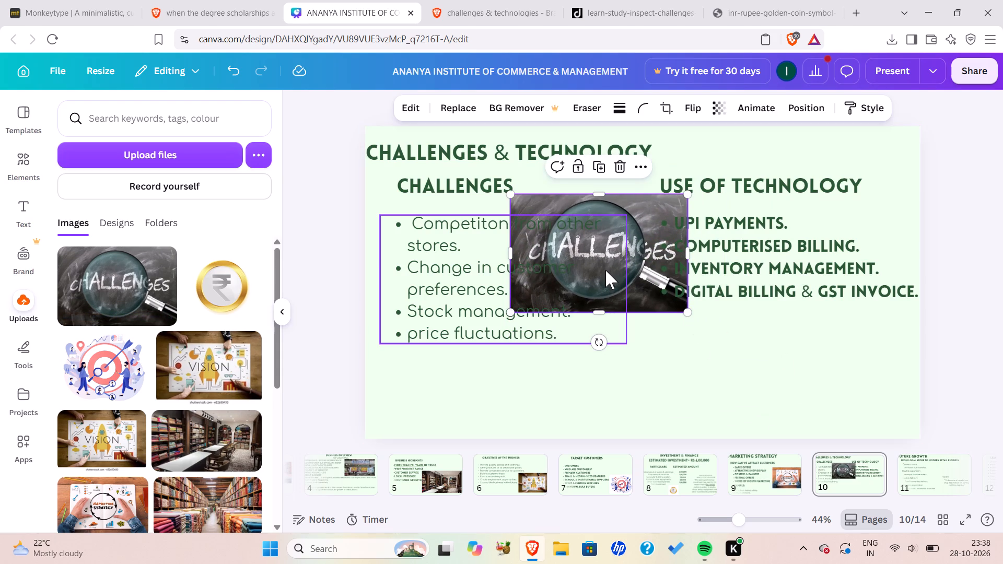
{"action": "left_click", "coordinate": [605, 268]}
{"action": "left_click", "coordinate": [641, 275]}
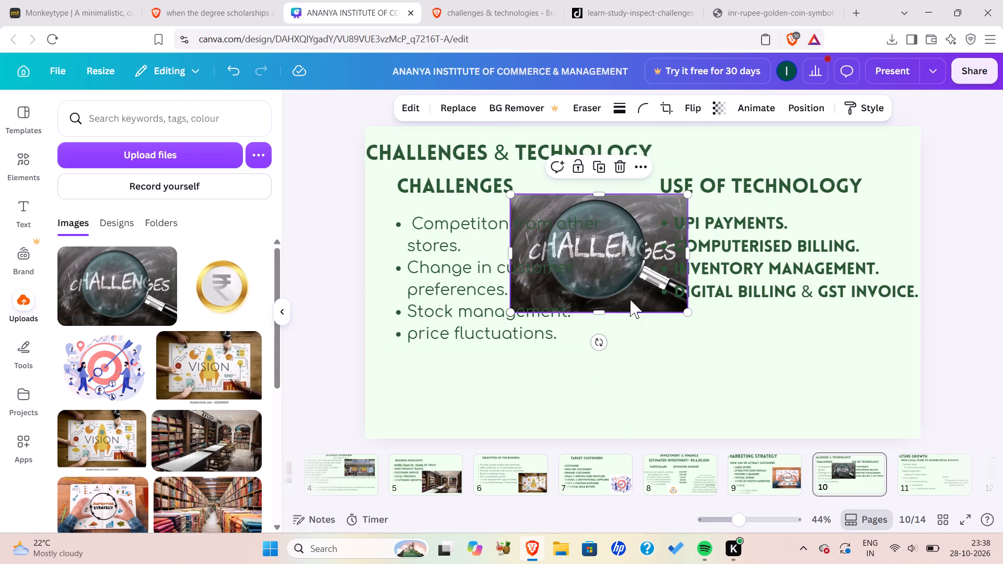
{"action": "left_click_drag", "start_coordinate": [640, 285], "coordinate": [602, 322]}
{"action": "left_click_drag", "start_coordinate": [602, 322], "coordinate": [570, 402]}
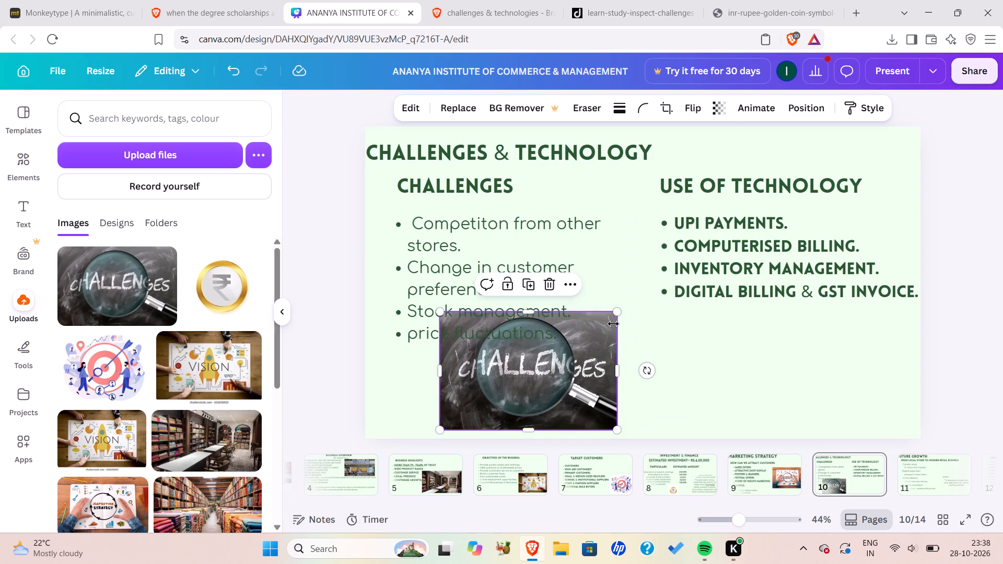
{"action": "left_click_drag", "start_coordinate": [615, 315], "coordinate": [572, 372]}
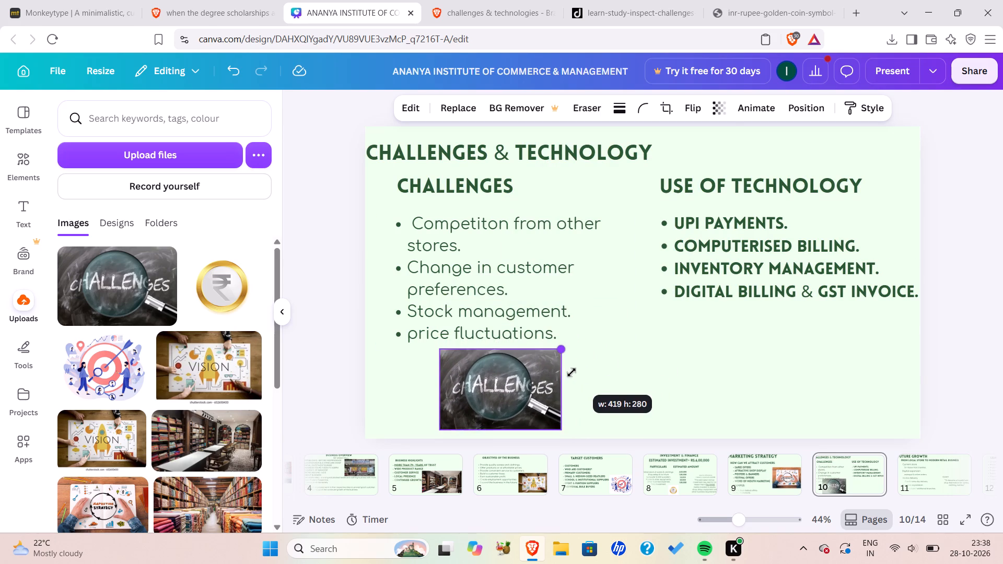
{"action": "left_click_drag", "start_coordinate": [572, 372], "coordinate": [586, 370]}
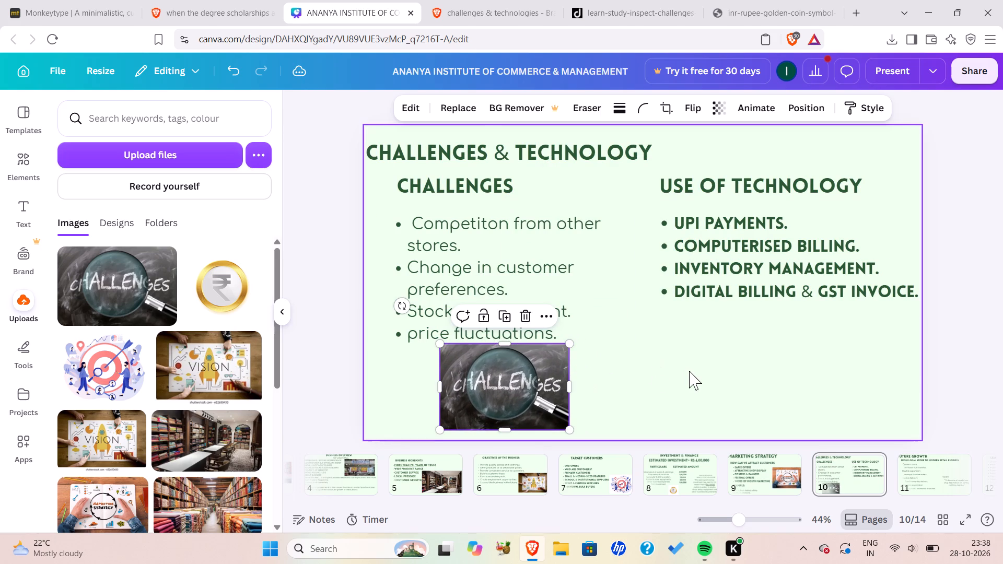
{"action": "left_click", "coordinate": [689, 371]}
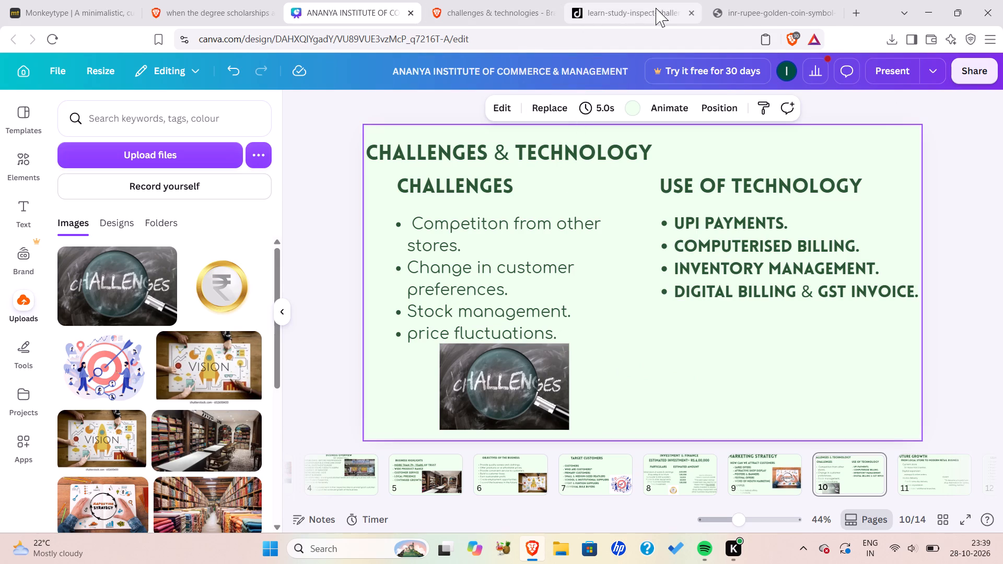
Close the browser tabs with the CHALLENGES and rupee coin images and go back to the Brave image results.
{"action": "left_click", "coordinate": [692, 18]}
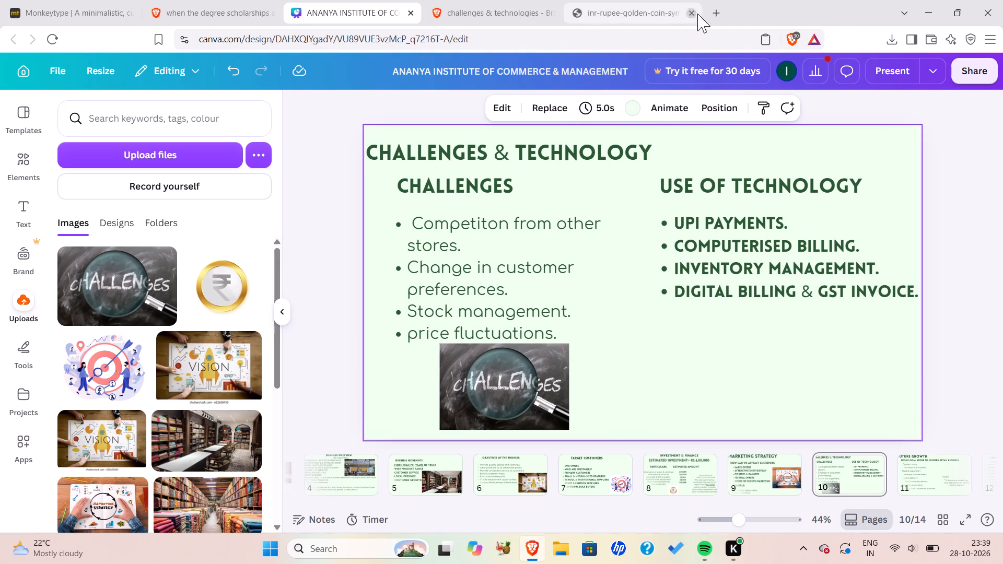
{"action": "left_click", "coordinate": [692, 13]}
{"action": "left_click", "coordinate": [572, 5]}
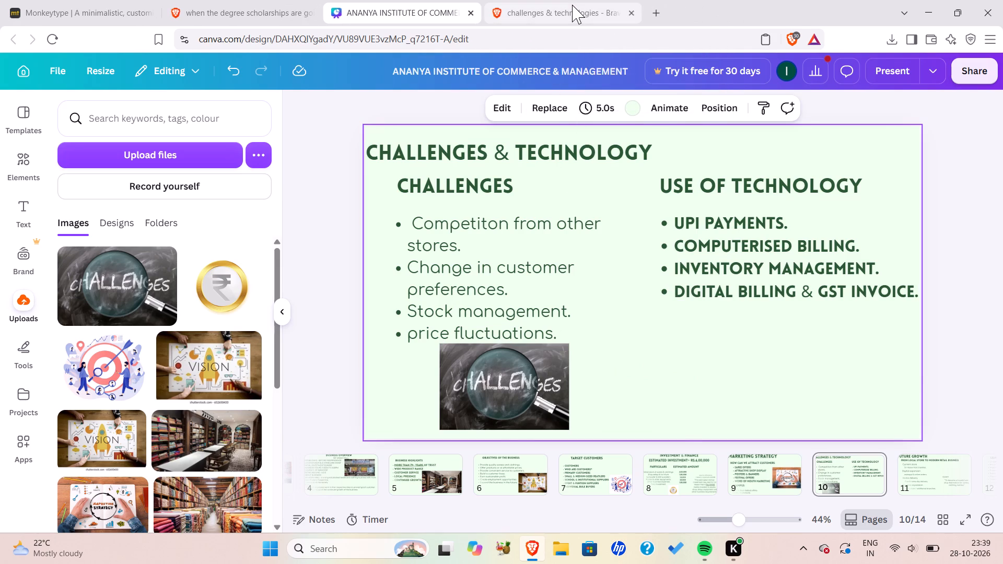
Search the web for "technology" in place of the challenges query and browse the image results for a fitting picture.
{"action": "left_click", "coordinate": [458, 38]}
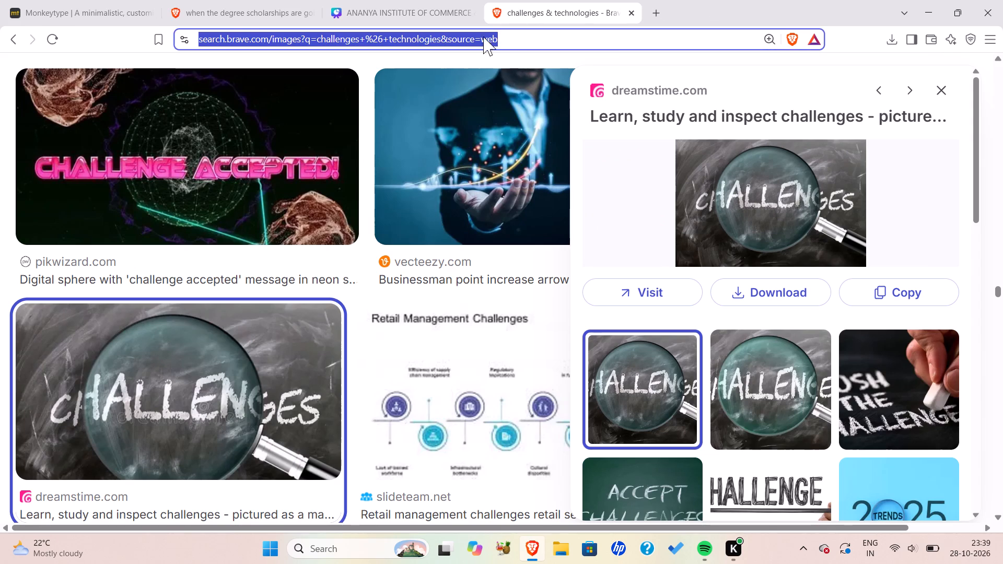
{"action": "key", "text": "BackSpace"}
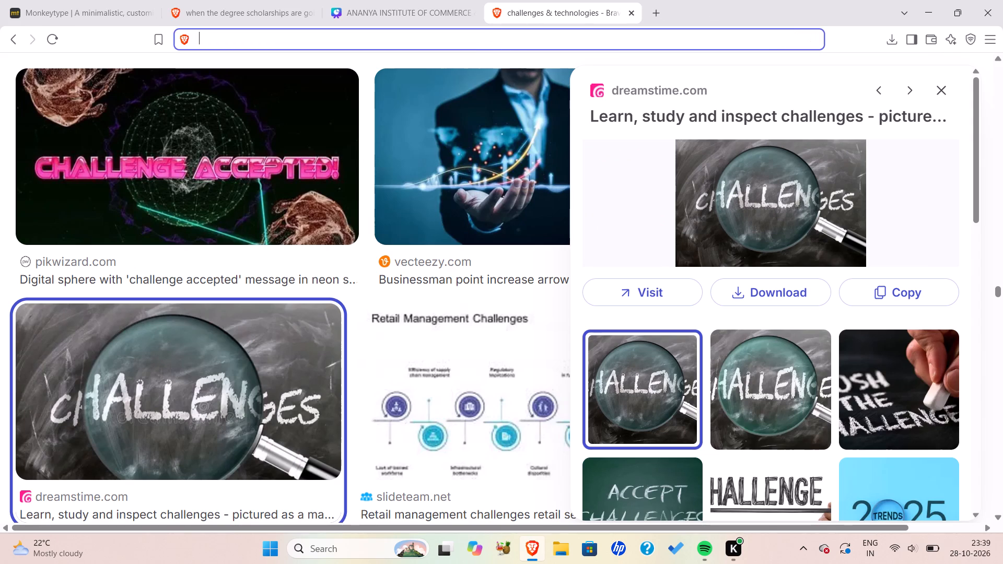
{"action": "type", "text": "tec"}
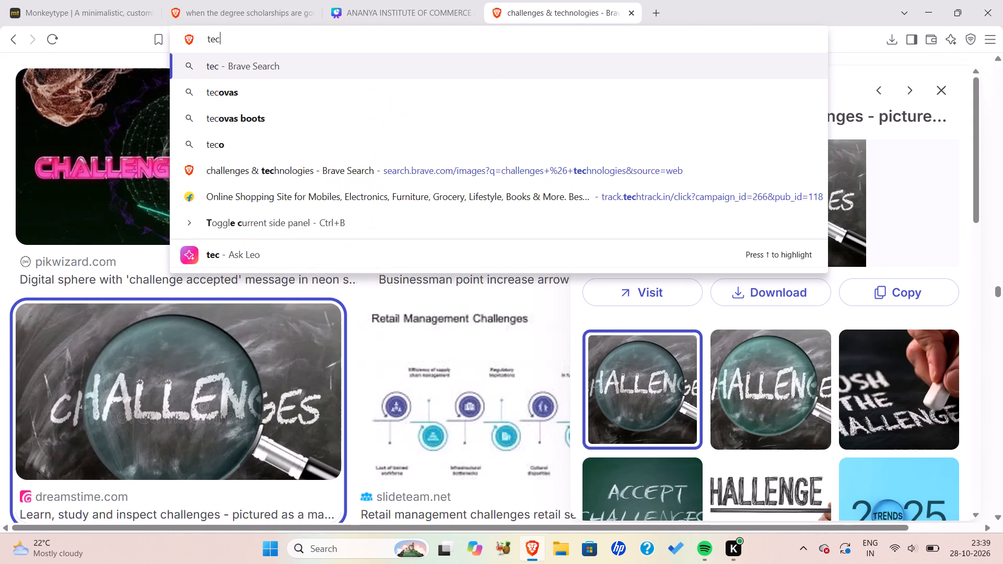
{"action": "key", "text": "h"}
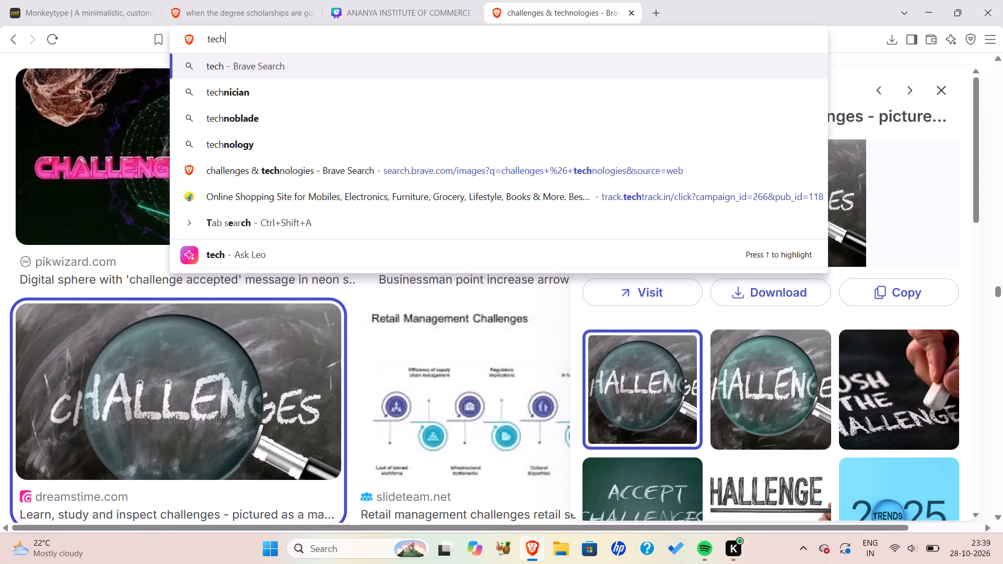
{"action": "key", "text": "Down"}
{"action": "key", "text": "Down"}
{"action": "key", "text": "Down"}
{"action": "key", "text": "Down"}
{"action": "key", "text": "Up"}
{"action": "key", "text": "Return"}
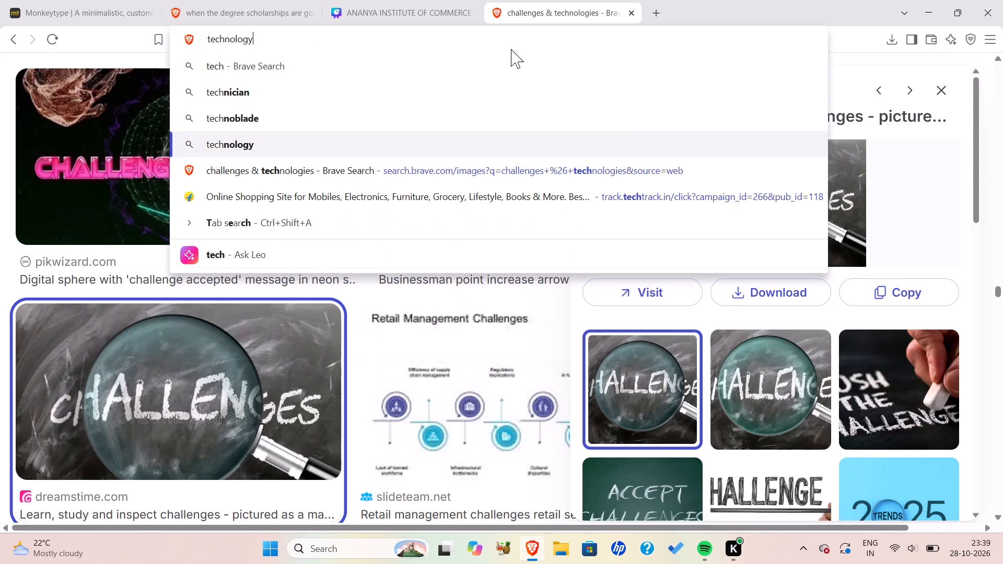
{"action": "left_click", "coordinate": [270, 152]}
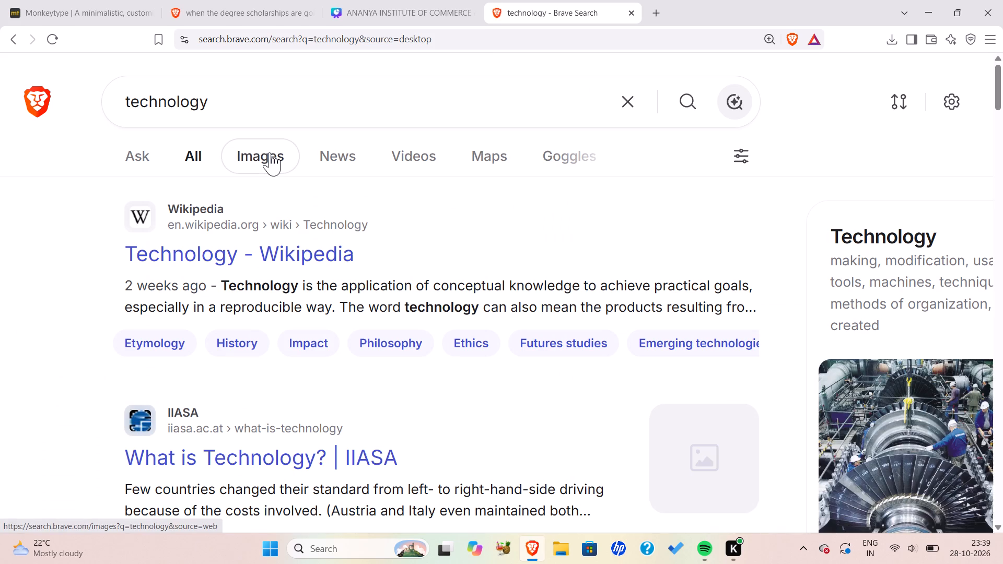
{"action": "left_click", "coordinate": [270, 152]}
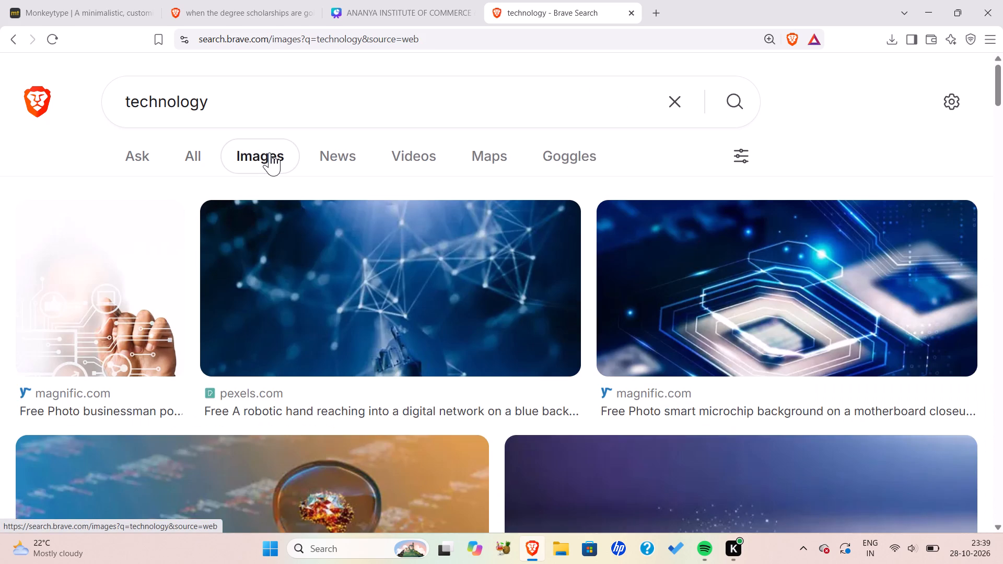
{"action": "scroll", "coordinate": [270, 152], "scroll_direction": "down", "scroll_amount": 2}
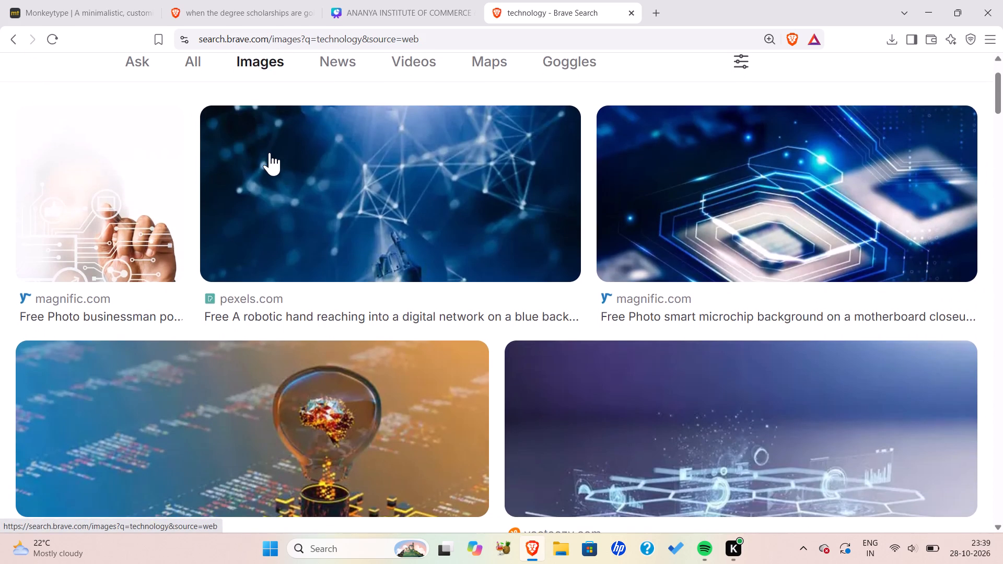
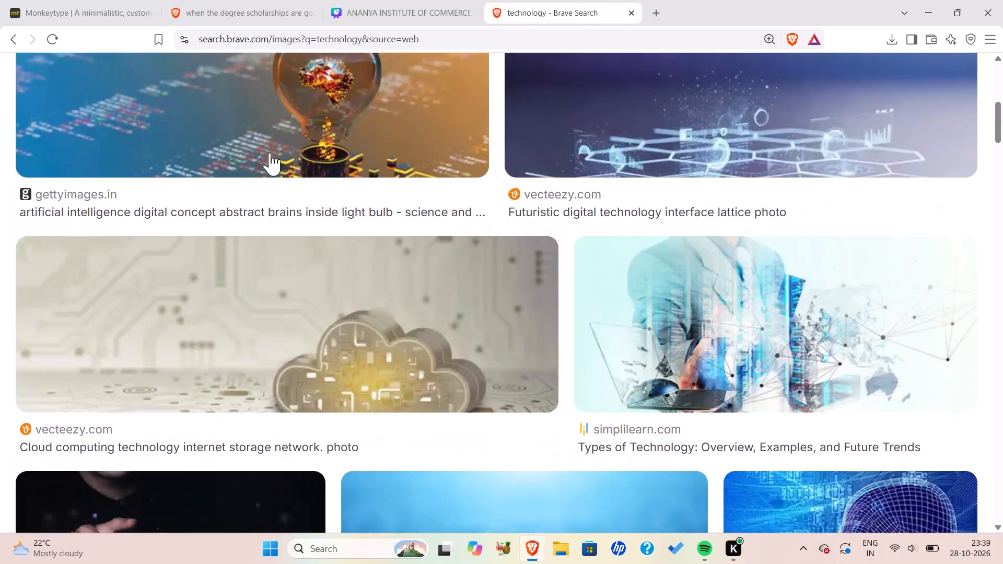
Look through the technology image results for a light picture that suits the Use of Technology column.
{"action": "scroll", "coordinate": [270, 152], "scroll_direction": "down", "scroll_amount": 1}
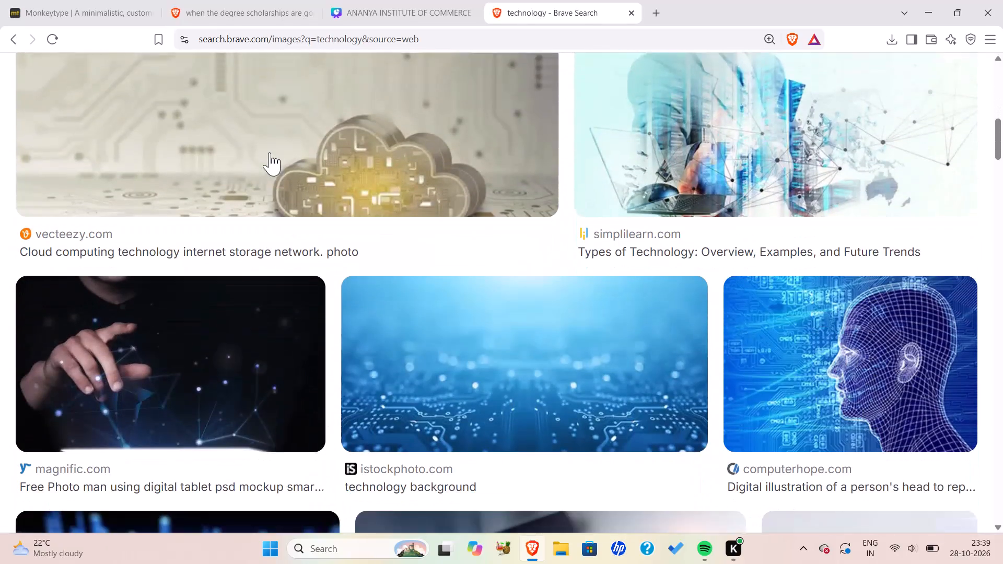
{"action": "scroll", "coordinate": [270, 152], "scroll_direction": "down", "scroll_amount": 2}
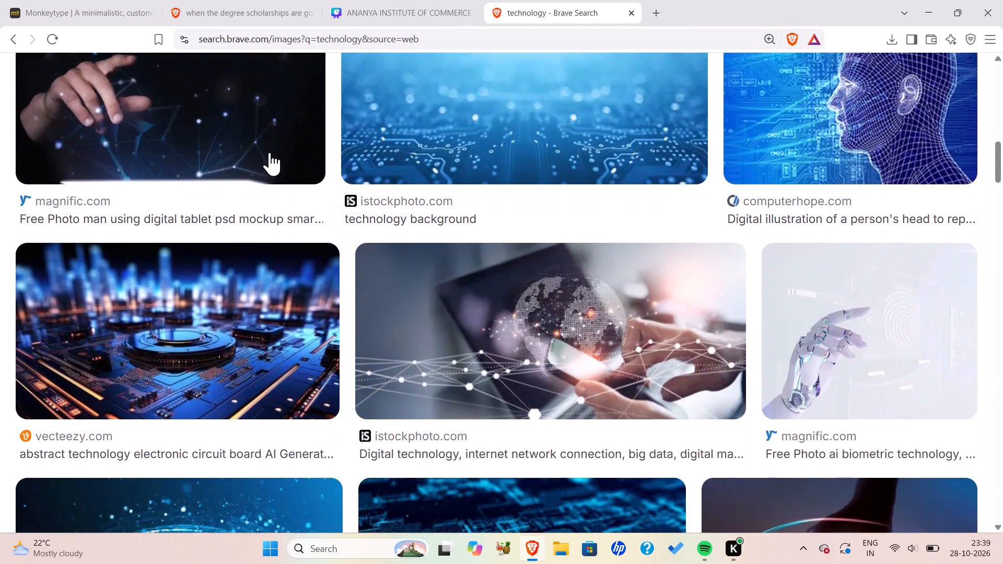
{"action": "scroll", "coordinate": [270, 152], "scroll_direction": "down", "scroll_amount": 6}
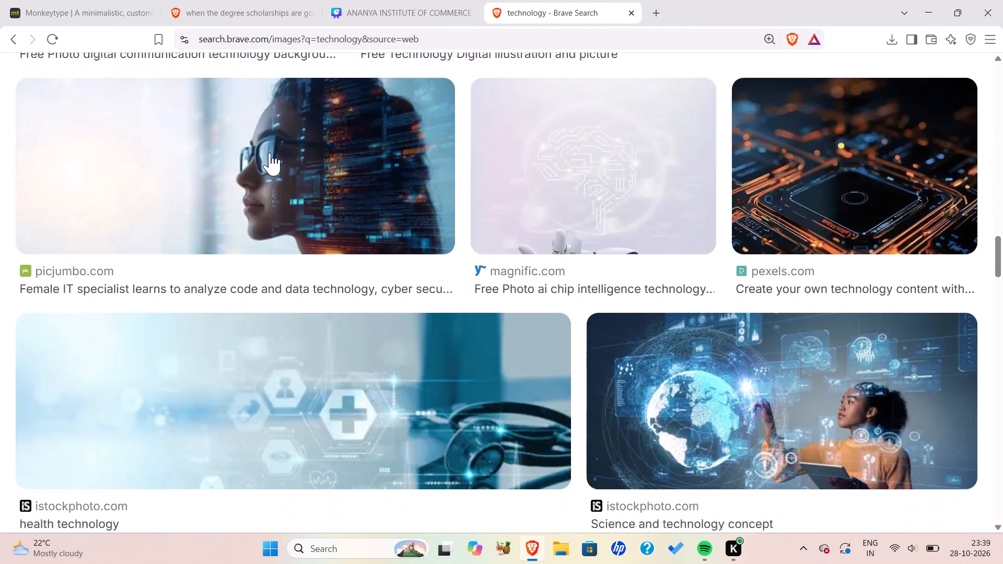
{"action": "scroll", "coordinate": [270, 152], "scroll_direction": "down", "scroll_amount": 6}
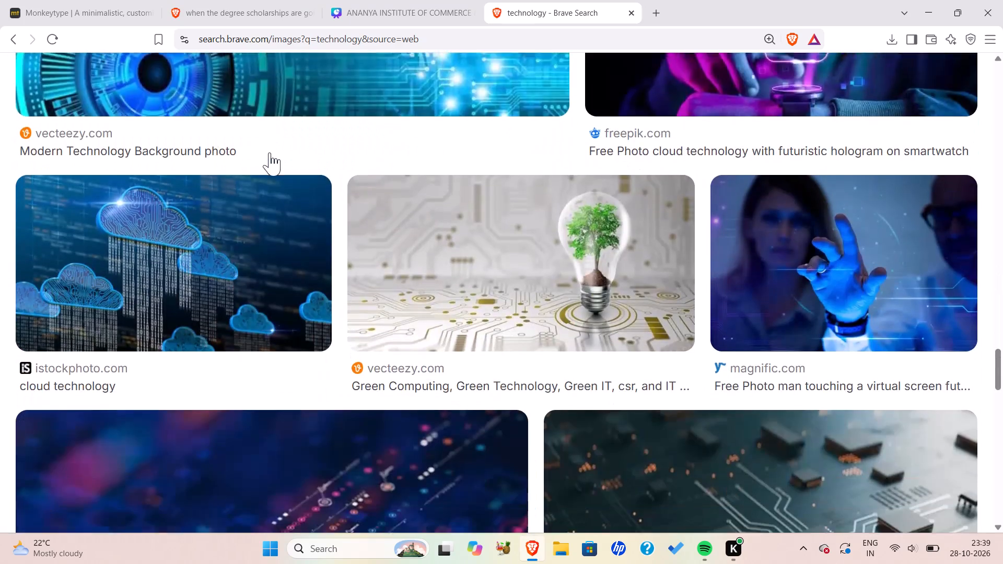
{"action": "scroll", "coordinate": [270, 152], "scroll_direction": "down", "scroll_amount": 7}
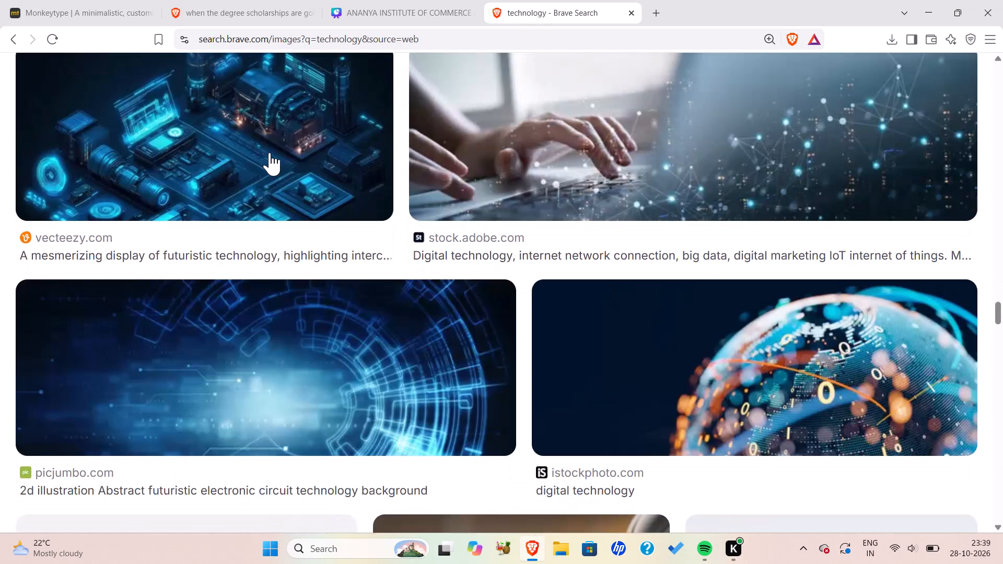
{"action": "scroll", "coordinate": [270, 152], "scroll_direction": "down", "scroll_amount": 4}
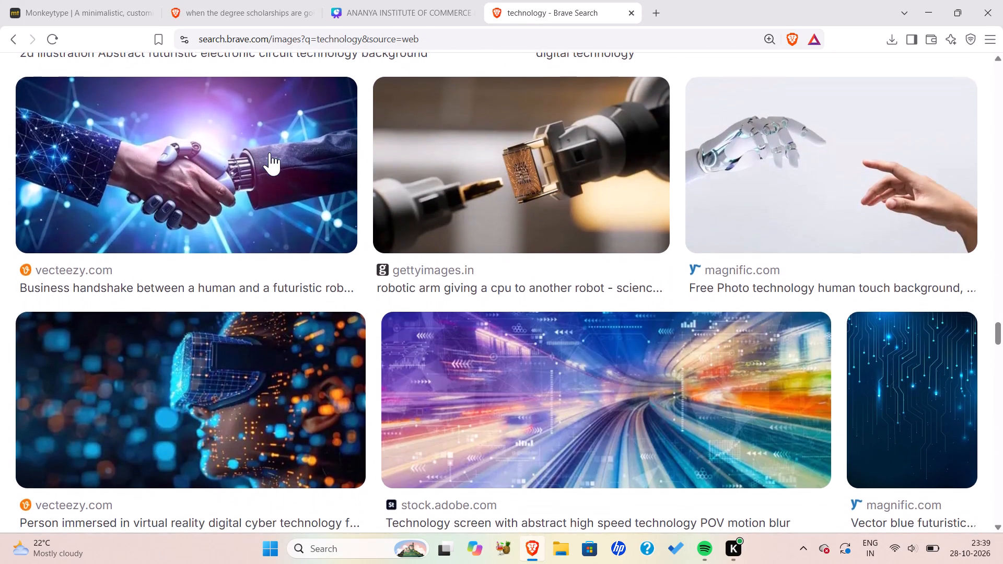
{"action": "scroll", "coordinate": [270, 152], "scroll_direction": "down", "scroll_amount": 1}
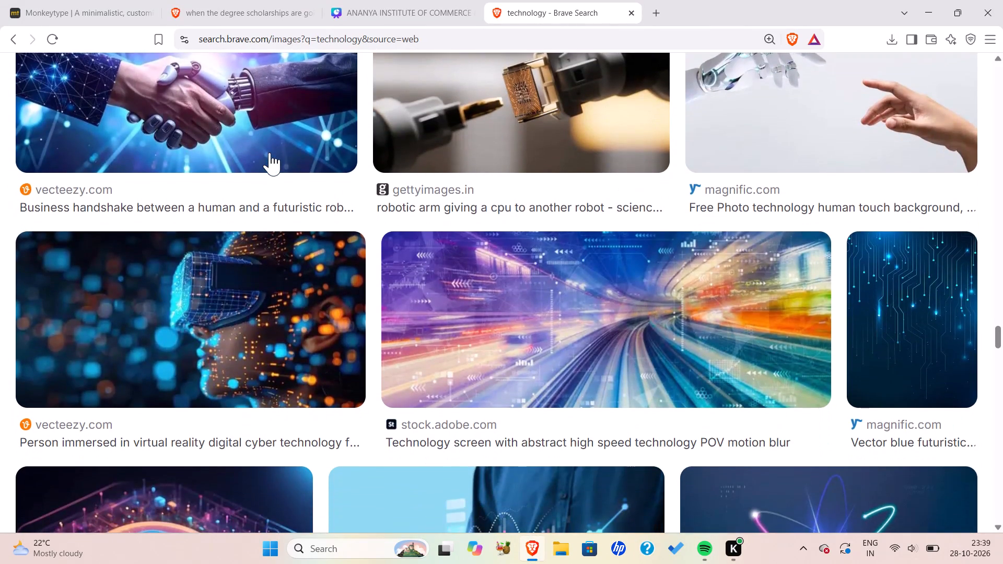
{"action": "scroll", "coordinate": [270, 152], "scroll_direction": "down", "scroll_amount": 4}
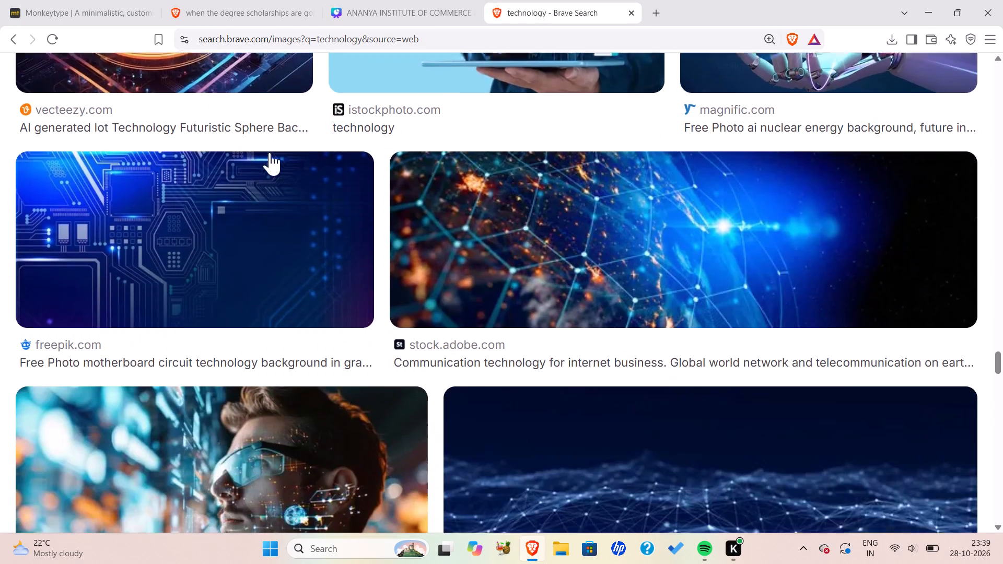
{"action": "scroll", "coordinate": [270, 152], "scroll_direction": "down", "scroll_amount": 3}
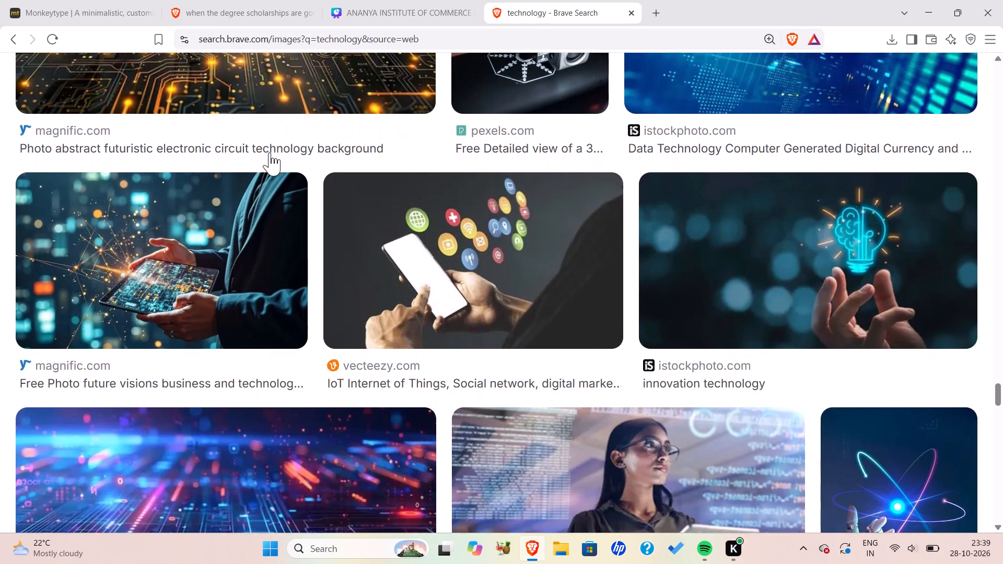
{"action": "scroll", "coordinate": [270, 152], "scroll_direction": "down", "scroll_amount": 3}
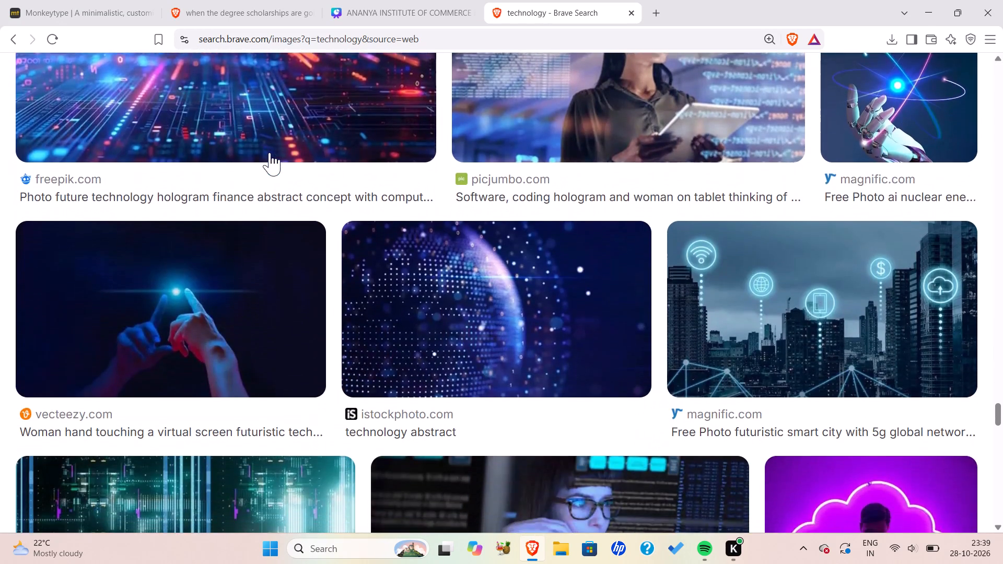
{"action": "scroll", "coordinate": [270, 152], "scroll_direction": "down", "scroll_amount": 4}
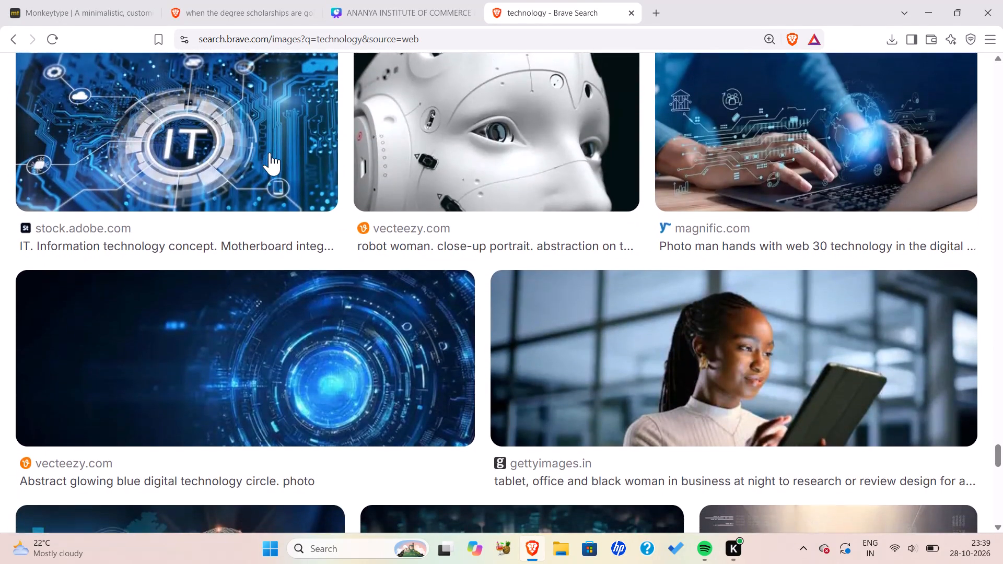
{"action": "scroll", "coordinate": [270, 152], "scroll_direction": "down", "scroll_amount": 6}
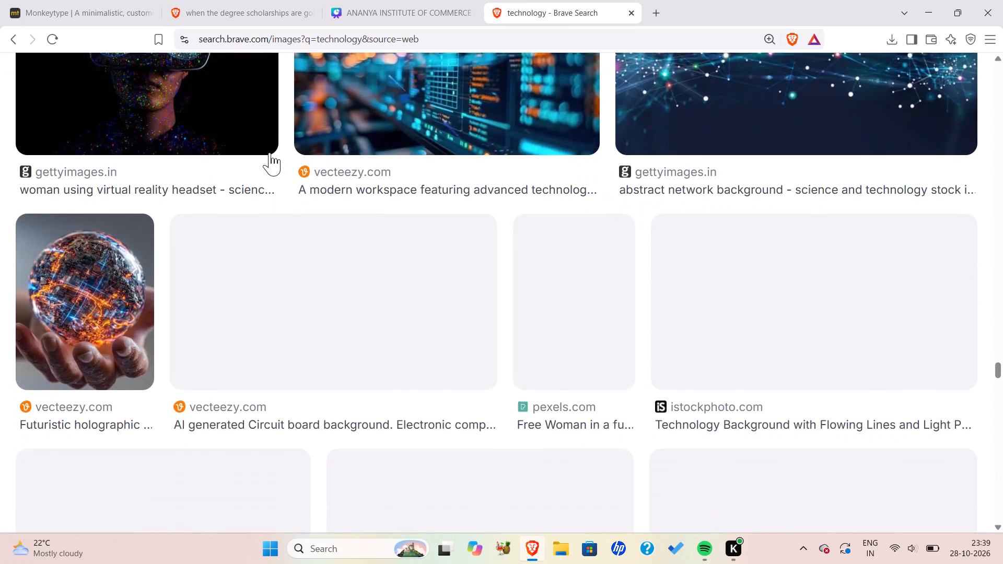
{"action": "scroll", "coordinate": [270, 152], "scroll_direction": "down", "scroll_amount": 1}
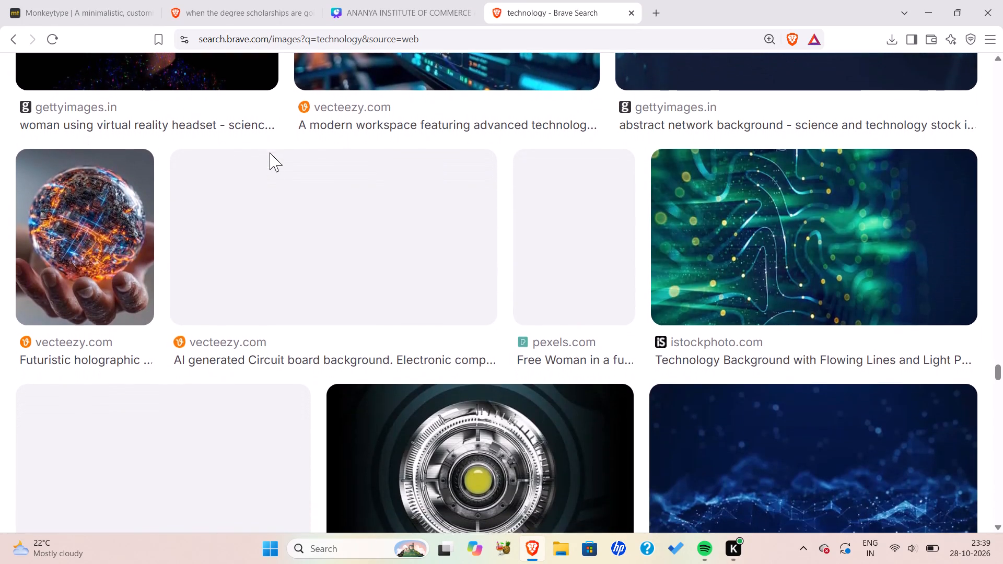
{"action": "scroll", "coordinate": [270, 152], "scroll_direction": "down", "scroll_amount": 4}
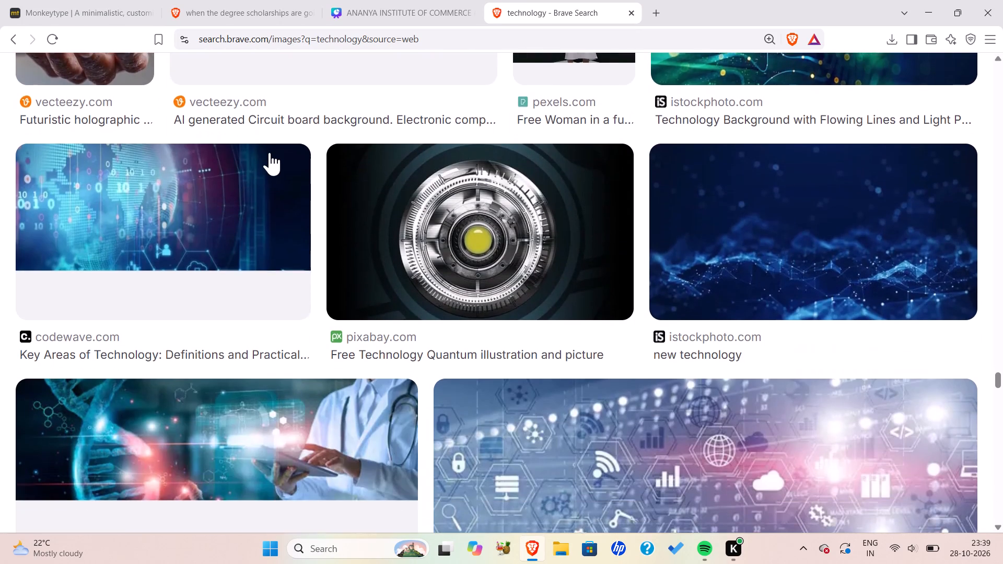
{"action": "scroll", "coordinate": [270, 152], "scroll_direction": "down", "scroll_amount": 4}
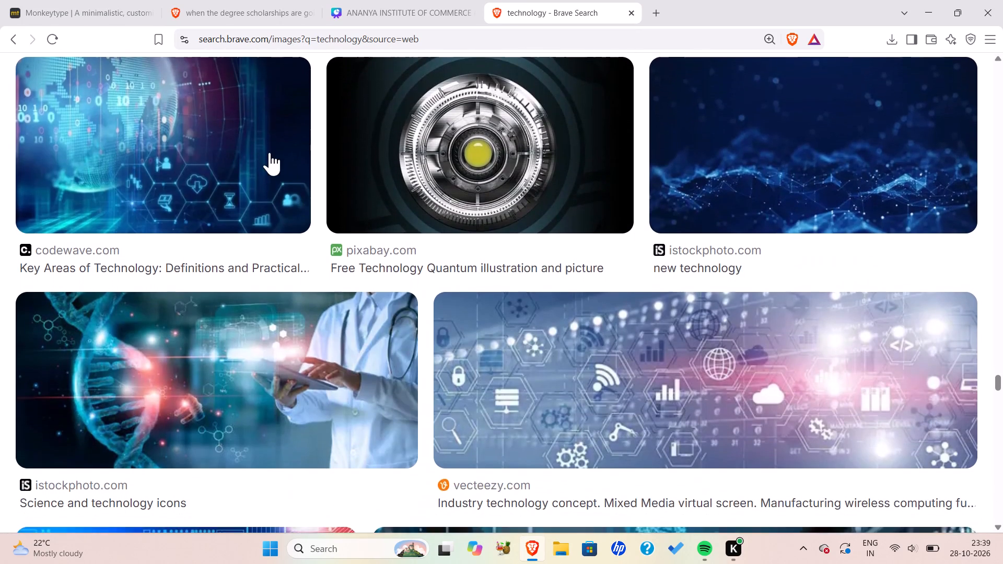
{"action": "scroll", "coordinate": [270, 152], "scroll_direction": "down", "scroll_amount": 6}
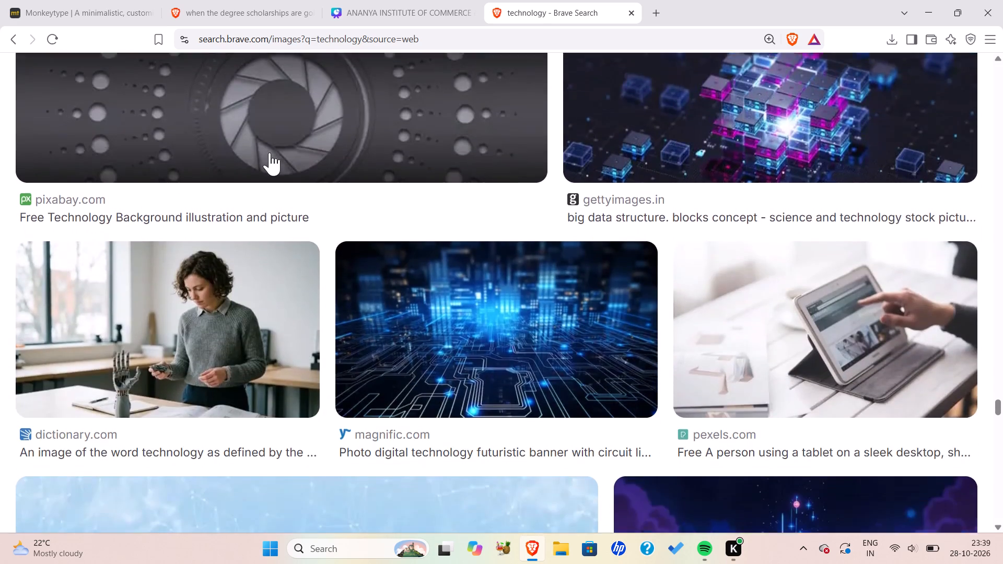
{"action": "scroll", "coordinate": [270, 152], "scroll_direction": "down", "scroll_amount": 5}
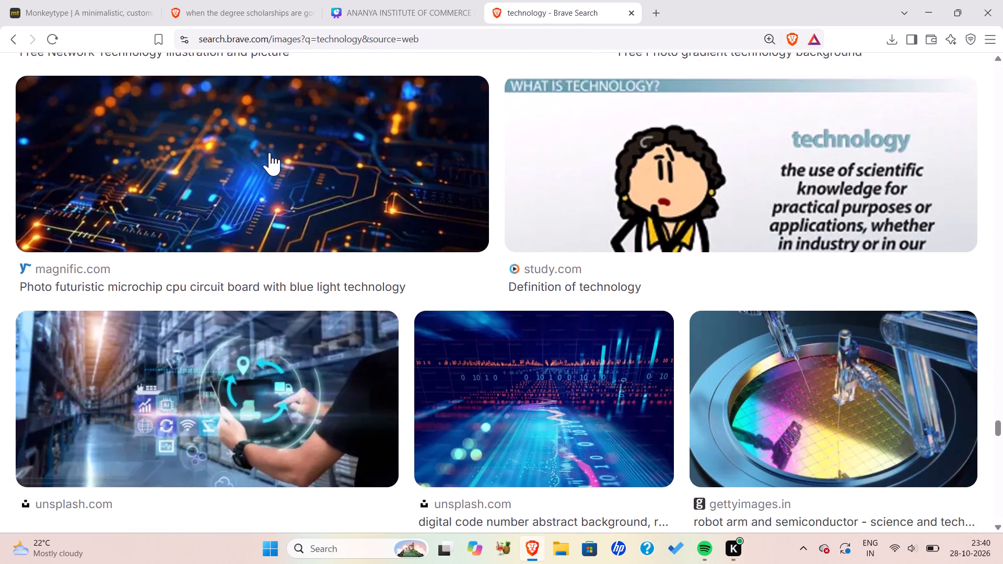
{"action": "scroll", "coordinate": [270, 152], "scroll_direction": "down", "scroll_amount": 5}
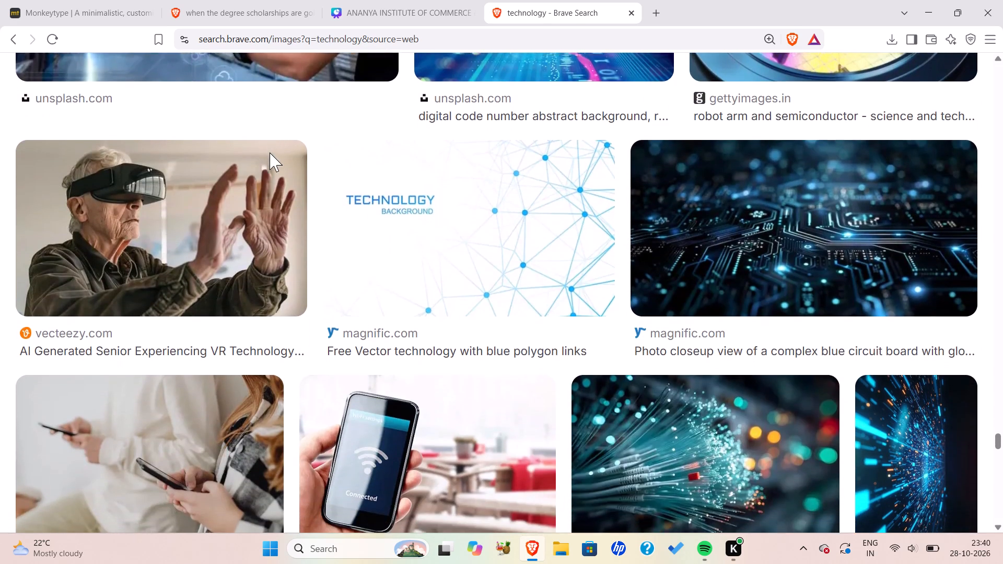
{"action": "scroll", "coordinate": [270, 152], "scroll_direction": "down", "scroll_amount": 1}
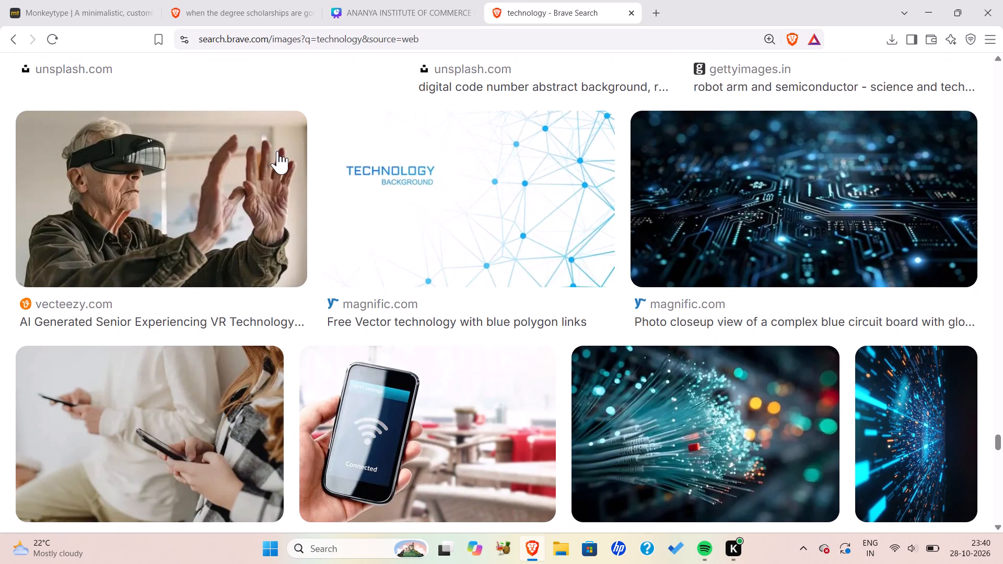
Open the white "Technology Background" picture with blue polygon links at full size and copy the image.
{"action": "left_click", "coordinate": [423, 208]}
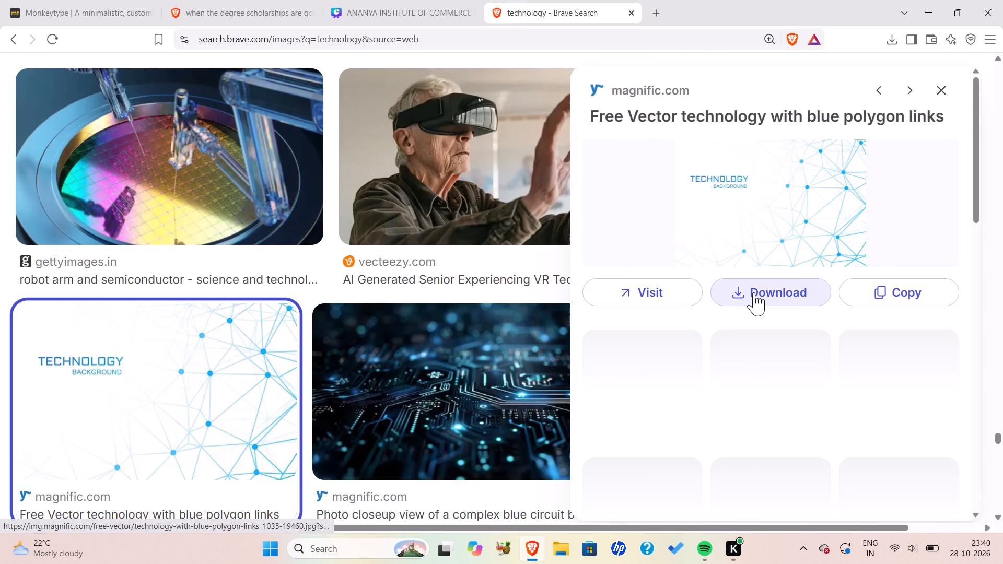
{"action": "left_click", "coordinate": [754, 292]}
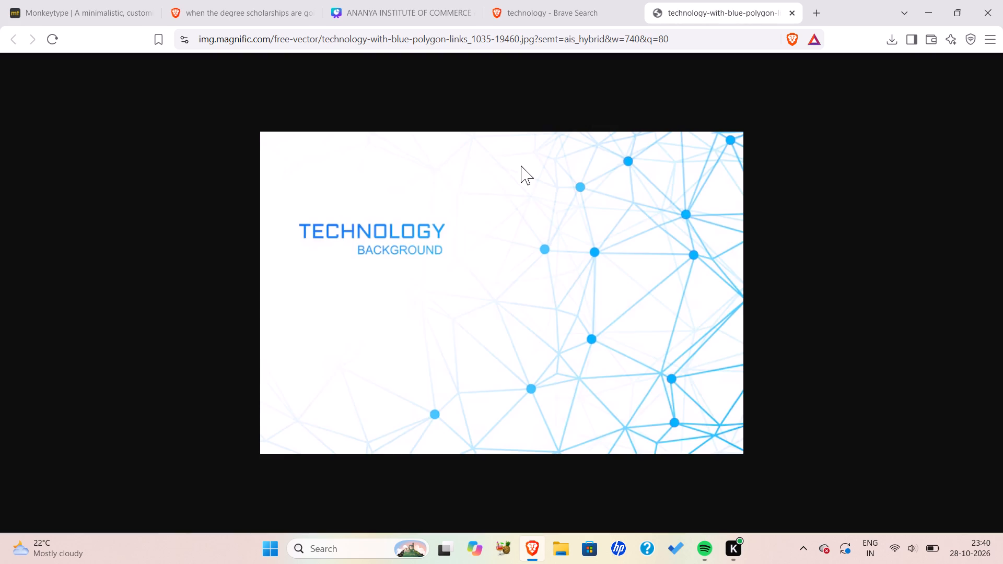
{"action": "right_click", "coordinate": [521, 166]}
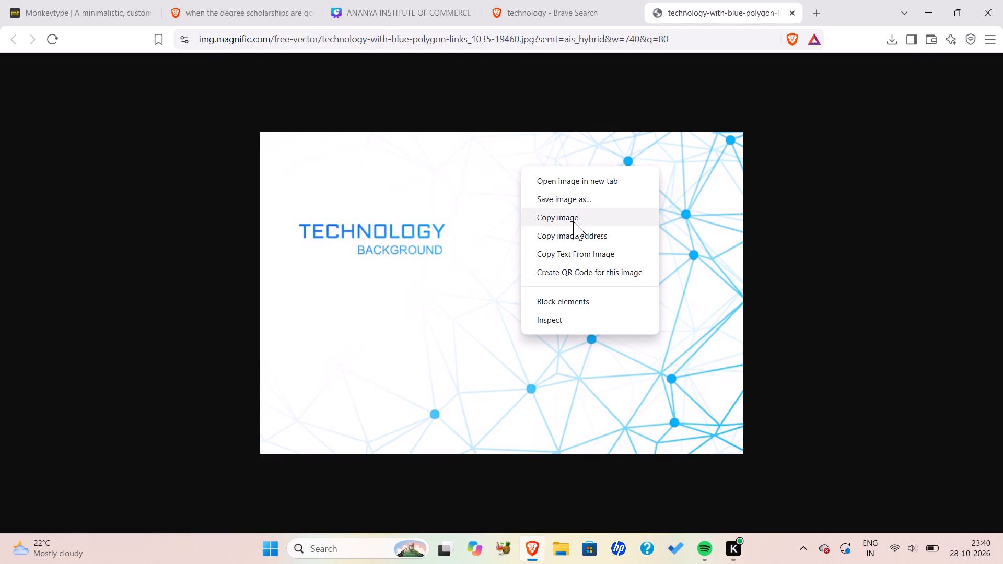
{"action": "left_click", "coordinate": [574, 221]}
Return to the Canva presentation and paste the copied technology picture onto the Challenges & Technology slide.
{"action": "left_click", "coordinate": [414, 13]}
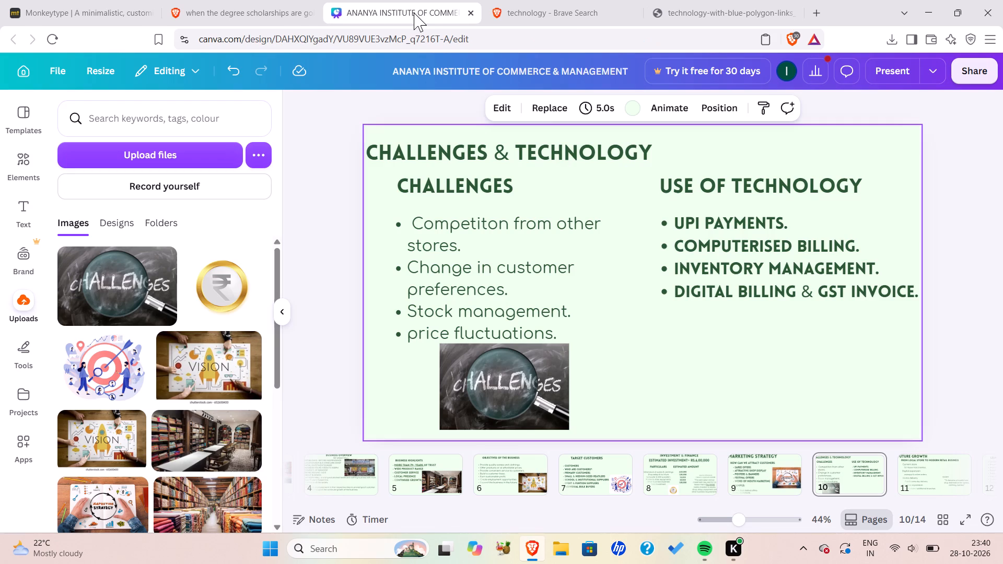
{"action": "right_click", "coordinate": [651, 347]}
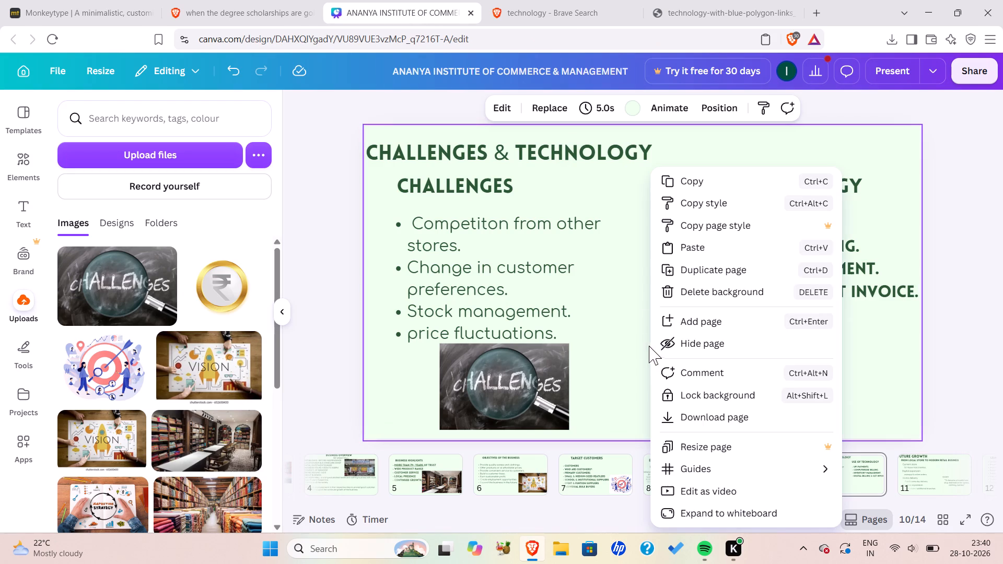
{"action": "left_click", "coordinate": [705, 240]}
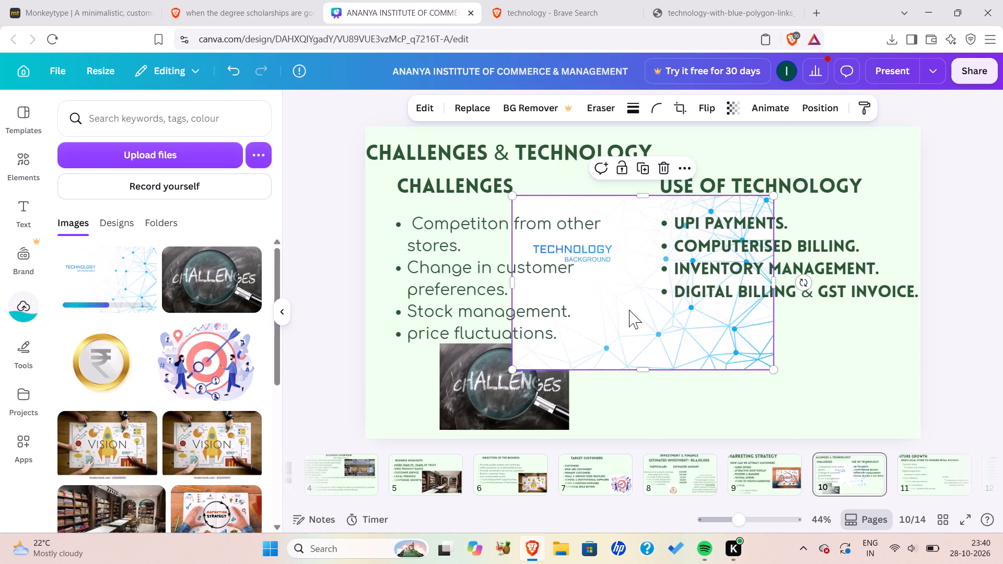
Shrink the technology picture and place it below the Use of Technology list, just under "Digital billing & GST invoice".
{"action": "left_click", "coordinate": [629, 310]}
{"action": "left_click_drag", "start_coordinate": [635, 315], "coordinate": [721, 372]}
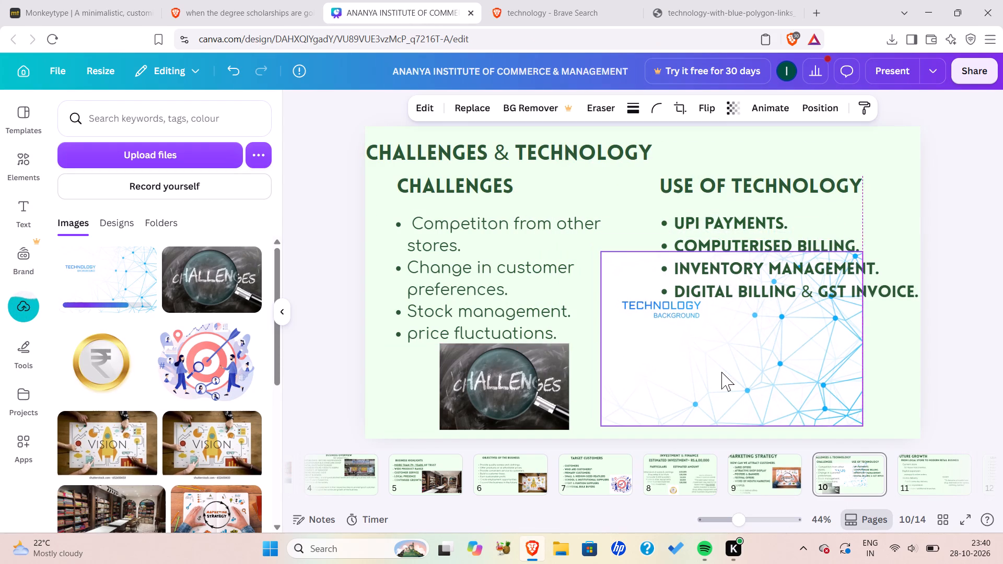
{"action": "left_click_drag", "start_coordinate": [597, 256], "coordinate": [658, 312]}
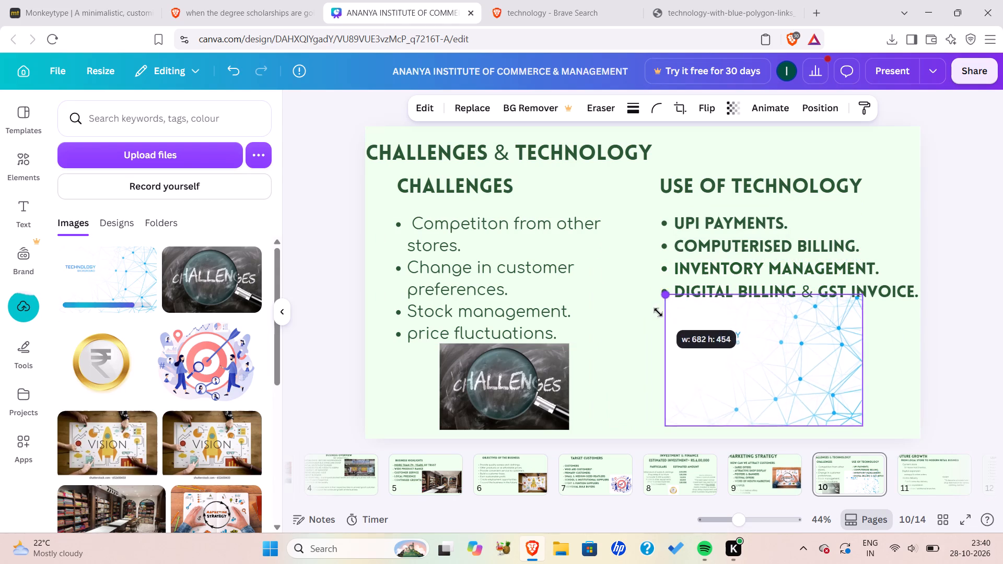
{"action": "left_click_drag", "start_coordinate": [658, 312], "coordinate": [675, 333]}
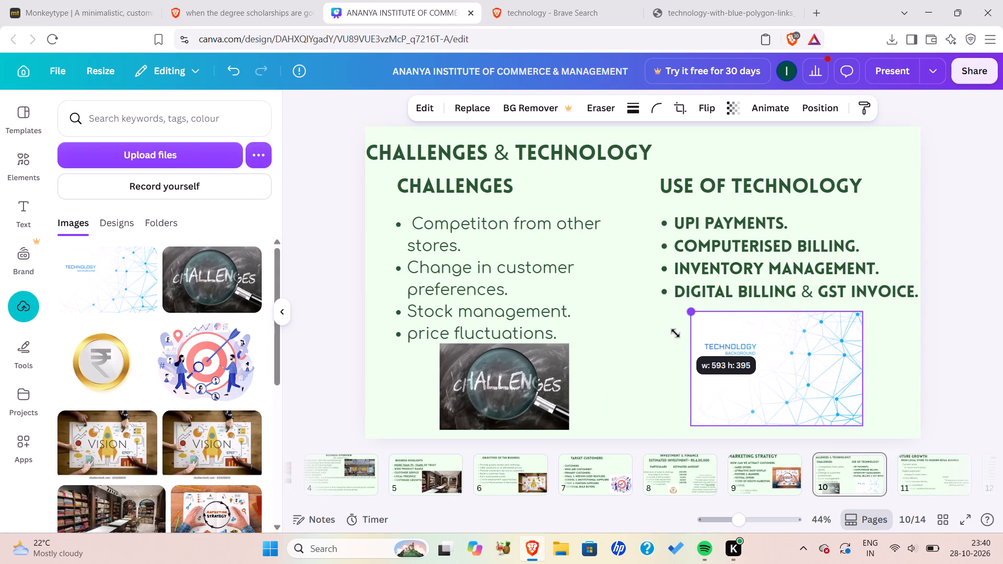
{"action": "left_click_drag", "start_coordinate": [675, 333], "coordinate": [667, 332]}
{"action": "left_click", "coordinate": [648, 352]}
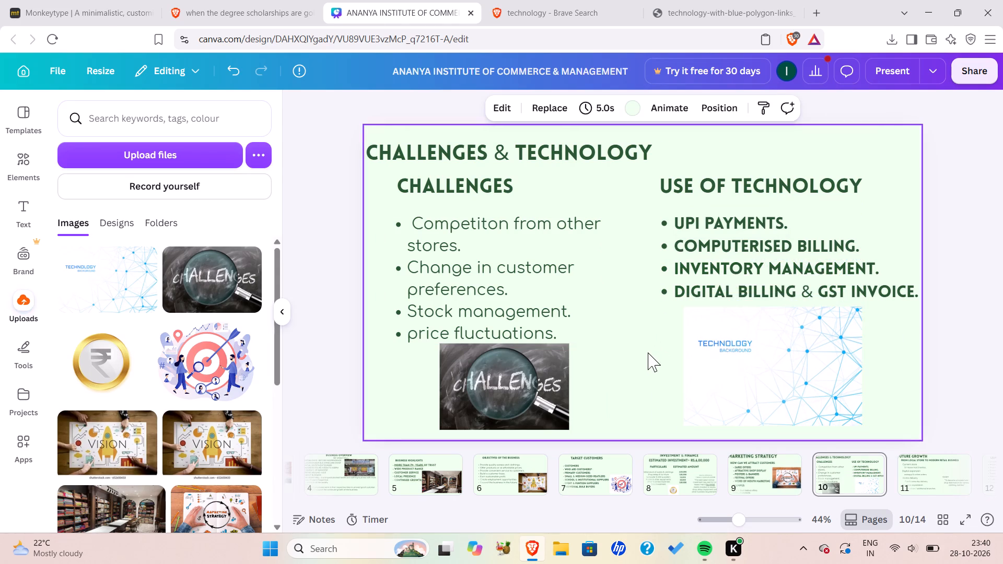
Open slide 11, Future Growth, and look over the remaining slides up to slide 14.
{"action": "left_click", "coordinate": [937, 472]}
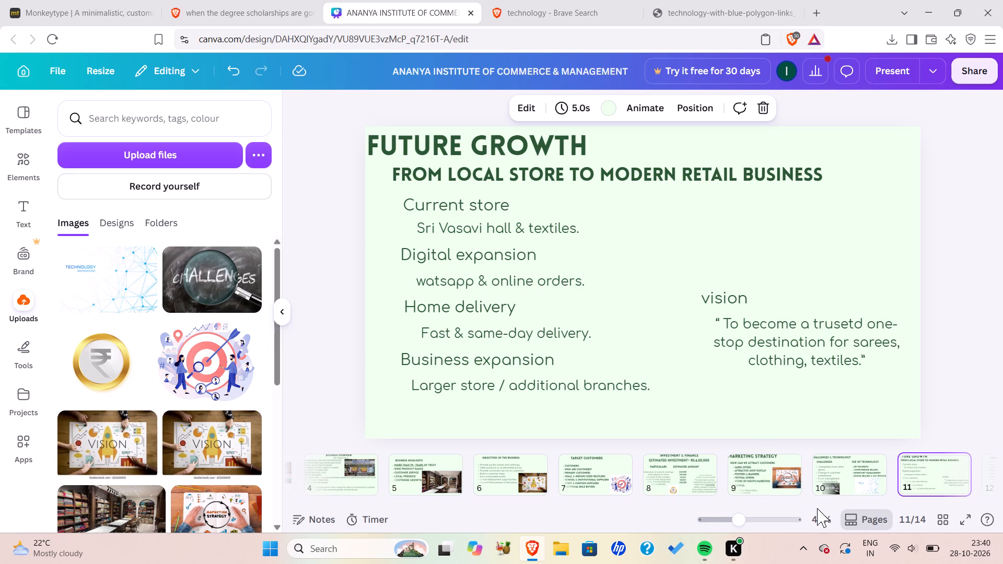
{"action": "scroll", "coordinate": [848, 477], "scroll_direction": "left", "scroll_amount": 8}
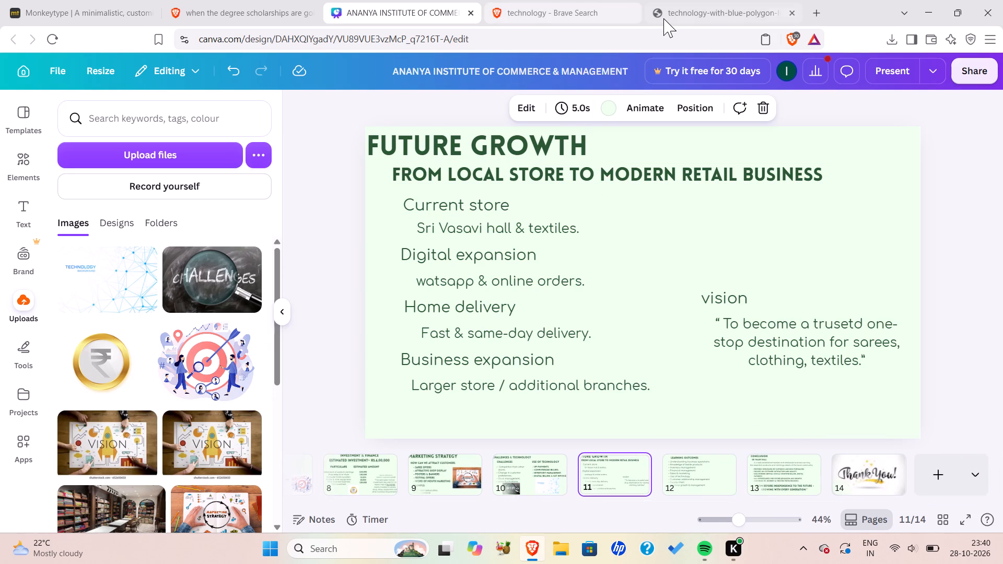
Switch to the image search and search web images for "goal".
{"action": "left_click", "coordinate": [585, 19]}
{"action": "scroll", "coordinate": [580, 154], "scroll_direction": "up", "scroll_amount": 4}
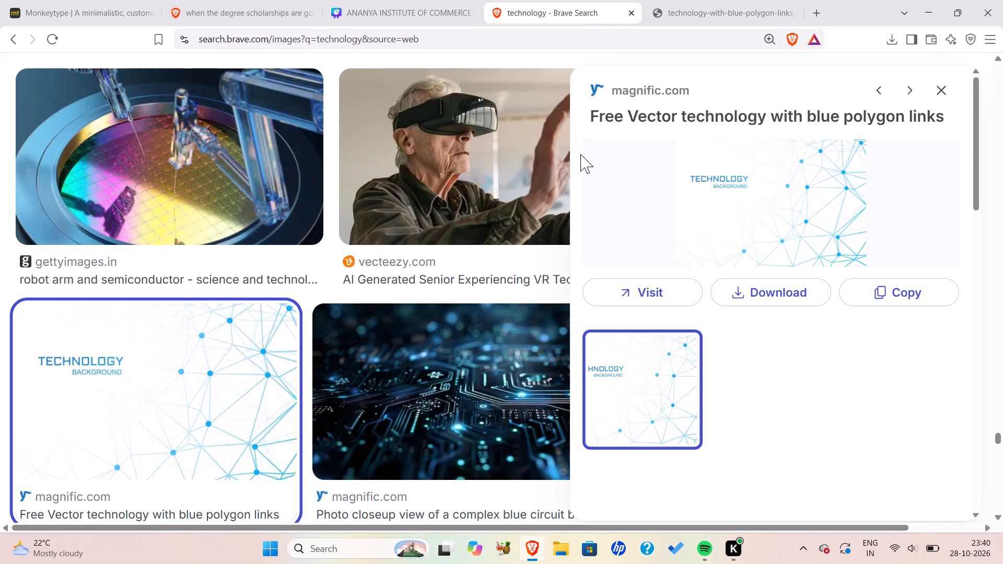
{"action": "left_click", "coordinate": [592, 40]}
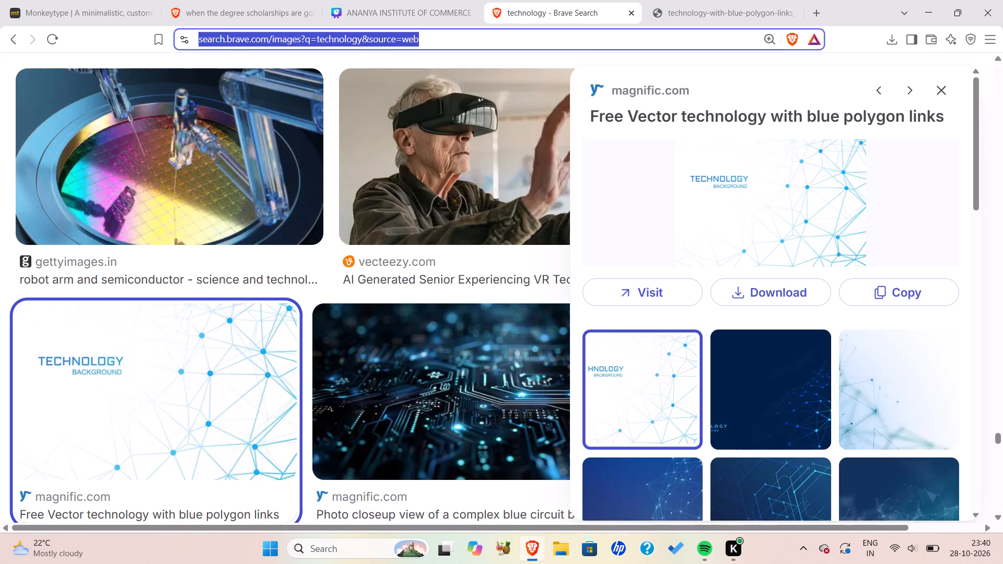
{"action": "key", "text": "BackSpace"}
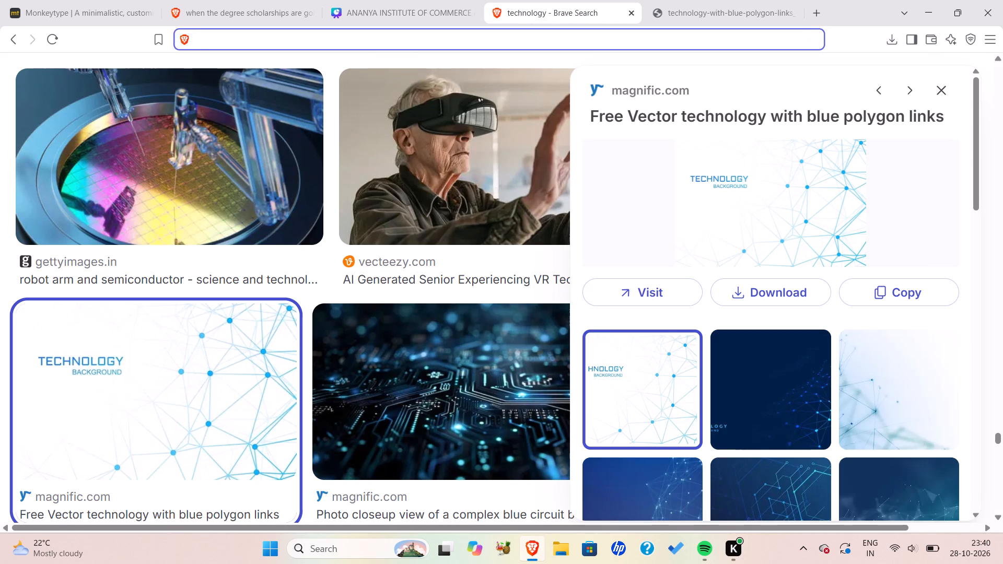
{"action": "type", "text": "gowa"}
{"action": "key", "text": "BackSpace"}
{"action": "key", "text": "BackSpace"}
{"action": "key", "text": "a"}
{"action": "key", "text": "l"}
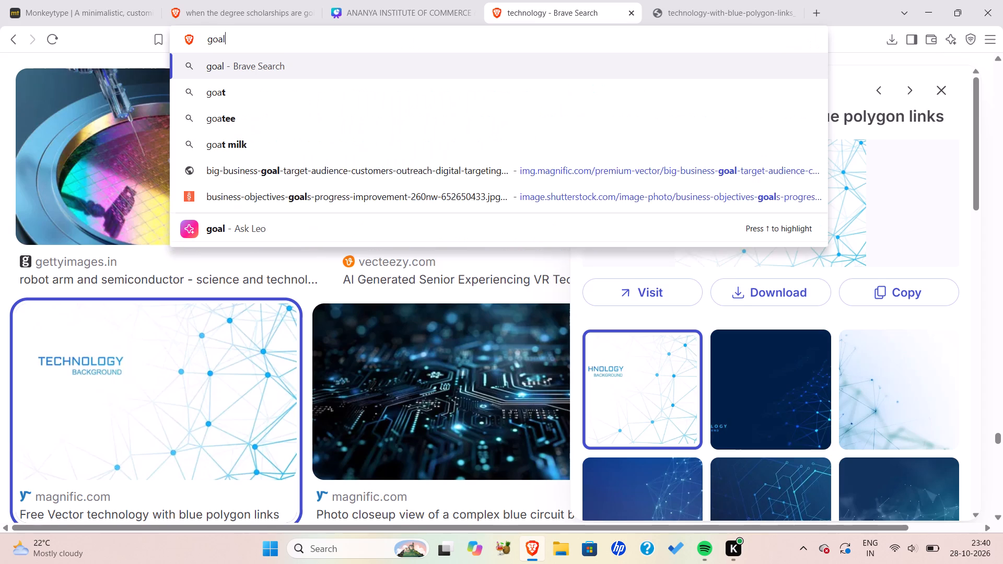
{"action": "key", "text": "Return"}
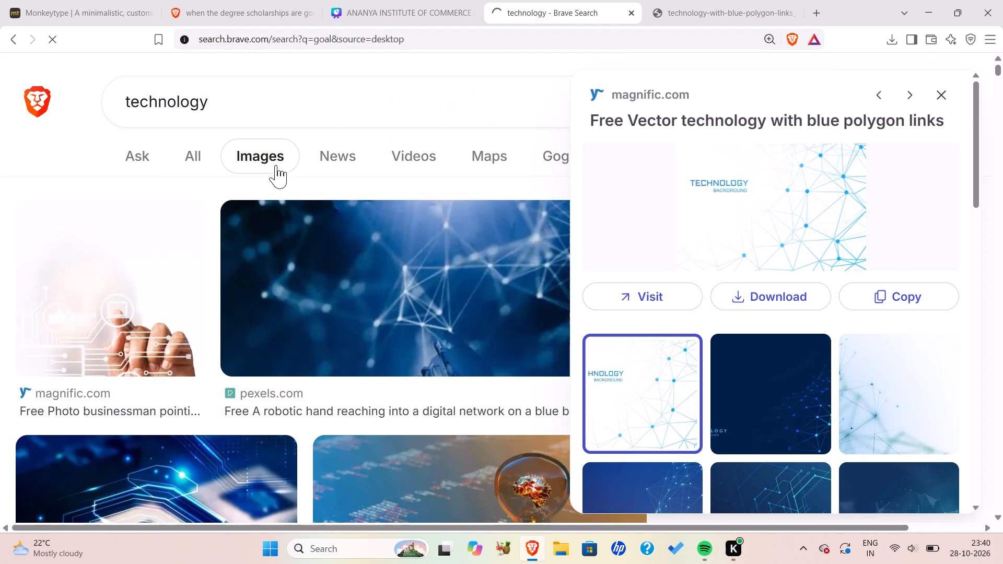
{"action": "left_click", "coordinate": [274, 161]}
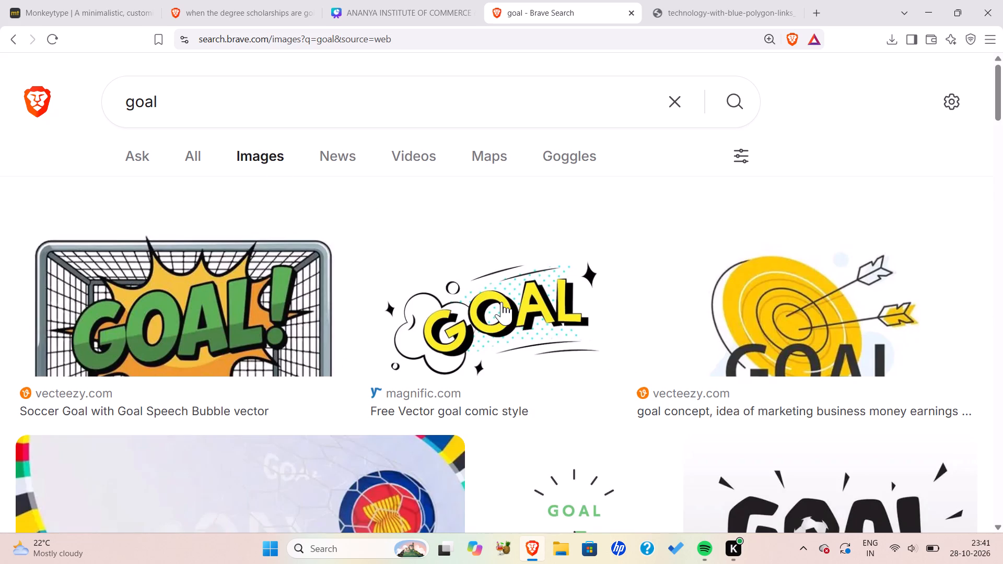
Open the yellow target "GOAL" picture with two arrows at full size and copy the image.
{"action": "scroll", "coordinate": [501, 302], "scroll_direction": "down", "scroll_amount": 2}
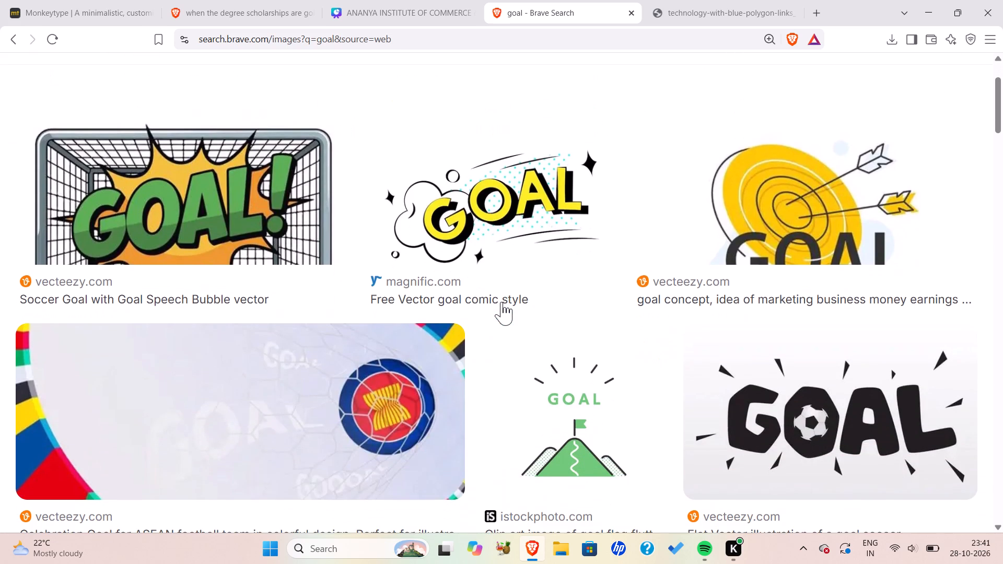
{"action": "left_click", "coordinate": [829, 221]}
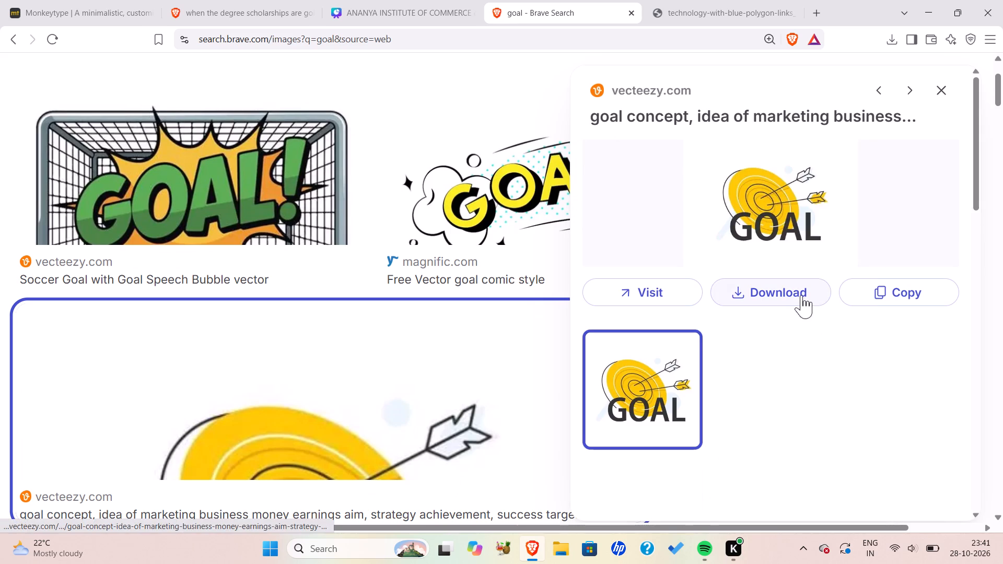
{"action": "left_click", "coordinate": [798, 297]}
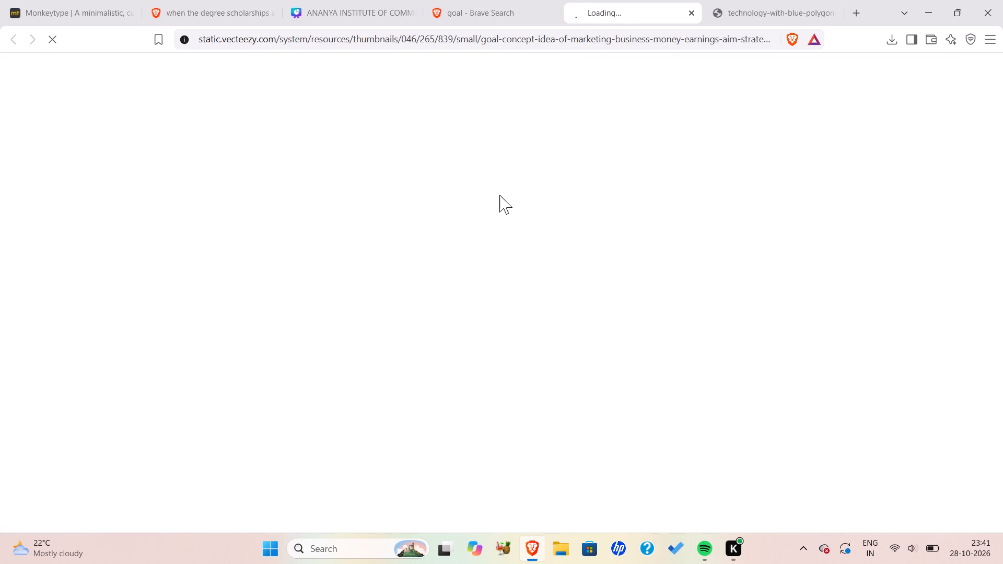
{"action": "right_click", "coordinate": [534, 234]}
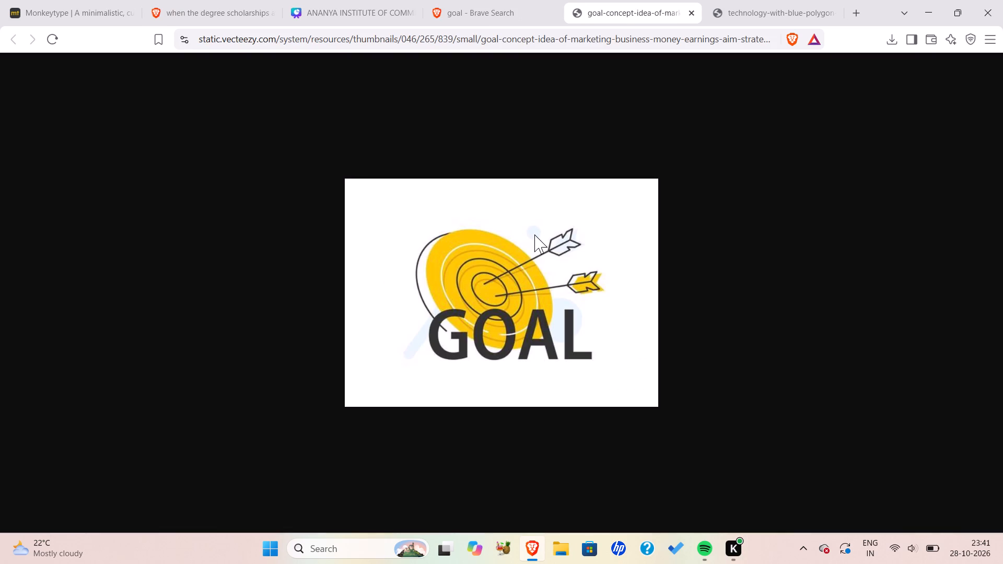
{"action": "left_click", "coordinate": [591, 283]}
Return to the Canva presentation and paste the copied goal picture onto the Future Growth slide.
{"action": "left_click", "coordinate": [376, 11]}
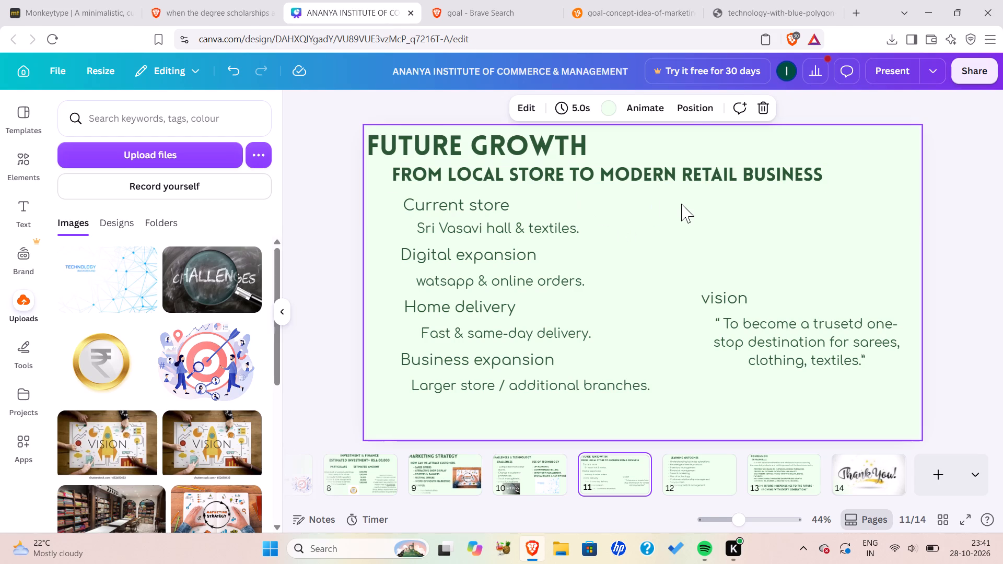
{"action": "right_click", "coordinate": [681, 204]}
{"action": "left_click", "coordinate": [732, 243]}
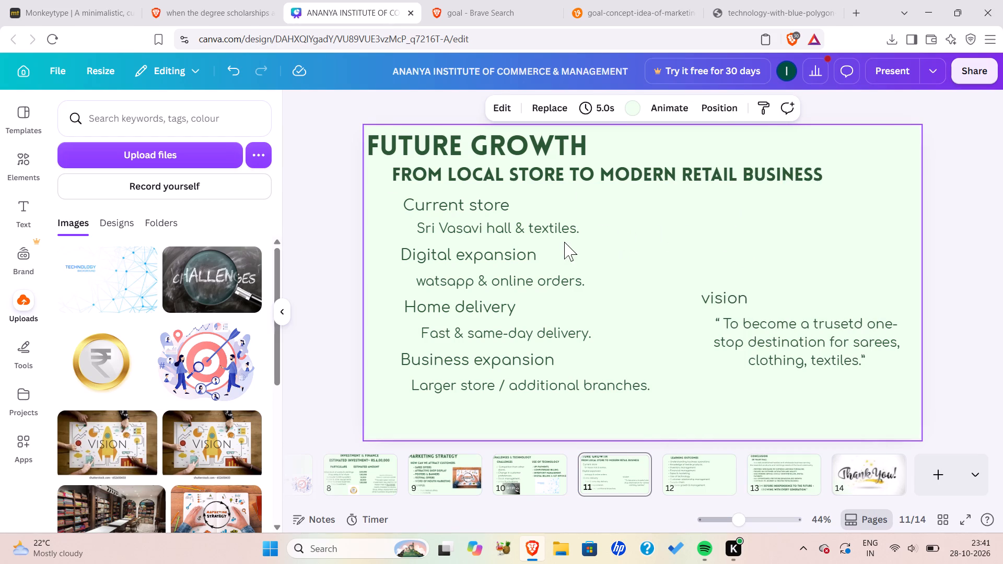
Shrink the goal picture slightly and place it beside the growth list, just above the vision quote.
{"action": "left_click_drag", "start_coordinate": [526, 201], "coordinate": [569, 217]}
{"action": "left_click_drag", "start_coordinate": [656, 277], "coordinate": [709, 248]}
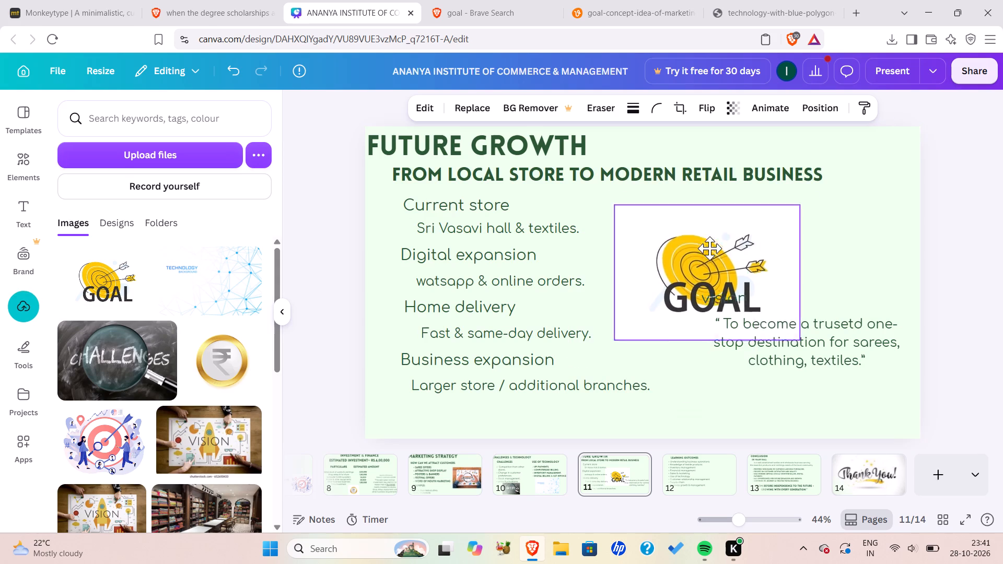
{"action": "left_click_drag", "start_coordinate": [709, 248], "coordinate": [767, 210]}
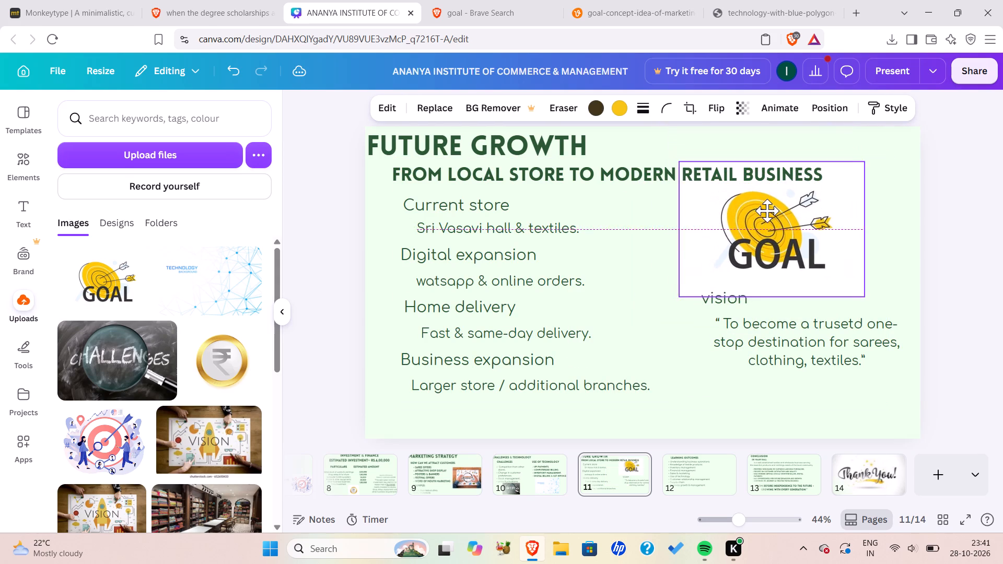
{"action": "left_click_drag", "start_coordinate": [767, 210], "coordinate": [775, 220]}
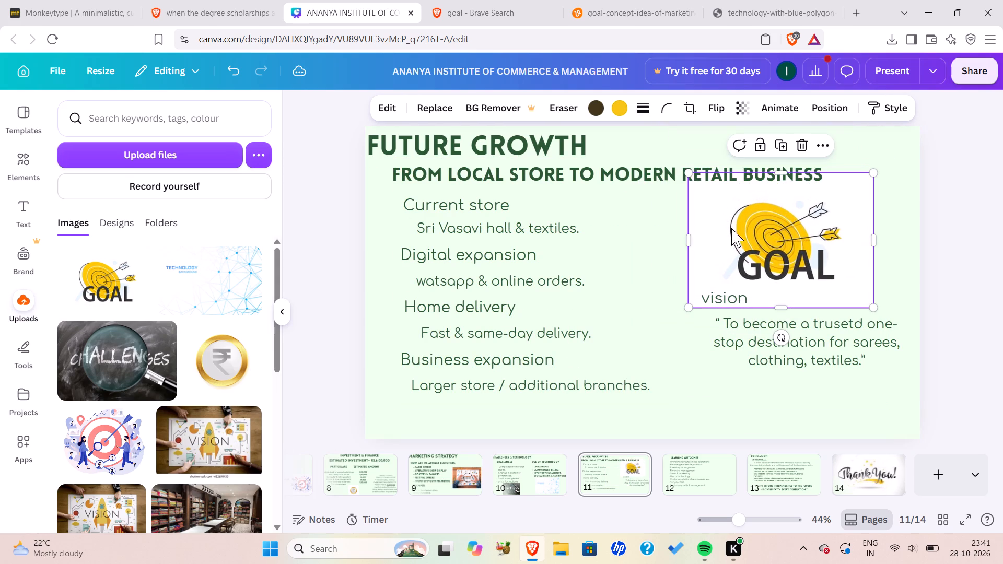
{"action": "left_click", "coordinate": [624, 239]}
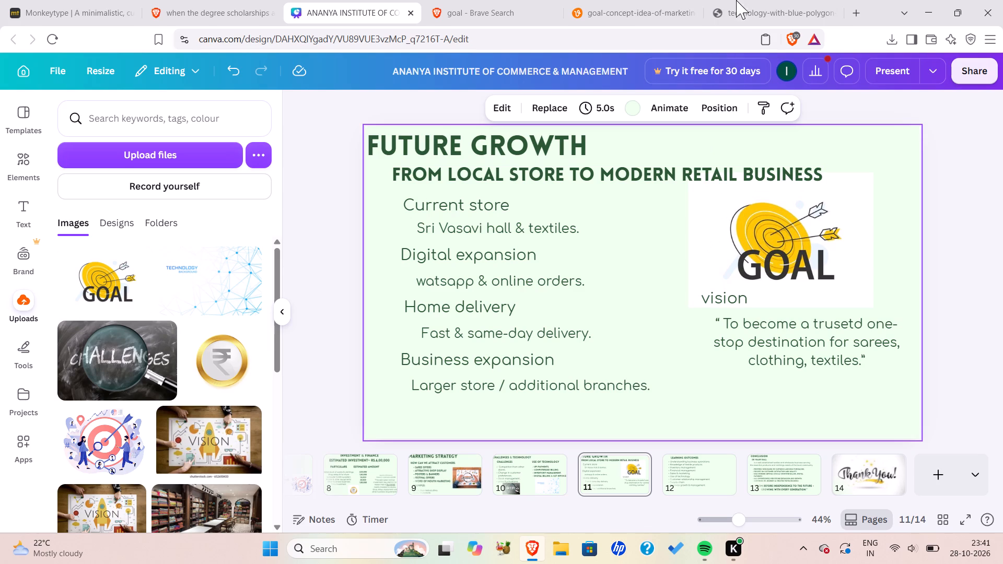
Close the browser tabs holding the full-size goal and technology pictures.
{"action": "left_click", "coordinate": [696, 15]}
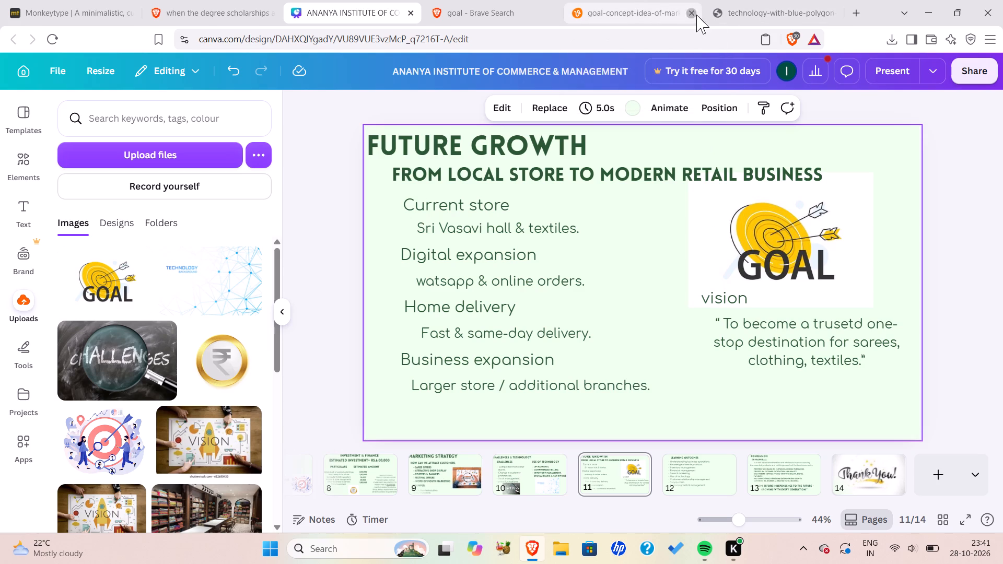
{"action": "left_click", "coordinate": [690, 20]}
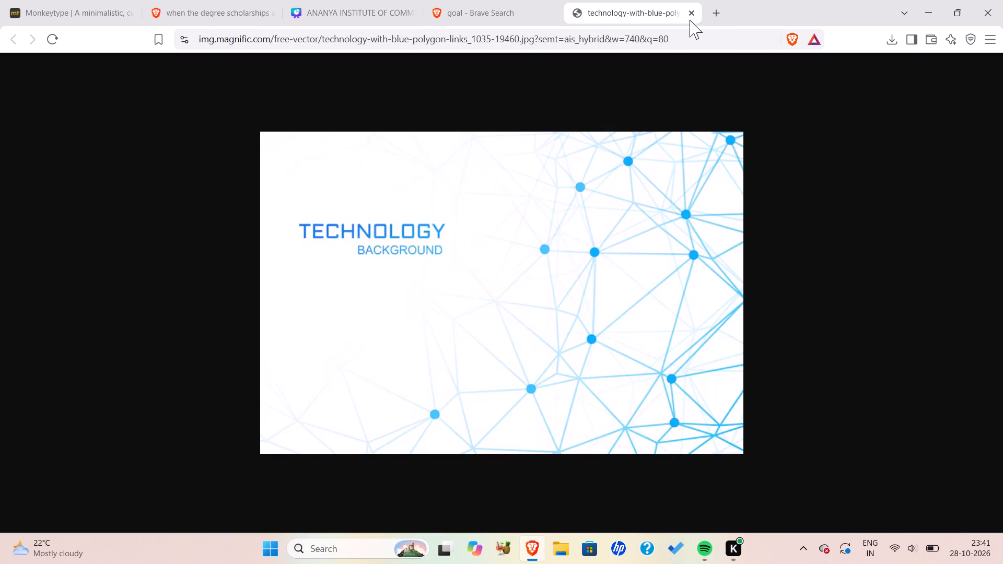
{"action": "left_click", "coordinate": [690, 7]}
{"action": "left_click", "coordinate": [690, 18]}
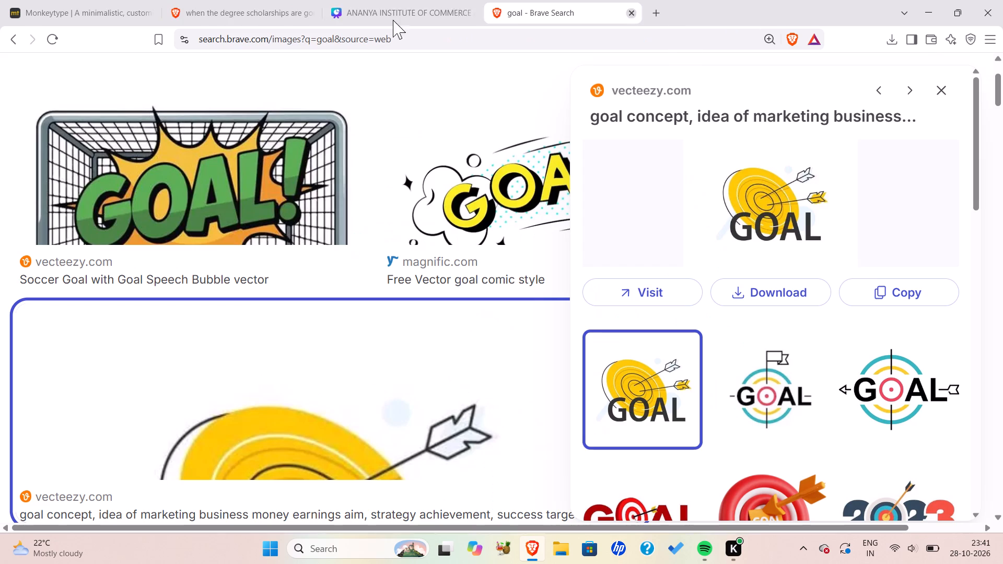
Return to the Canva presentation and open slide 12, Learning Outcomes.
{"action": "left_click", "coordinate": [383, 15]}
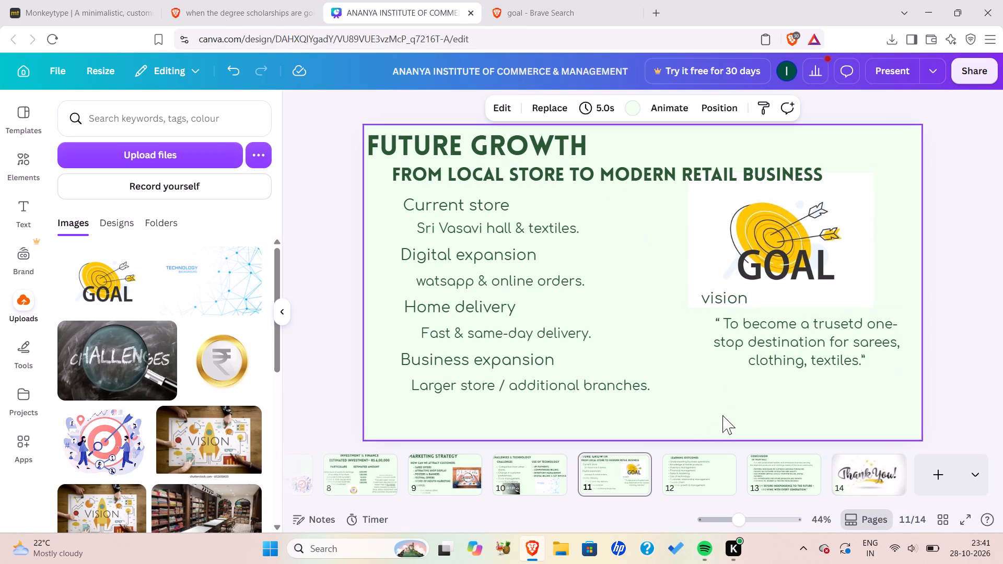
{"action": "left_click", "coordinate": [692, 461]}
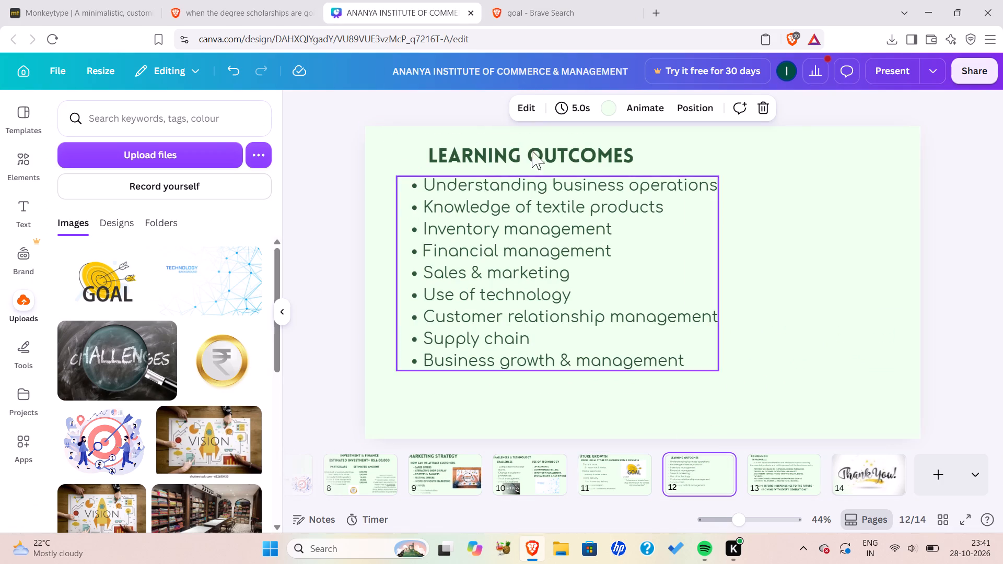
Go back to the image search and search web images for "learning outcomes".
{"action": "left_click", "coordinate": [548, 16]}
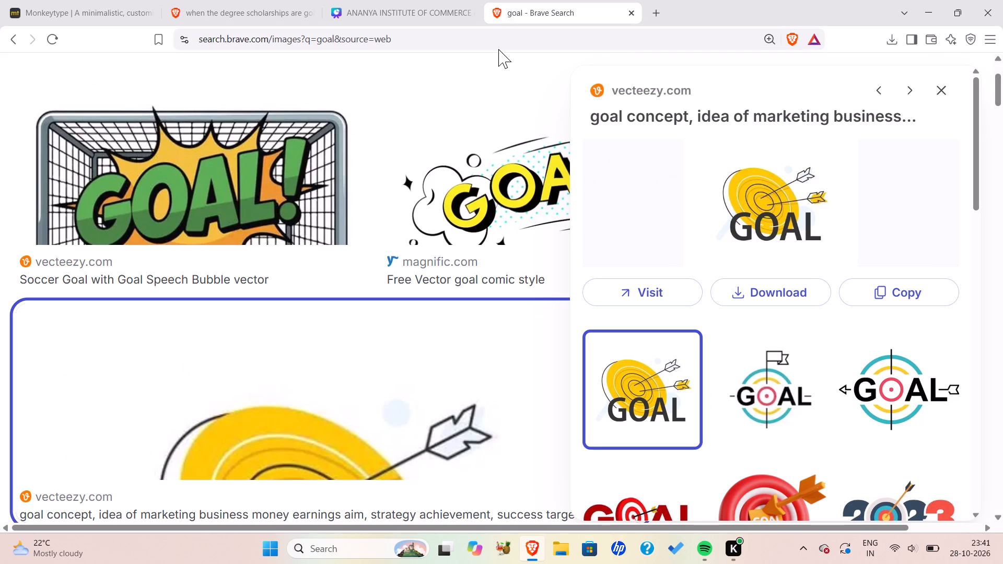
{"action": "left_click", "coordinate": [504, 36]}
{"action": "key", "text": "BackSpace"}
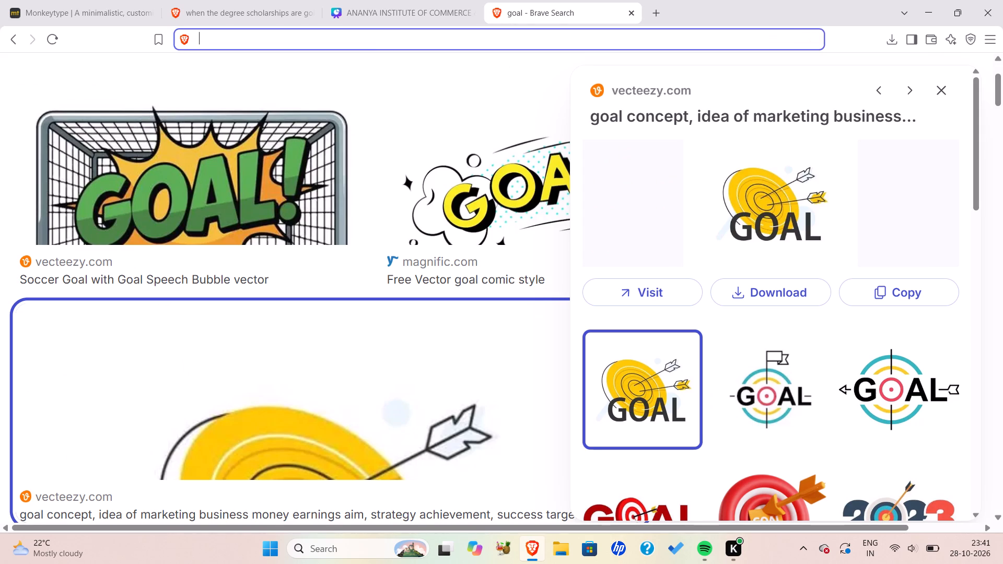
{"action": "type", "text": "lea"}
{"action": "key", "text": "r"}
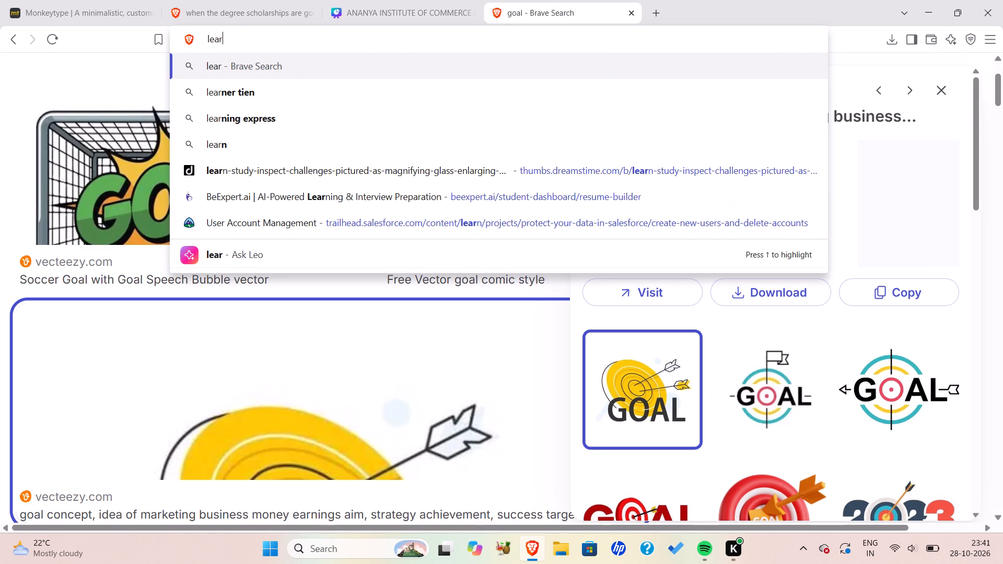
{"action": "type", "text": "ning outcomes"}
{"action": "key", "text": "Return"}
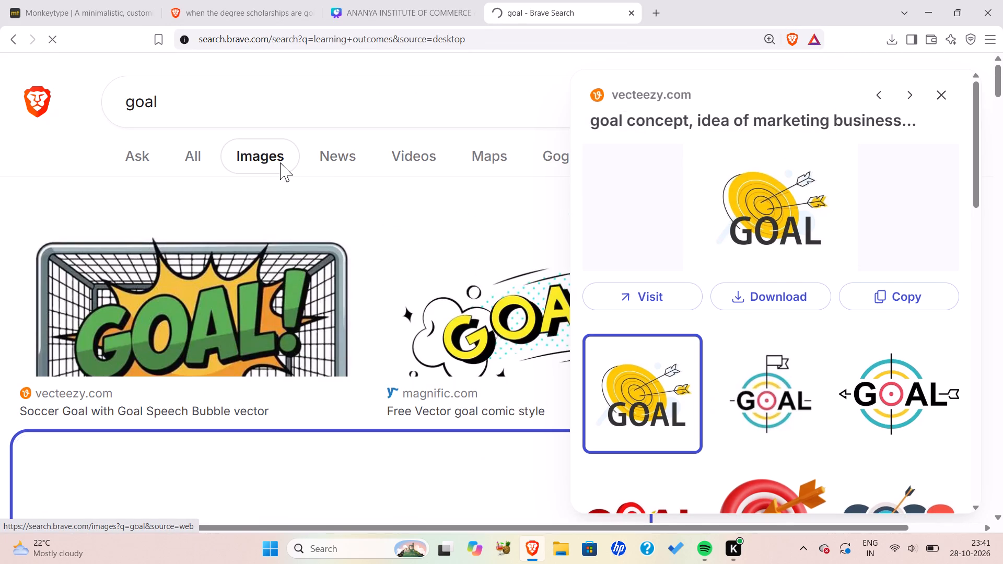
{"action": "left_click", "coordinate": [280, 162]}
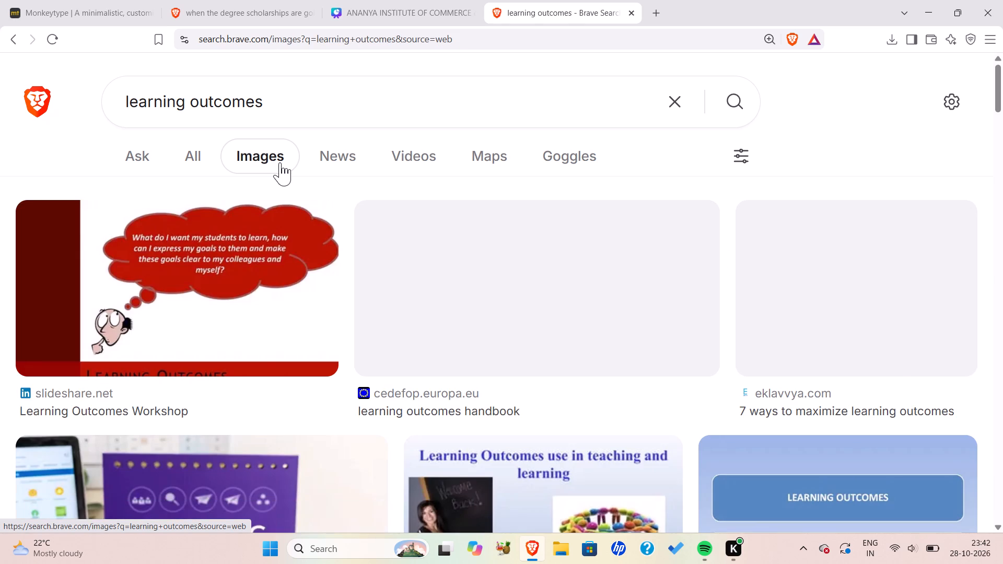
Look through the "learning outcomes" image results for a picture that suits the Learning Outcomes slide.
{"action": "scroll", "coordinate": [509, 313], "scroll_direction": "down", "scroll_amount": 1}
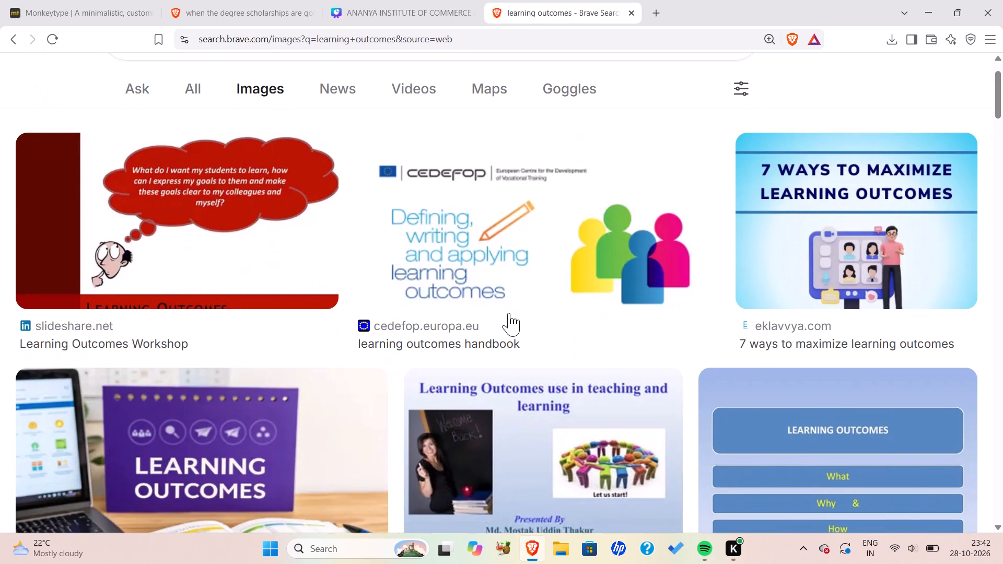
{"action": "scroll", "coordinate": [509, 313], "scroll_direction": "down", "scroll_amount": 2}
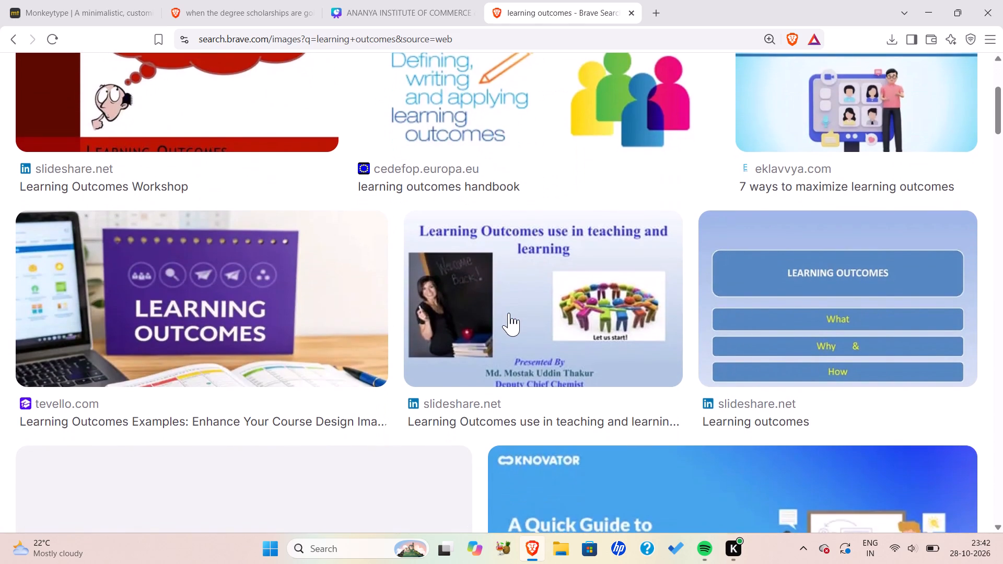
{"action": "scroll", "coordinate": [509, 313], "scroll_direction": "down", "scroll_amount": 2}
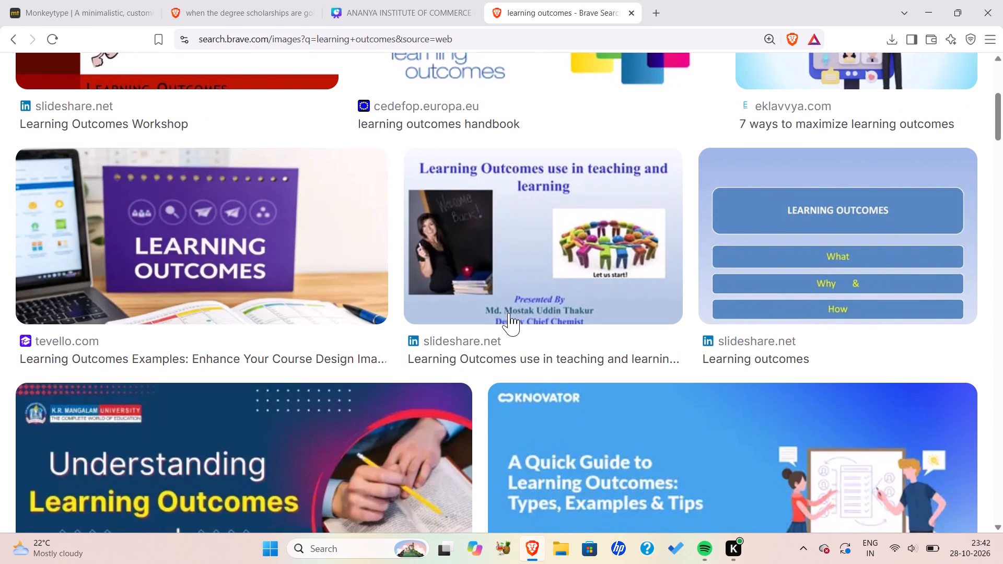
{"action": "left_click", "coordinate": [396, 0]}
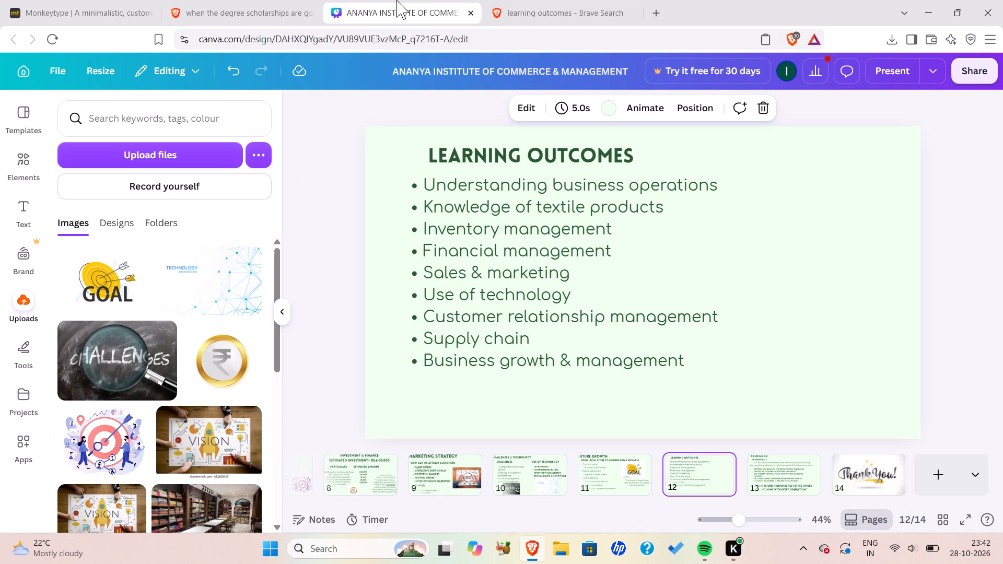
{"action": "left_click", "coordinate": [534, 7]}
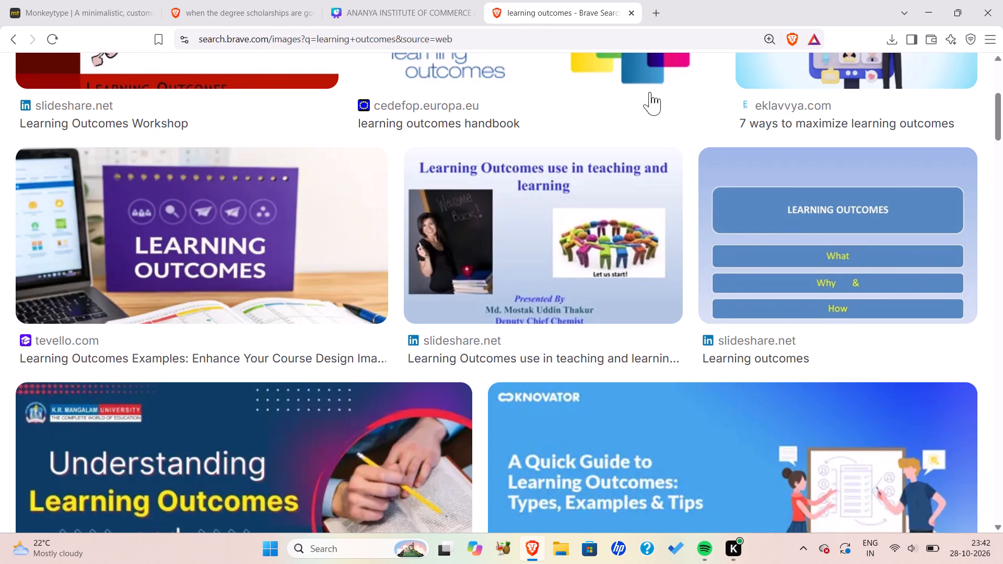
{"action": "scroll", "coordinate": [834, 219], "scroll_direction": "down", "scroll_amount": 2}
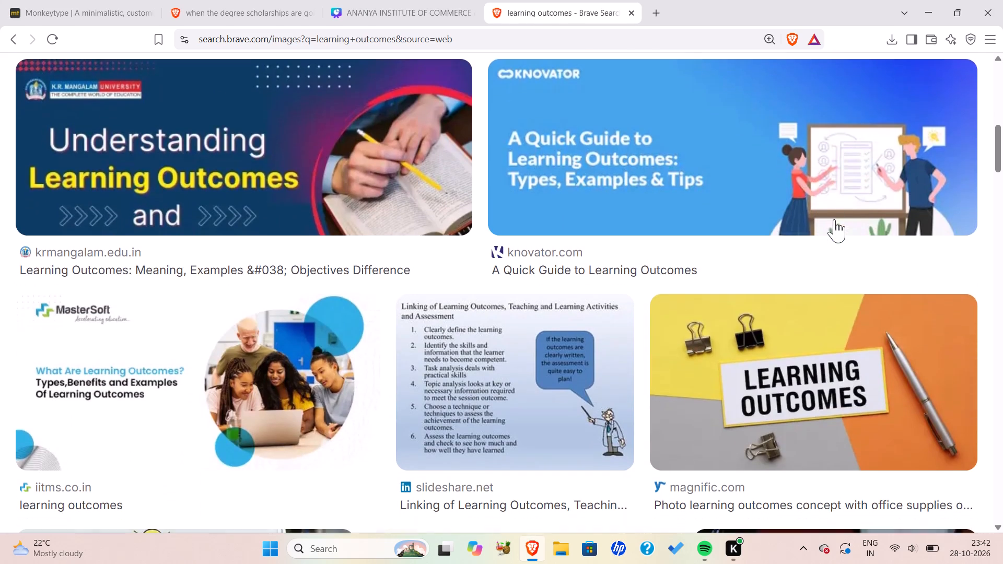
{"action": "scroll", "coordinate": [834, 219], "scroll_direction": "down", "scroll_amount": 1}
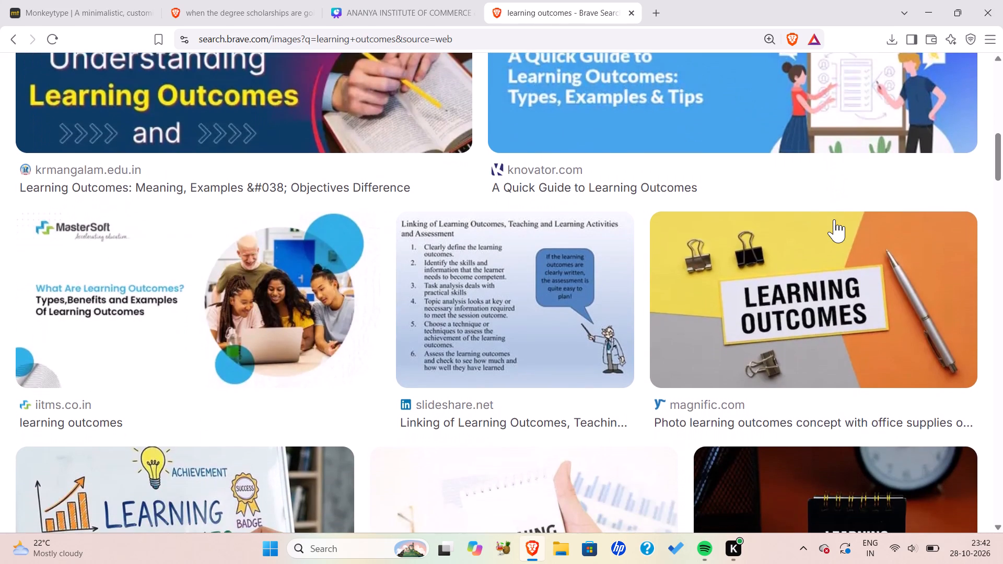
{"action": "scroll", "coordinate": [834, 219], "scroll_direction": "down", "scroll_amount": 4}
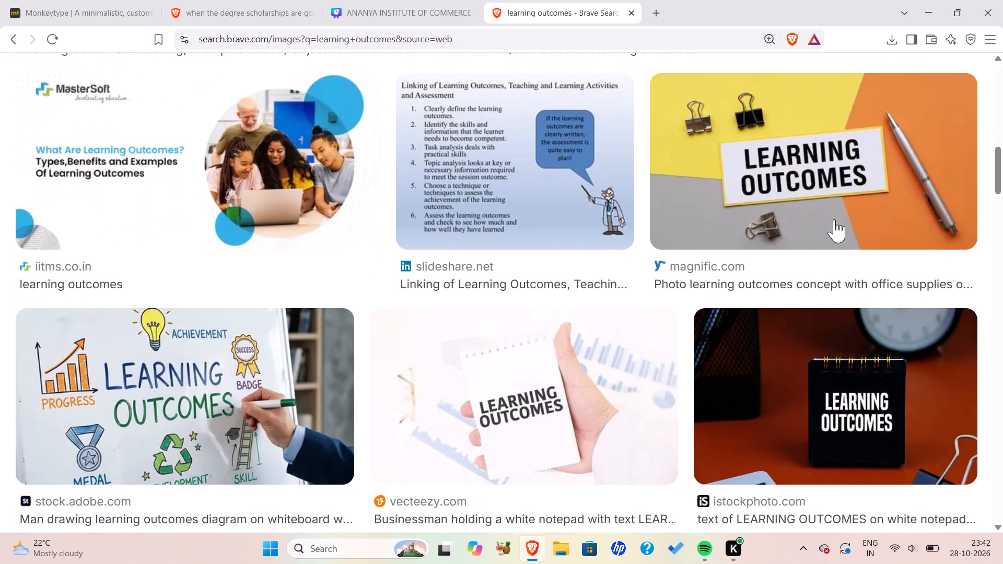
{"action": "scroll", "coordinate": [834, 219], "scroll_direction": "down", "scroll_amount": 2}
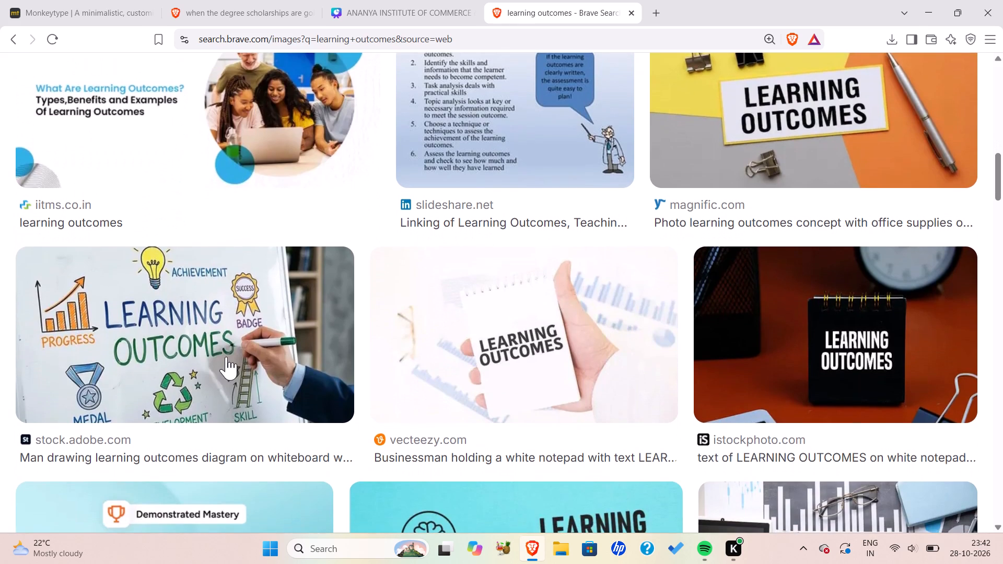
Open the full-size stock.adobe.com picture of a man drawing a learning outcomes diagram on a whiteboard and copy the image.
{"action": "left_click", "coordinate": [226, 357]}
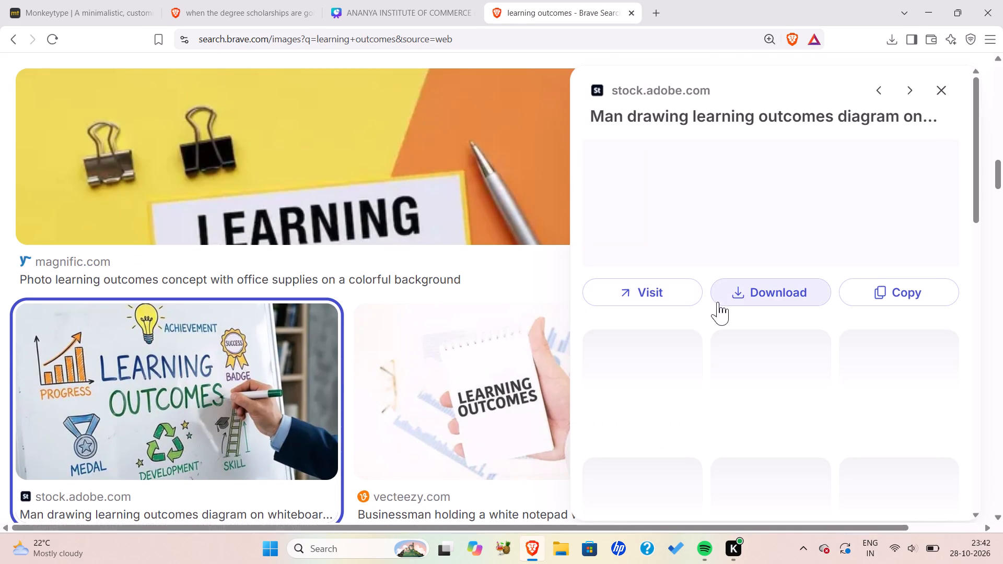
{"action": "left_click", "coordinate": [729, 301]}
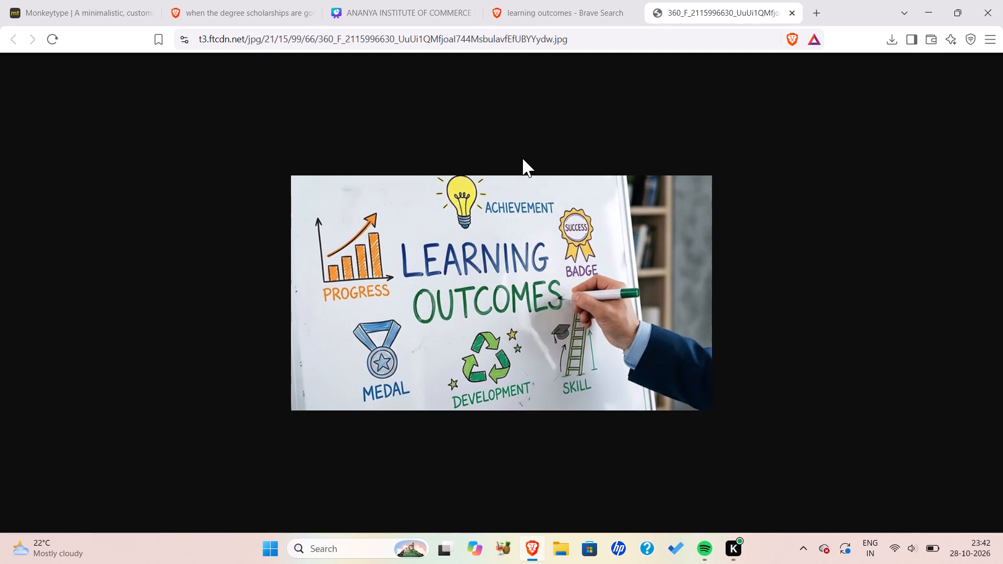
{"action": "right_click", "coordinate": [540, 246]}
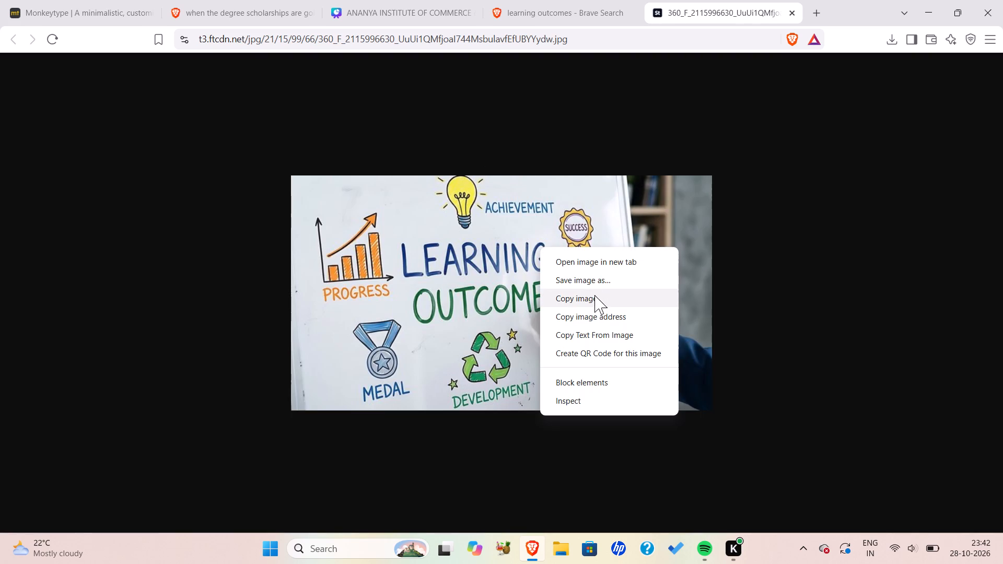
{"action": "left_click", "coordinate": [594, 295]}
Paste the copied whiteboard picture onto slide 12 of the Canva presentation and shrink it to about two-thirds of its size.
{"action": "left_click", "coordinate": [419, 0]}
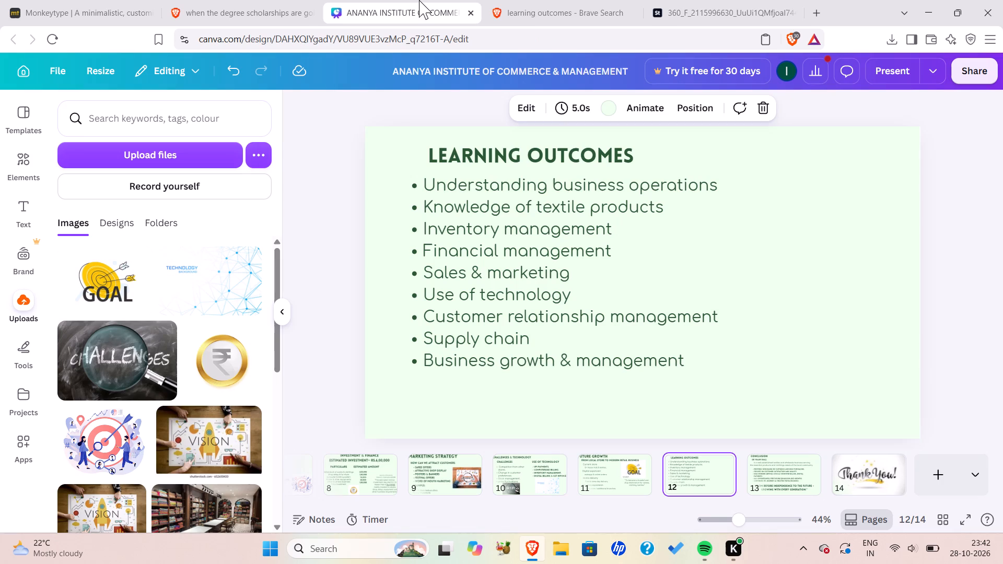
{"action": "right_click", "coordinate": [751, 248]}
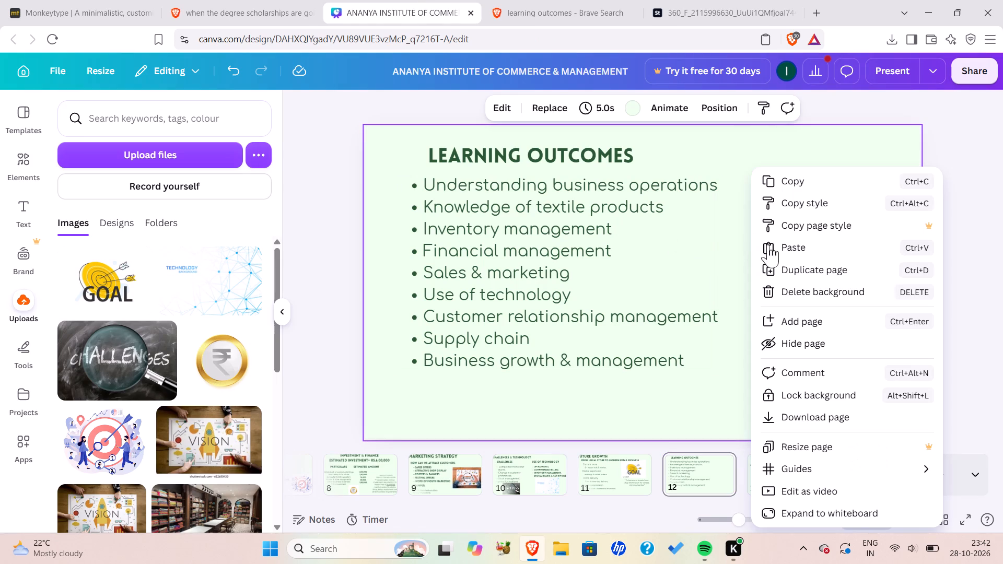
{"action": "left_click", "coordinate": [777, 247]}
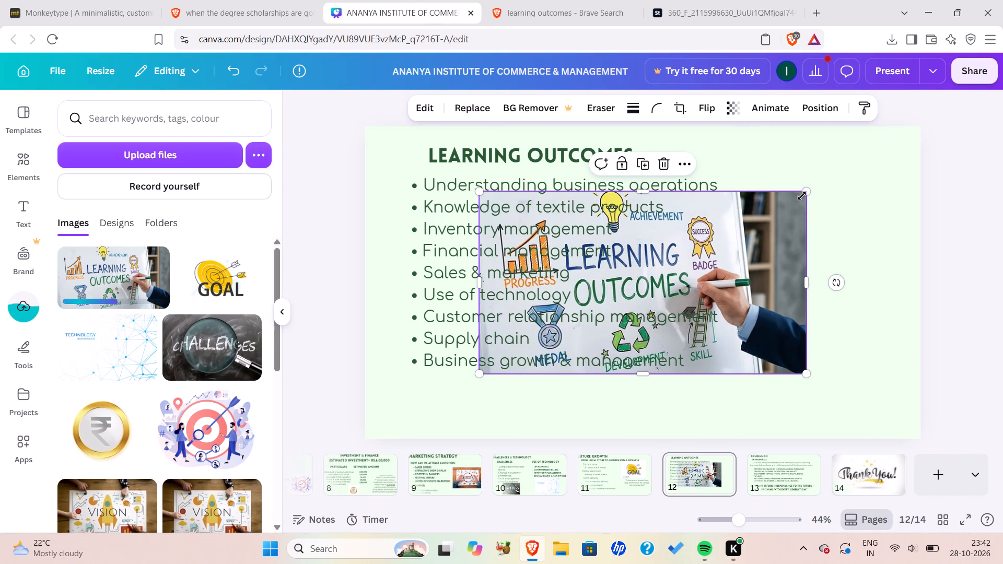
{"action": "left_click_drag", "start_coordinate": [804, 192], "coordinate": [690, 239]}
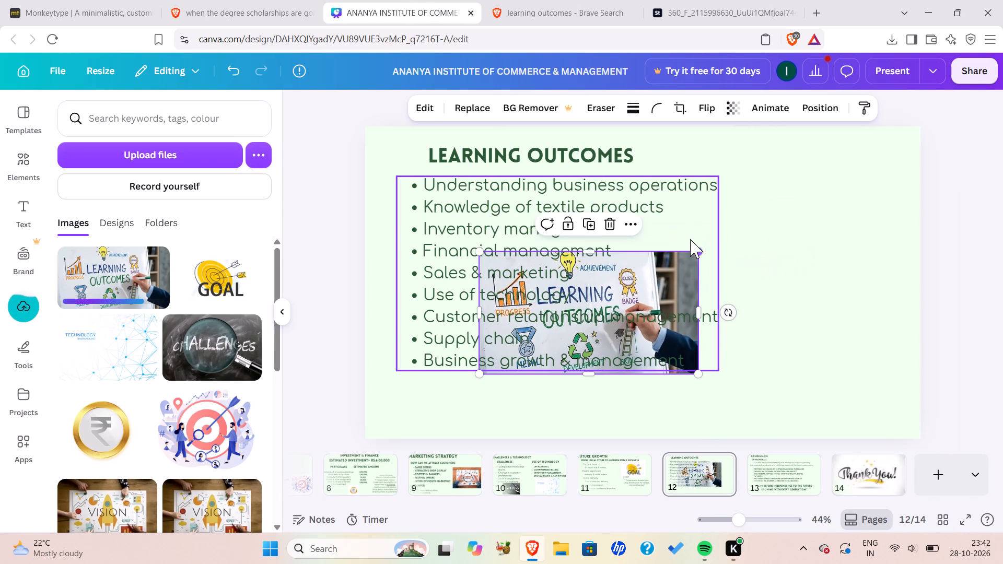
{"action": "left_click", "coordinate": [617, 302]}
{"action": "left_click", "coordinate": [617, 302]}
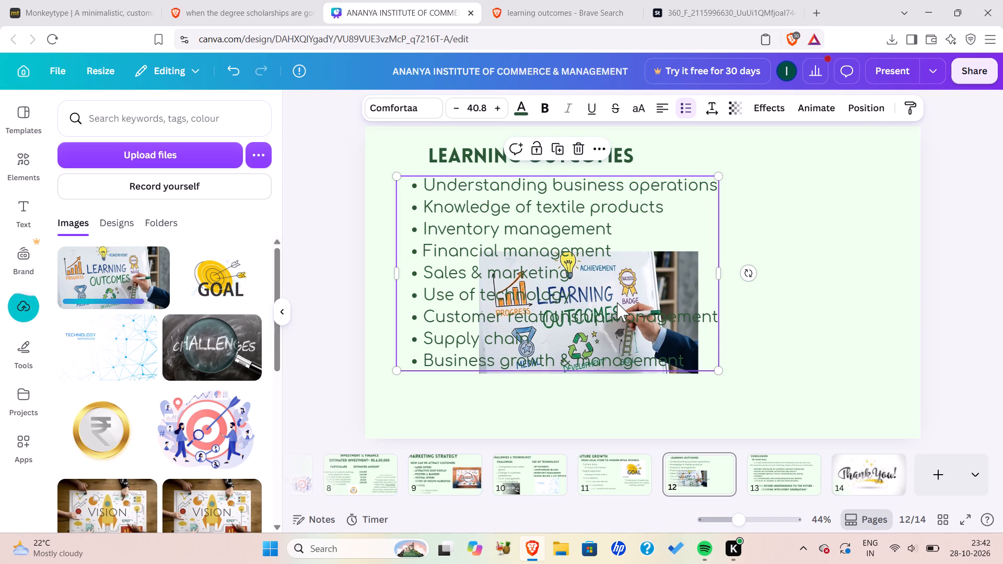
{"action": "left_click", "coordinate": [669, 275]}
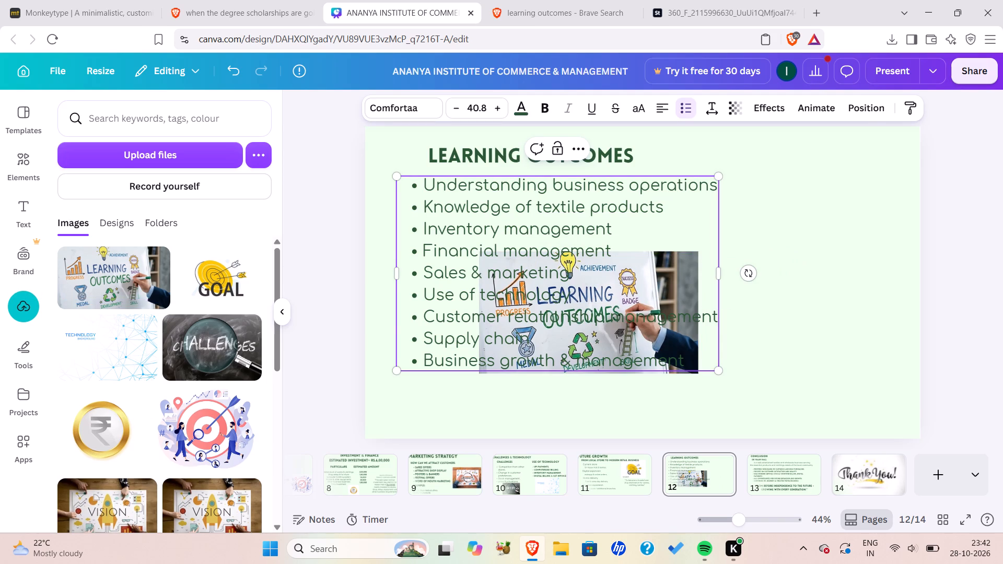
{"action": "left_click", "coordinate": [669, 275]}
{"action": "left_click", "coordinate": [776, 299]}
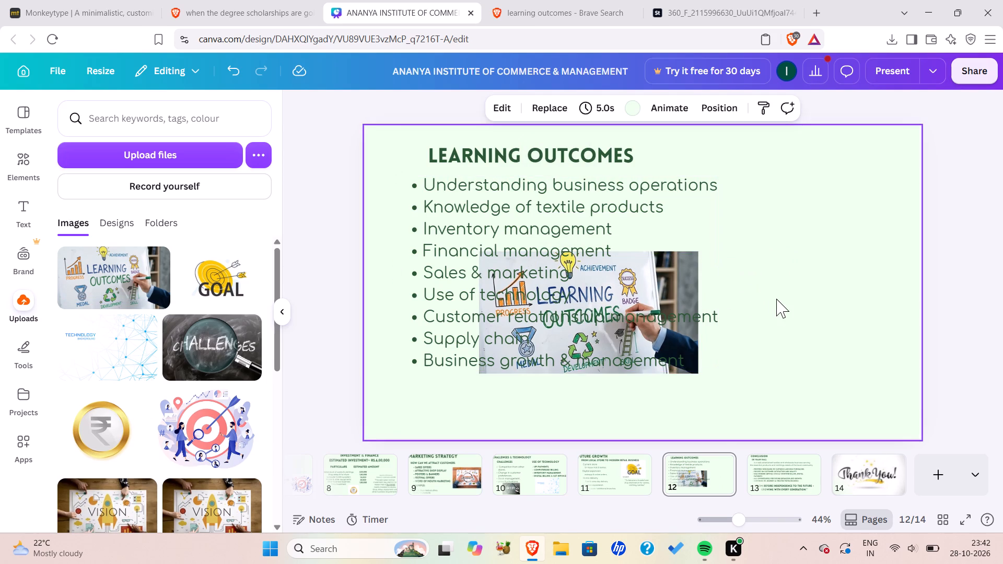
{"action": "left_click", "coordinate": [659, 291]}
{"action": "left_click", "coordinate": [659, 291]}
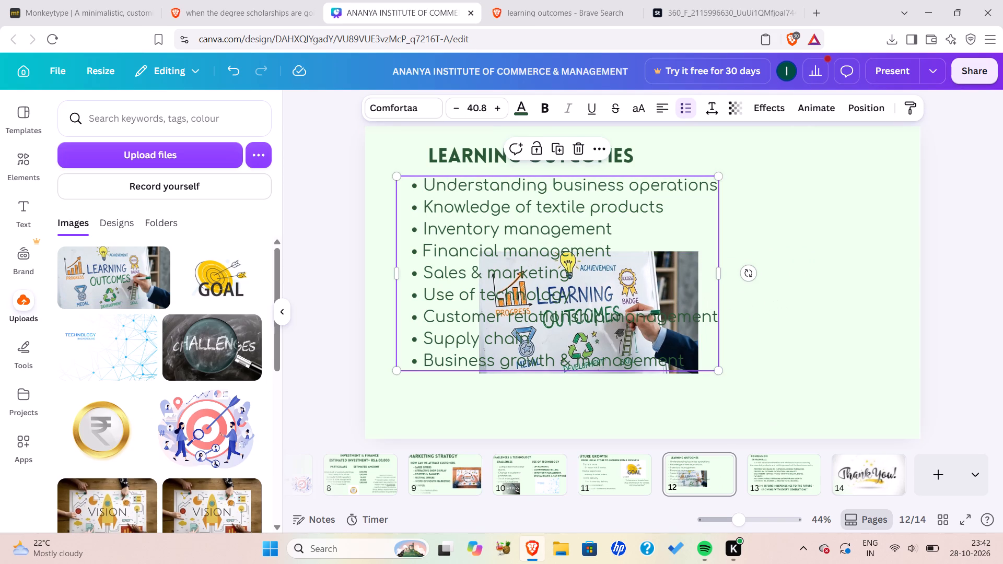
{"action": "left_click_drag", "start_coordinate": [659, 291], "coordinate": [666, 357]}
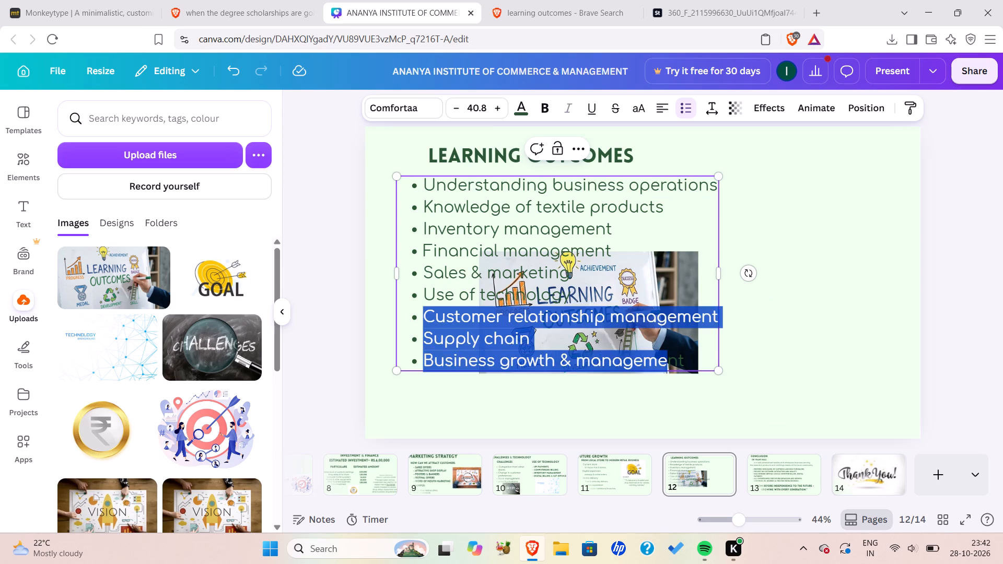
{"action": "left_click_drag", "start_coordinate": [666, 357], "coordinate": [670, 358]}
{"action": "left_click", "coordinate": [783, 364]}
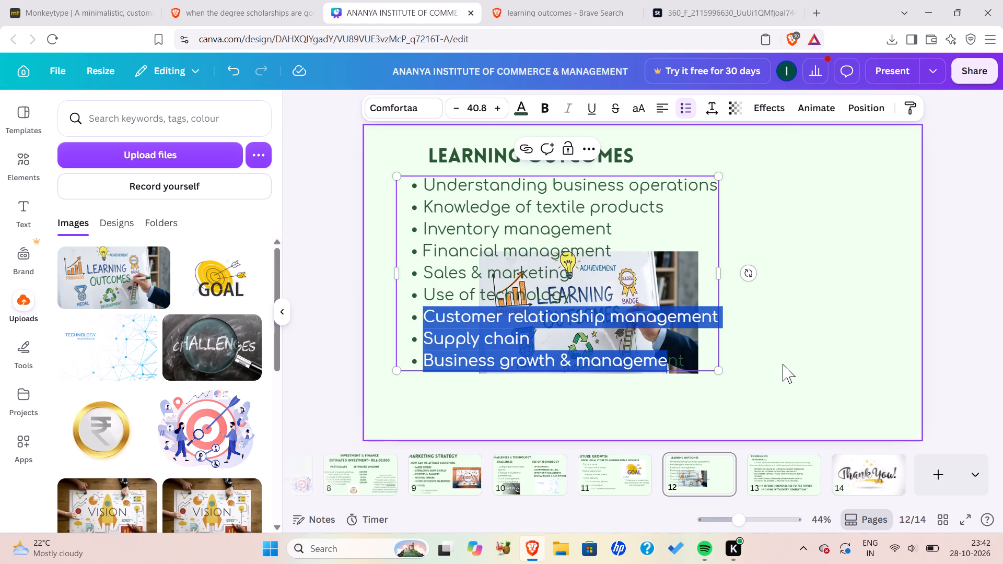
Resize the whiteboard picture to a small size and move it clear of the text, beside the upper half of the outcomes list.
{"action": "left_click", "coordinate": [694, 372]}
{"action": "left_click_drag", "start_coordinate": [694, 372], "coordinate": [771, 408]}
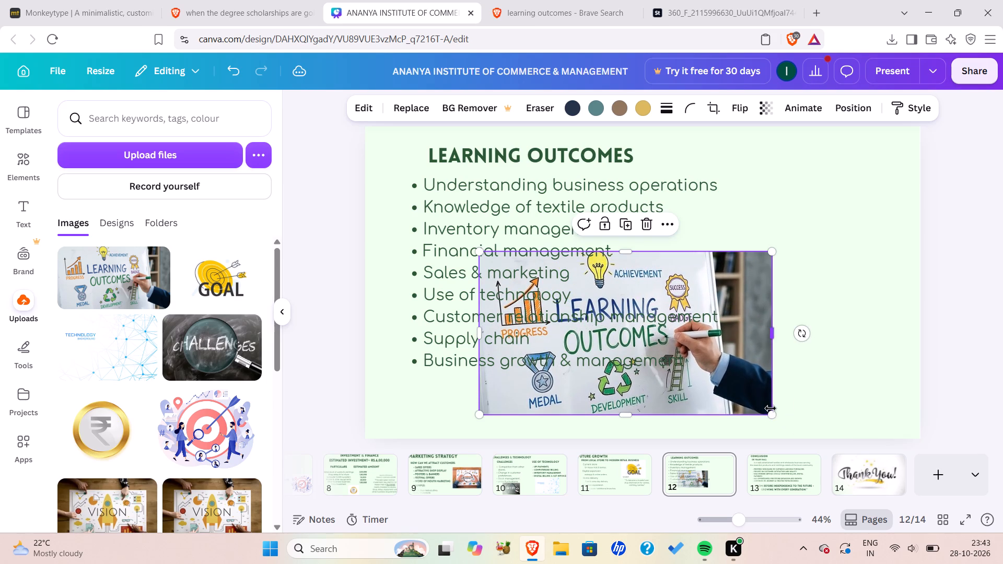
{"action": "left_click_drag", "start_coordinate": [709, 388], "coordinate": [785, 374]}
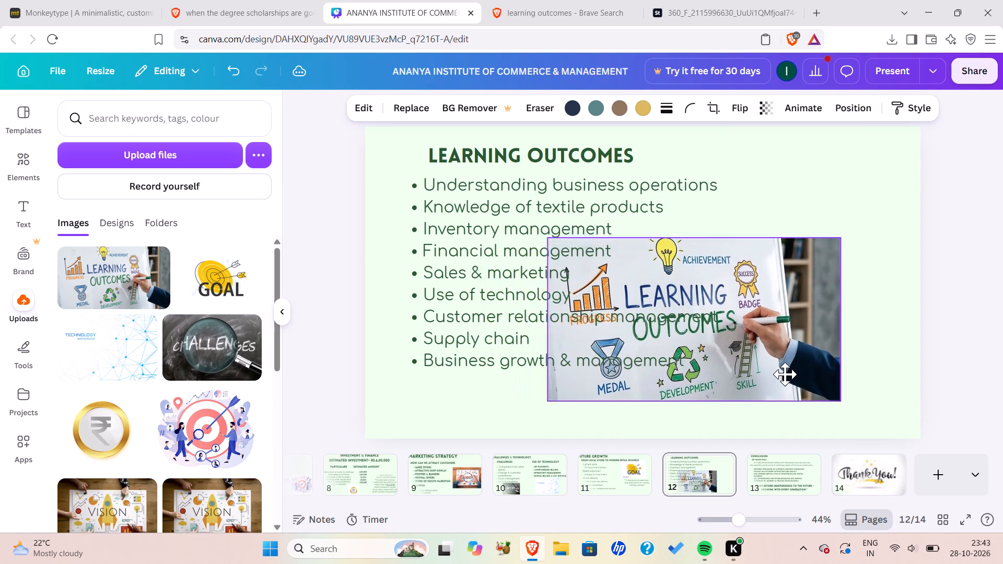
{"action": "left_click_drag", "start_coordinate": [785, 374], "coordinate": [813, 374]}
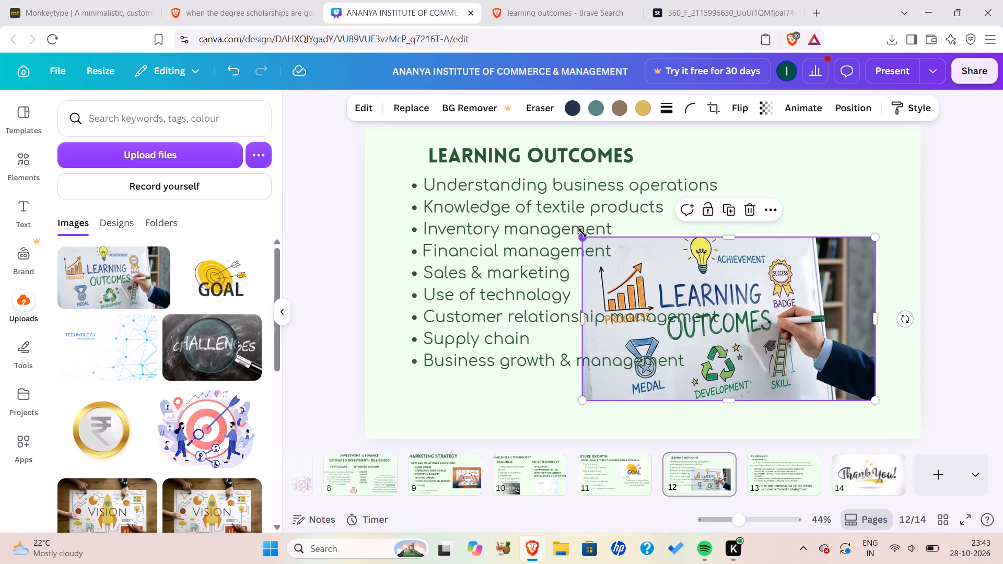
{"action": "left_click_drag", "start_coordinate": [582, 233], "coordinate": [728, 273]}
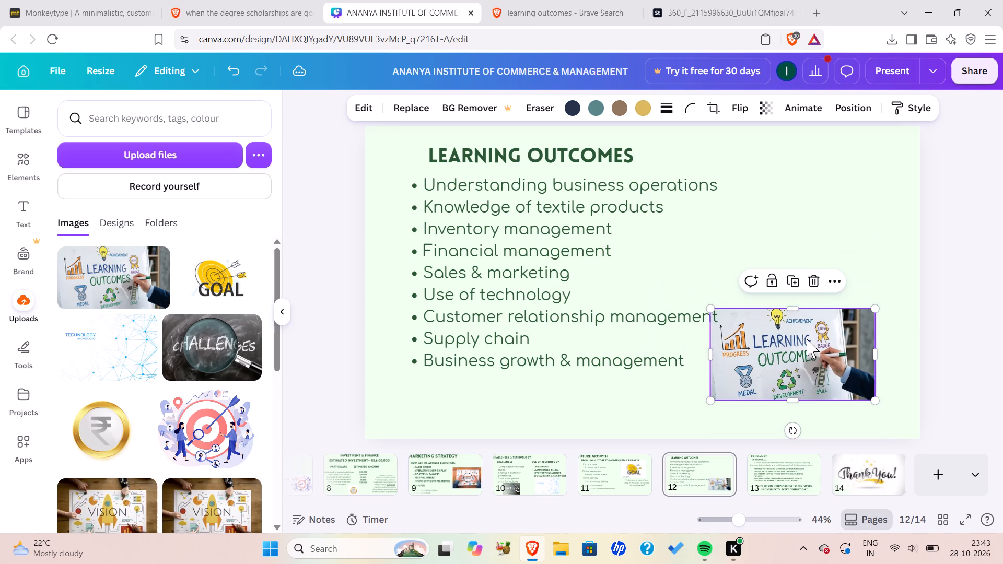
{"action": "left_click_drag", "start_coordinate": [819, 350], "coordinate": [821, 220]}
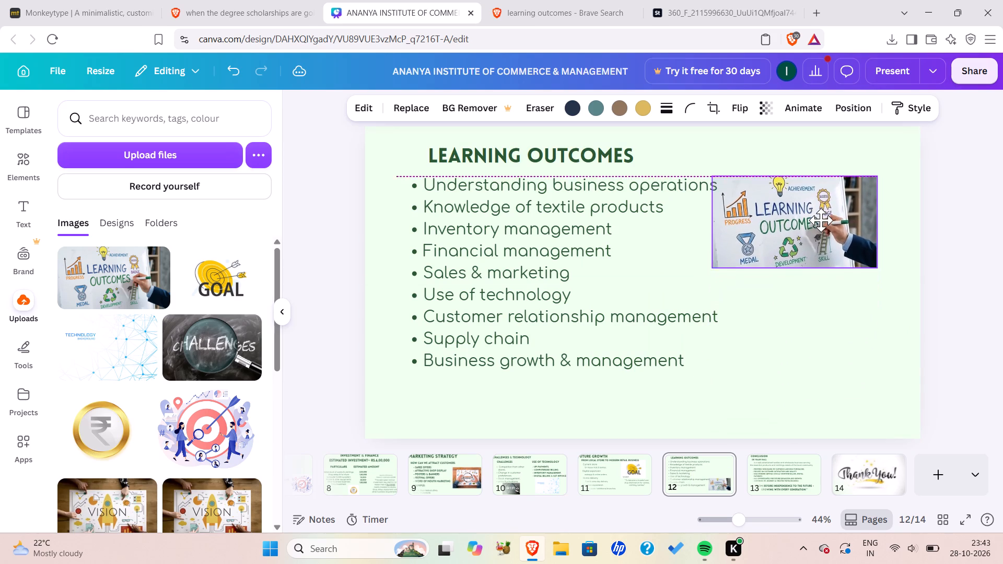
{"action": "left_click_drag", "start_coordinate": [821, 220], "coordinate": [824, 243]}
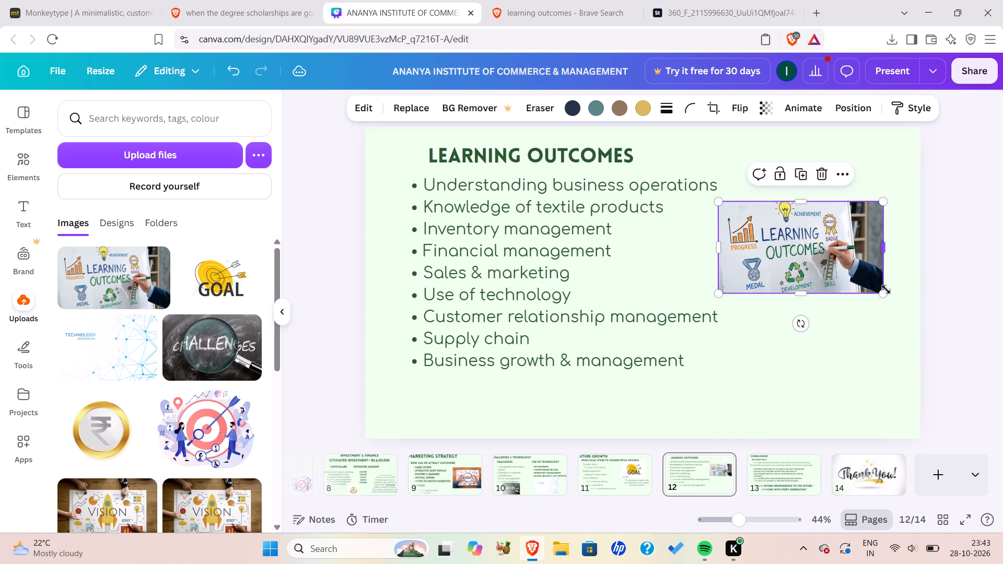
Enlarge the whiteboard picture to reach the slide's edge, about 698 wide, and extend its height slightly downwards.
{"action": "left_click_drag", "start_coordinate": [886, 297], "coordinate": [905, 345]}
{"action": "left_click_drag", "start_coordinate": [822, 315], "coordinate": [832, 320]}
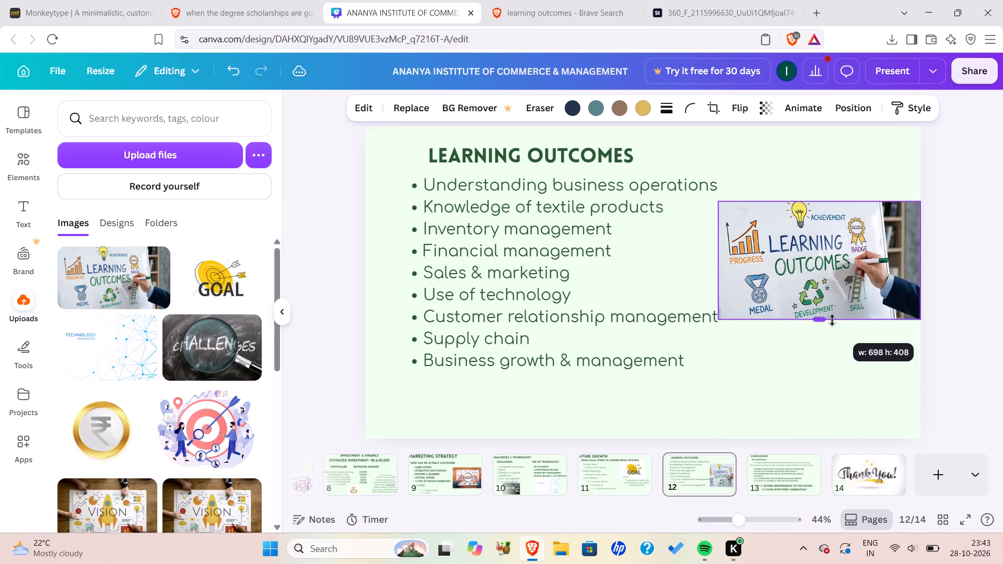
{"action": "left_click_drag", "start_coordinate": [832, 320], "coordinate": [843, 333]}
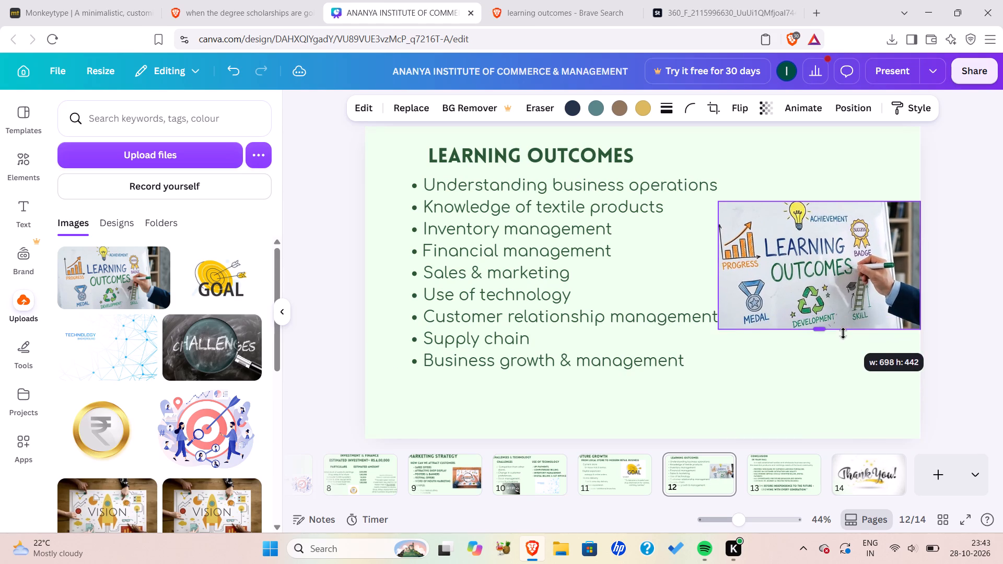
{"action": "left_click_drag", "start_coordinate": [843, 333], "coordinate": [840, 326]}
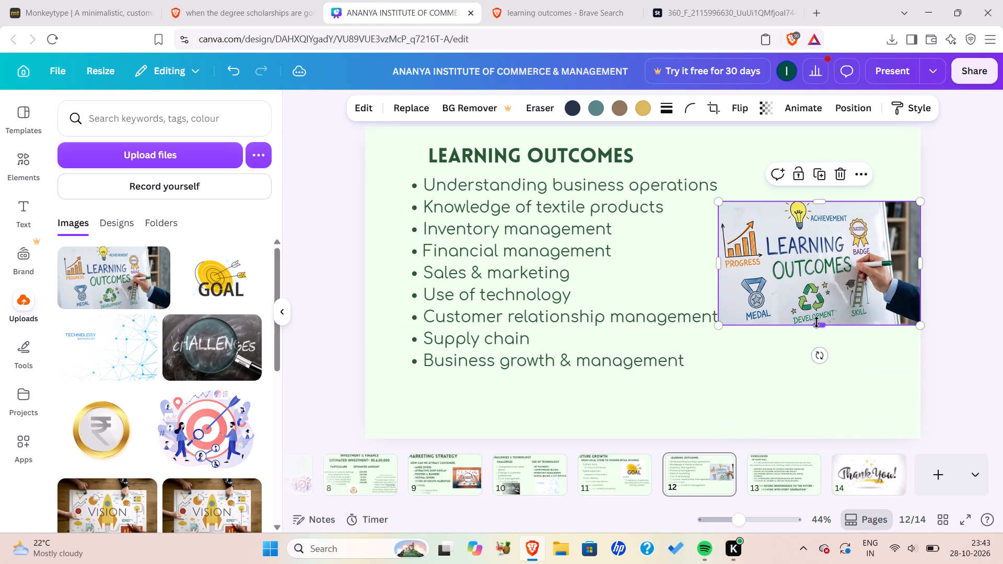
Review the Conclusion and Thank You slides and look back over the slide thumbnails.
{"action": "left_click", "coordinate": [789, 489]}
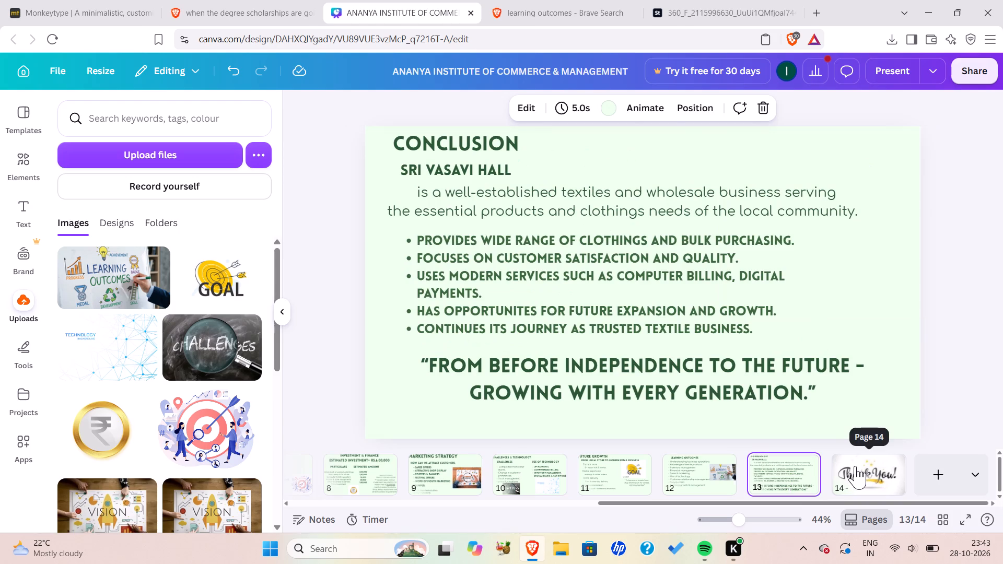
{"action": "left_click", "coordinate": [855, 466]}
{"action": "left_click", "coordinate": [768, 465]}
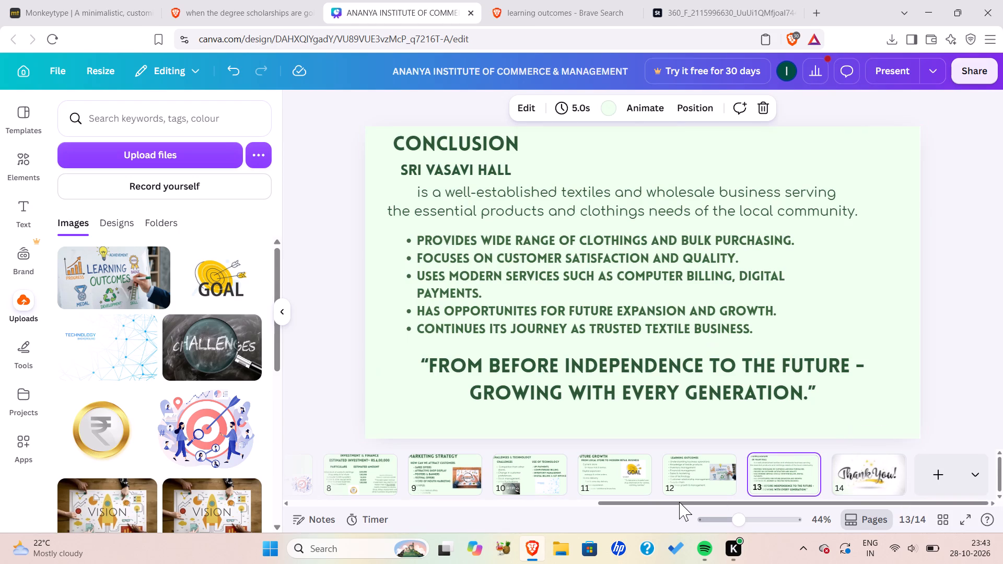
{"action": "scroll", "coordinate": [679, 502], "scroll_direction": "right", "scroll_amount": 10}
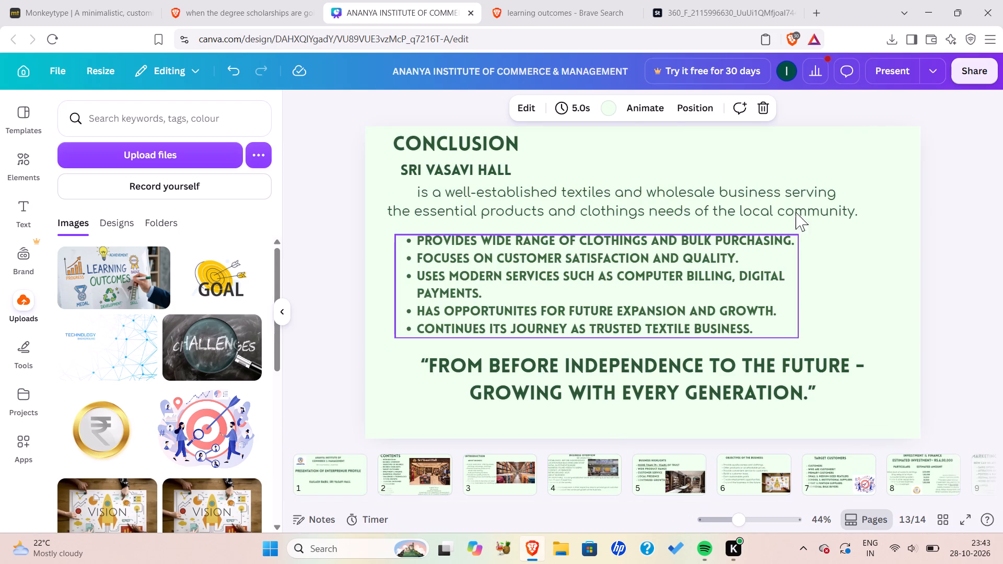
Open the presentation's download options and examine the PDF settings, including the advanced ones.
{"action": "left_click", "coordinate": [960, 67]}
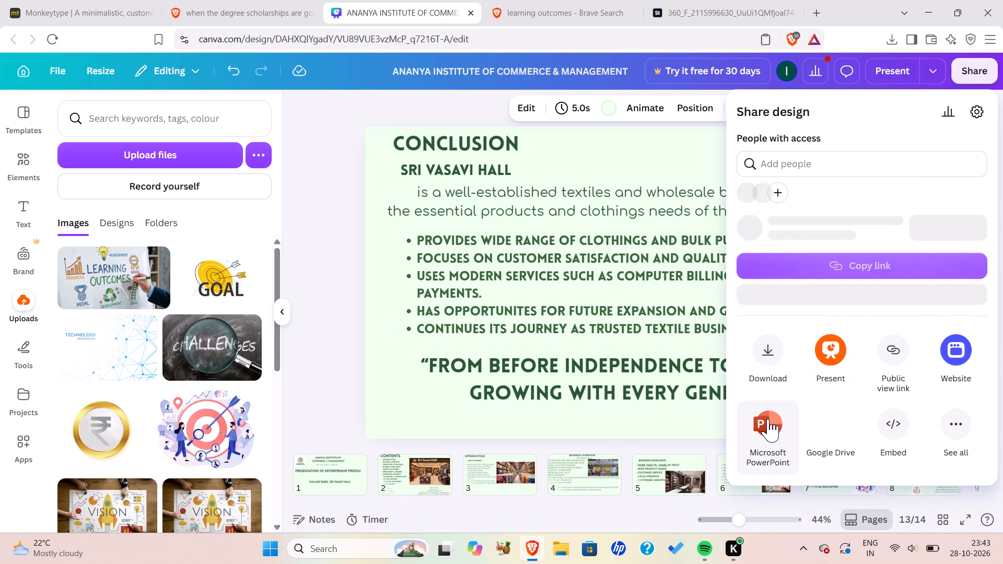
{"action": "left_click", "coordinate": [757, 350]}
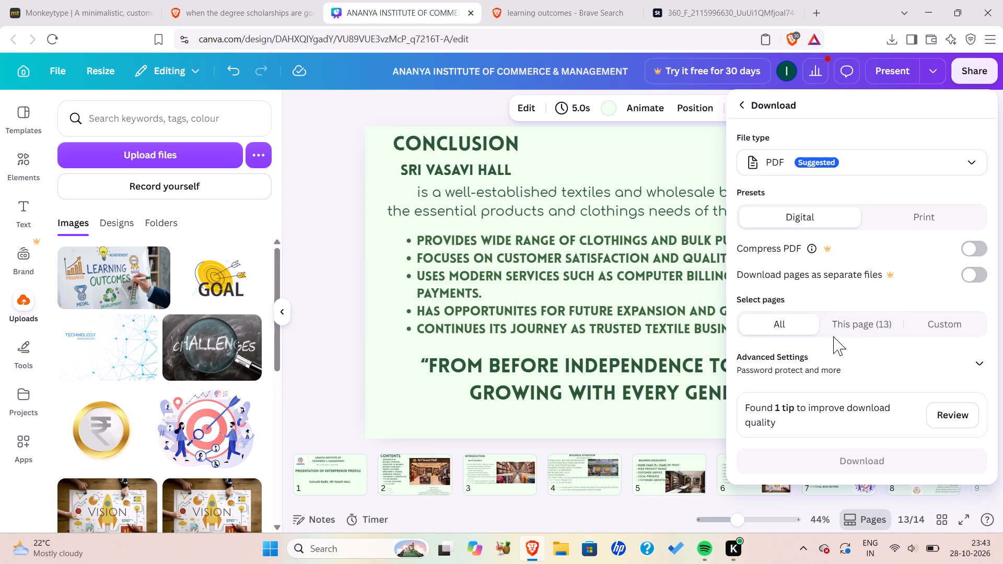
{"action": "scroll", "coordinate": [833, 336], "scroll_direction": "down", "scroll_amount": 2}
{"action": "left_click", "coordinate": [936, 362]}
{"action": "scroll", "coordinate": [936, 362], "scroll_direction": "down", "scroll_amount": 1}
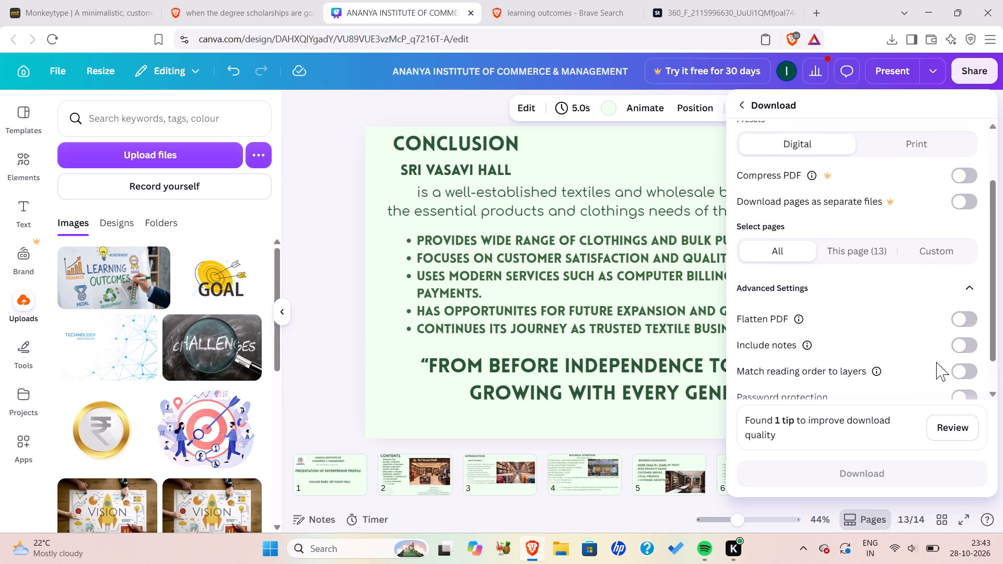
{"action": "scroll", "coordinate": [936, 362], "scroll_direction": "down", "scroll_amount": 3}
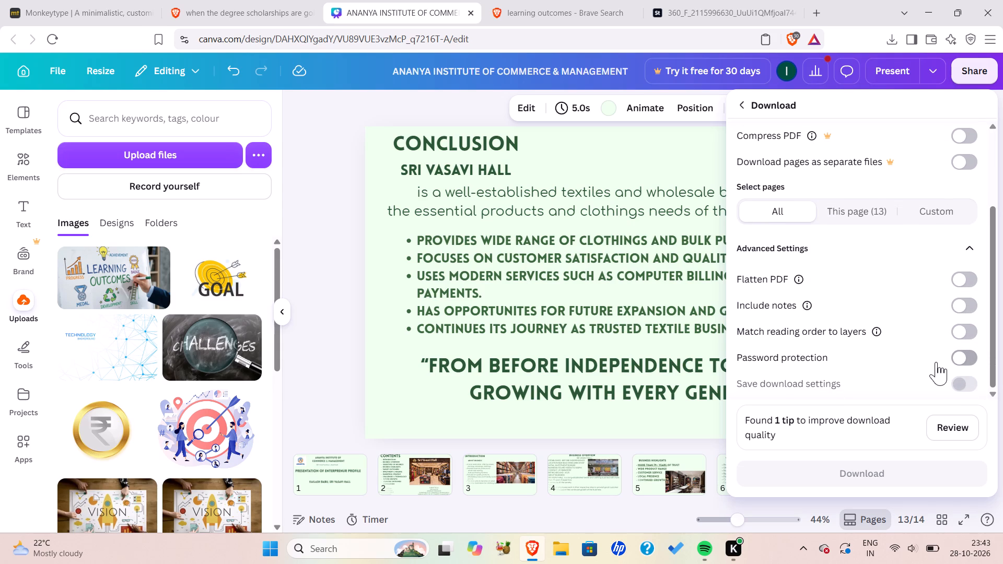
{"action": "scroll", "coordinate": [936, 362], "scroll_direction": "up", "scroll_amount": 3}
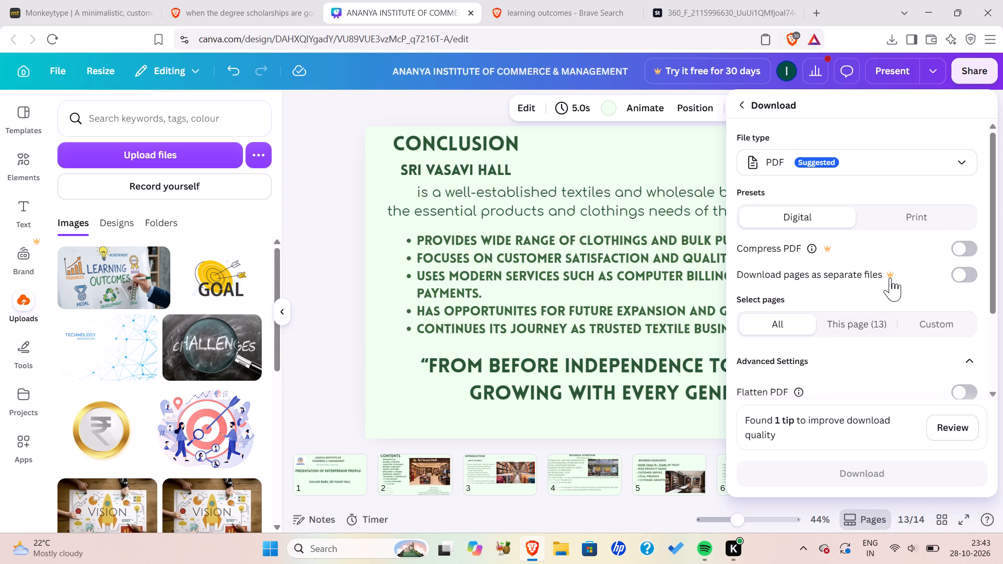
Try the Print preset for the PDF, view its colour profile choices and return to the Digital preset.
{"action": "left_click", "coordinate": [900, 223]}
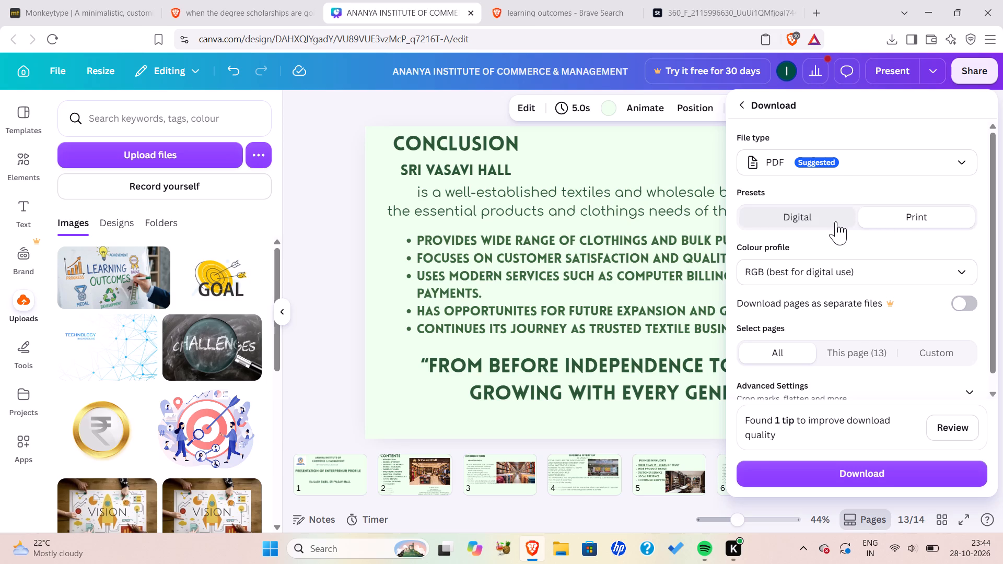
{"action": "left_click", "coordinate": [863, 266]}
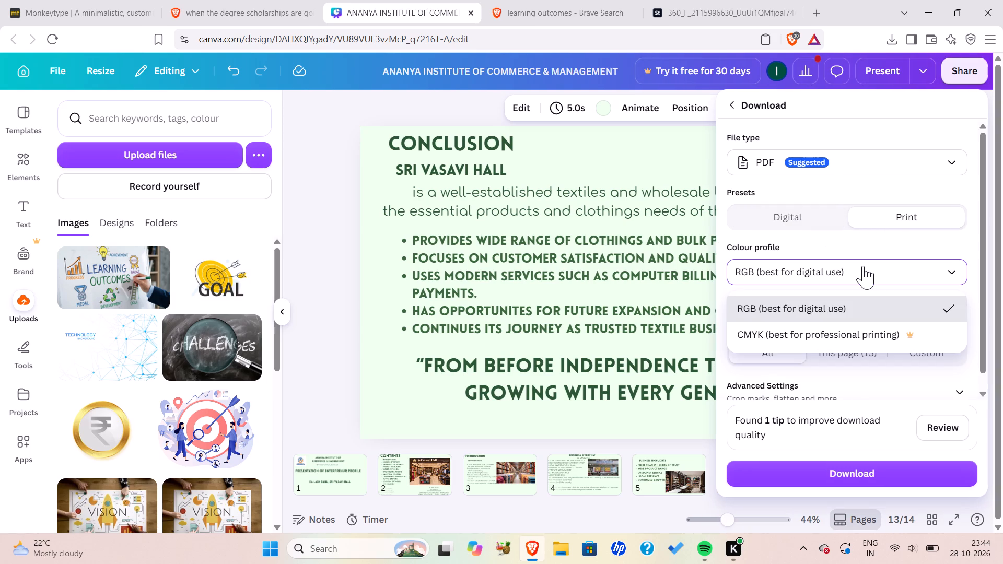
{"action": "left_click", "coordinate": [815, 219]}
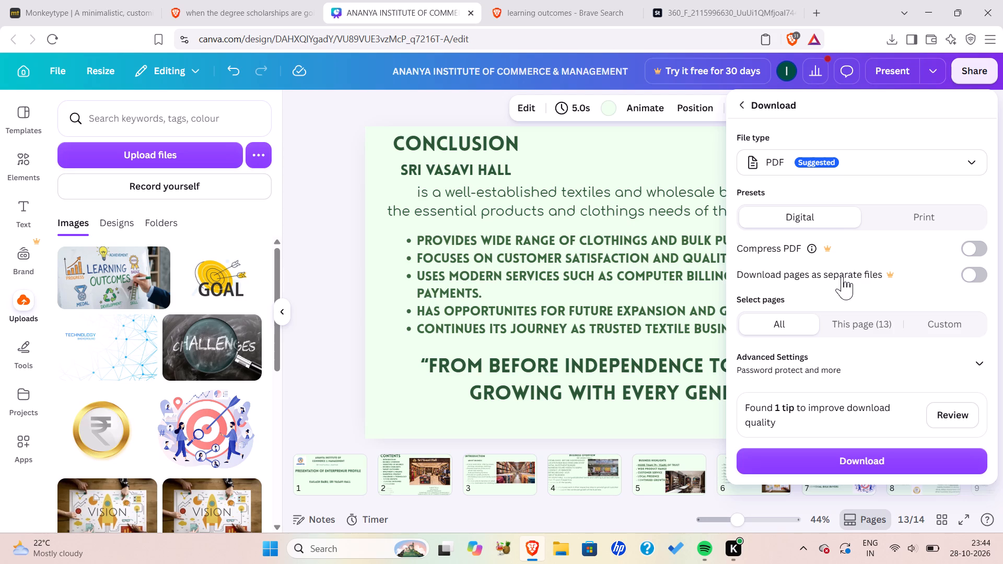
Download all pages of the presentation as a PDF with the Digital preset and save it to the Desktop.
{"action": "scroll", "coordinate": [825, 308], "scroll_direction": "down", "scroll_amount": 5}
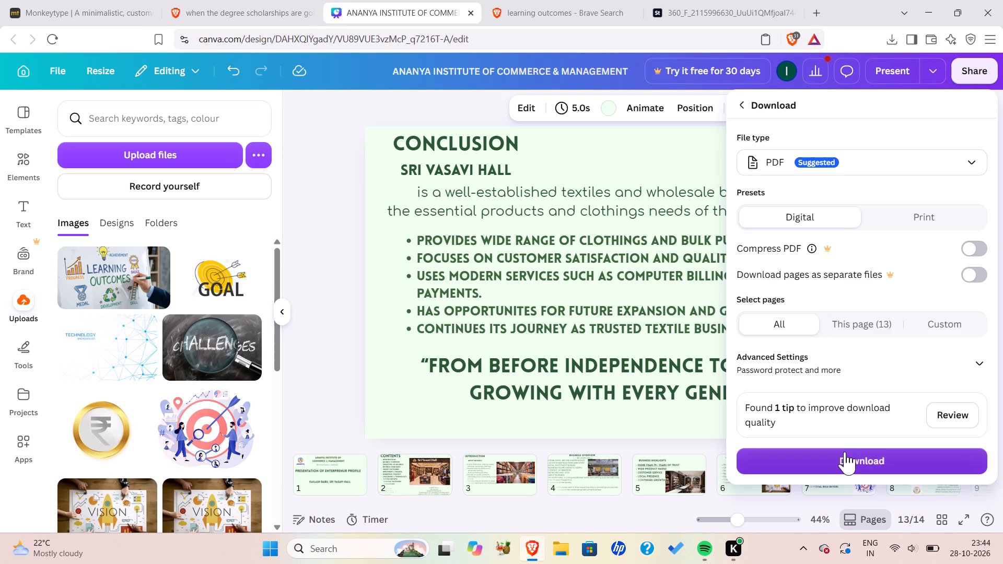
{"action": "left_click", "coordinate": [845, 452]}
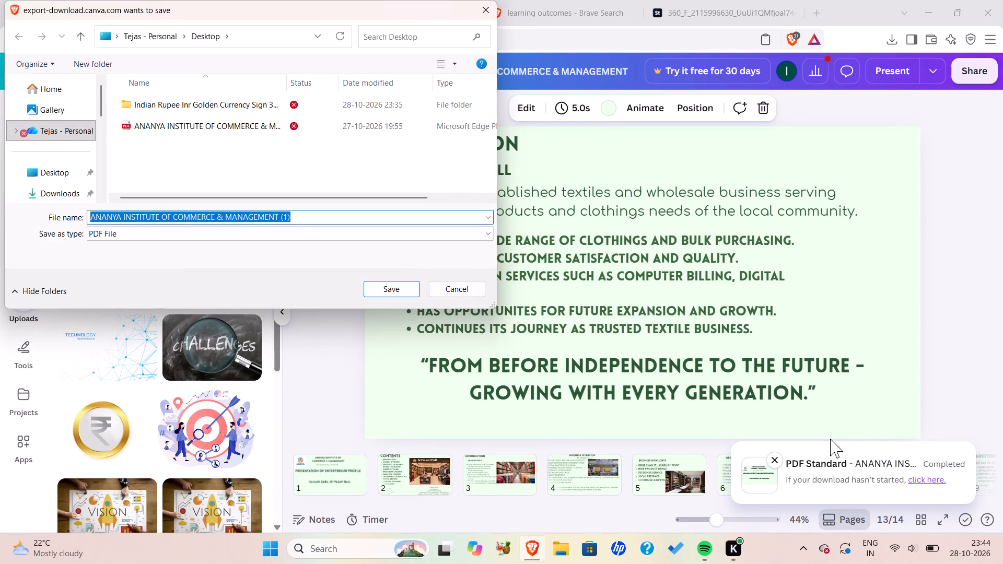
{"action": "left_click", "coordinate": [56, 171]}
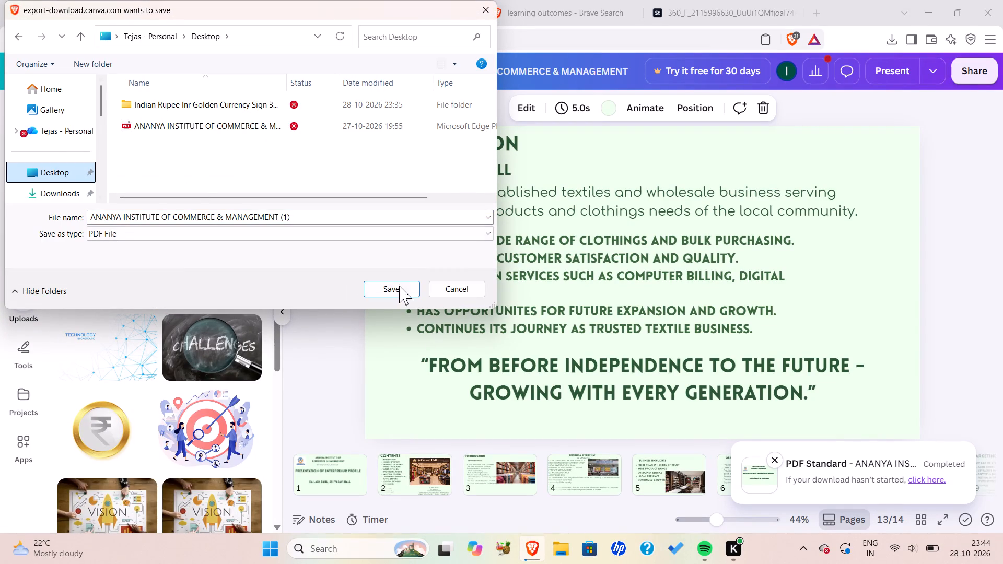
{"action": "left_click", "coordinate": [395, 281]}
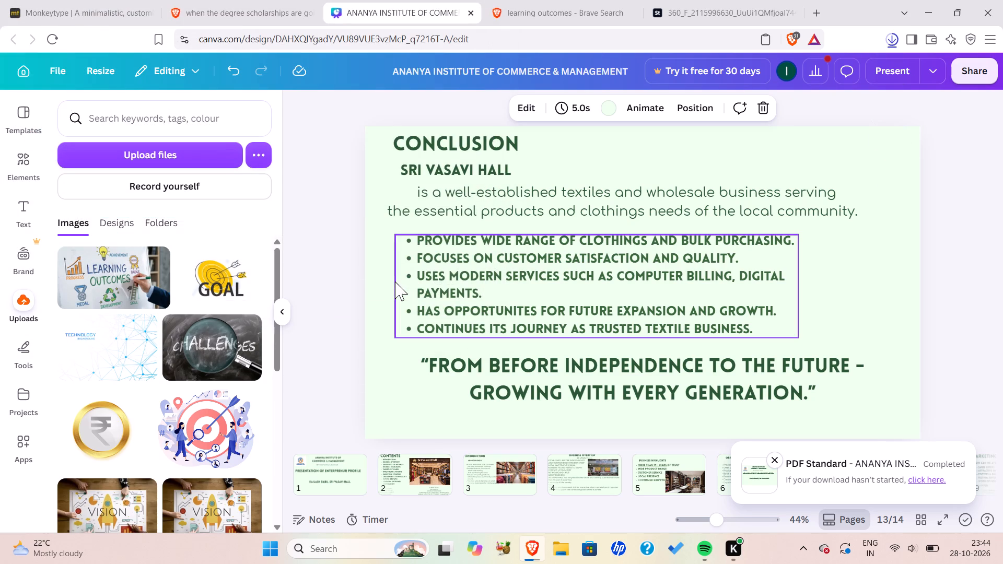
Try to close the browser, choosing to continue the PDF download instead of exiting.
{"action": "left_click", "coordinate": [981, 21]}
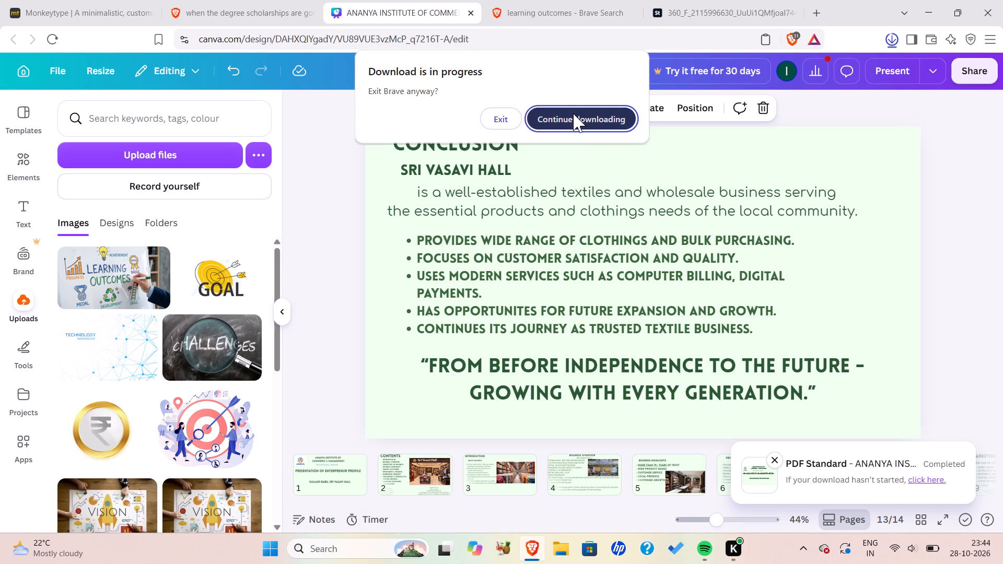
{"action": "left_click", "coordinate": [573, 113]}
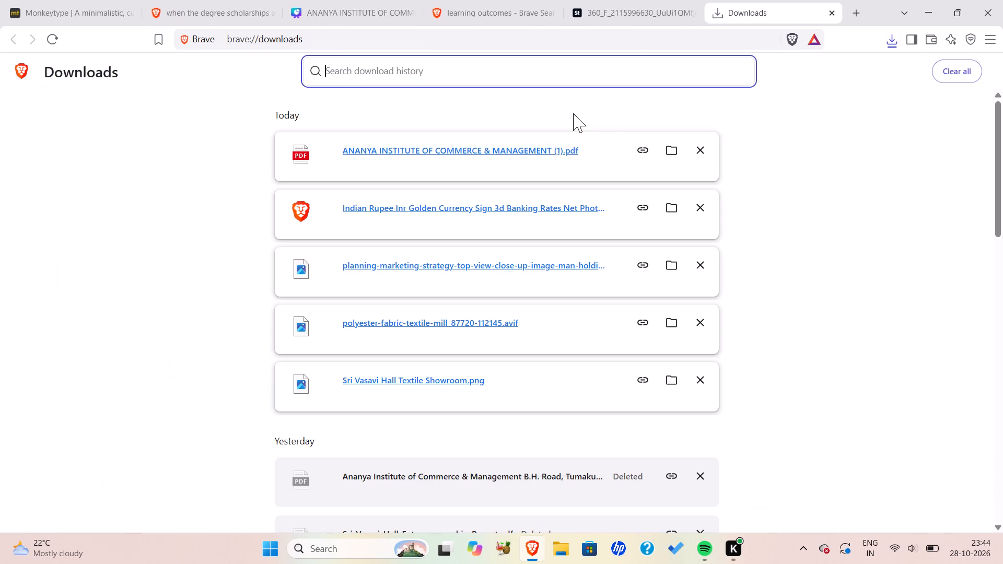